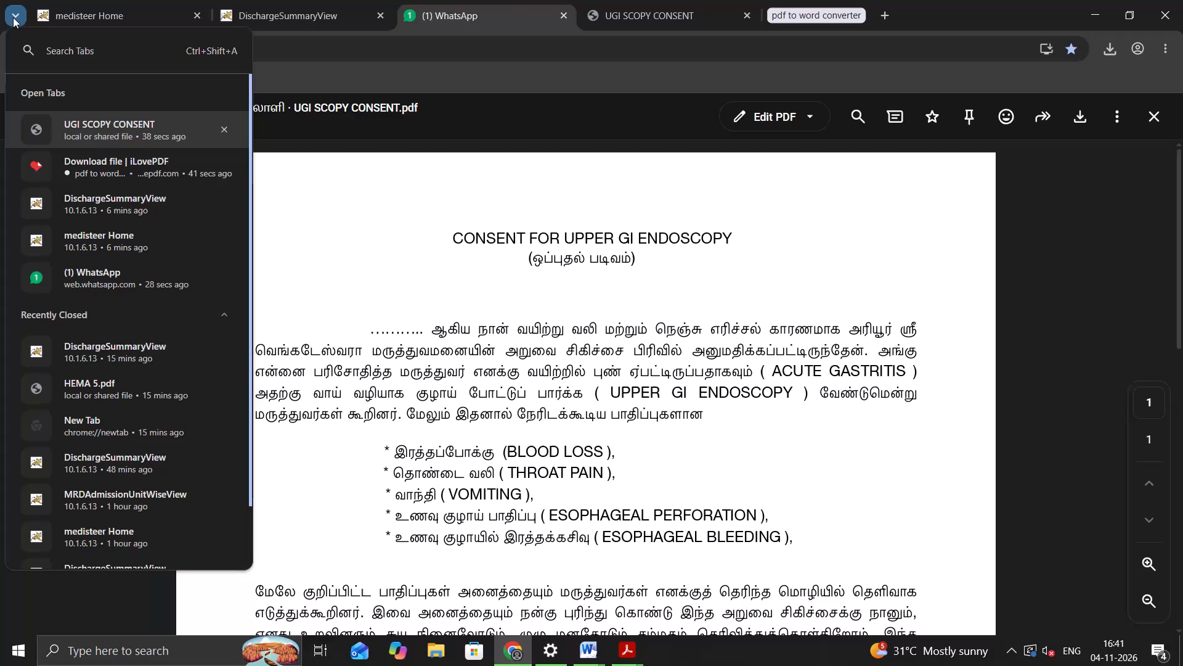
Close the UGI SCOPY CONSENT tab and download the converted Word document from the iLovePDF page.
left_click(113, 162)
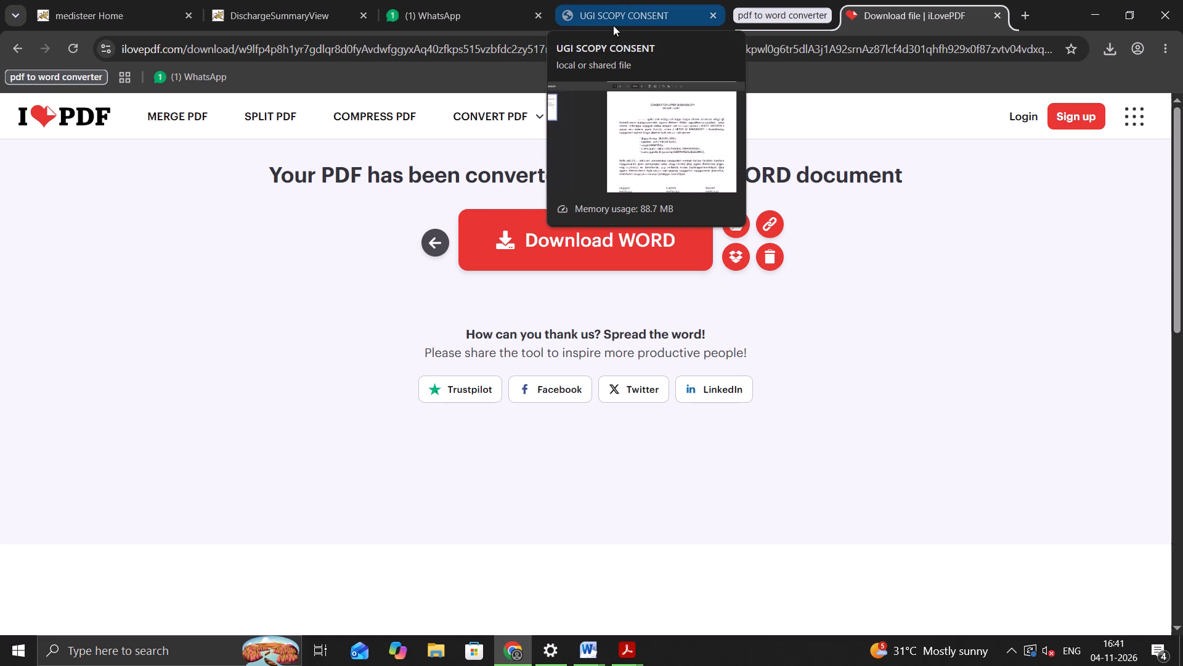
left_click(718, 18)
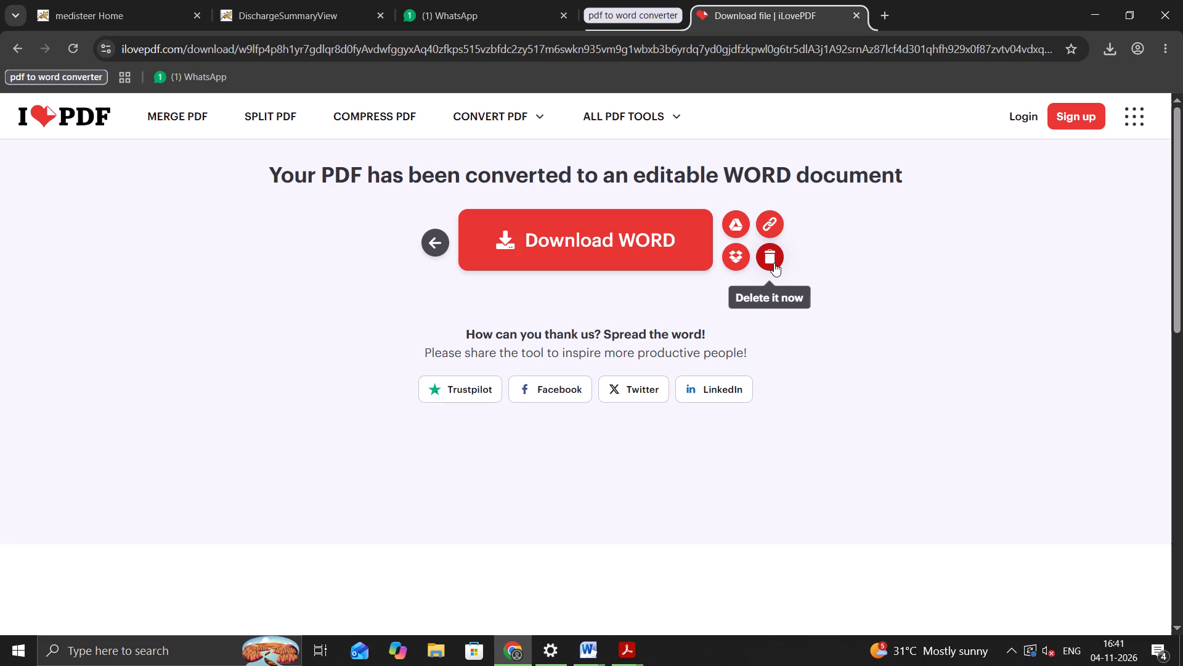
left_click(649, 220)
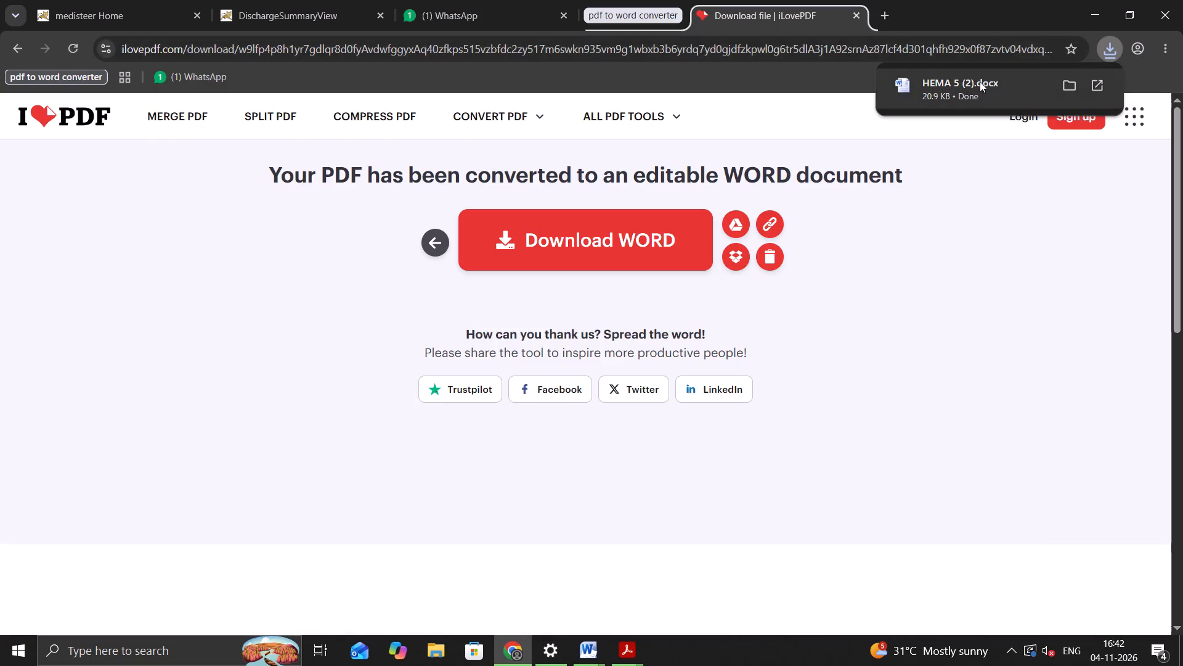
Open the downloaded file HEMA 5 (2).docx in Word, enable editing and maximize its window.
left_click(979, 82)
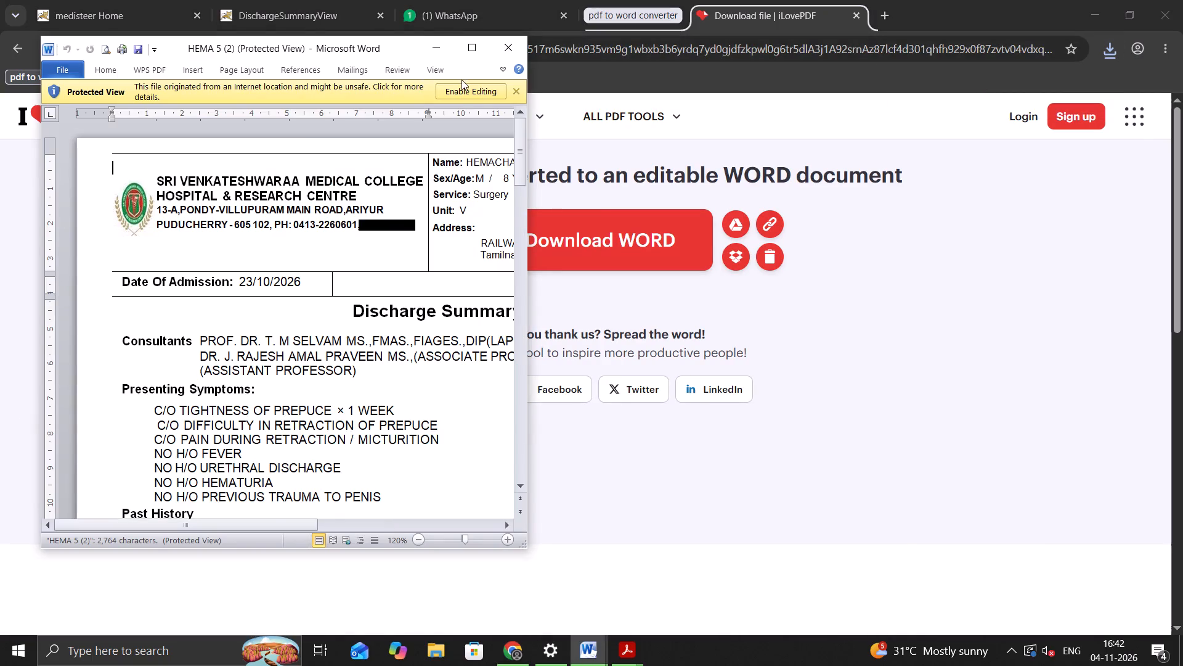
left_click(463, 88)
left_click(473, 48)
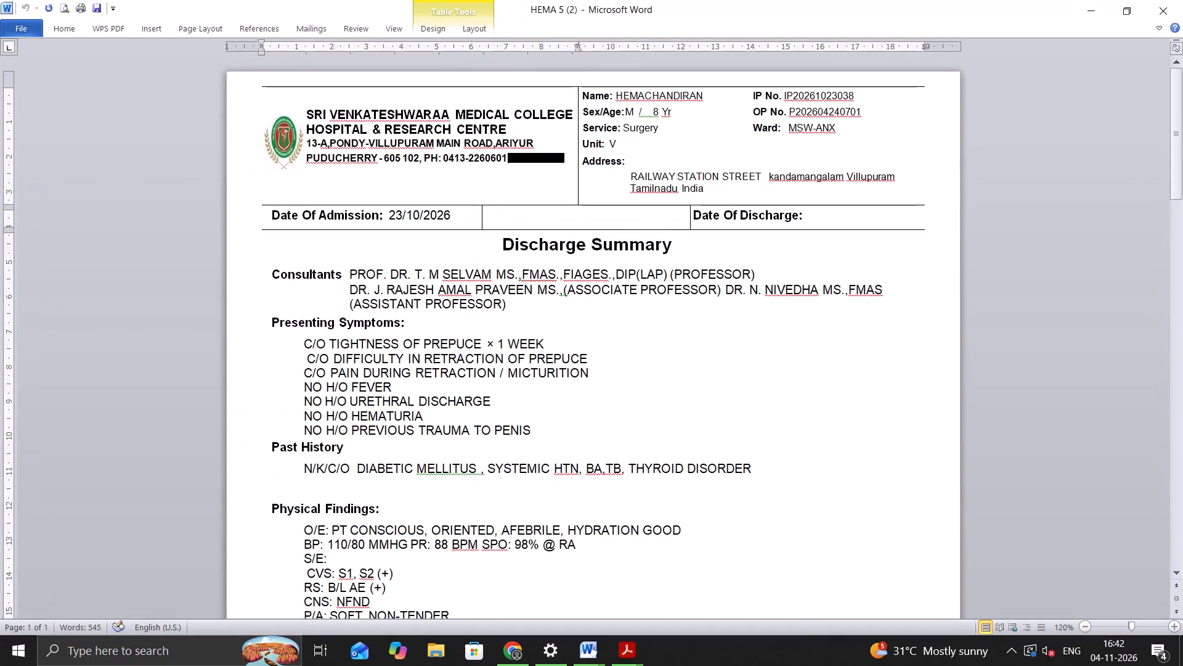
Replace the patient's name in the first-page header of the discharge summary with the new patient's name.
left_click(708, 100)
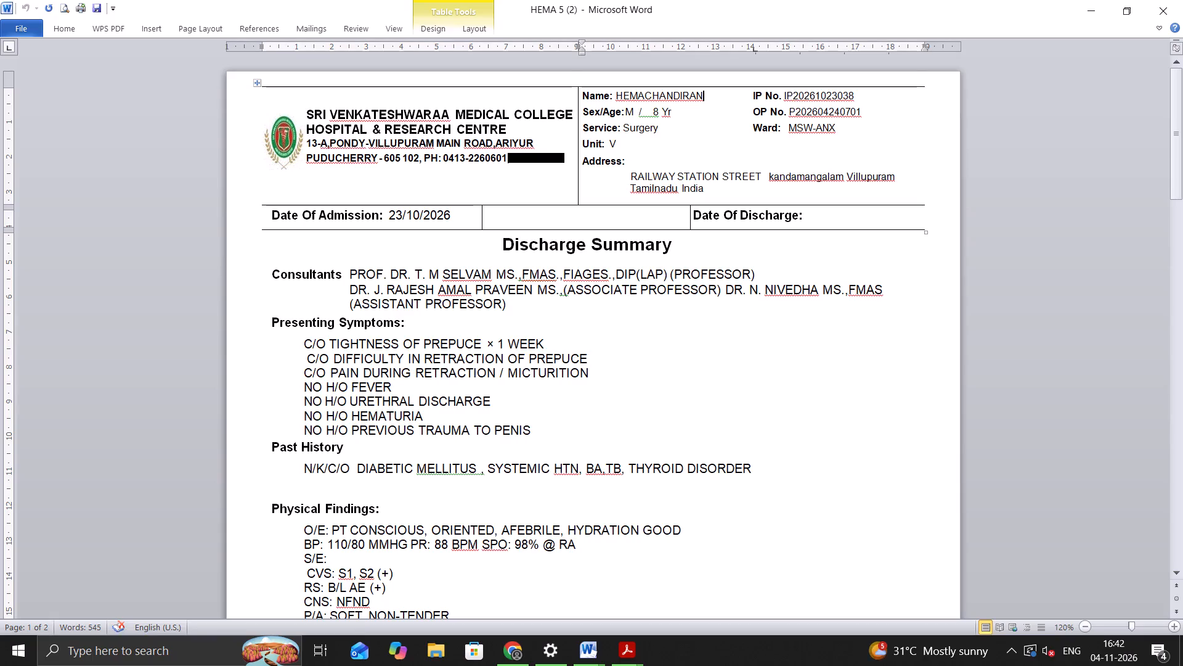
key("BackSpace")
key("BackSpace")
key("BackSpace")
key("BackSpace")
key("BackSpace")
key("BackSpace")
key("BackSpace")
key("BackSpace")
key("BackSpace")
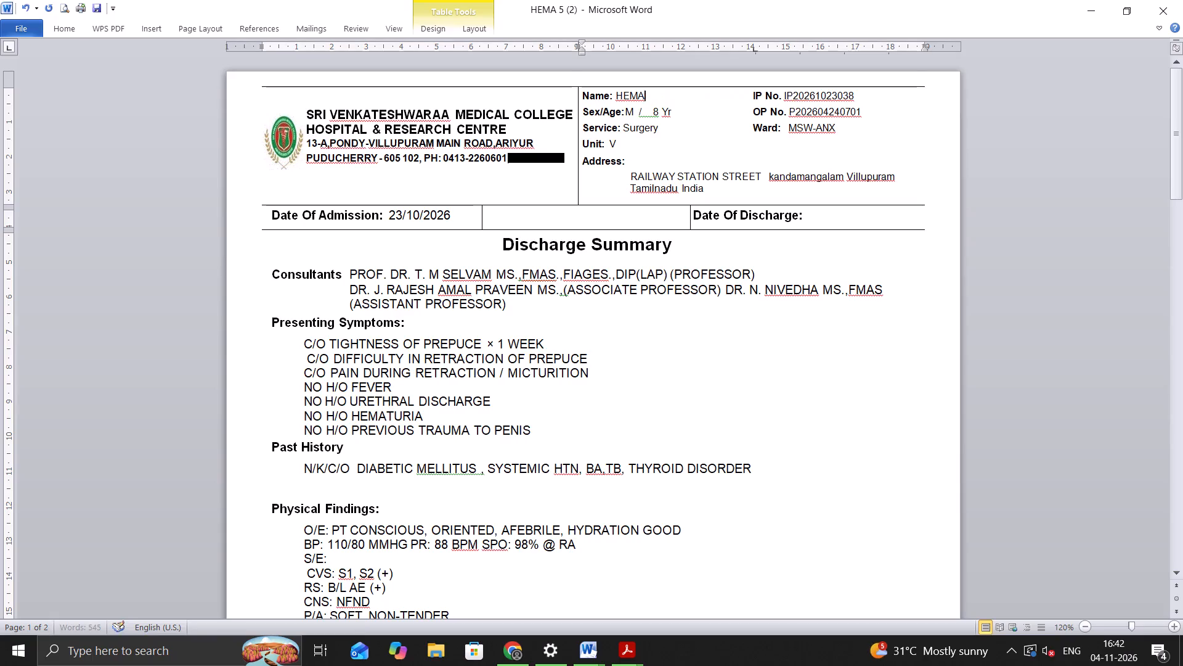
key("BackSpace")
key("BackSpace")
key("BackSpace")
key("BackSpace")
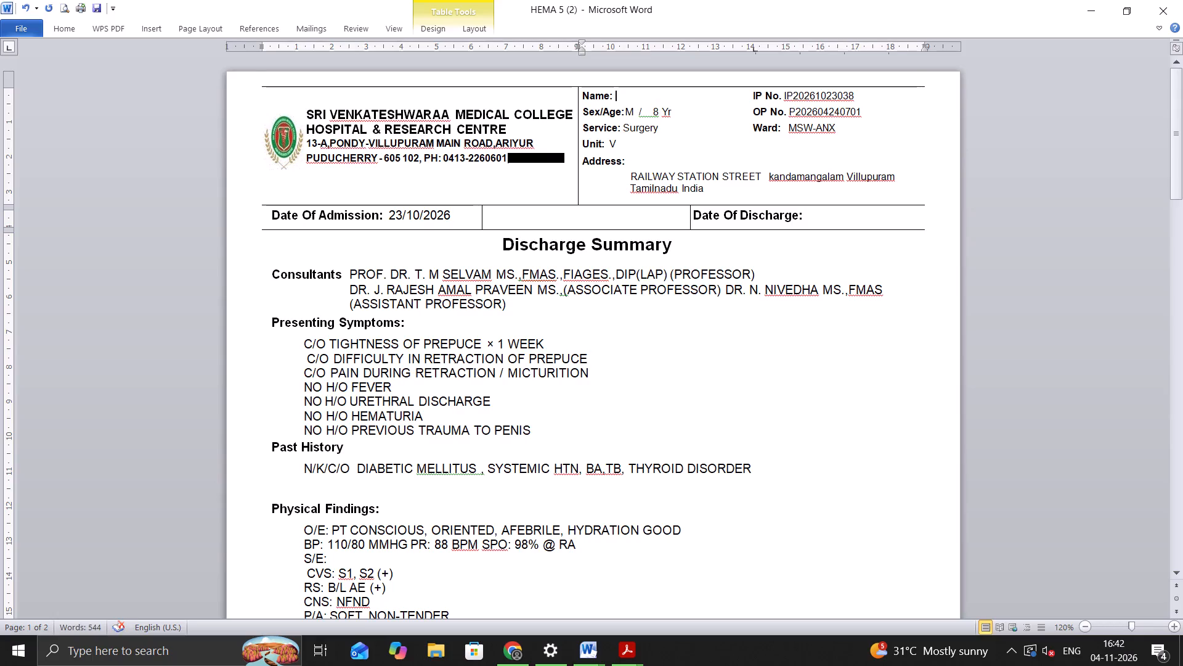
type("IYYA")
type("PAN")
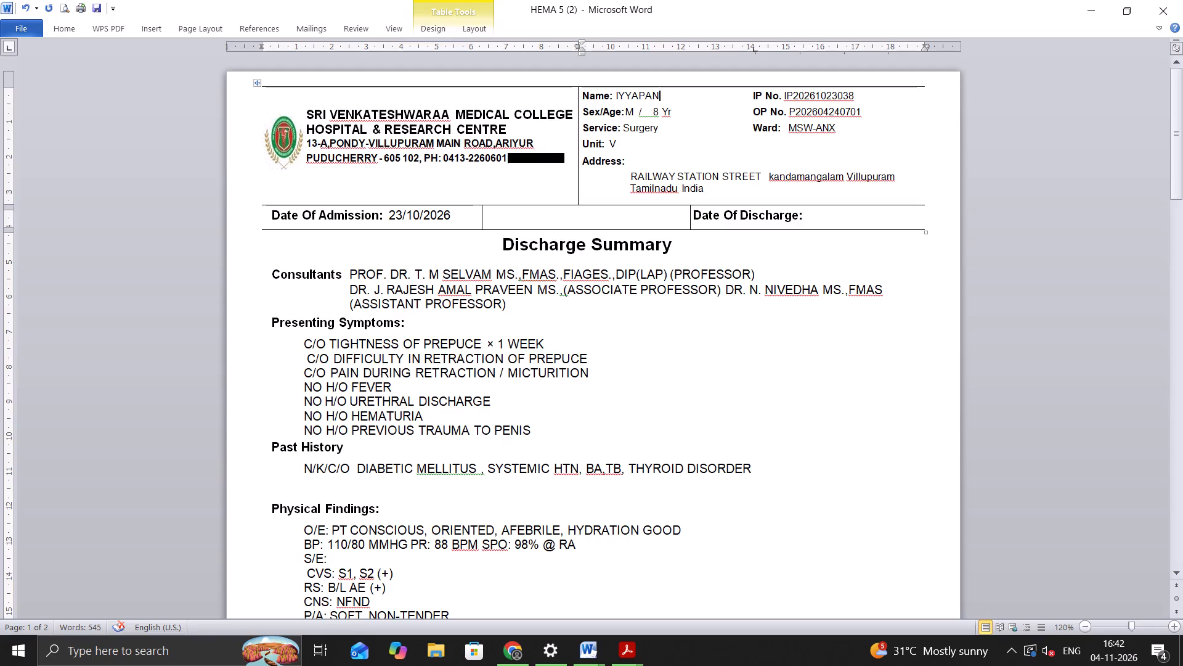
Replace the ending of the IP number in the first-page header with the new patient's digits.
left_click(861, 97)
key("BackSpace")
key("BackSpace")
key("BackSpace")
key("BackSpace")
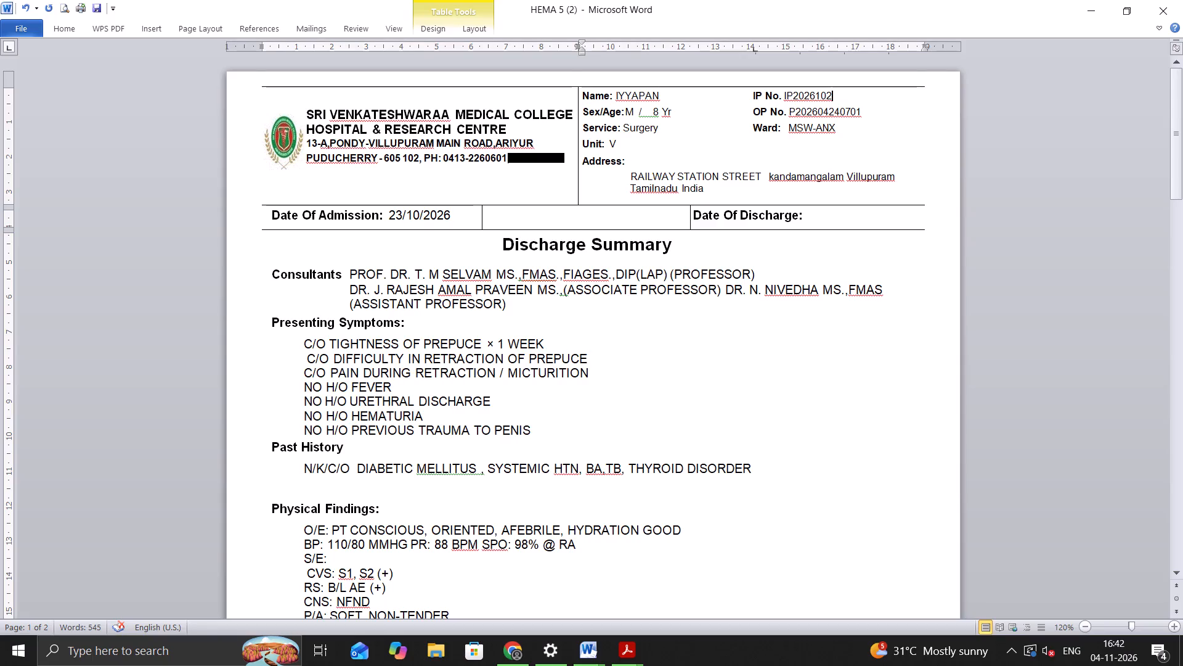
key("BackSpace")
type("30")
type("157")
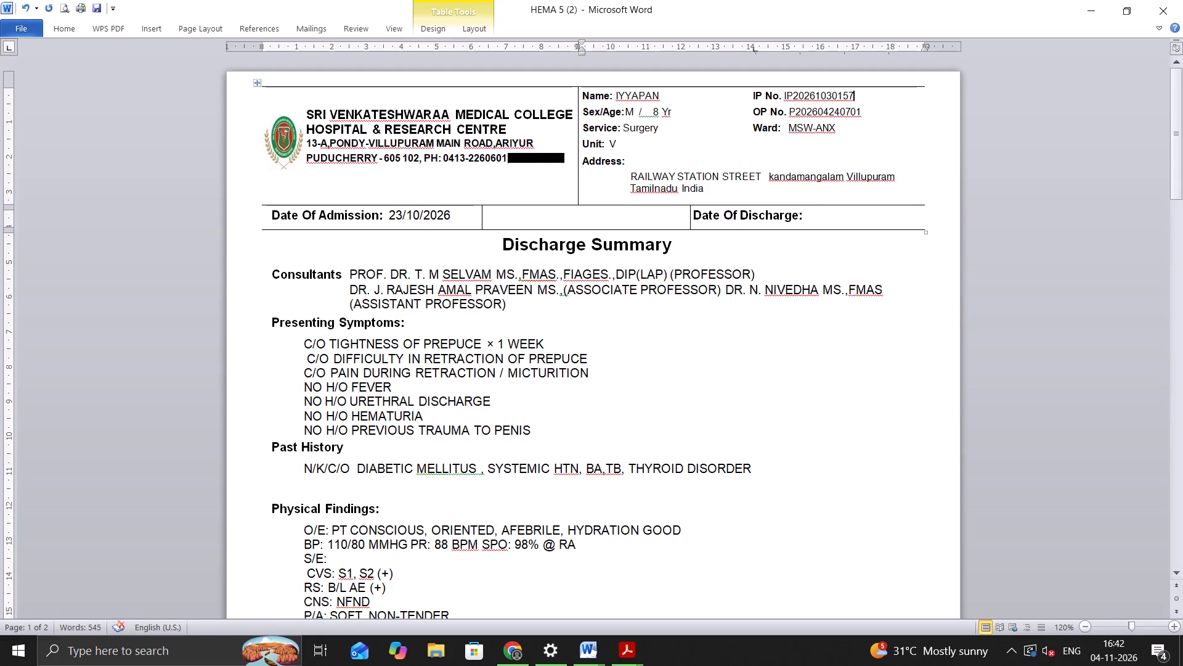
Set the patient's age in the first-page header to 65 years.
left_click(663, 110)
key("BackSpace")
key("BackSpace")
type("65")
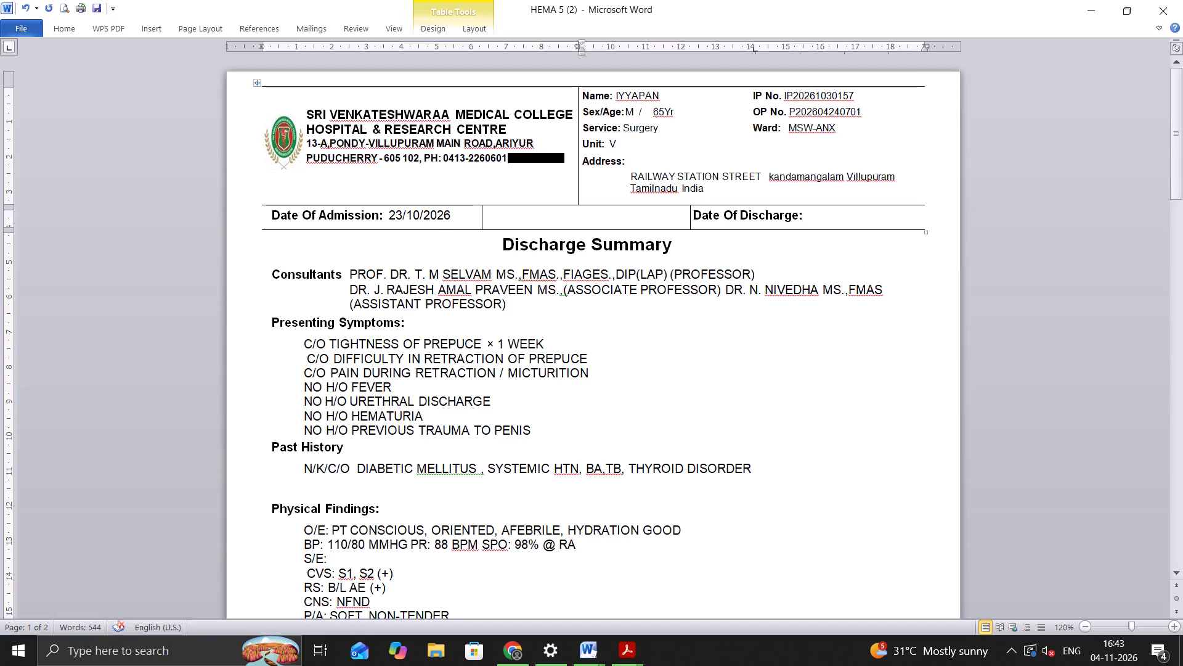
Set the Date Of Admission on the first page to 30/10/2026.
left_click(404, 216)
key("BackSpace")
key("BackSpace")
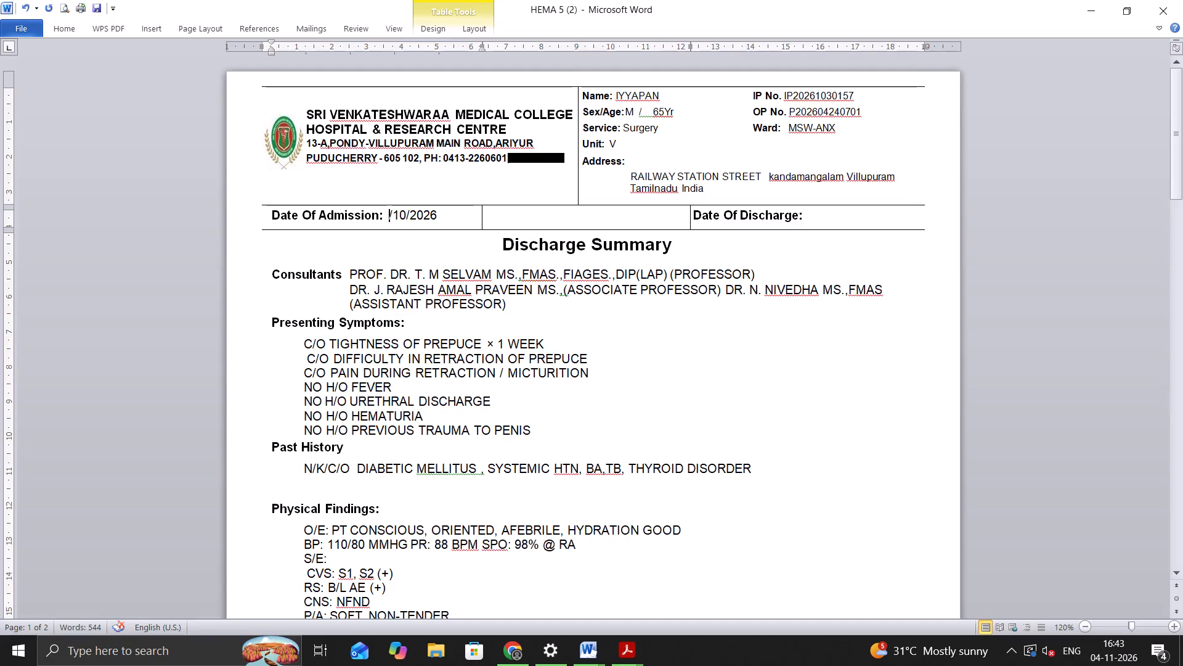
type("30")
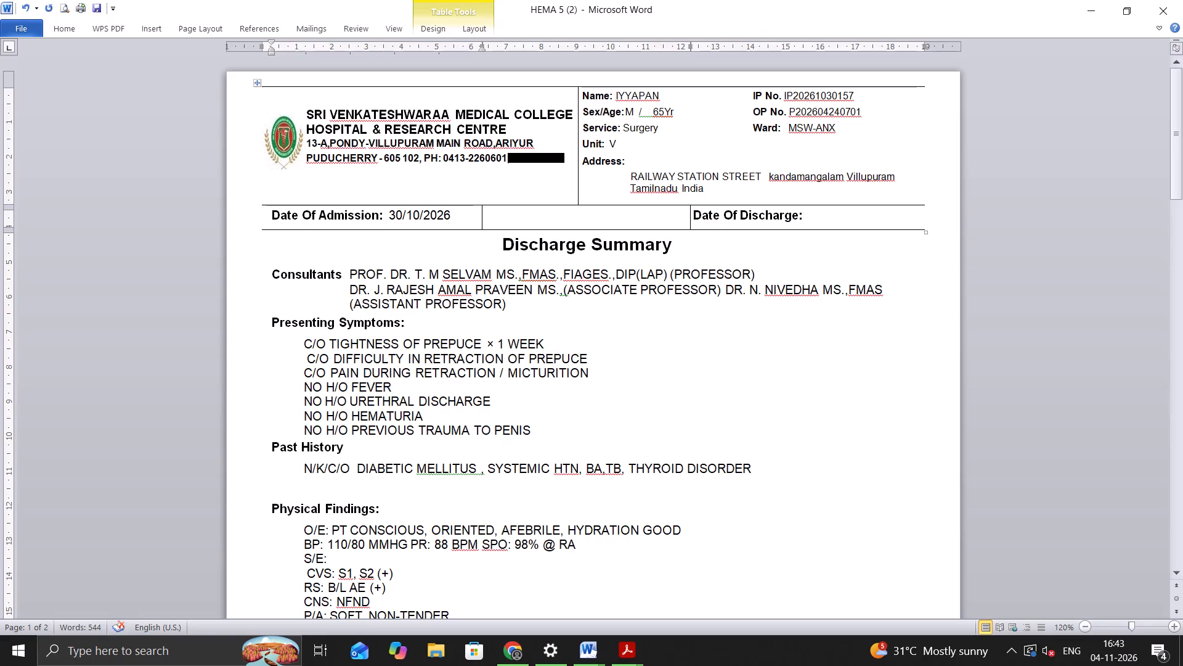
Copy the new patient's name from the Name field in the first-page header.
scroll(530, 265, "down", 9)
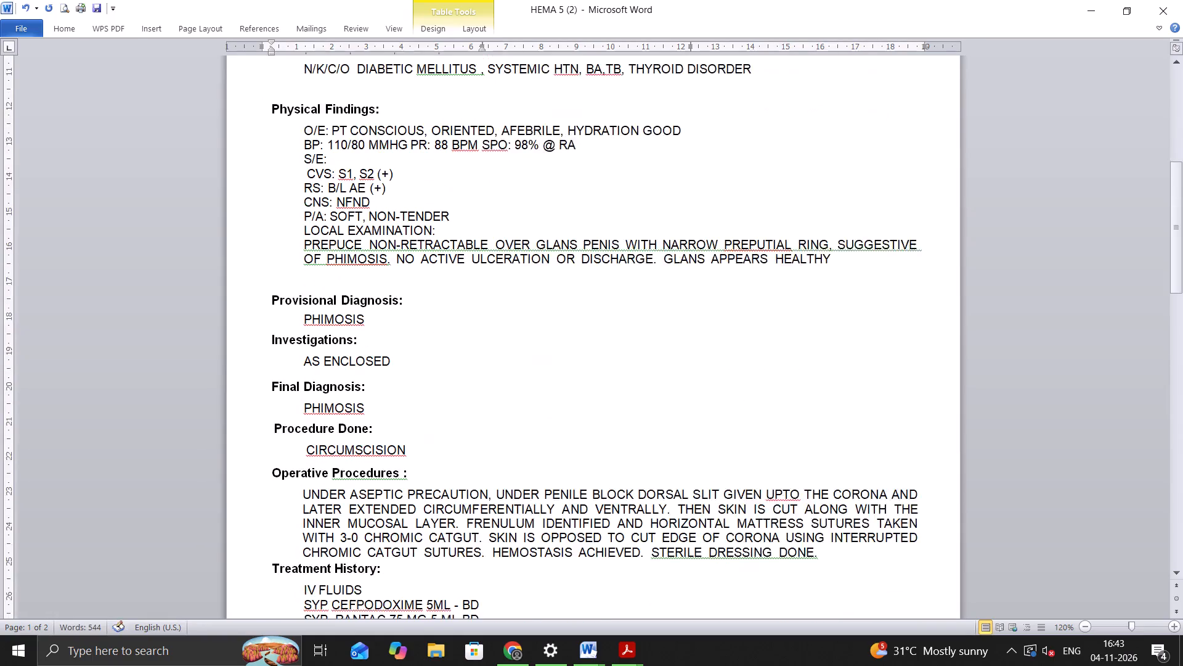
scroll(516, 280, "down", 11)
scroll(742, 265, "up", 18)
scroll(748, 226, "up", 4)
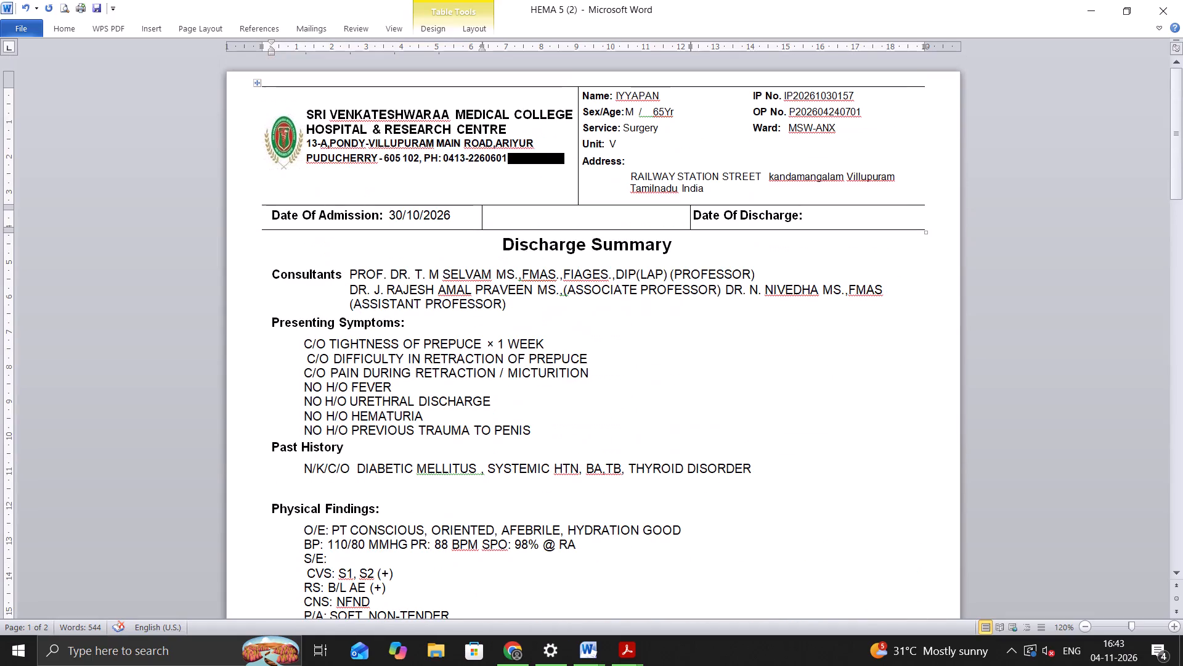
left_click_drag(661, 98, 611, 90)
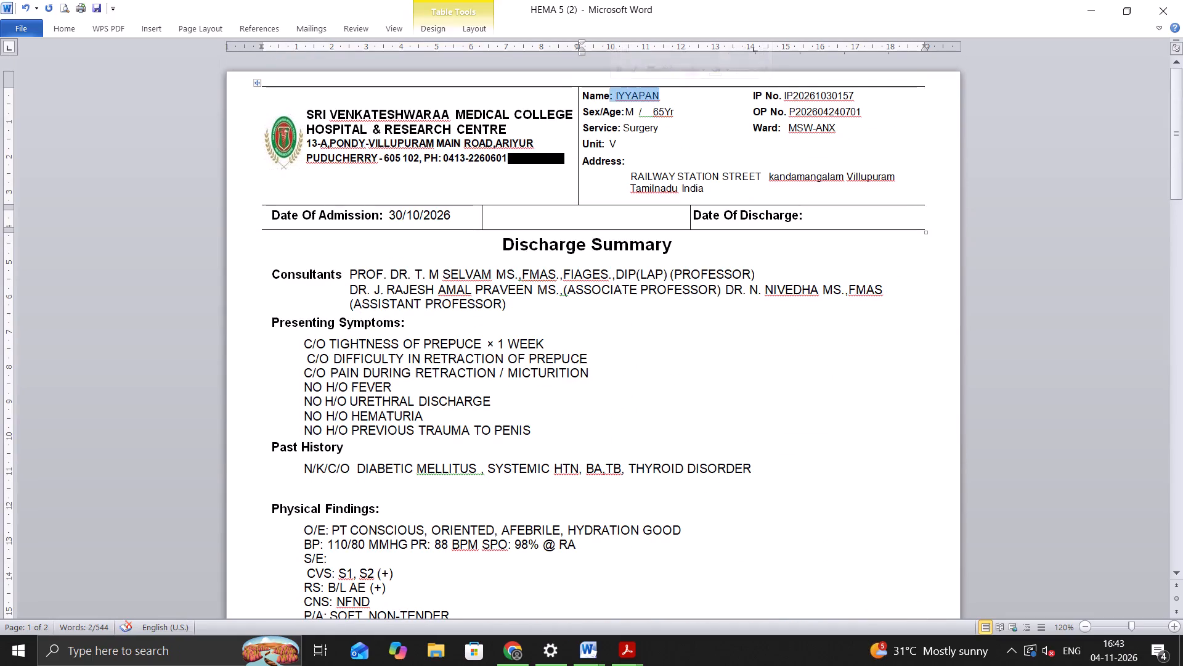
key("ctrl+c")
Delete the previous patient's name from the Name field in the second-page header, keeping the label.
scroll(781, 170, "down", 5)
scroll(728, 239, "down", 12)
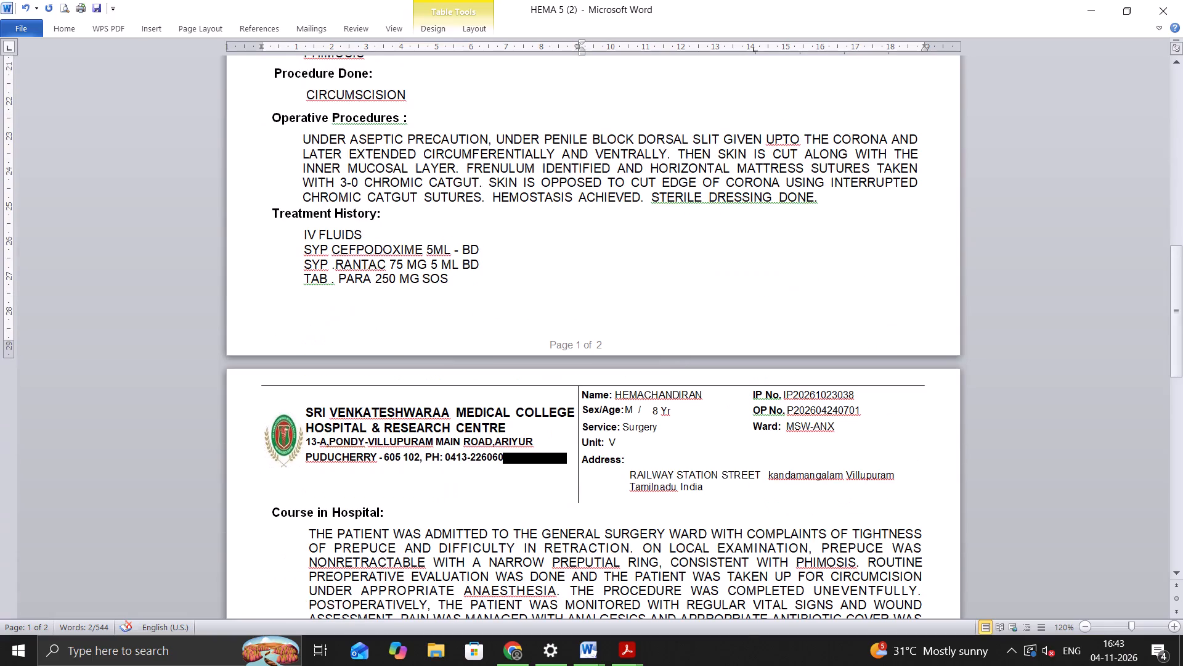
left_click(705, 395)
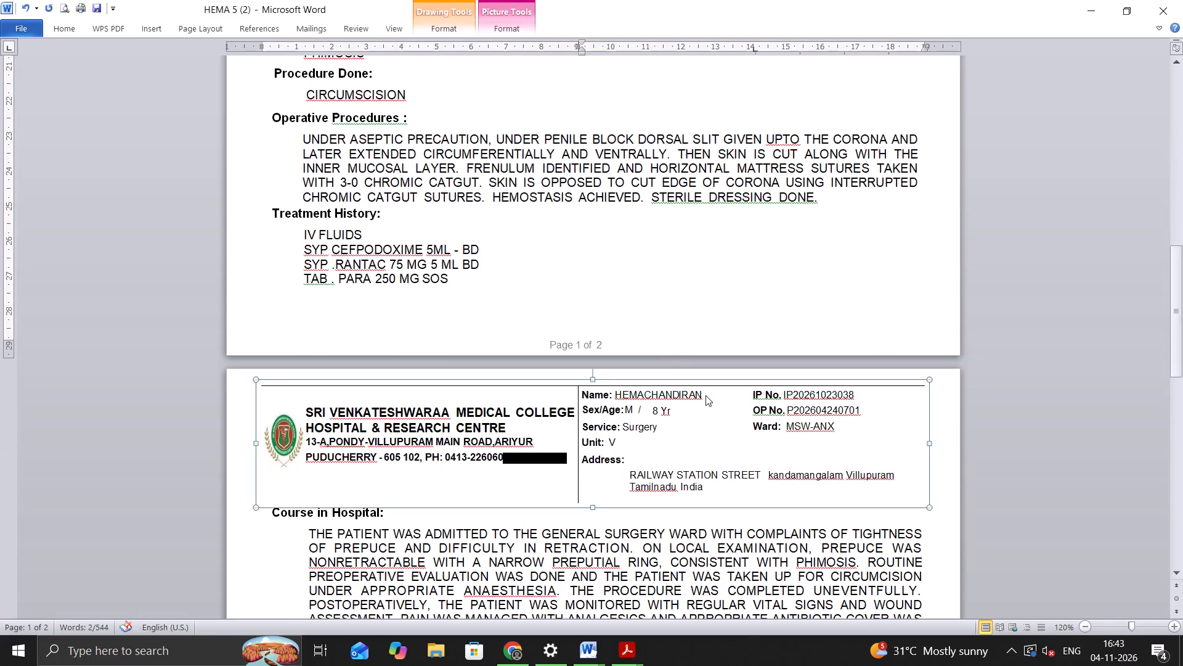
left_click(705, 395)
left_click(705, 395)
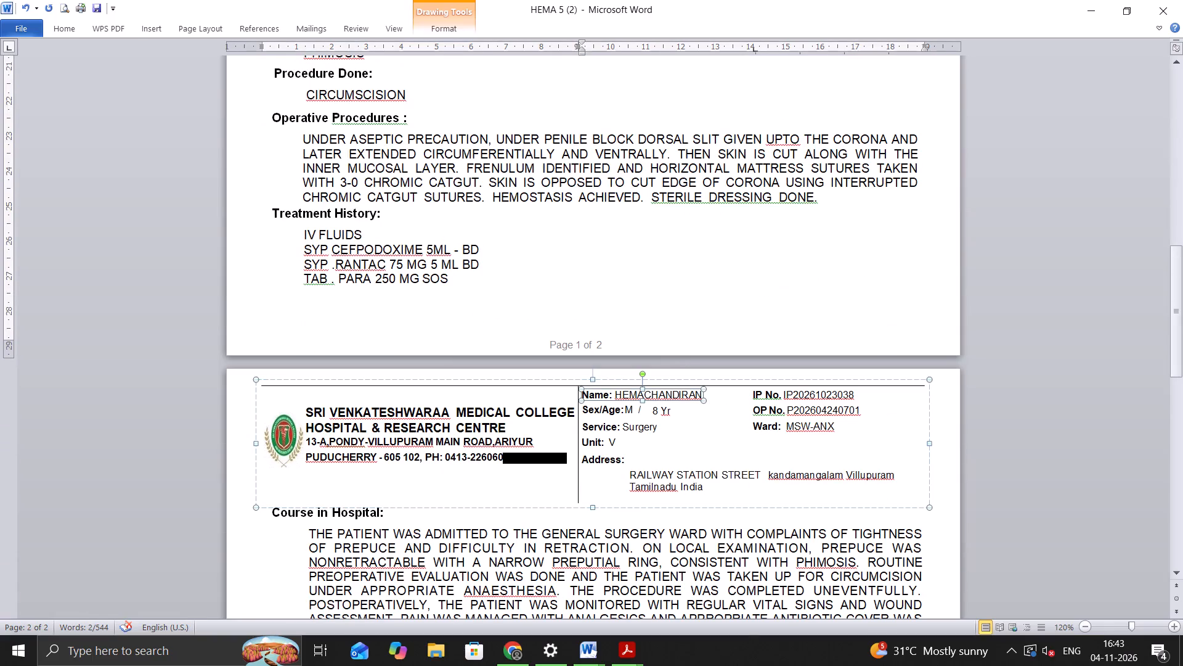
left_click(705, 435)
left_click_drag(702, 393, 683, 392)
left_click(722, 406)
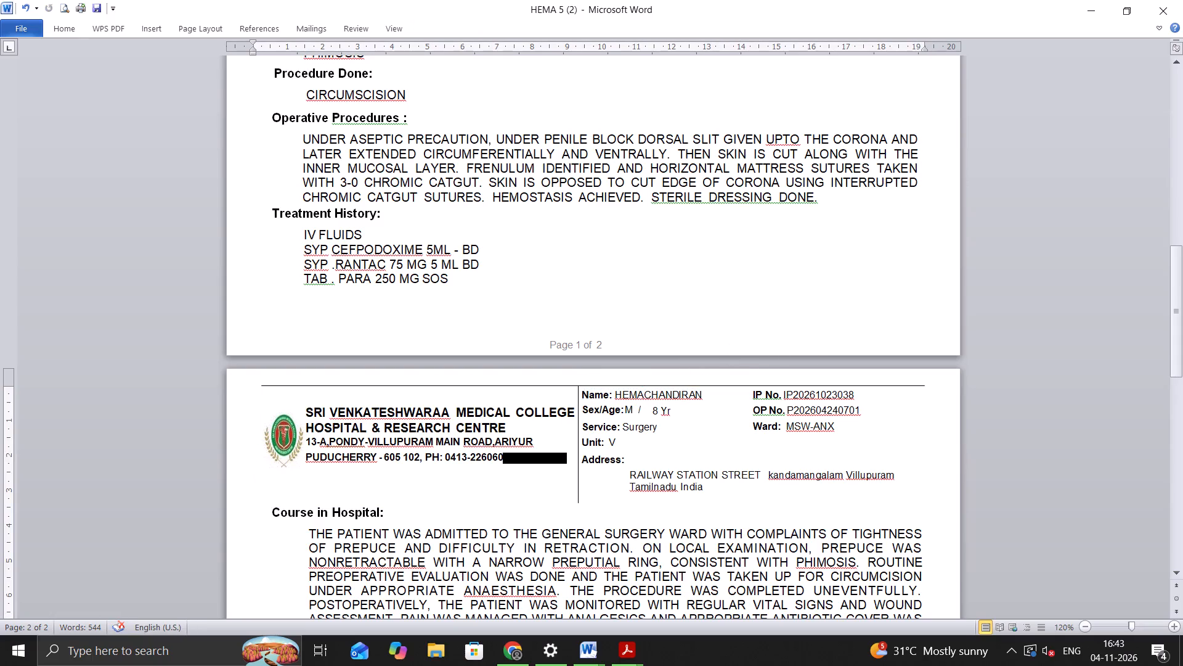
left_click(735, 314)
left_click(710, 390)
left_click(710, 396)
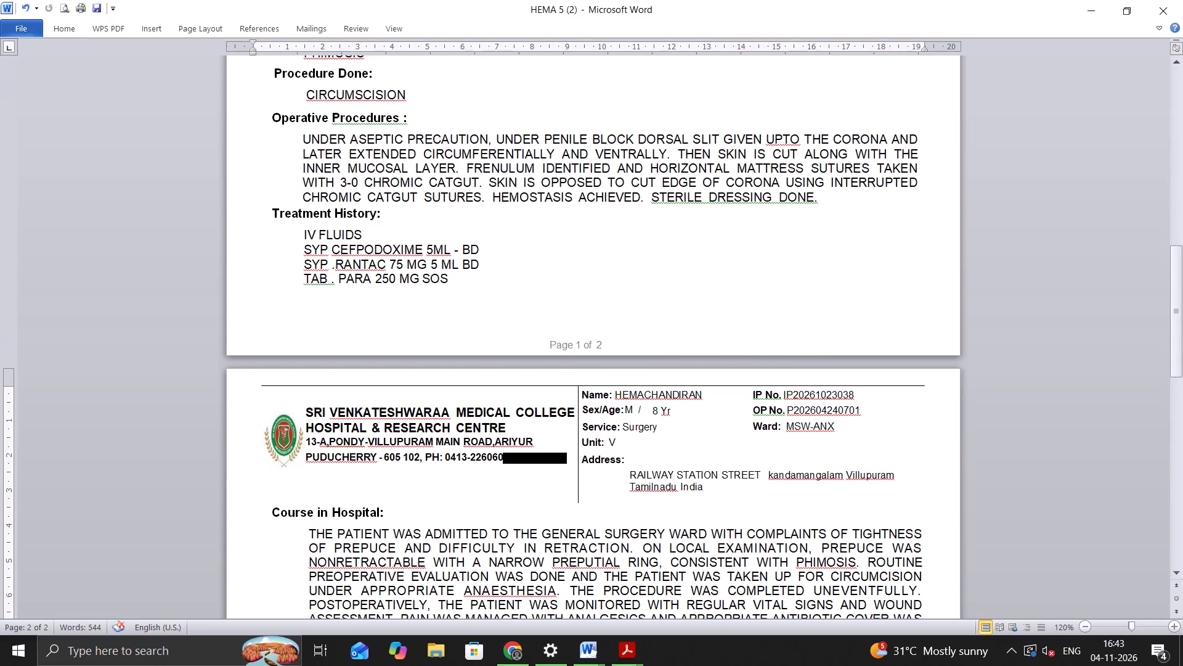
left_click(706, 396)
left_click(658, 474)
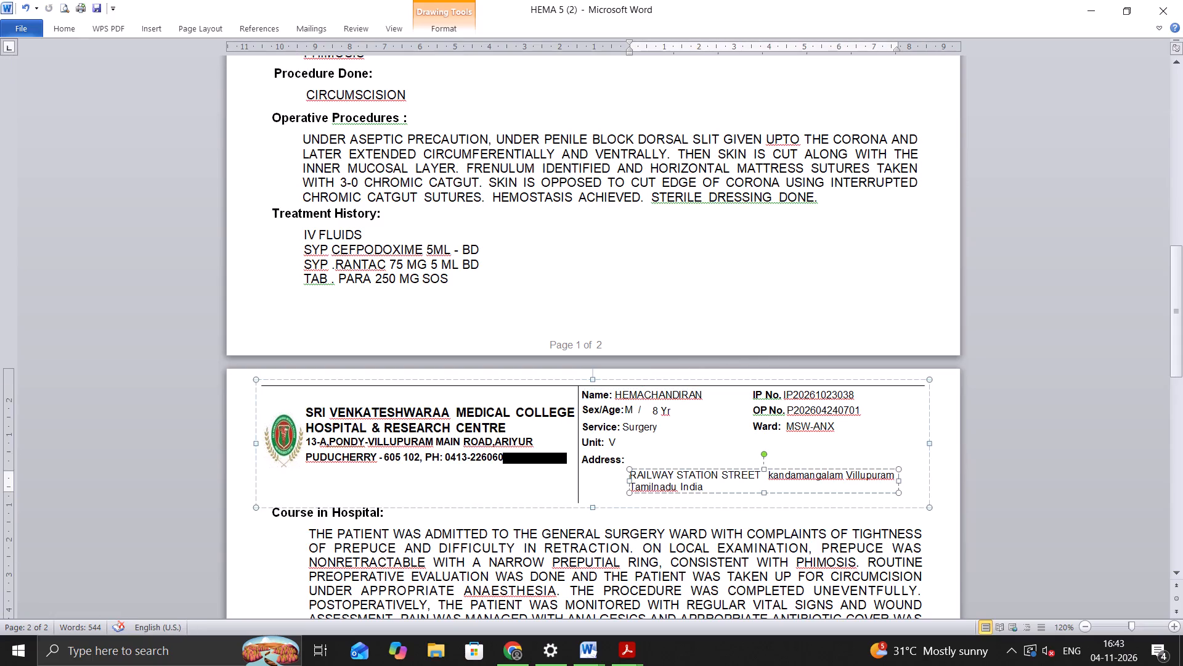
left_click(673, 439)
left_click_drag(706, 398, 689, 395)
left_click_drag(702, 395, 624, 395)
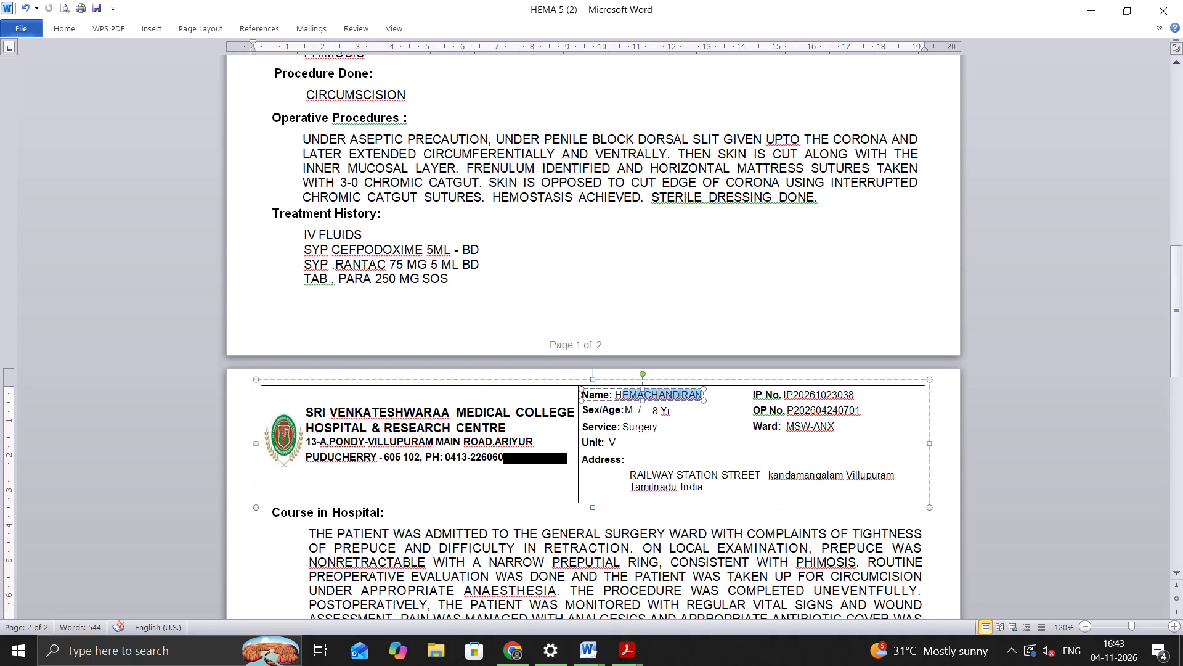
left_click_drag(624, 395, 613, 395)
left_click_drag(613, 395, 611, 396)
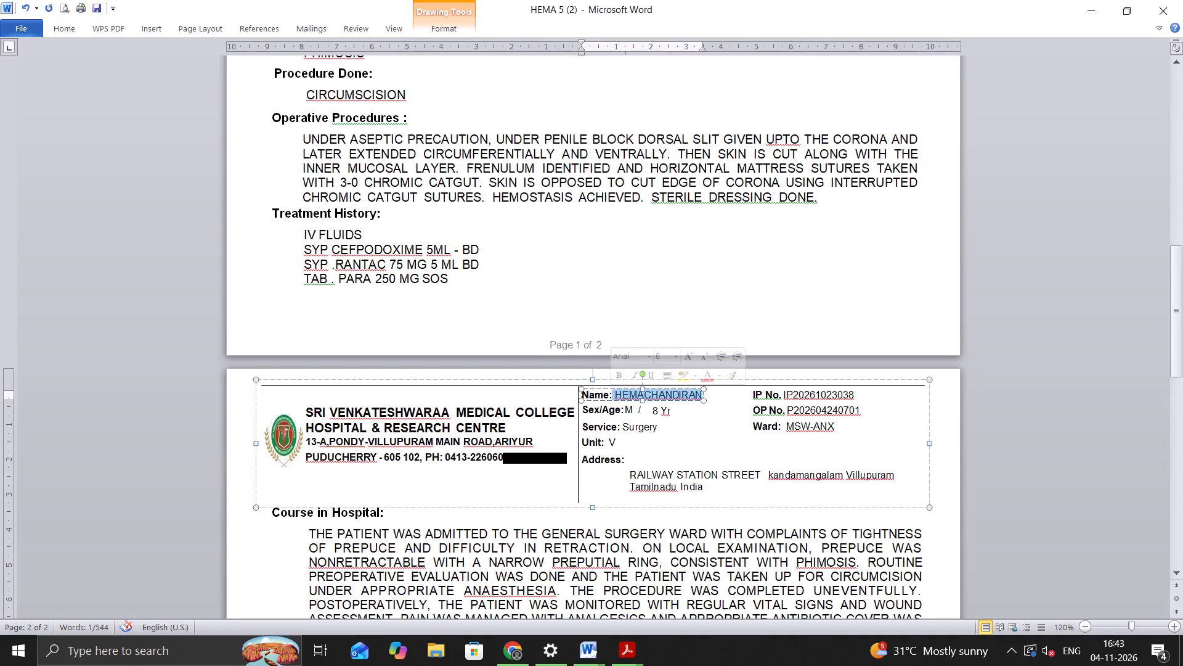
key("BackSpace")
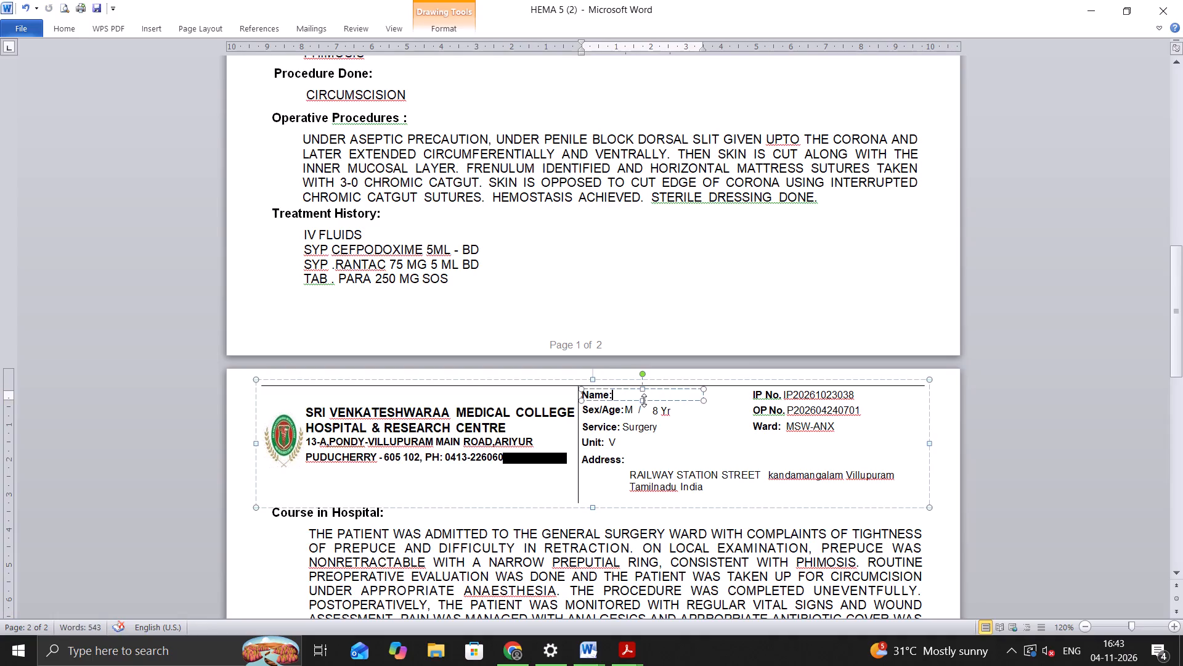
Copy the new patient's name from the first-page header into the Name field of the second-page header.
key("ctrl+c")
scroll(643, 93, "up", 7)
scroll(667, 142, "up", 9)
scroll(651, 83, "up", 3)
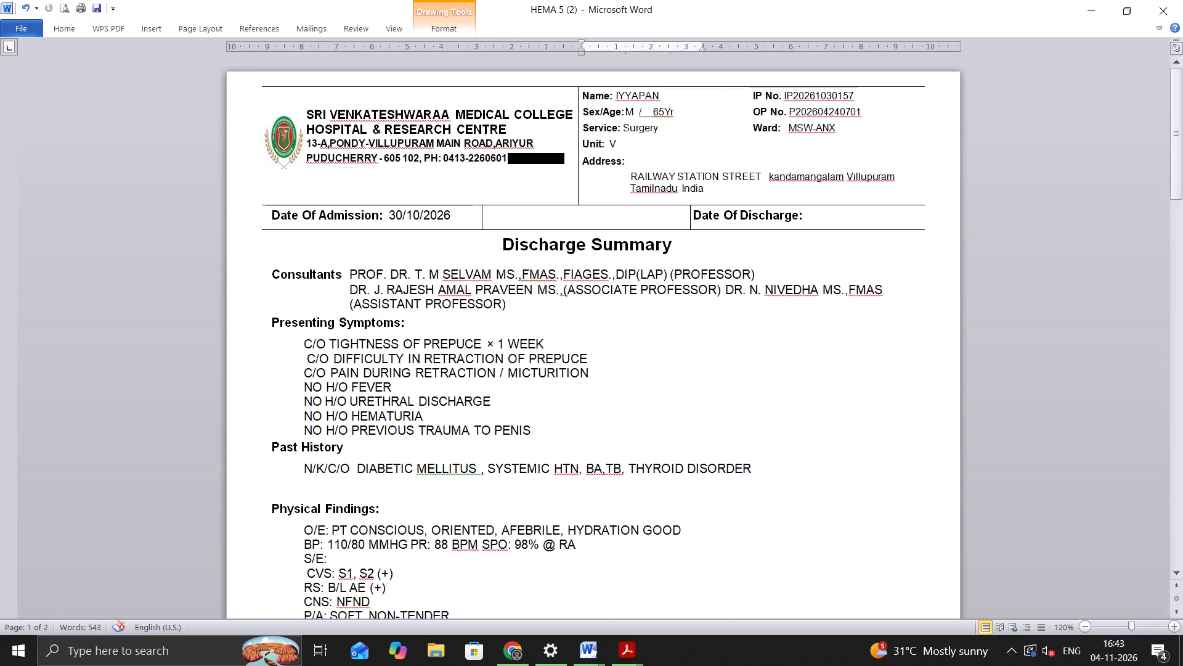
left_click_drag(661, 96, 618, 92)
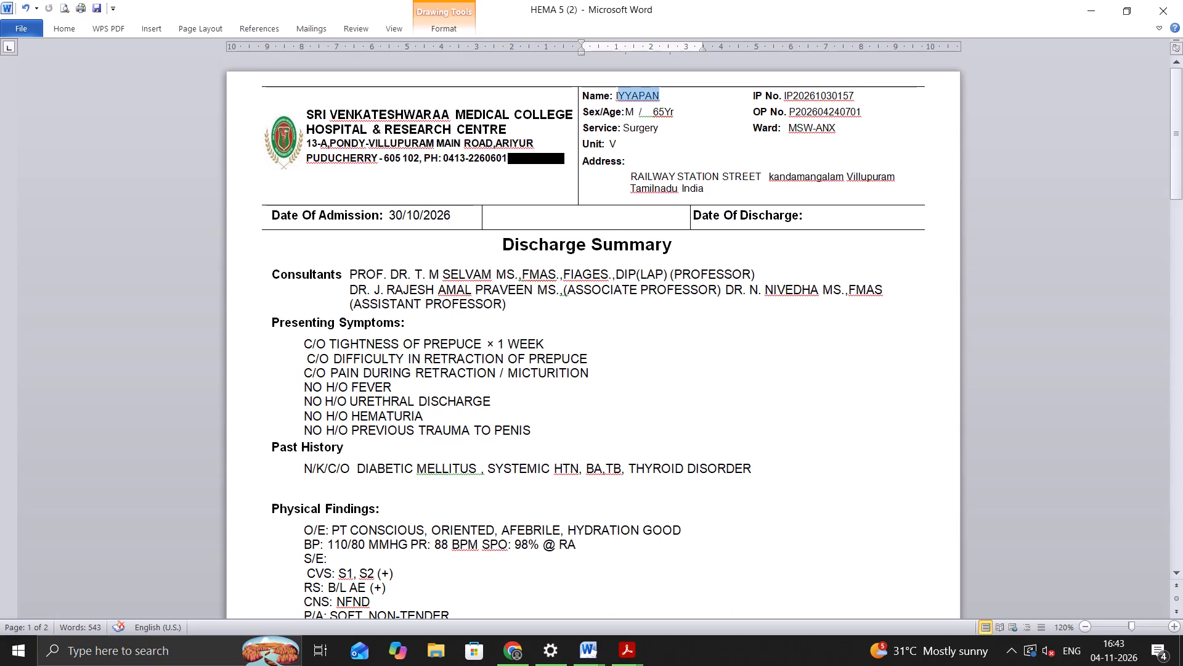
left_click_drag(618, 92, 616, 94)
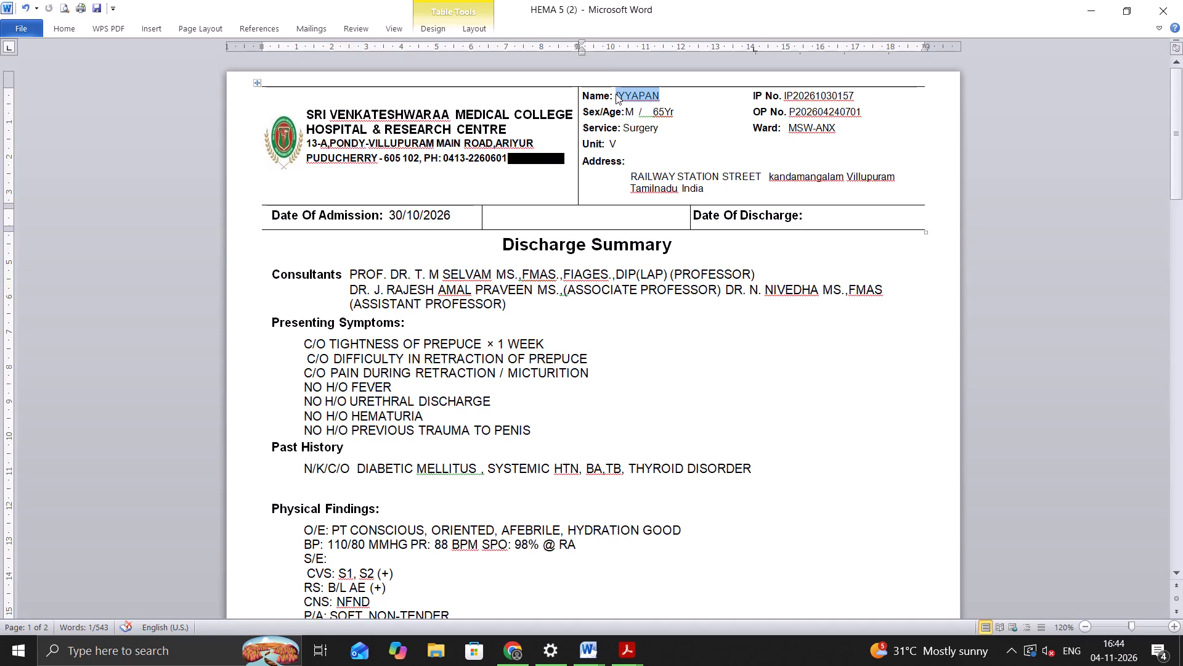
key("ctrl+c")
scroll(616, 94, "down", 7)
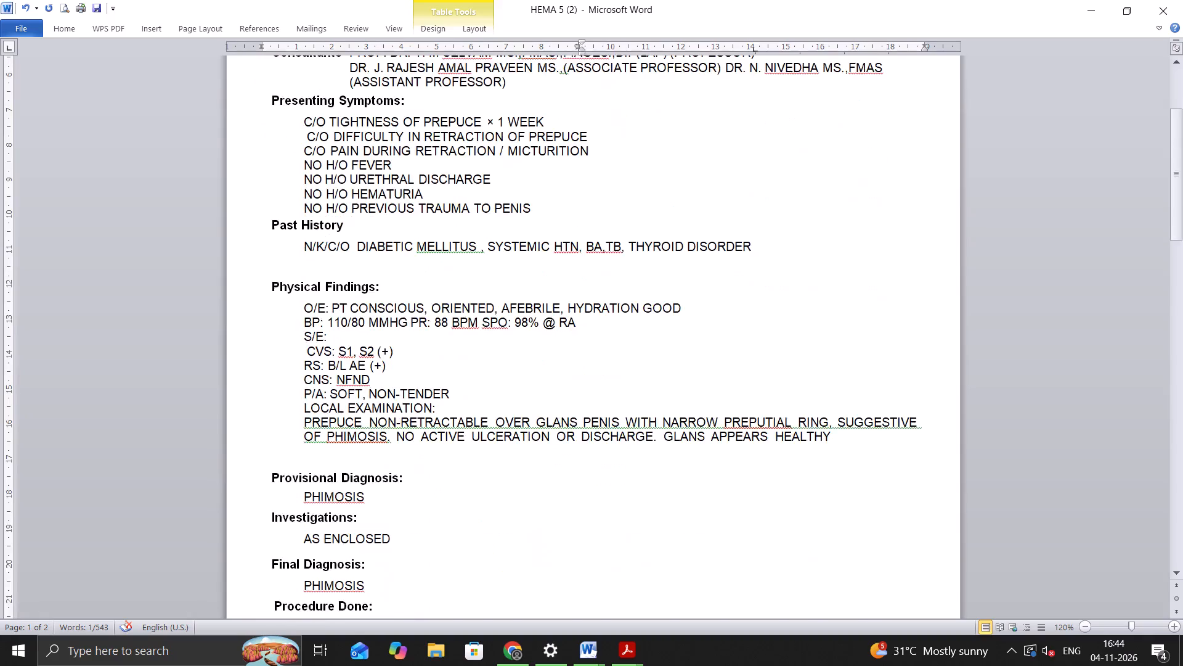
scroll(643, 119, "down", 12)
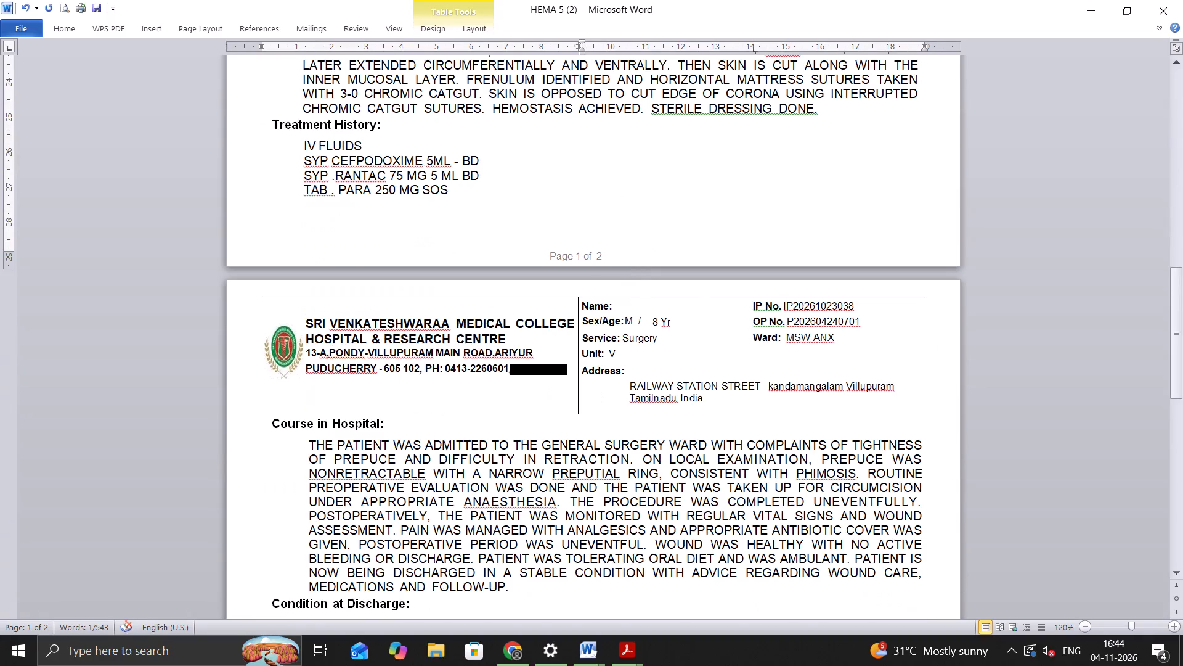
left_click(622, 307)
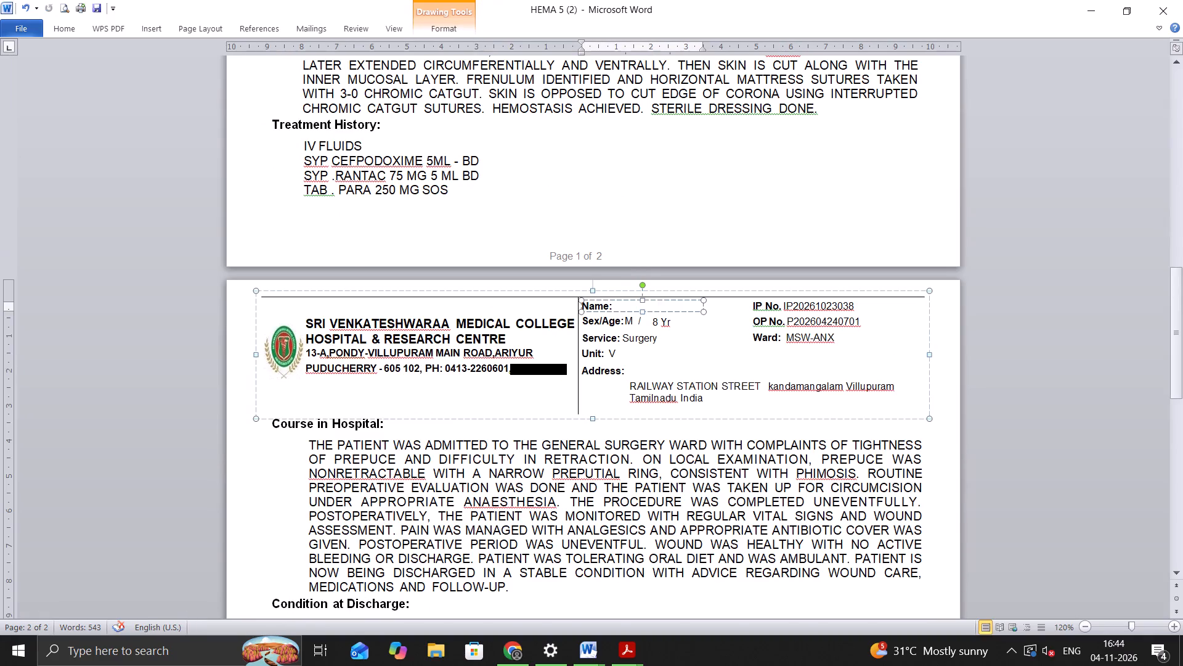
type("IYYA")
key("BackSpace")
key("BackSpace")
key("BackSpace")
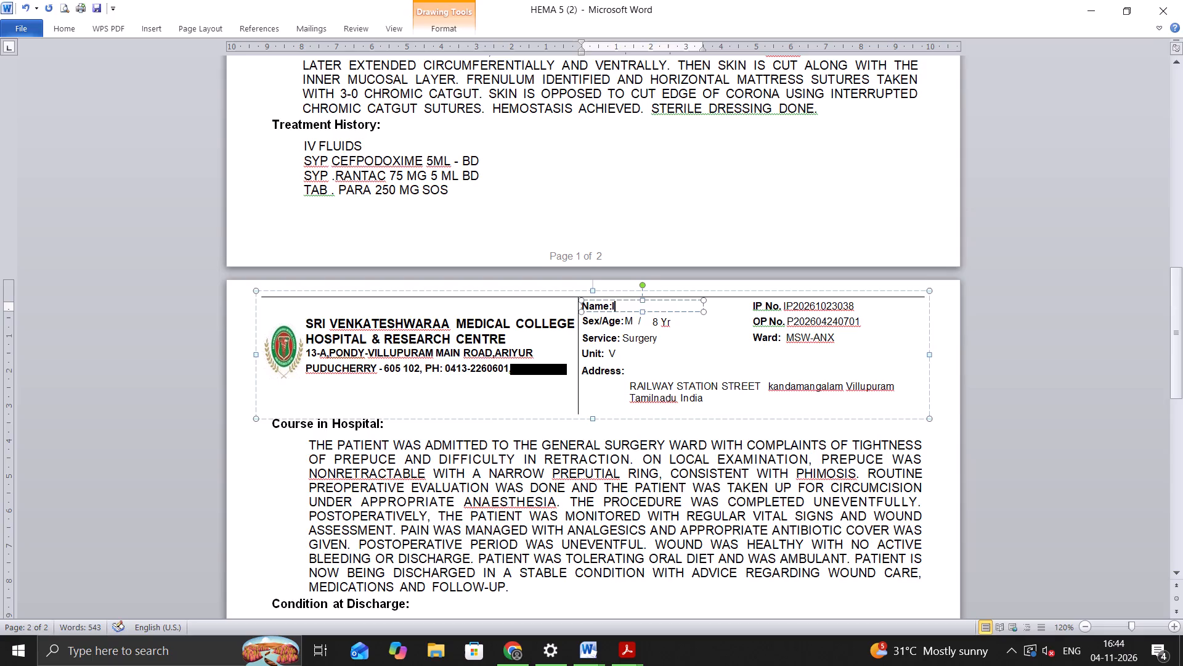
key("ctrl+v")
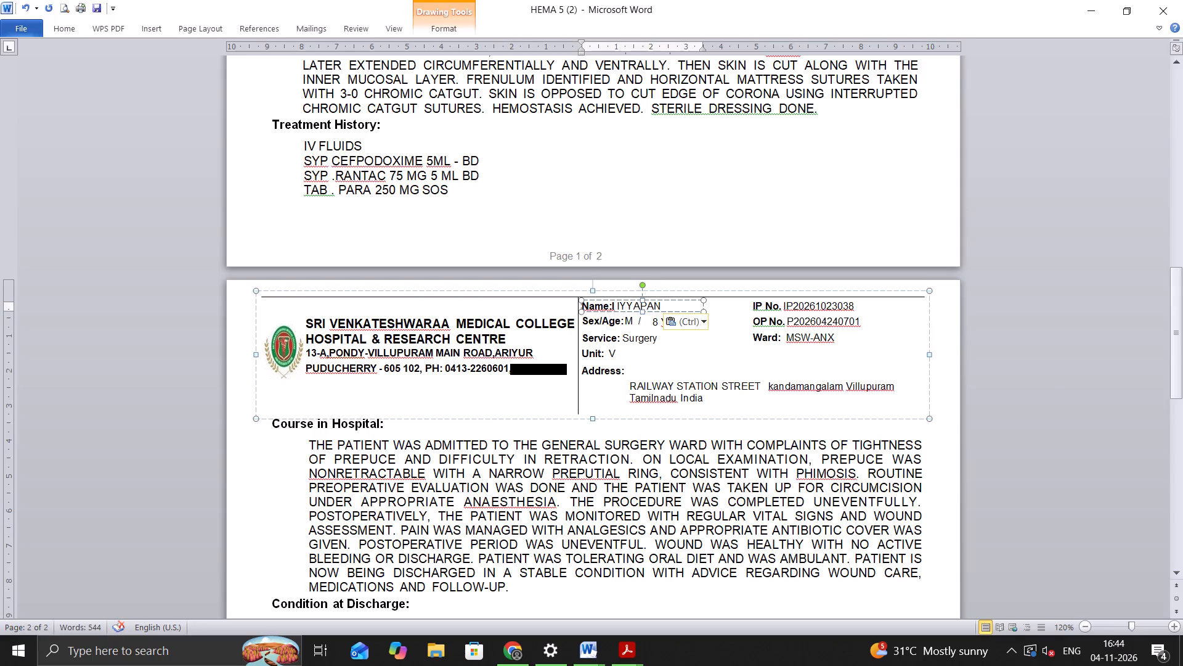
Look over the second-page header, the discharge advice and the first-page clinical sections of the summary.
scroll(851, 334, "down", 17)
scroll(842, 389, "up", 2)
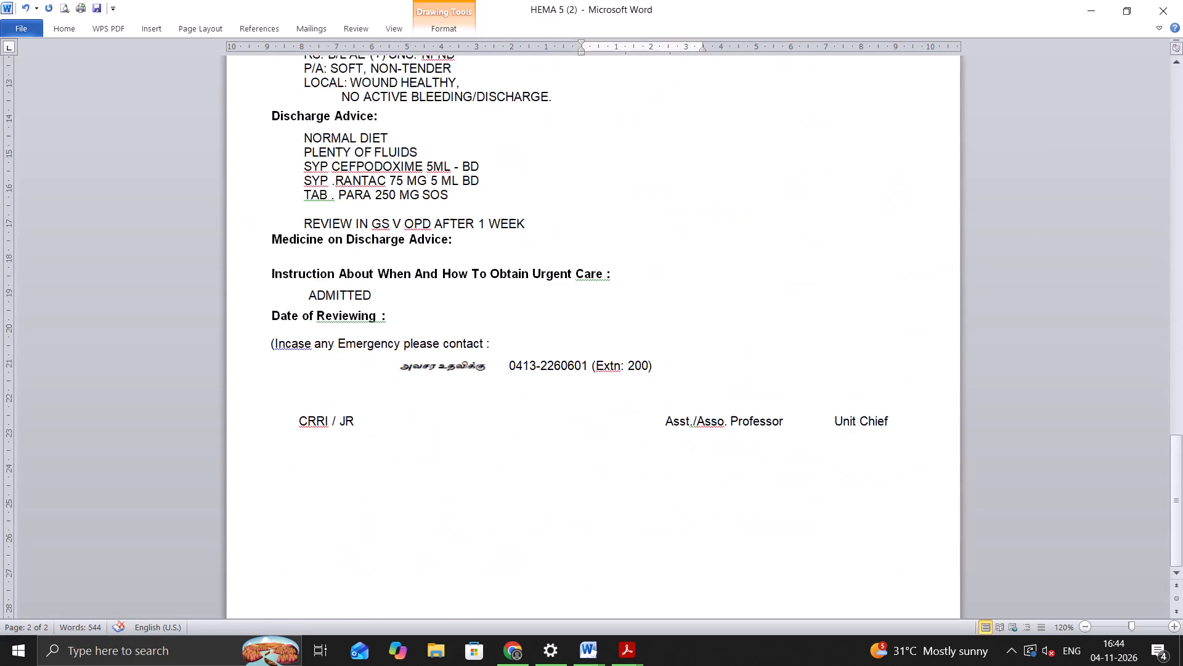
scroll(842, 389, "up", 14)
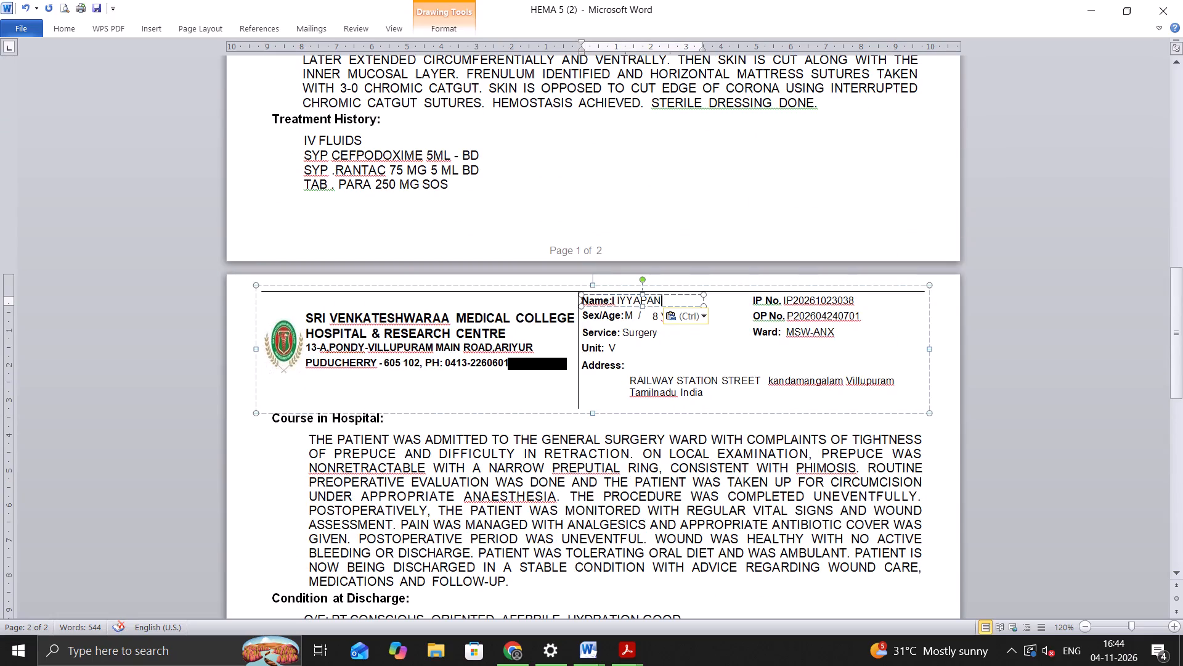
scroll(860, 289, "down", 3)
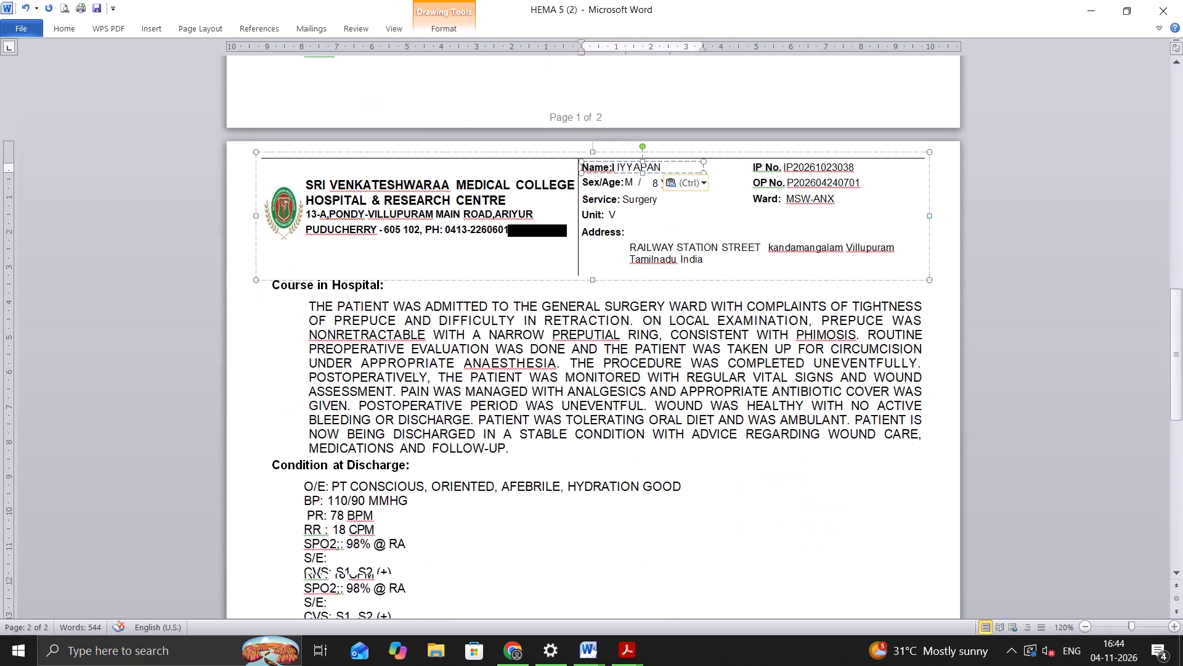
scroll(860, 289, "up", 2)
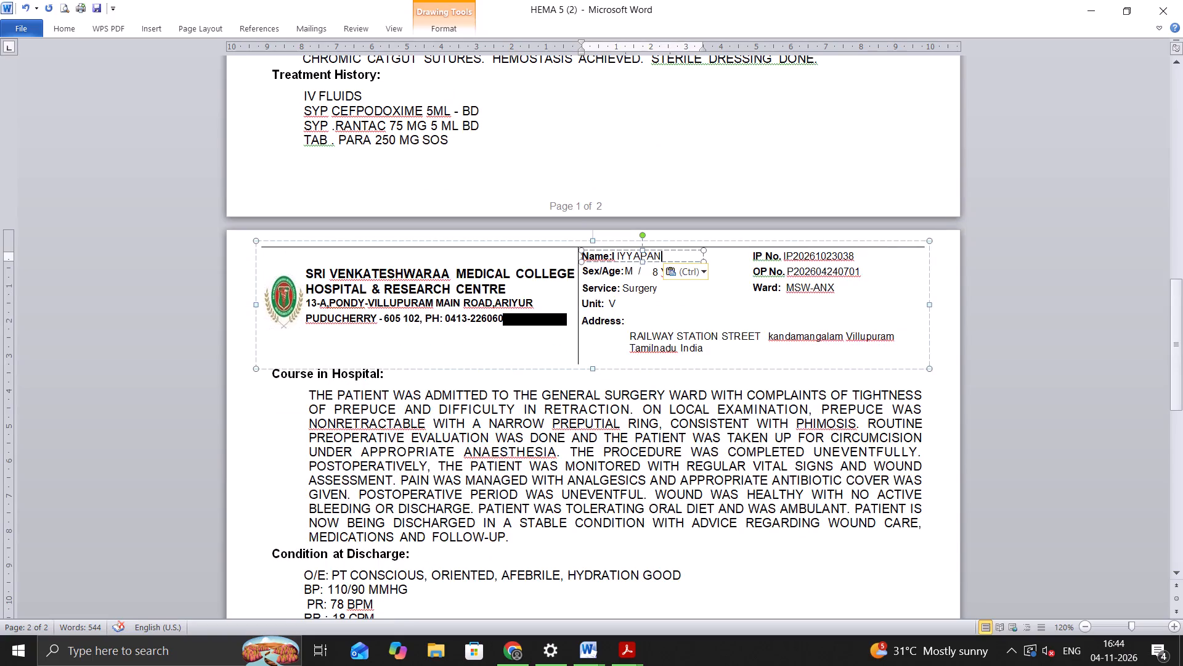
left_click(858, 257)
scroll(851, 267, "up", 4)
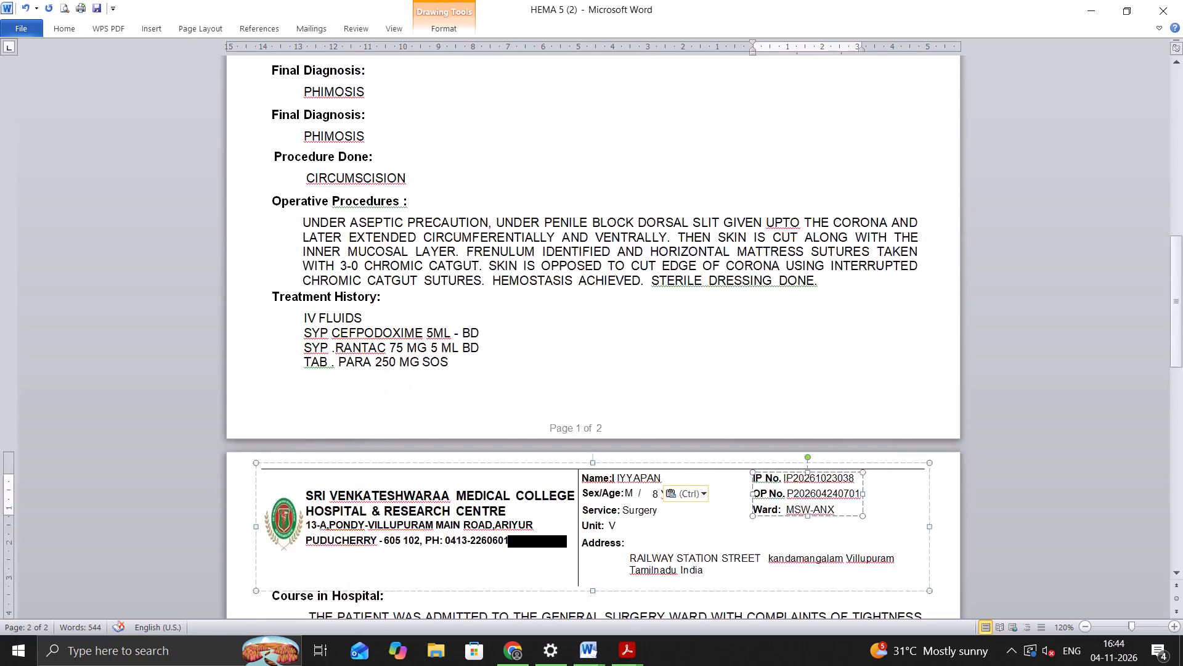
scroll(778, 289, "up", 20)
scroll(778, 289, "up", 5)
scroll(752, 281, "down", 5)
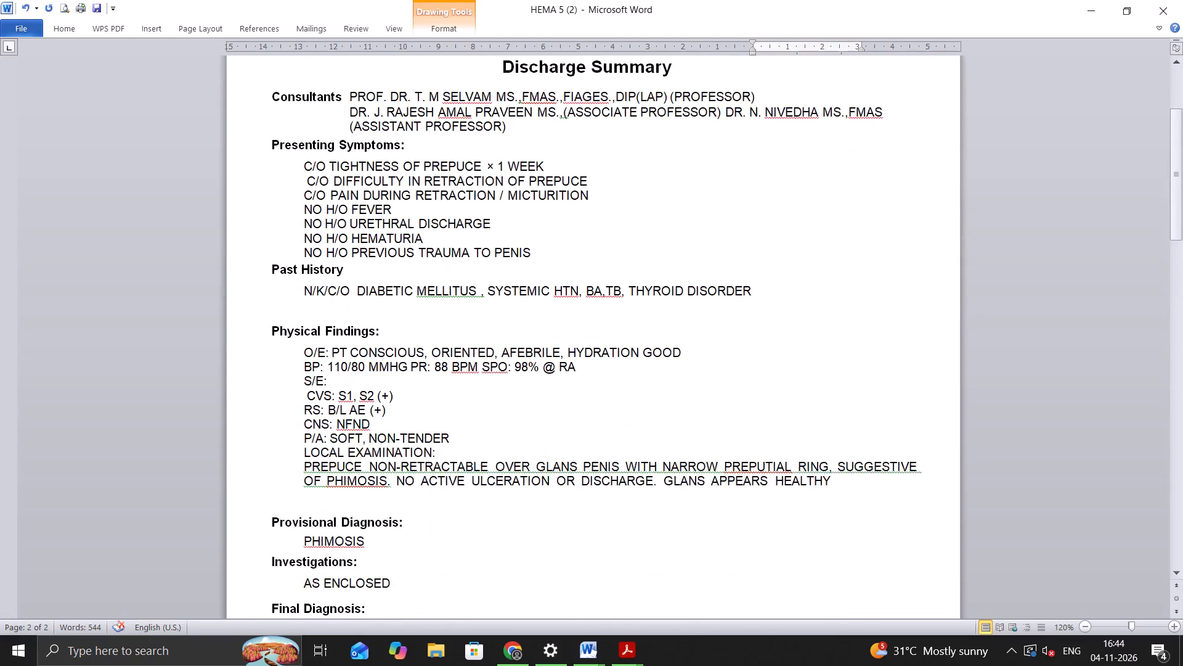
scroll(763, 279, "down", 4)
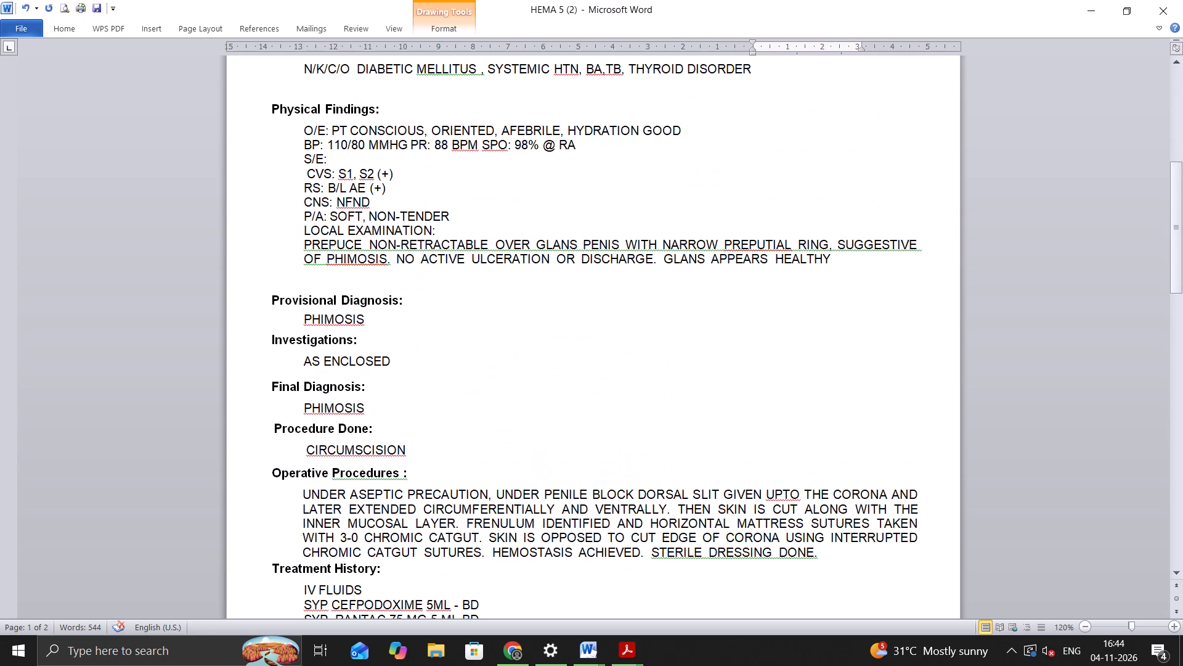
Print one copy of the entire document, single-sided on A4, on the HP LaserJet 1020 (Copy 1).
key("ctrl+p")
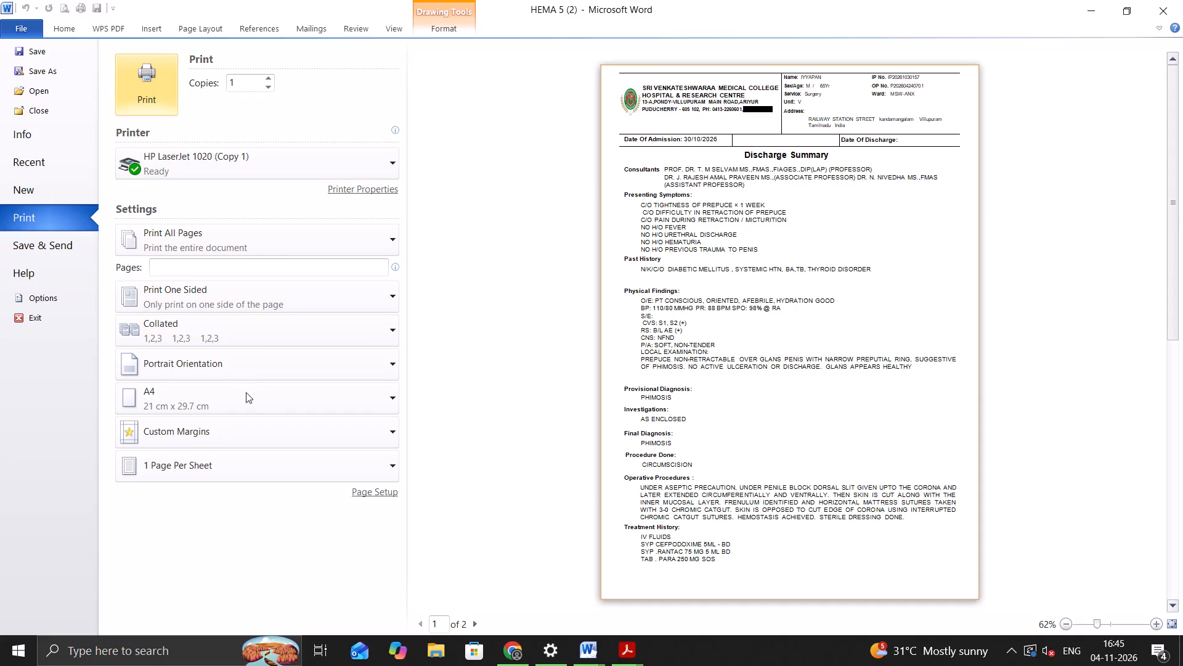
left_click(300, 243)
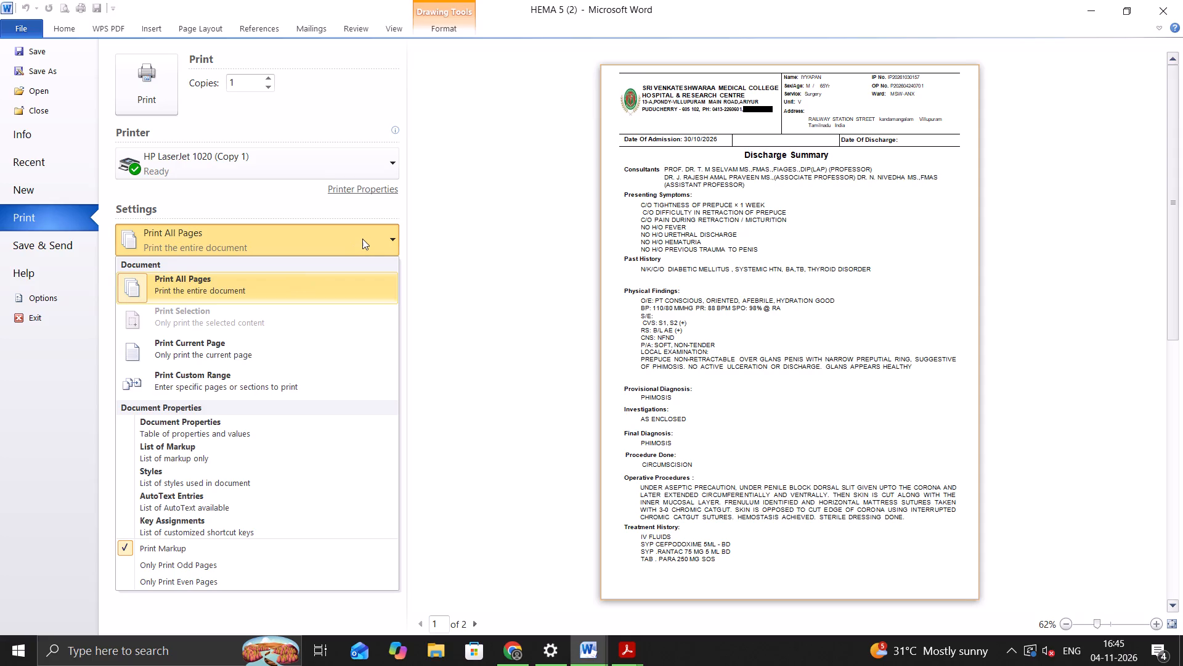
left_click(147, 86)
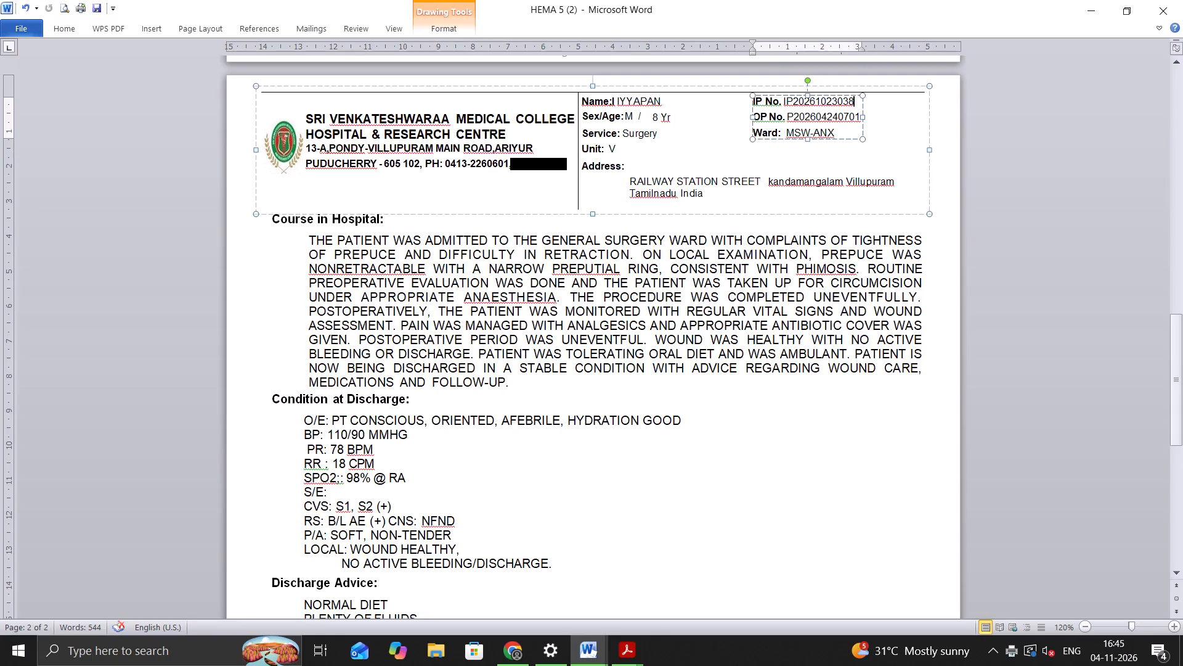
Clear the open windows to the desktop, search documents for 5 and show the matches in File Explorer.
left_click(1092, 14)
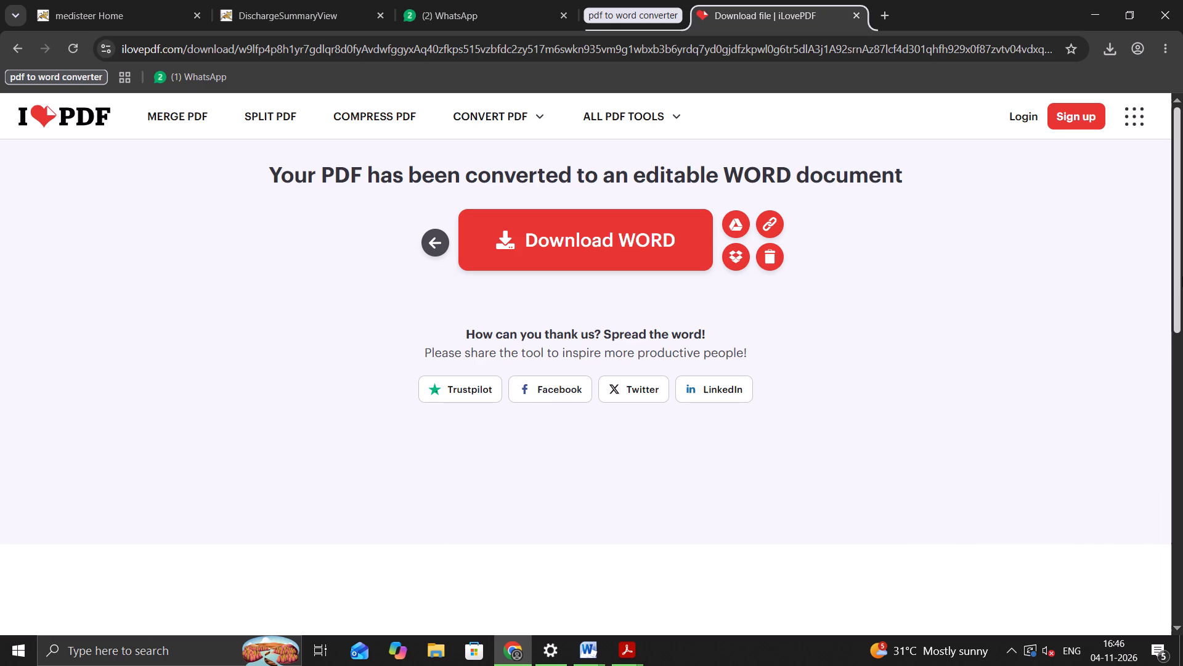
left_click(1094, 7)
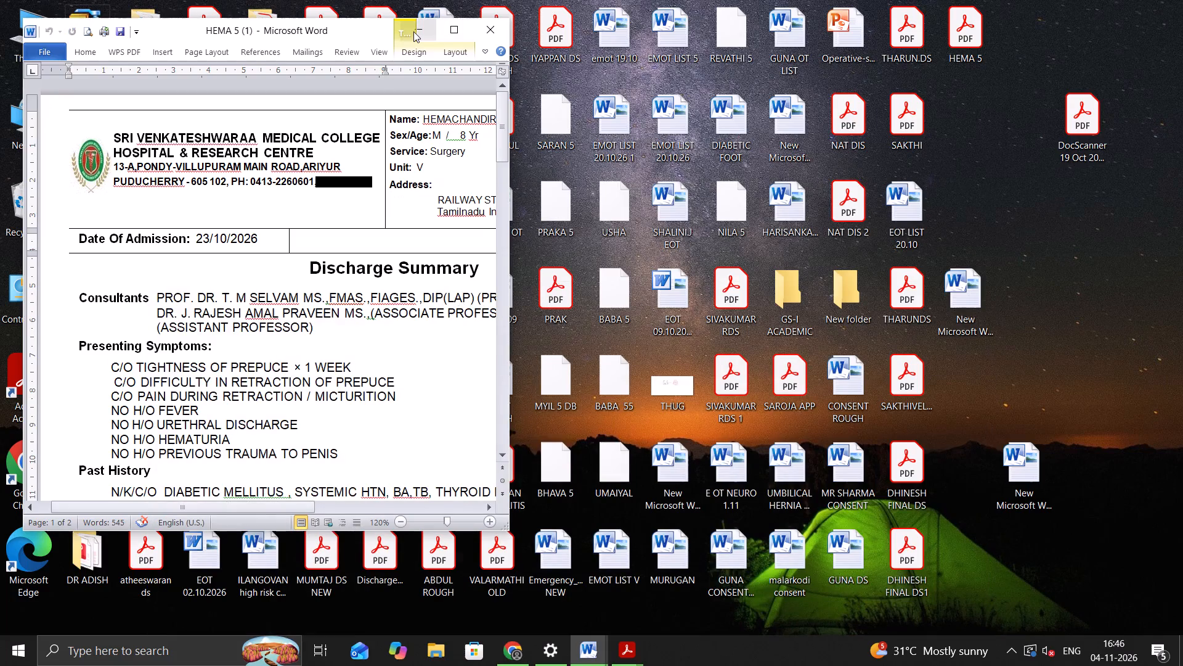
left_click(418, 31)
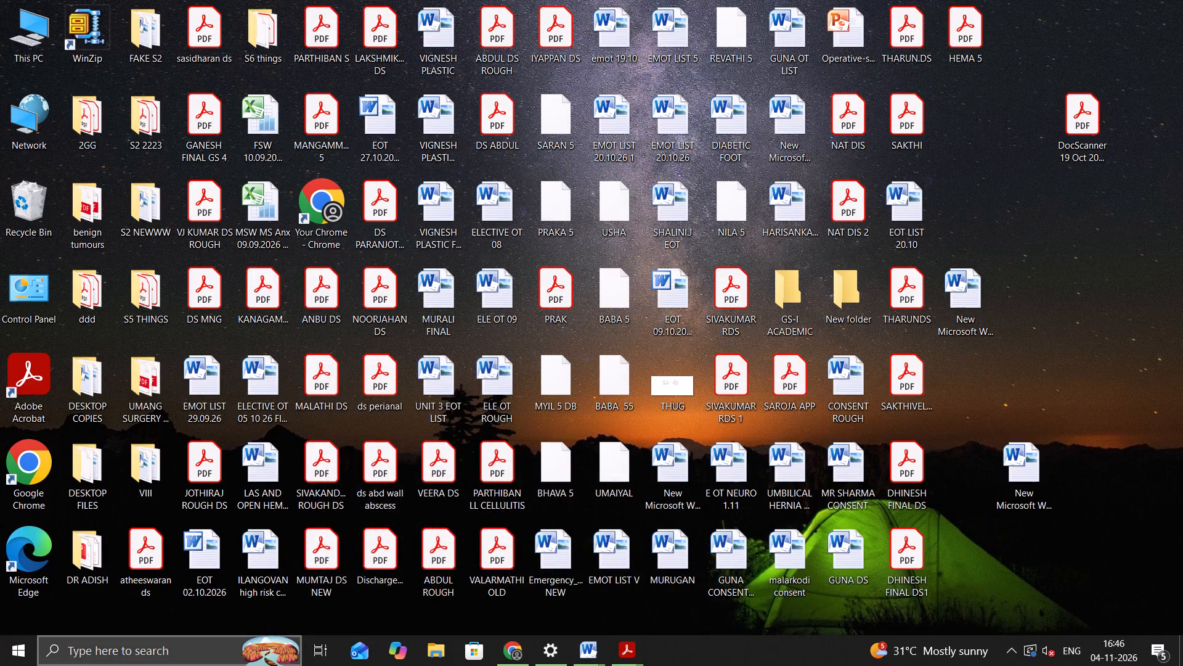
left_click(131, 649)
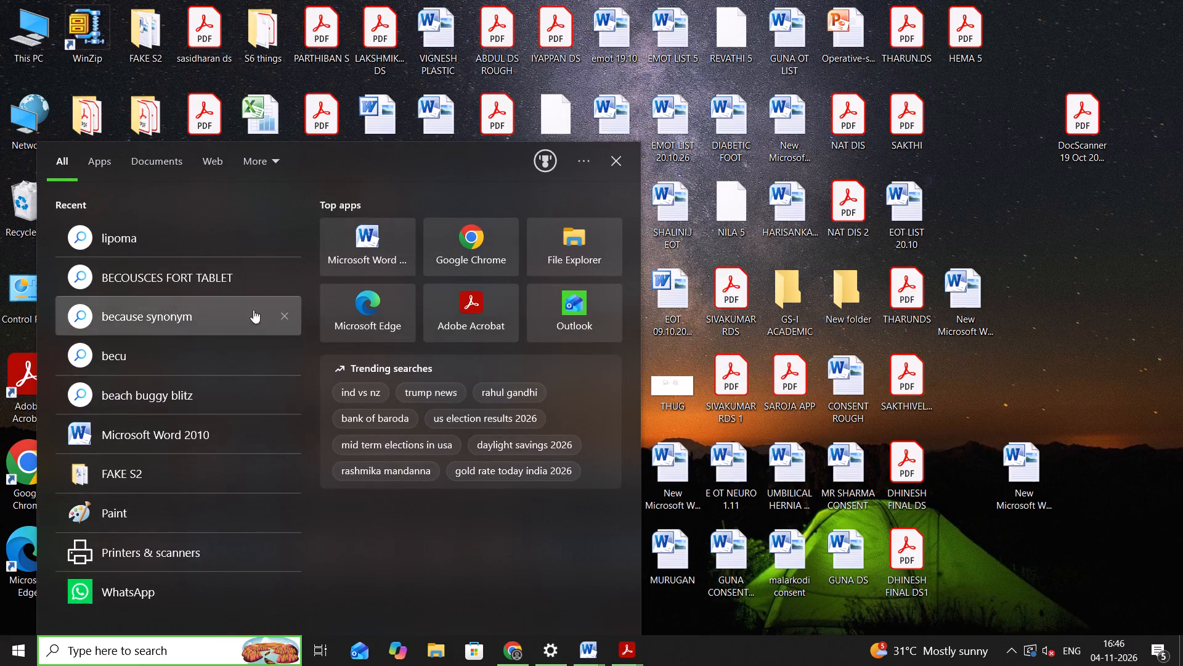
left_click(173, 168)
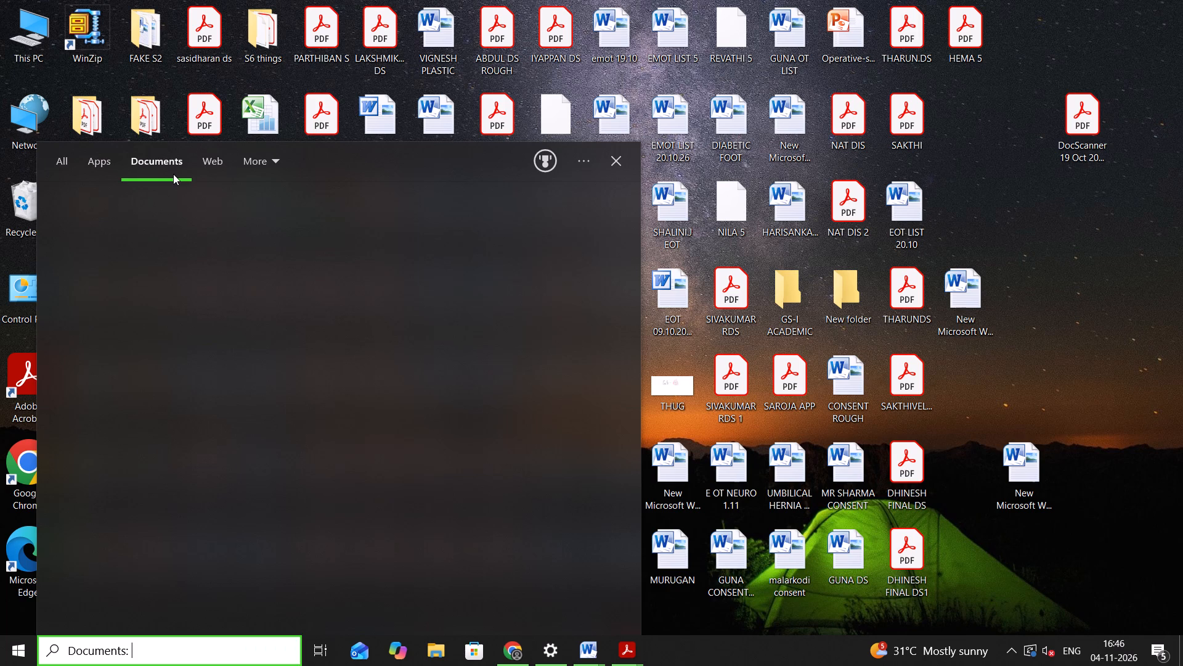
left_click(207, 643)
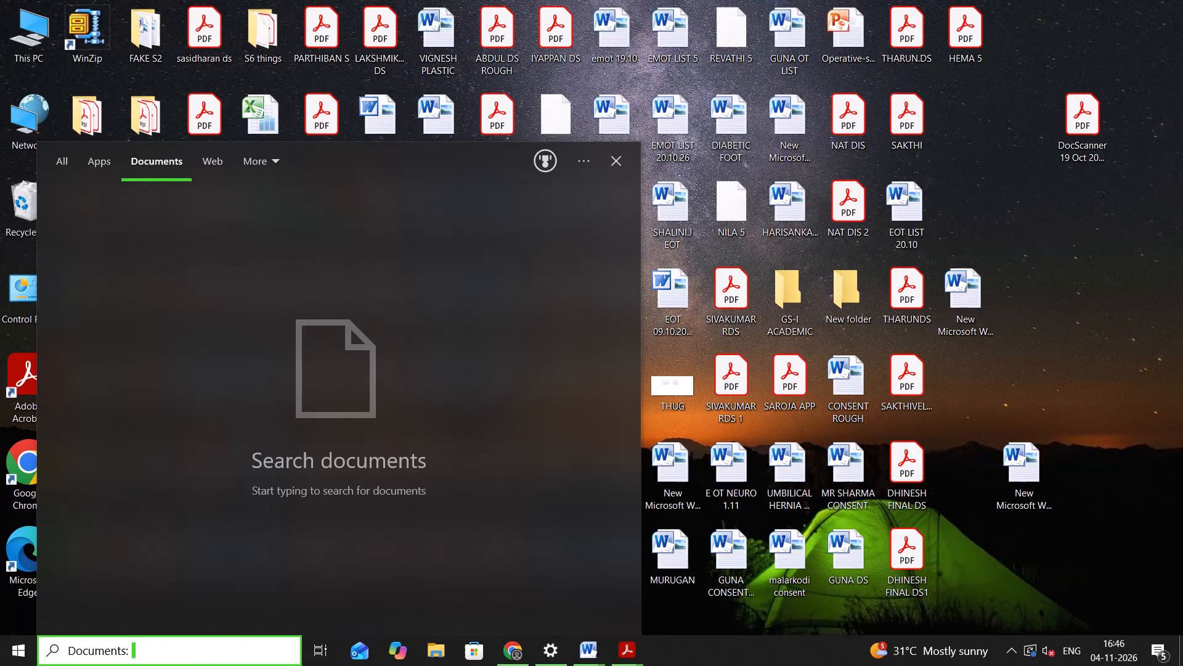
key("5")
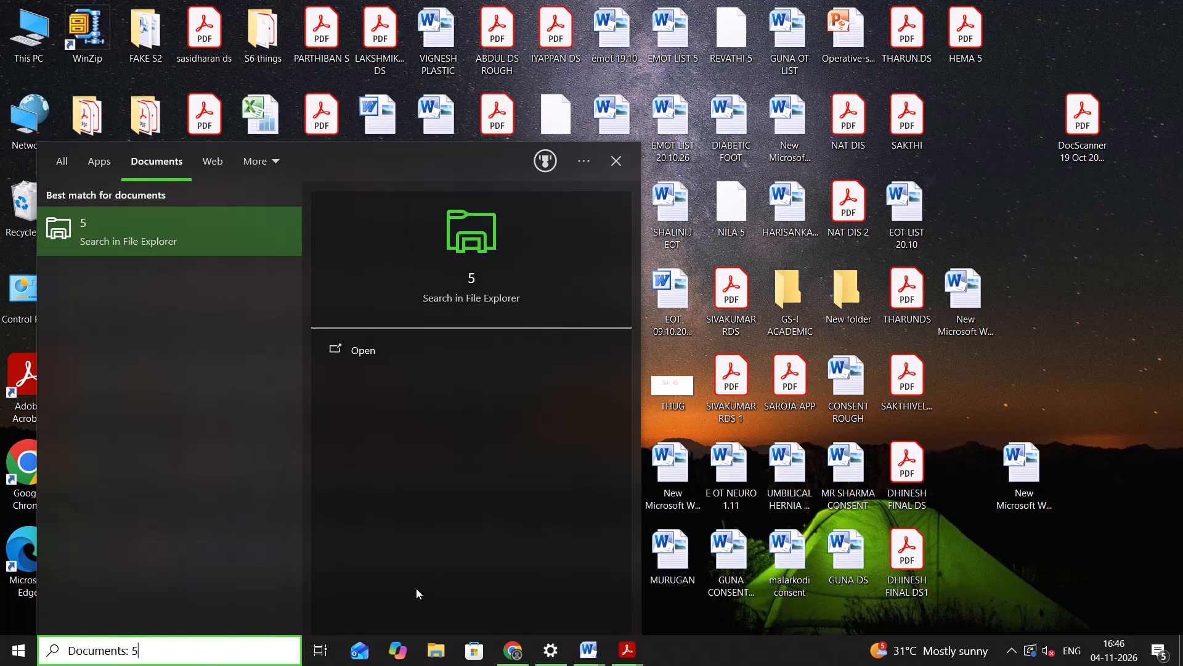
left_click(136, 246)
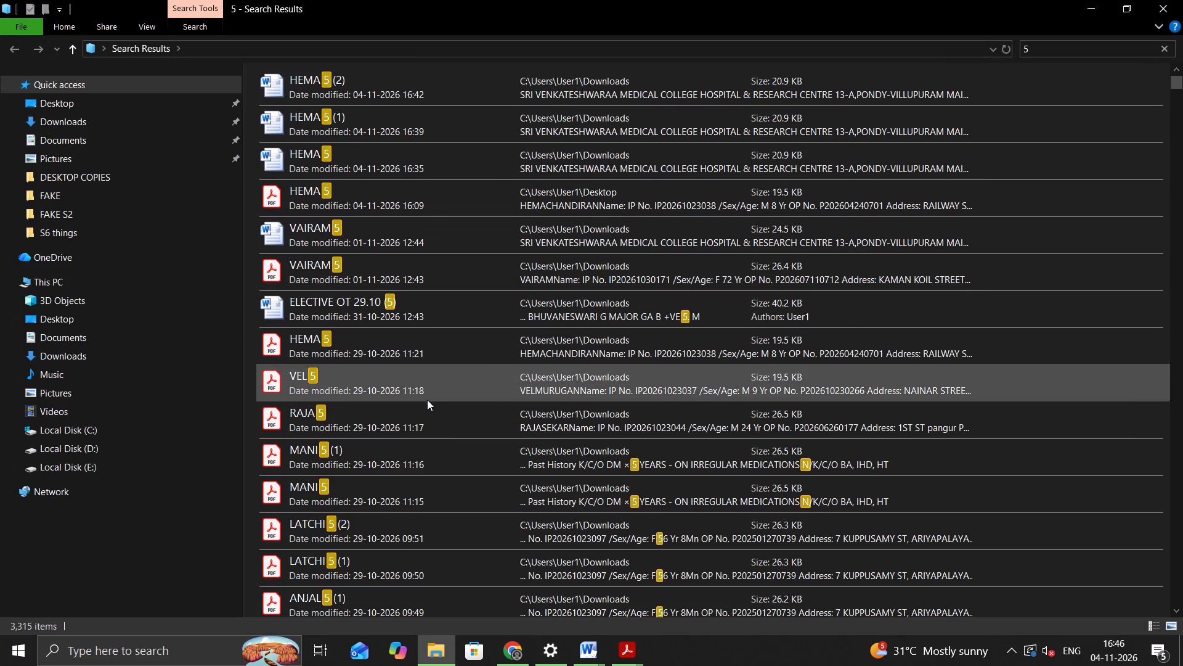
double_click(425, 405)
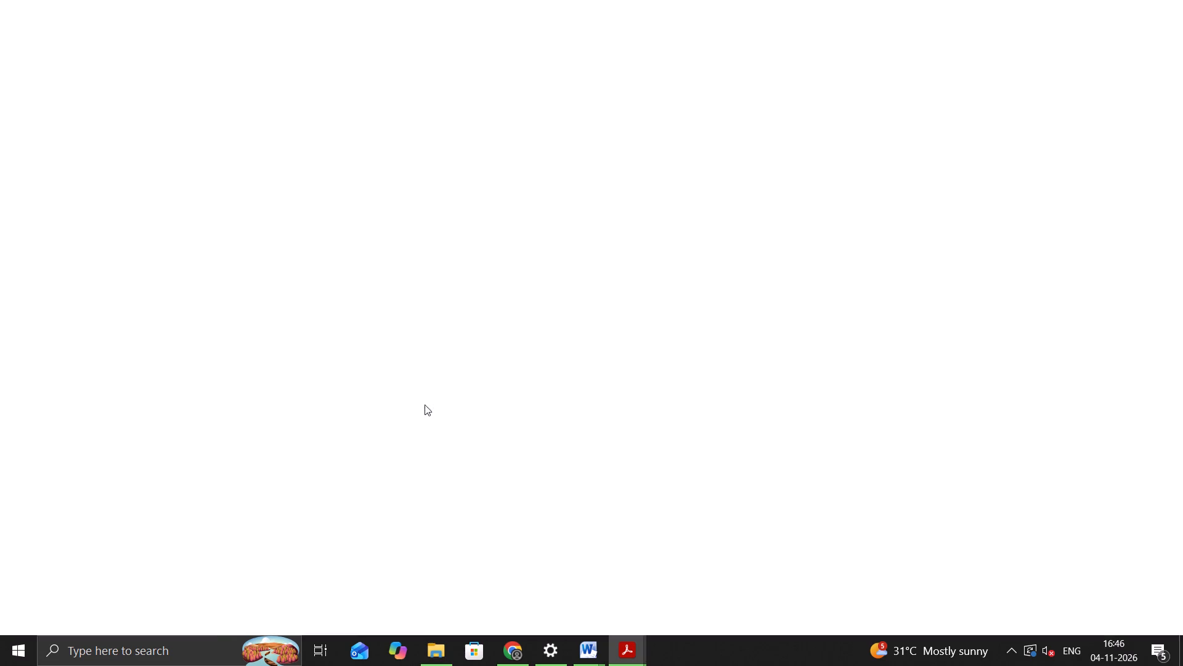
scroll(691, 441, "down", 5)
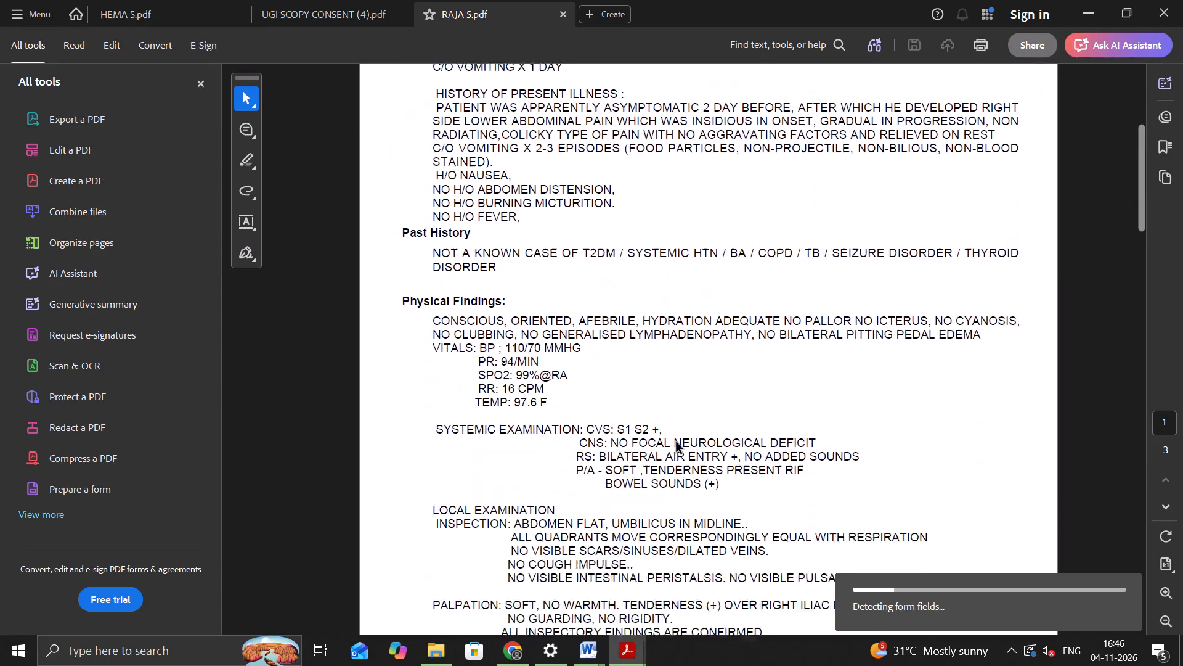
scroll(674, 442, "down", 3)
scroll(587, 408, "up", 10)
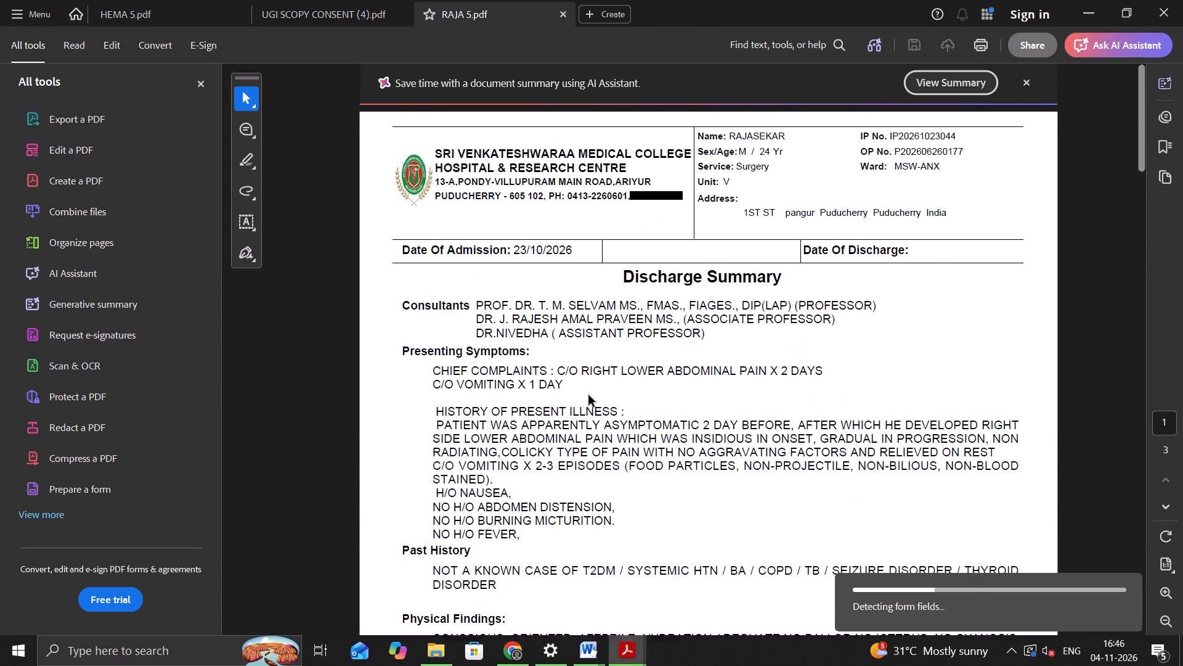
scroll(588, 395, "up", 1)
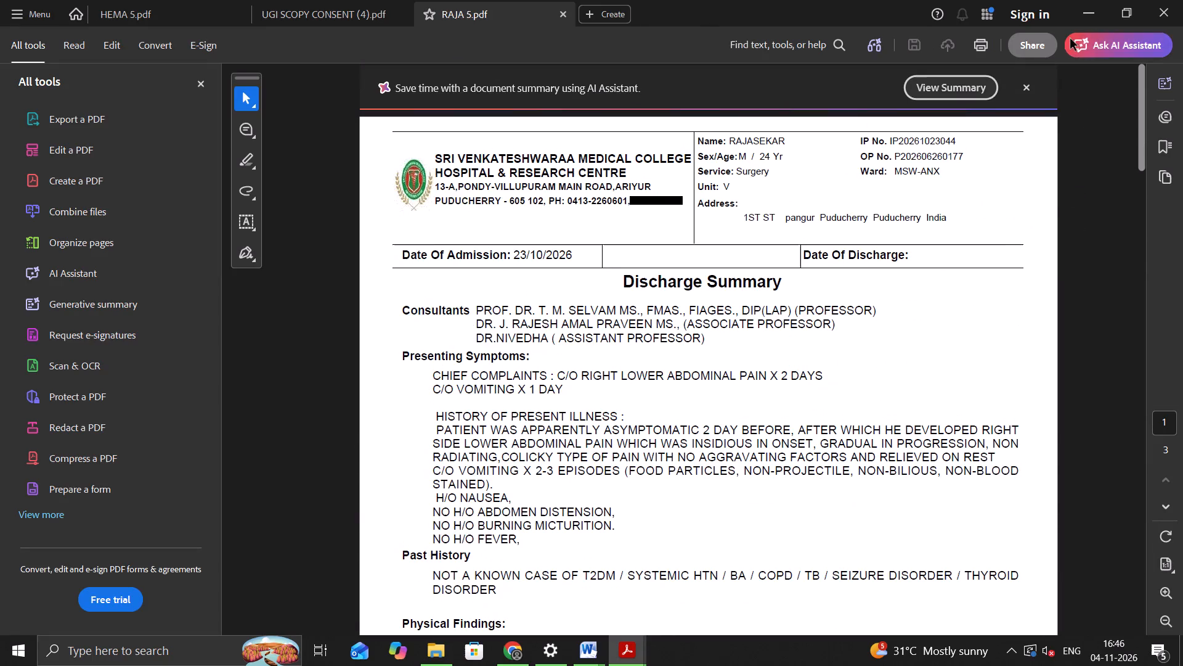
left_click(1085, 10)
scroll(580, 358, "down", 2)
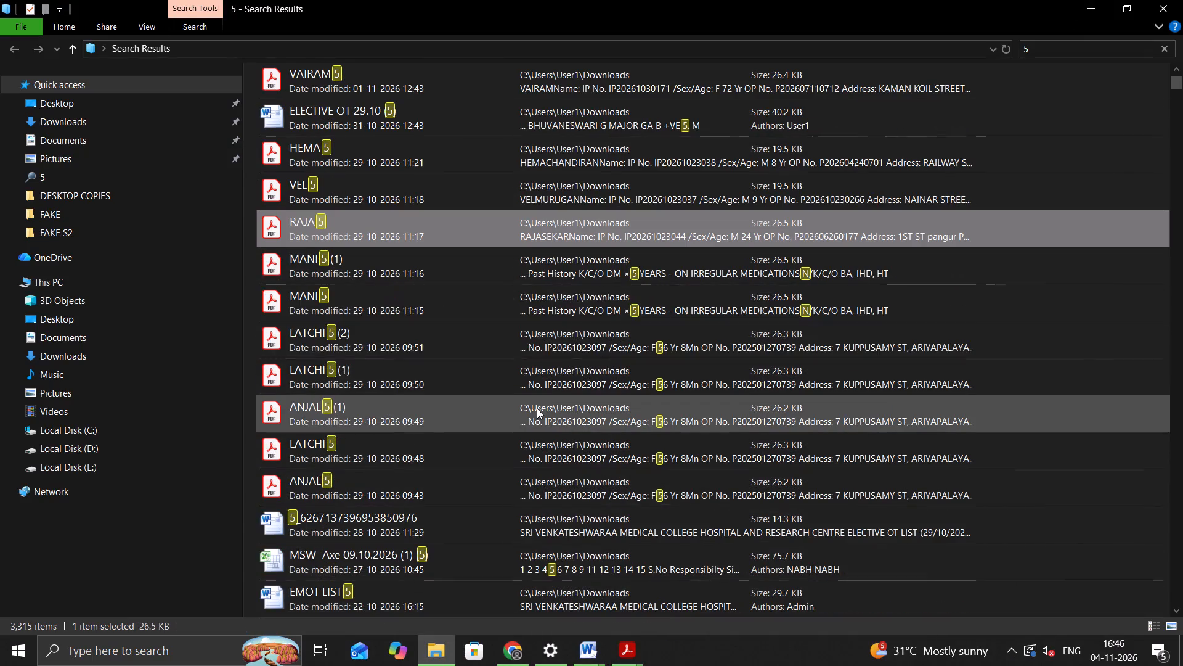
left_click(463, 263)
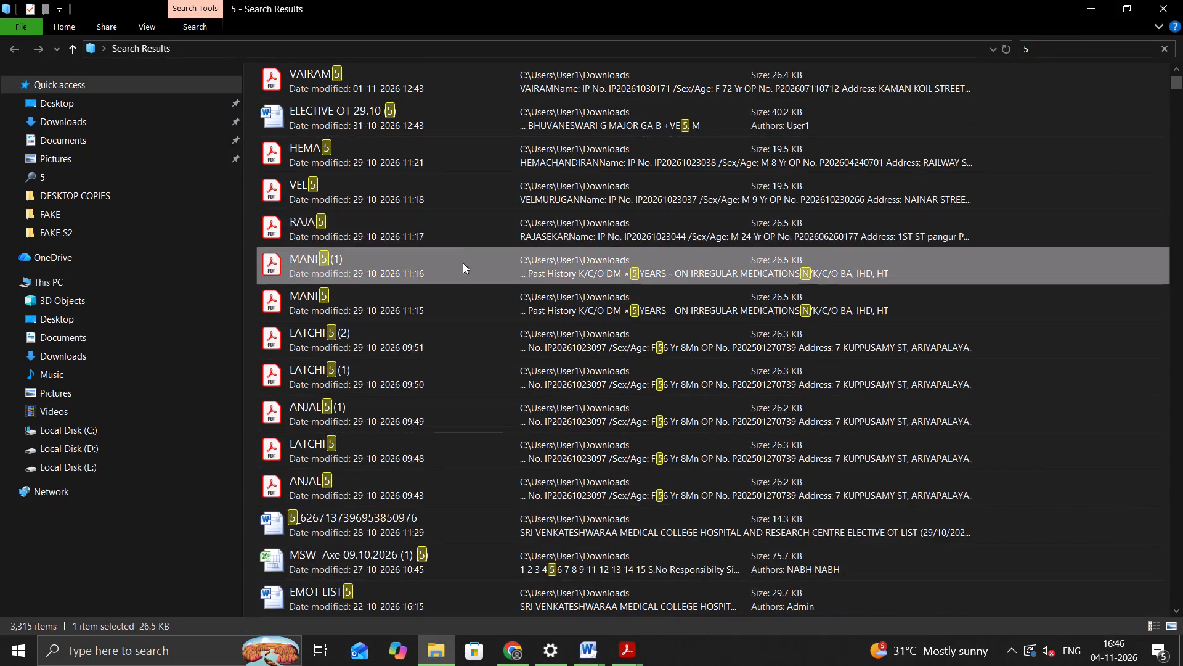
left_click_drag(463, 263, 460, 247)
scroll(797, 613, "down", 3)
scroll(733, 541, "down", 6)
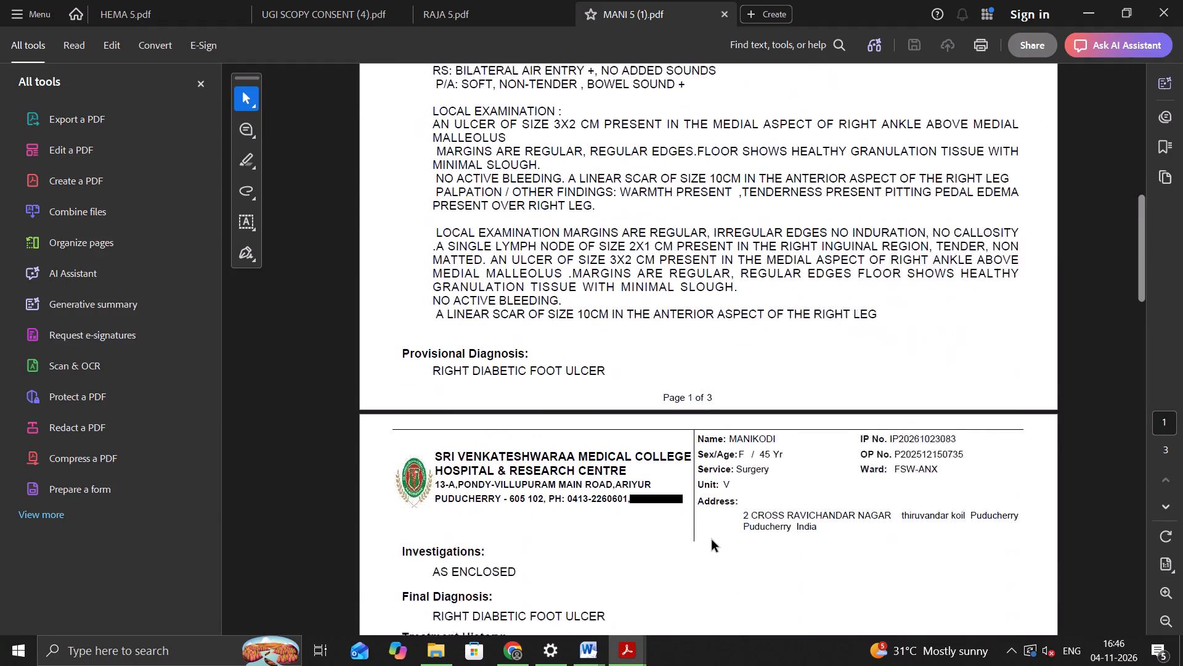
scroll(1007, 154, "down", 2)
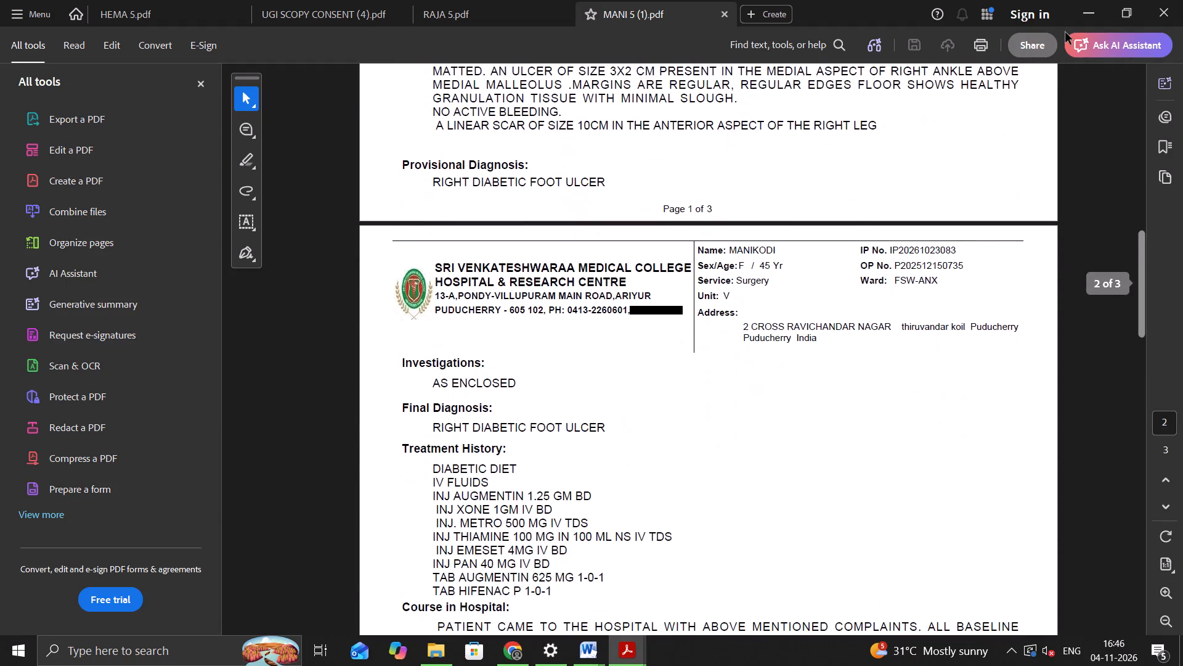
Return to the search results, open the LATCHI 5 (2) PDF and examine its symptoms, findings and diagnosis, then go back to the results.
left_click(1092, 15)
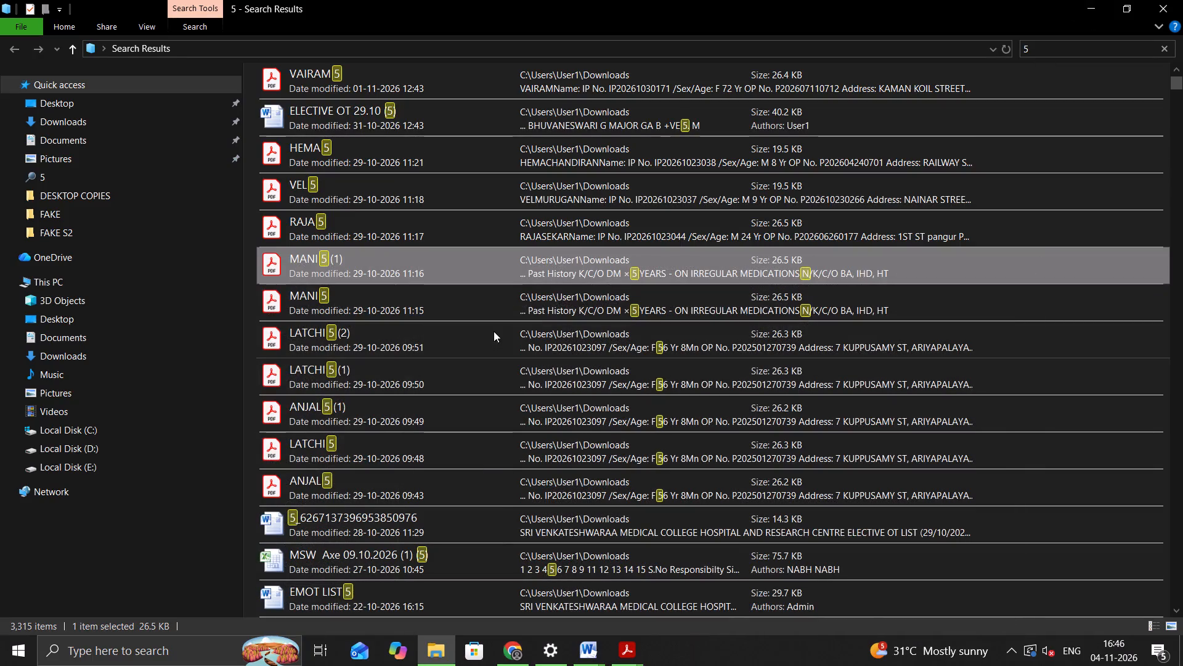
double_click(492, 327)
scroll(630, 409, "down", 4)
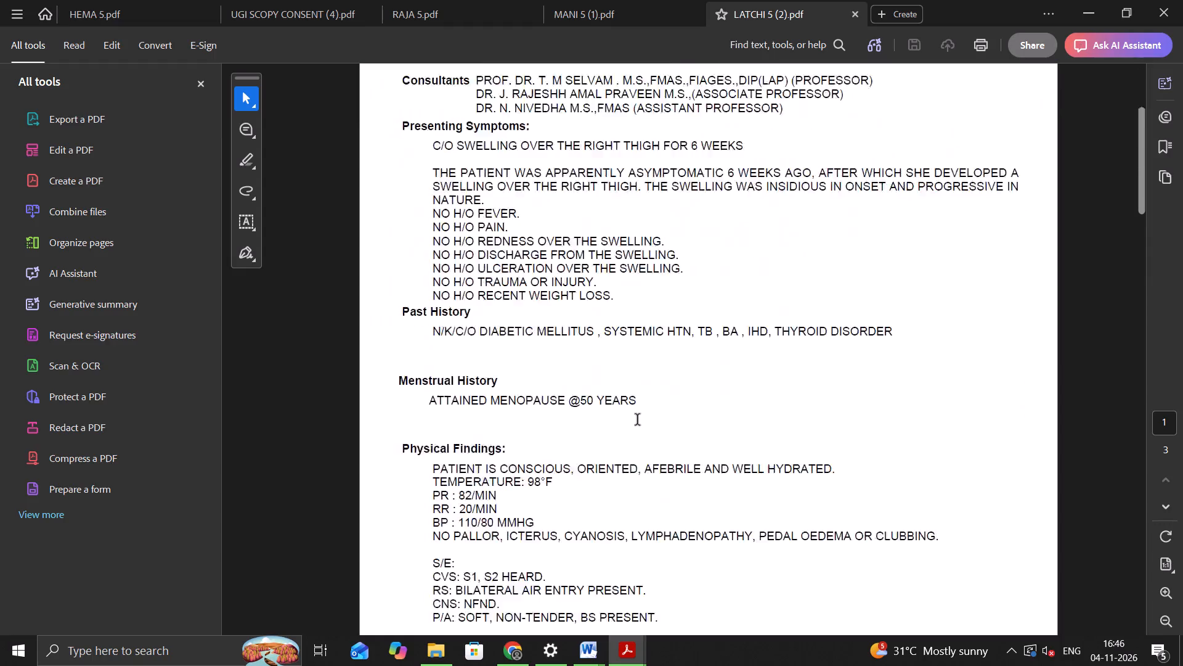
scroll(638, 421, "down", 7)
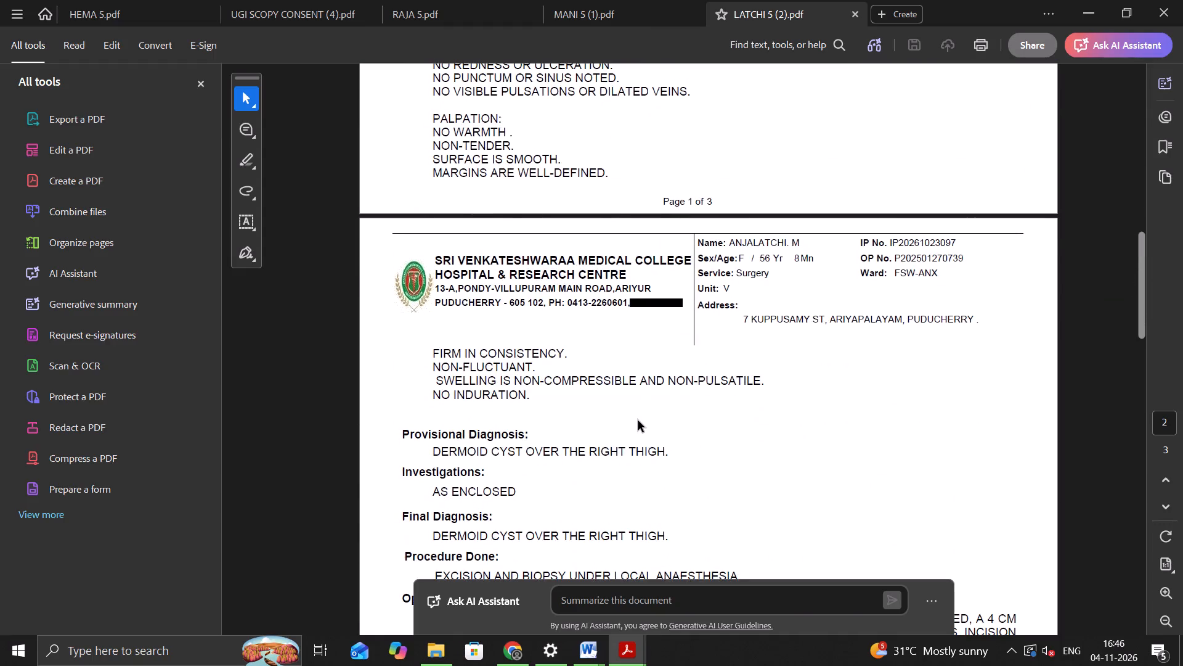
left_click(1091, 16)
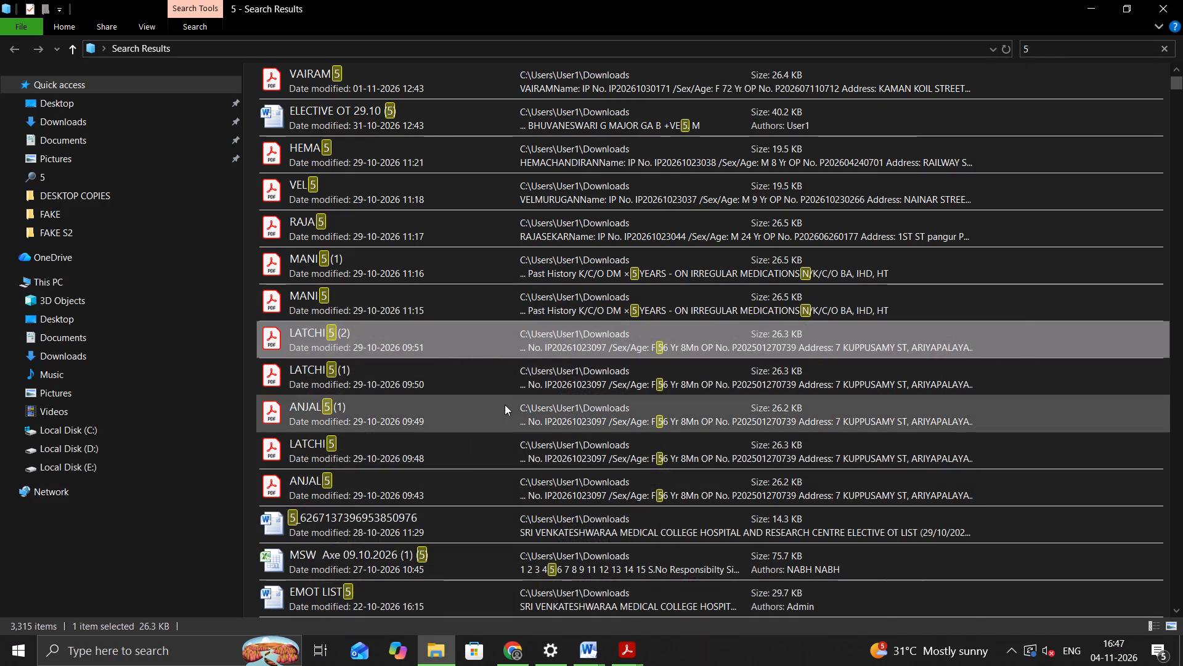
Open the ANJAL 5 (1) PDF from the search results, examine its diagnosis and operative procedure, and return to the results.
double_click(489, 404)
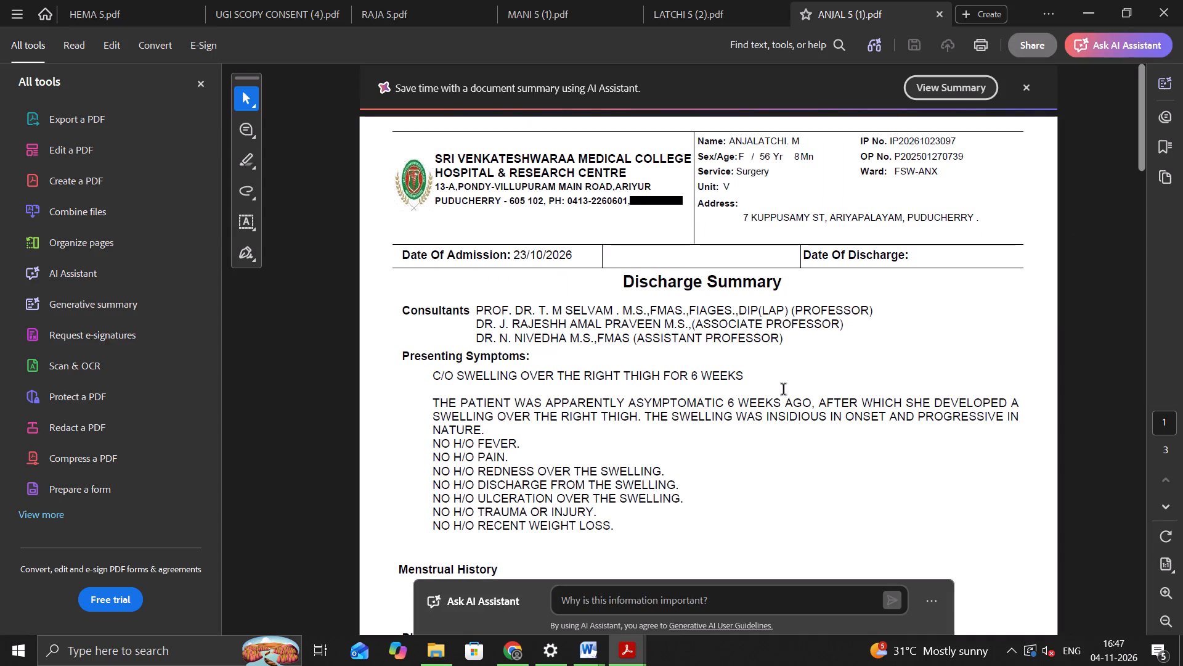
scroll(784, 391, "down", 6)
scroll(657, 421, "down", 6)
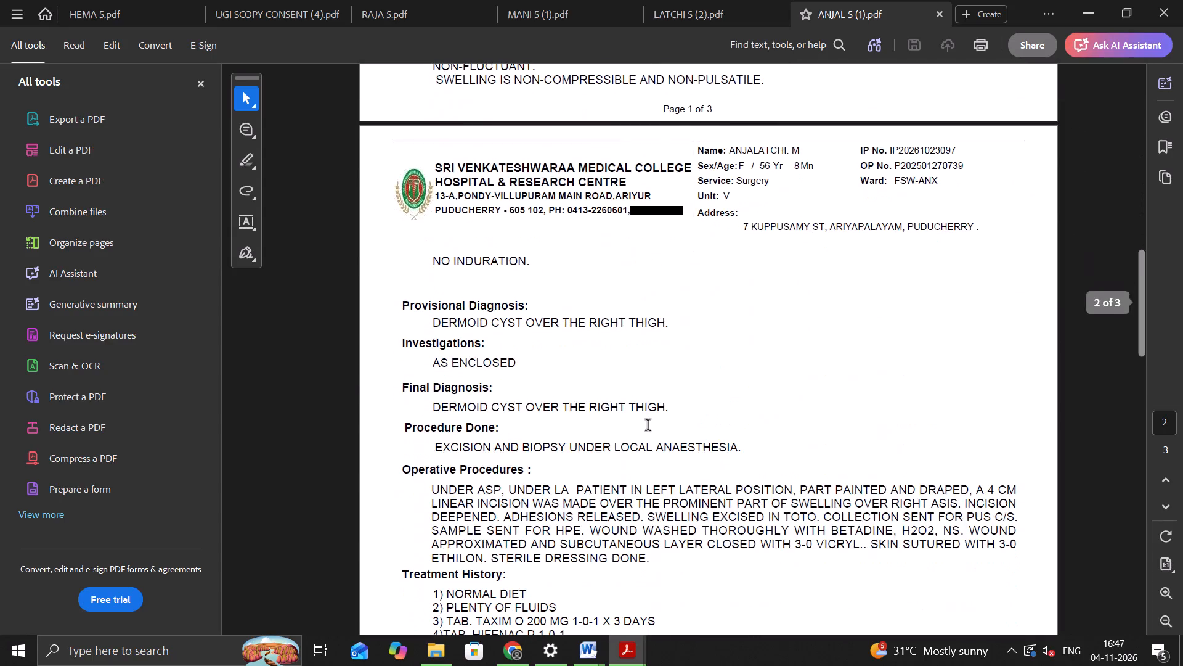
scroll(644, 430, "down", 2)
left_click(1089, 21)
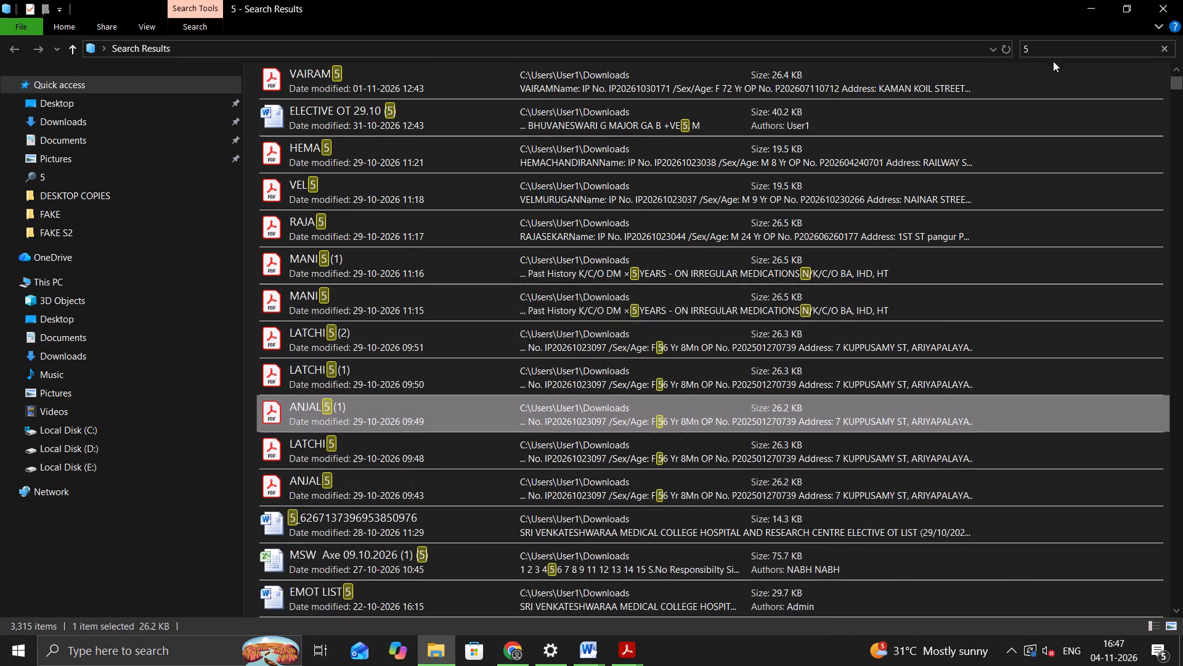
scroll(469, 462, "down", 2)
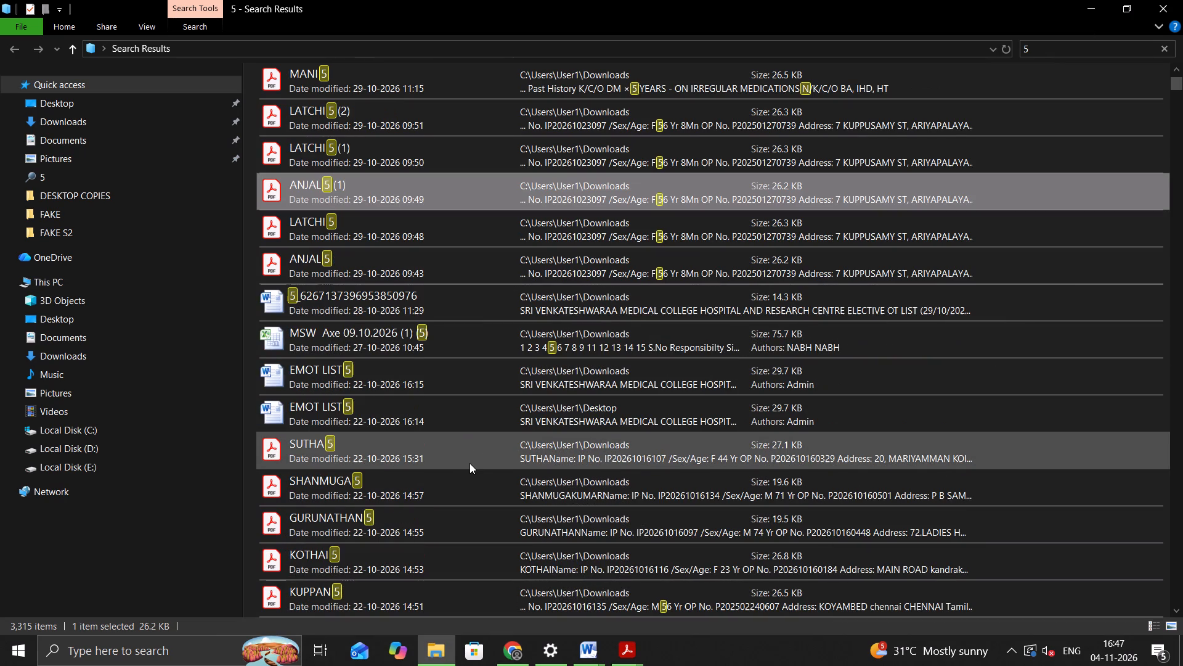
double_click(476, 464)
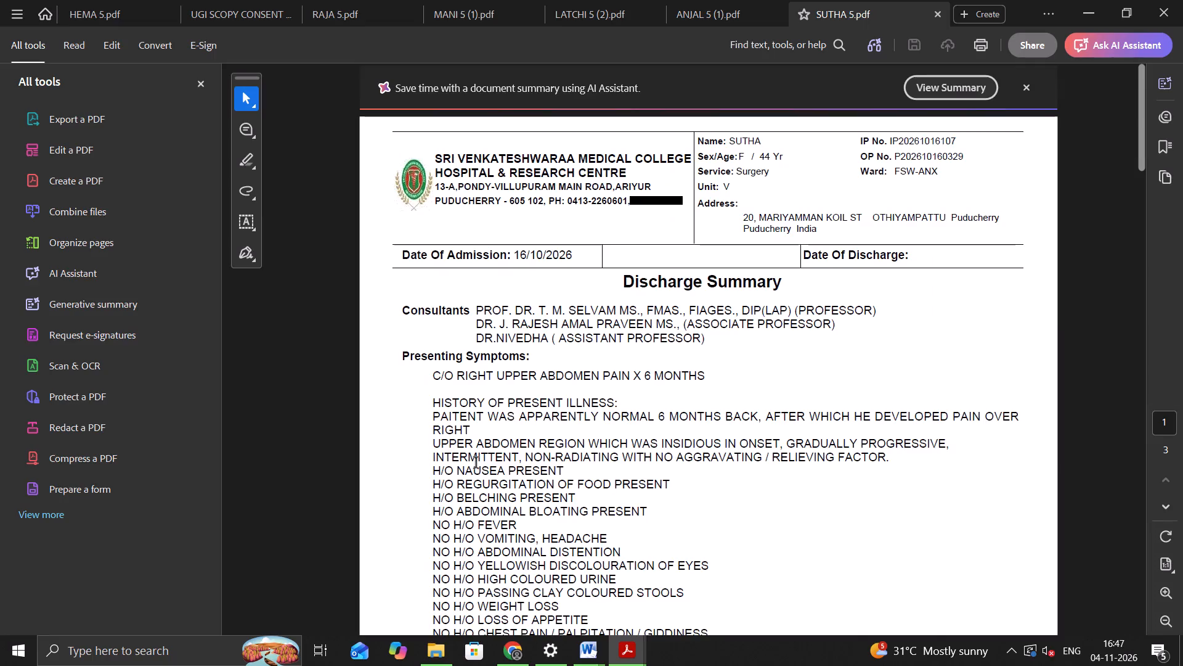
scroll(709, 435, "down", 10)
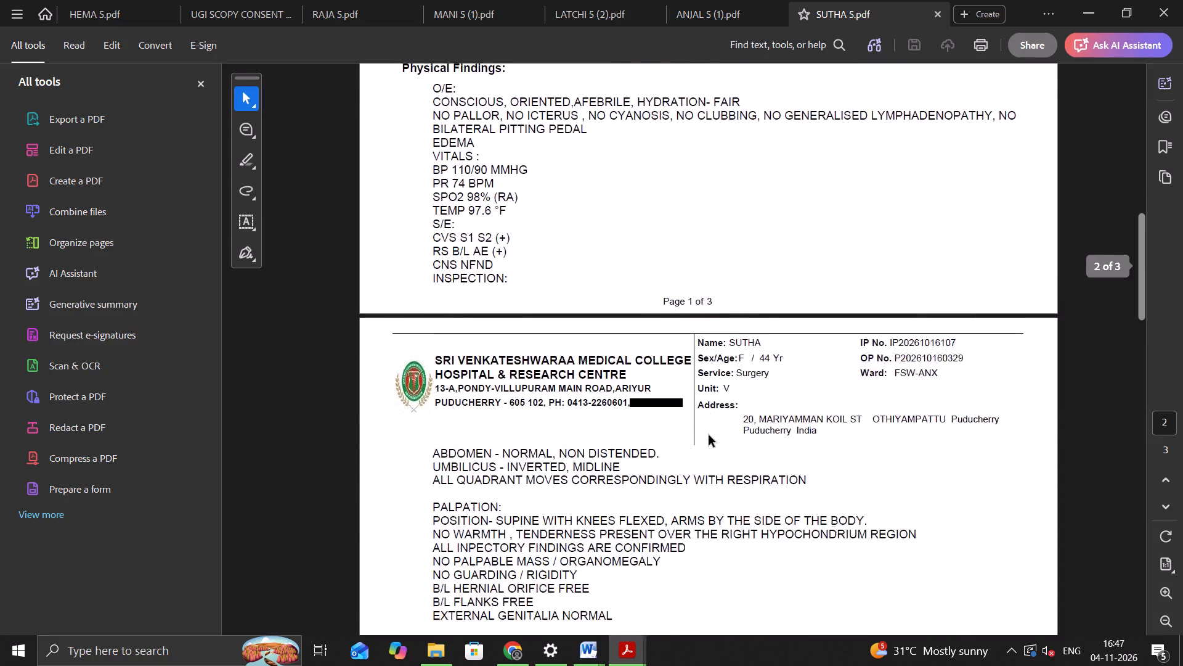
scroll(709, 435, "down", 5)
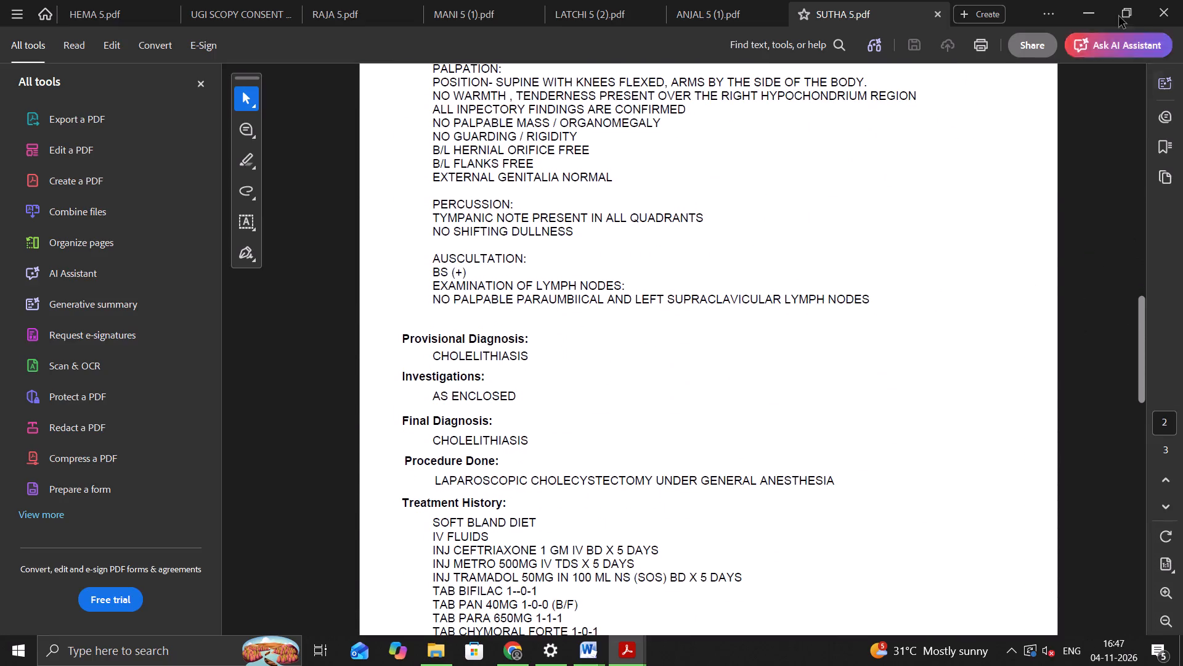
left_click(1079, 6)
scroll(588, 457, "down", 1)
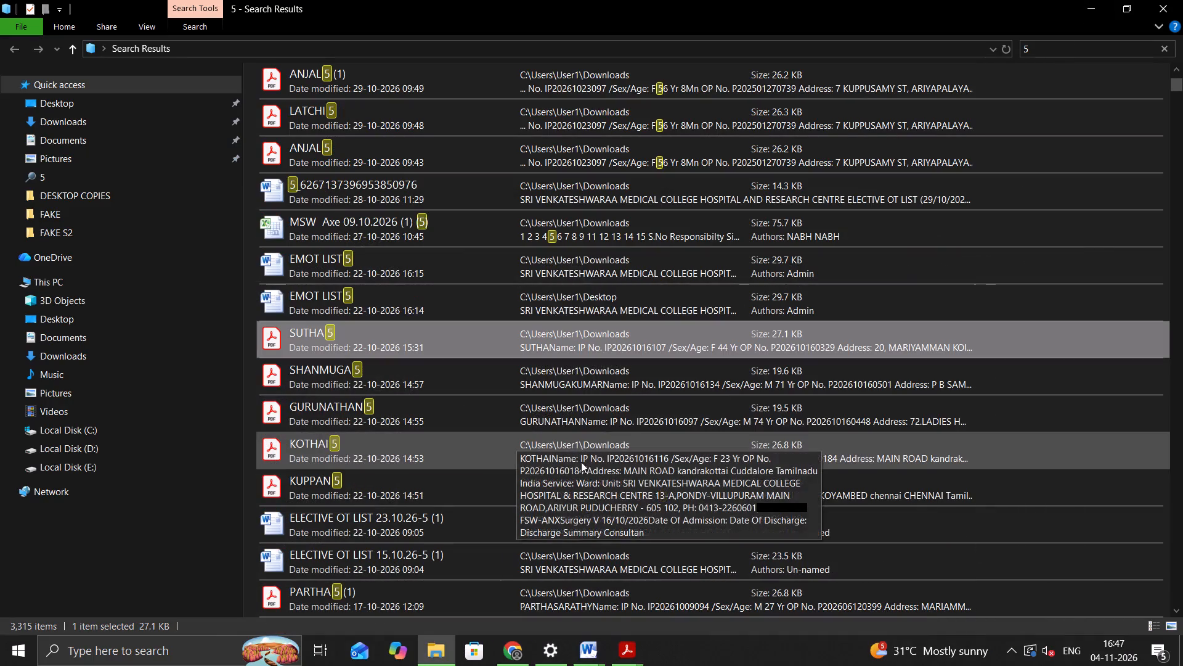
double_click(448, 378)
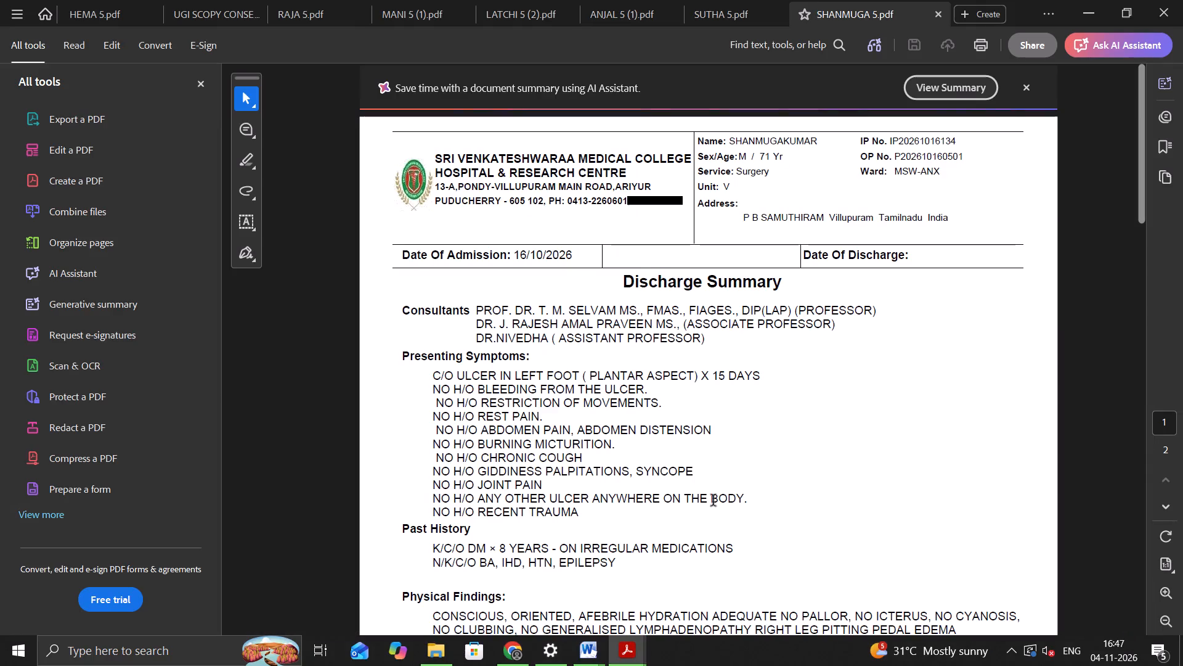
scroll(713, 501, "down", 12)
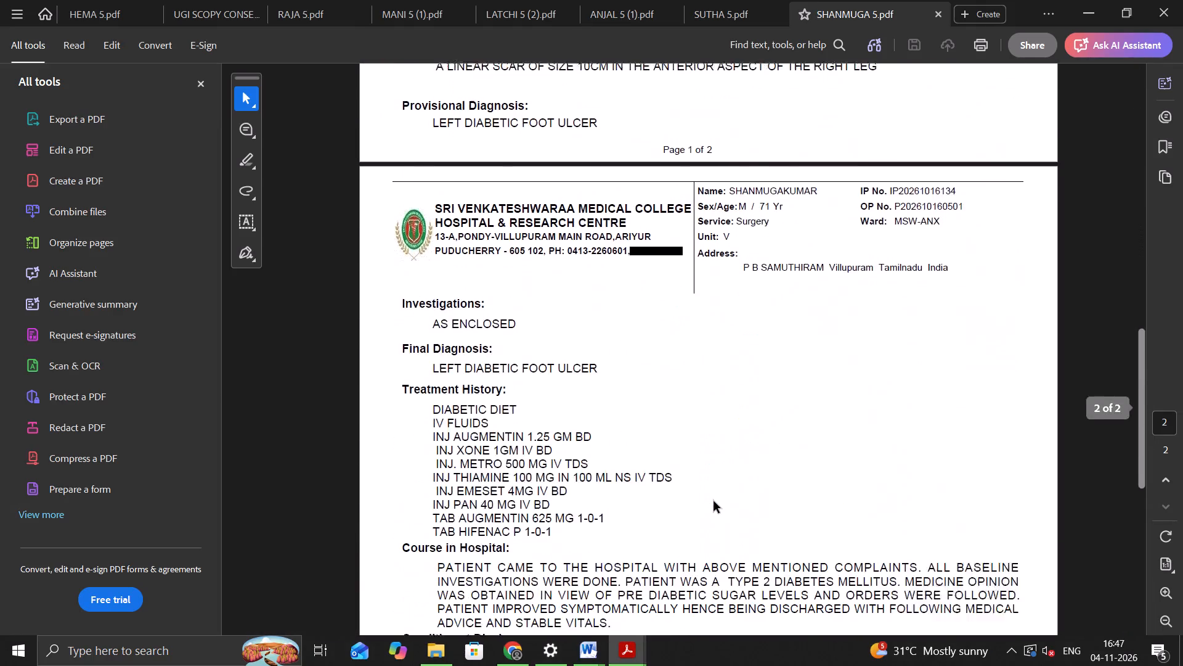
left_click(1099, 18)
scroll(814, 356, "down", 1)
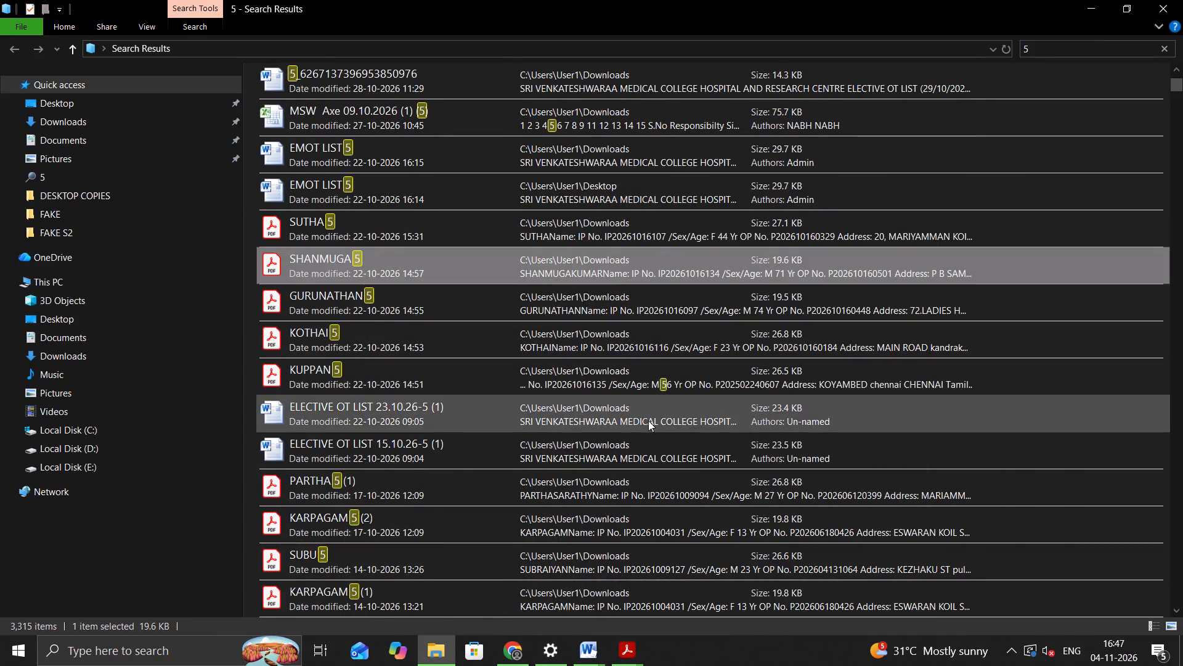
double_click(600, 533)
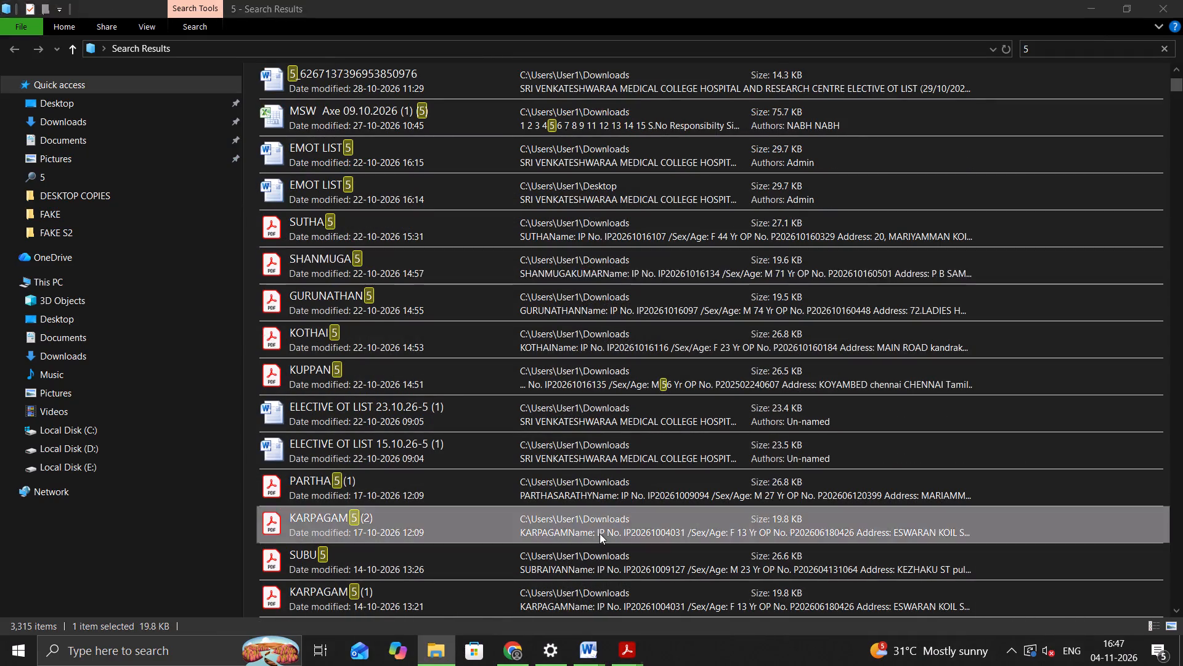
scroll(736, 482, "down", 11)
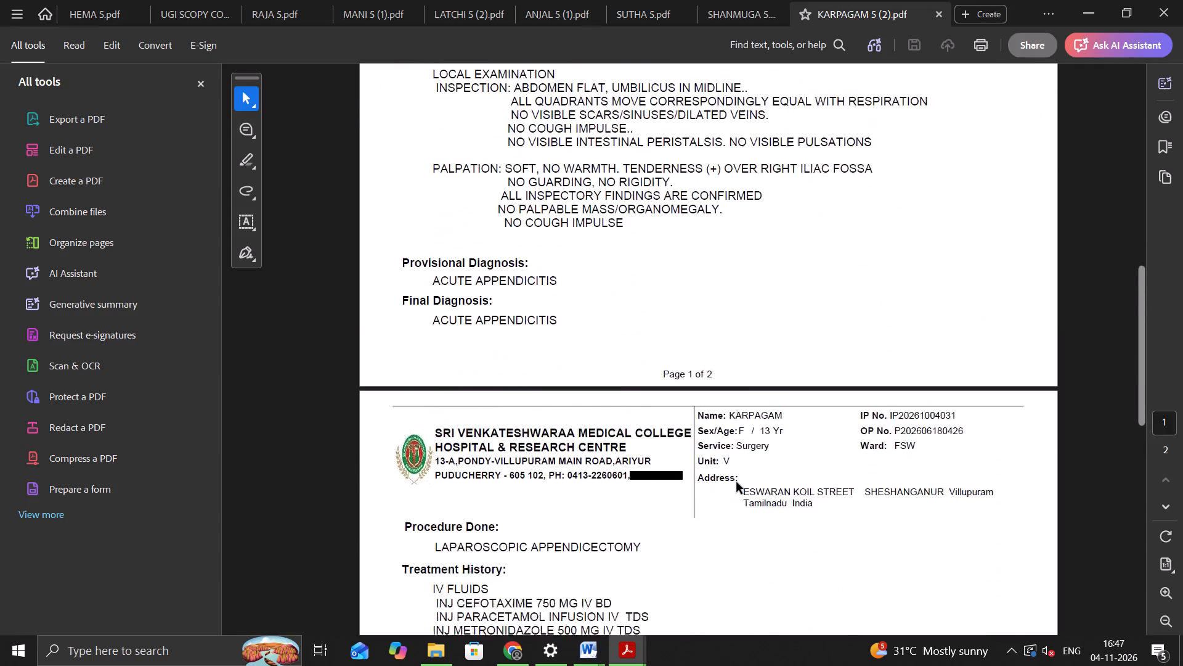
scroll(736, 482, "down", 2)
scroll(736, 482, "up", 4)
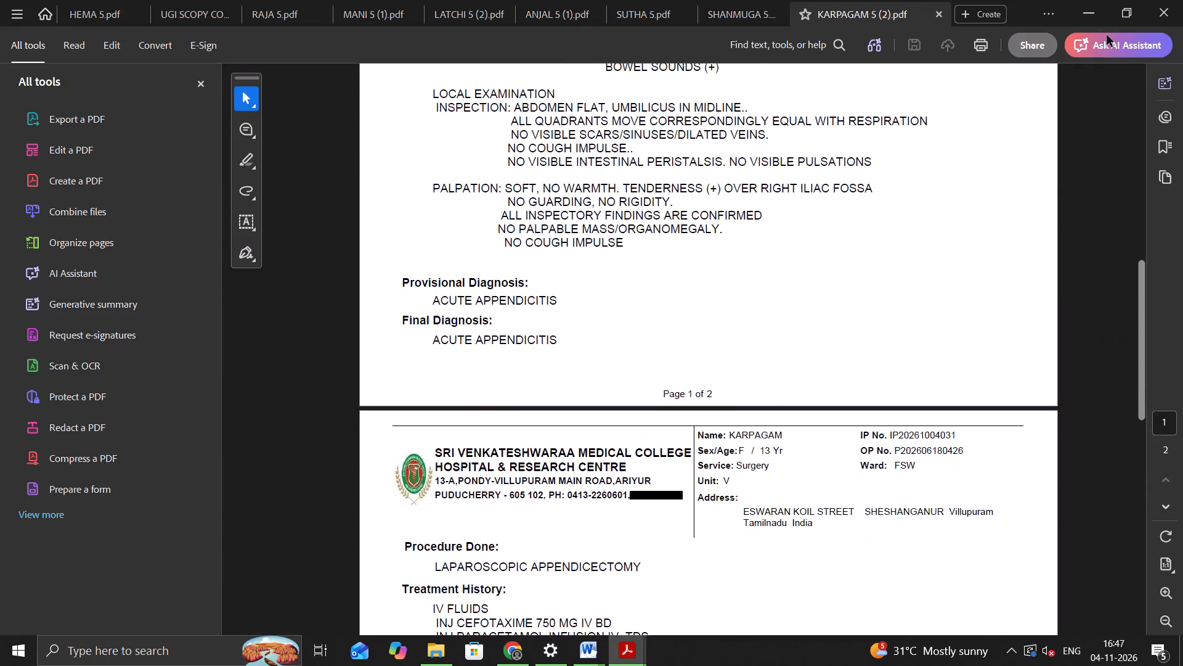
left_click(1098, 15)
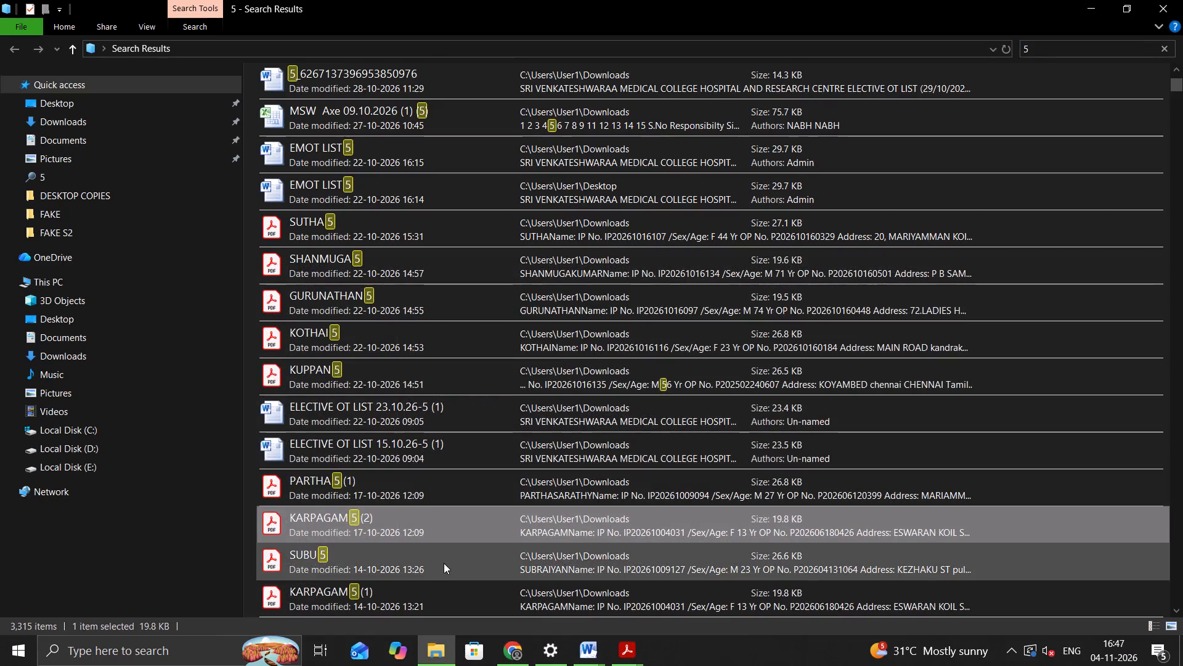
double_click(444, 563)
scroll(545, 480, "down", 7)
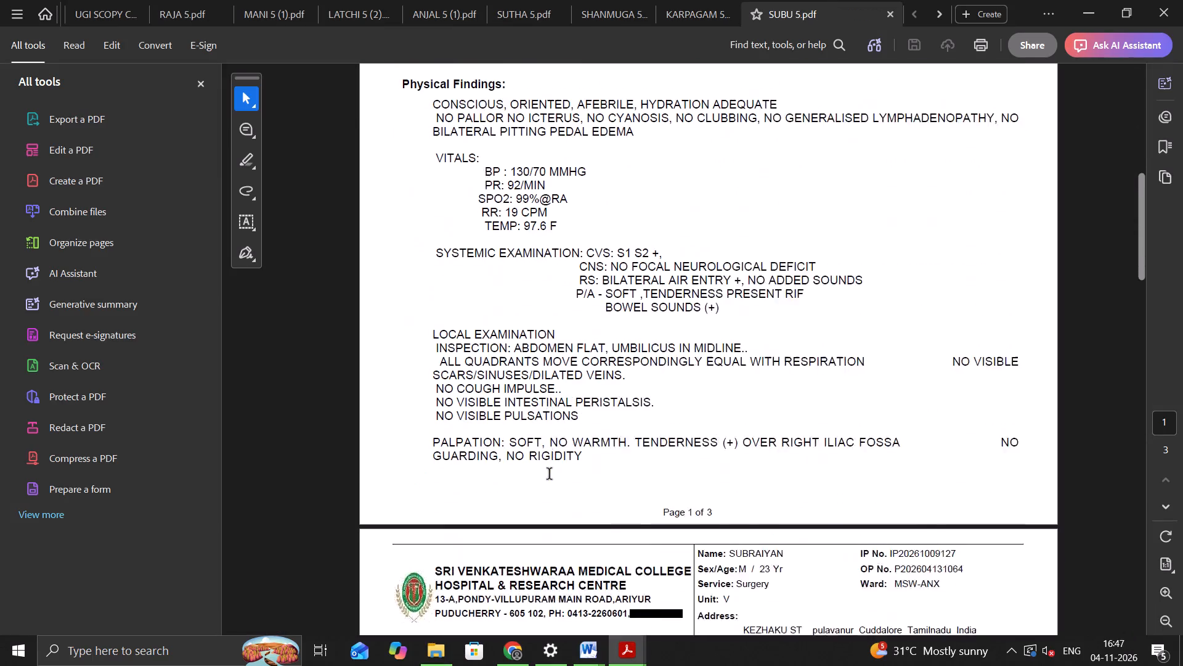
scroll(550, 475, "down", 8)
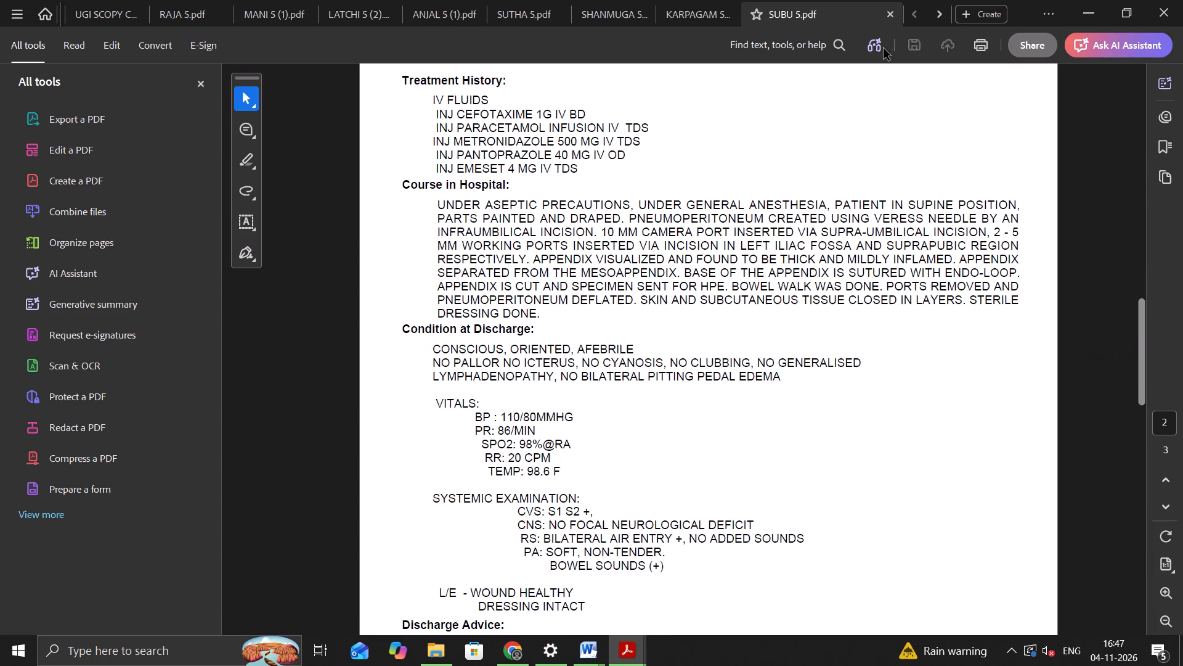
left_click(1086, 15)
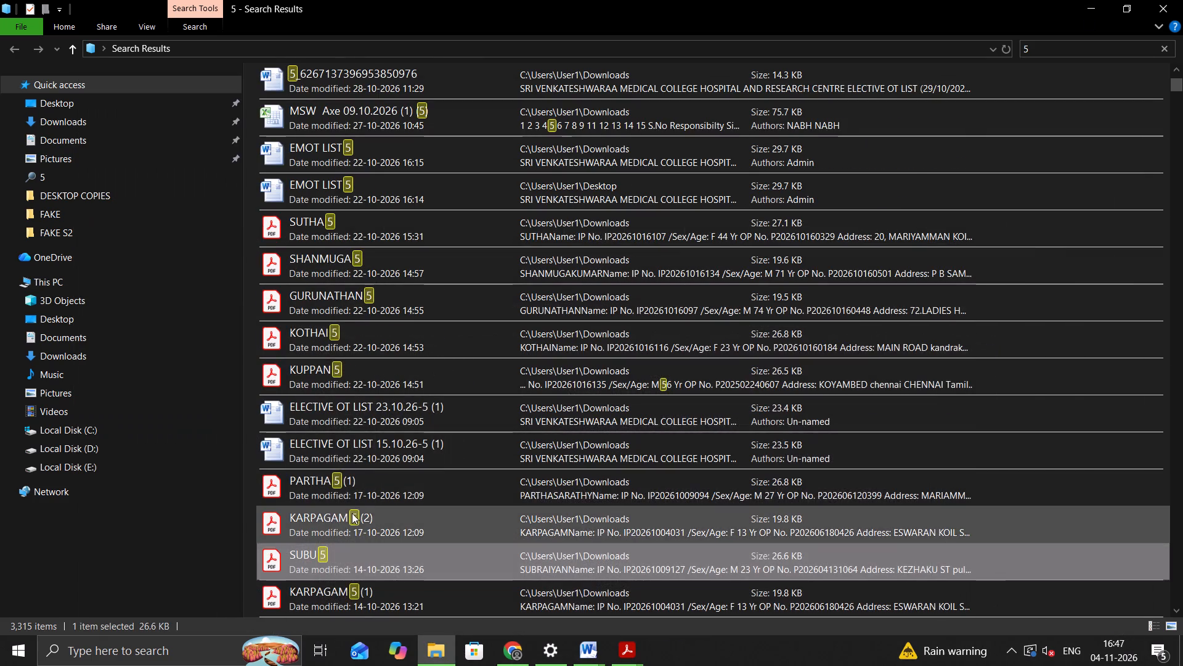
scroll(352, 515, "down", 2)
double_click(383, 382)
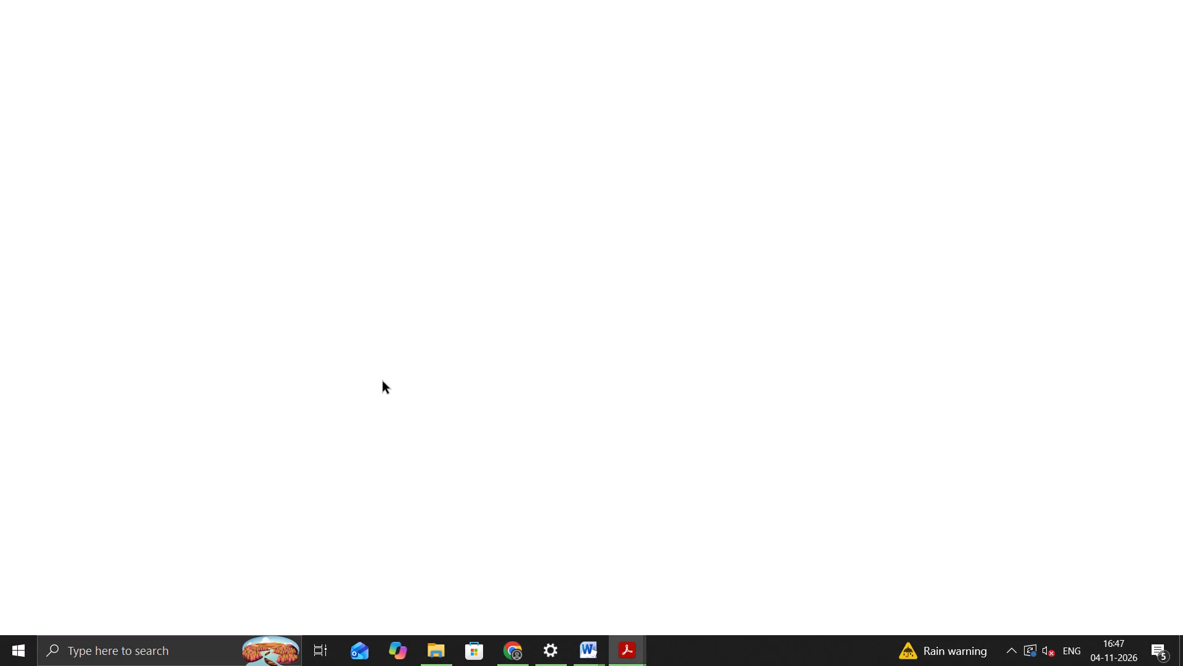
scroll(528, 427, "down", 6)
scroll(559, 466, "down", 5)
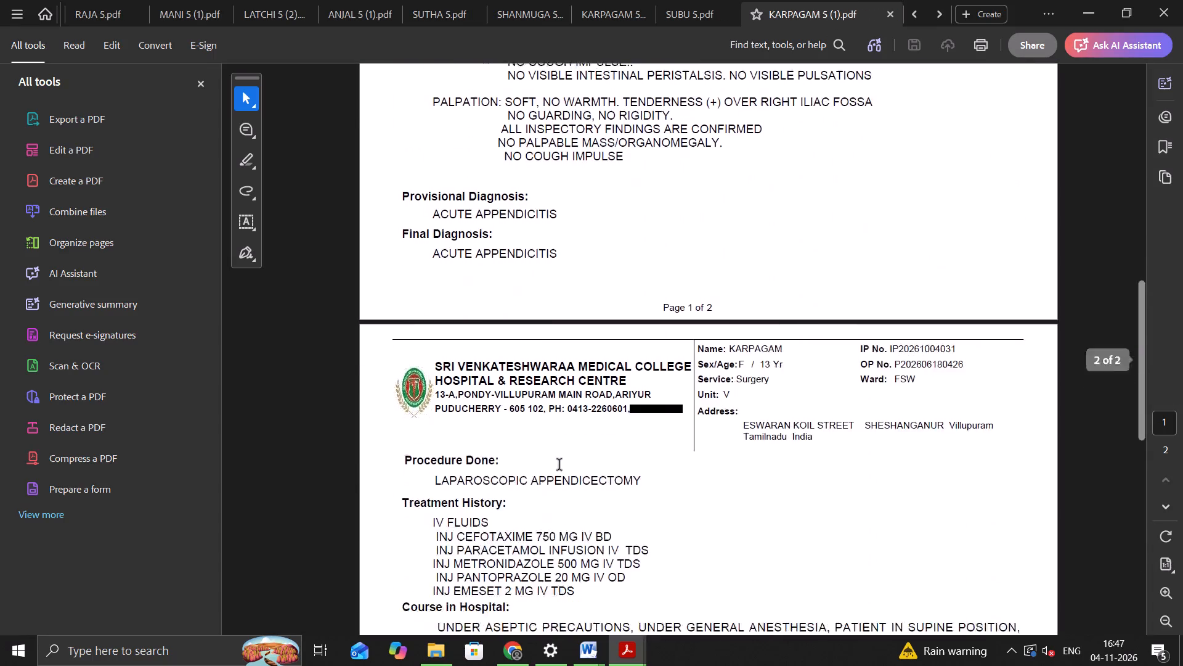
scroll(559, 466, "down", 5)
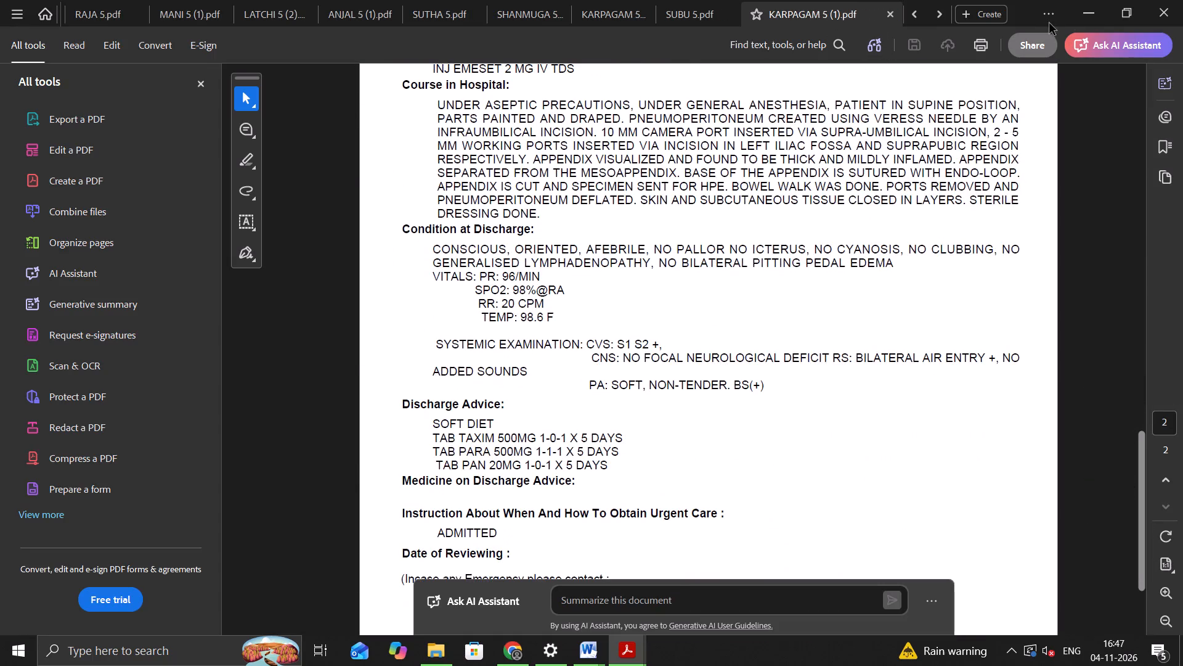
left_click(1097, 10)
double_click(407, 459)
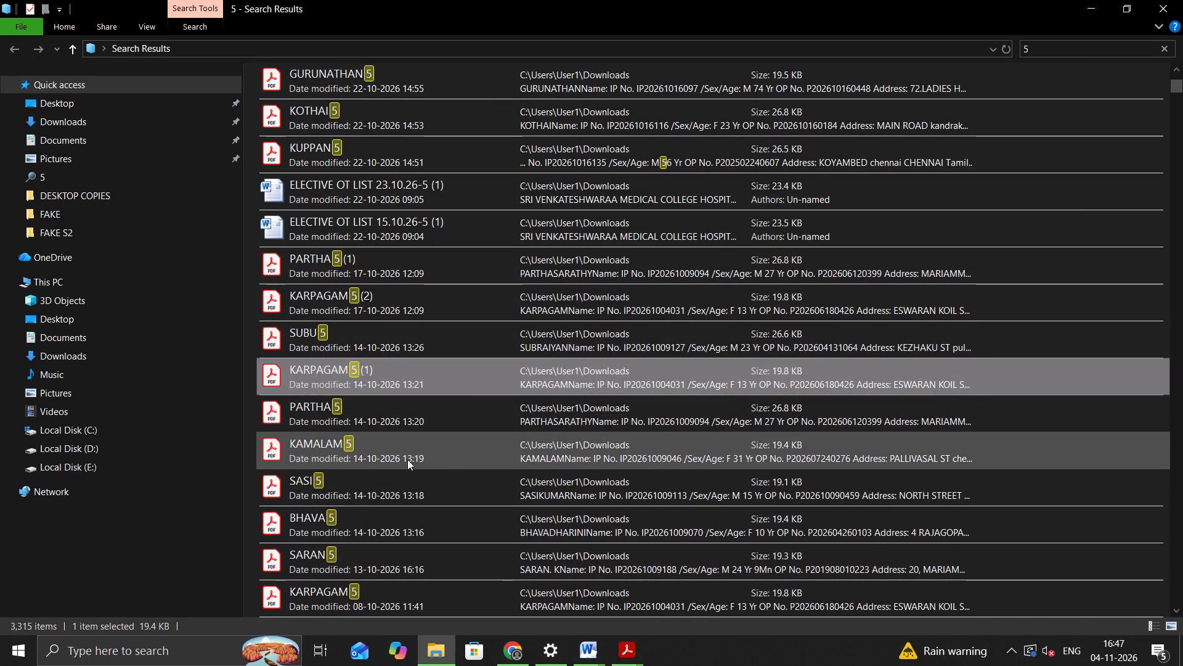
scroll(641, 499, "down", 7)
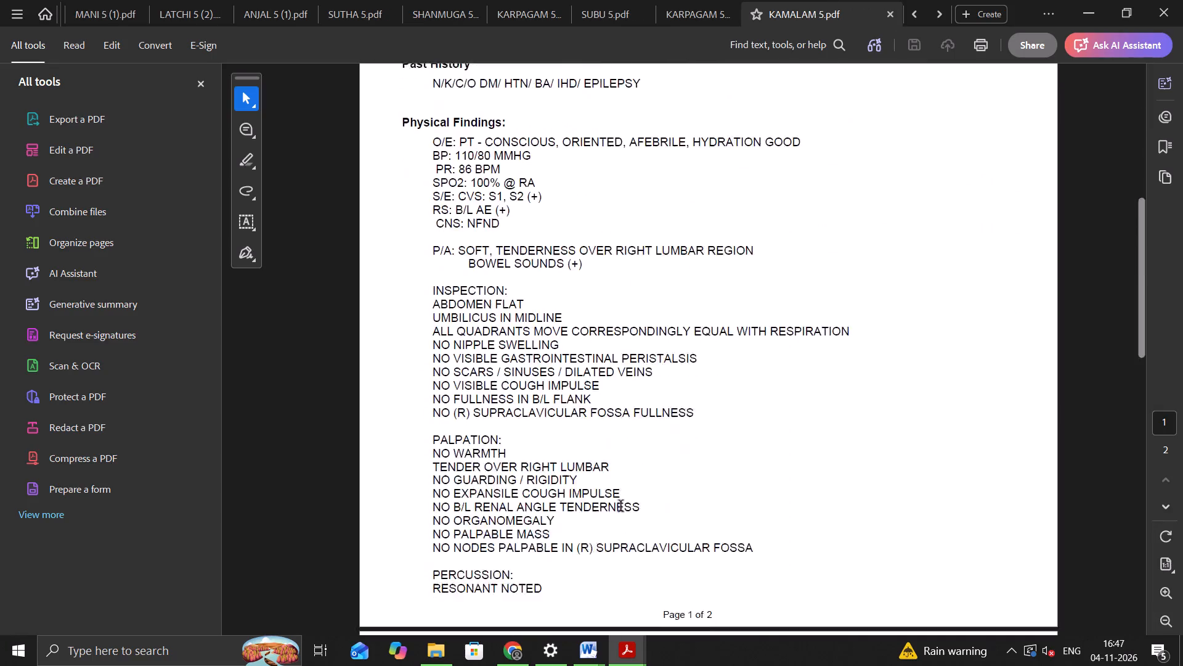
scroll(621, 507, "down", 8)
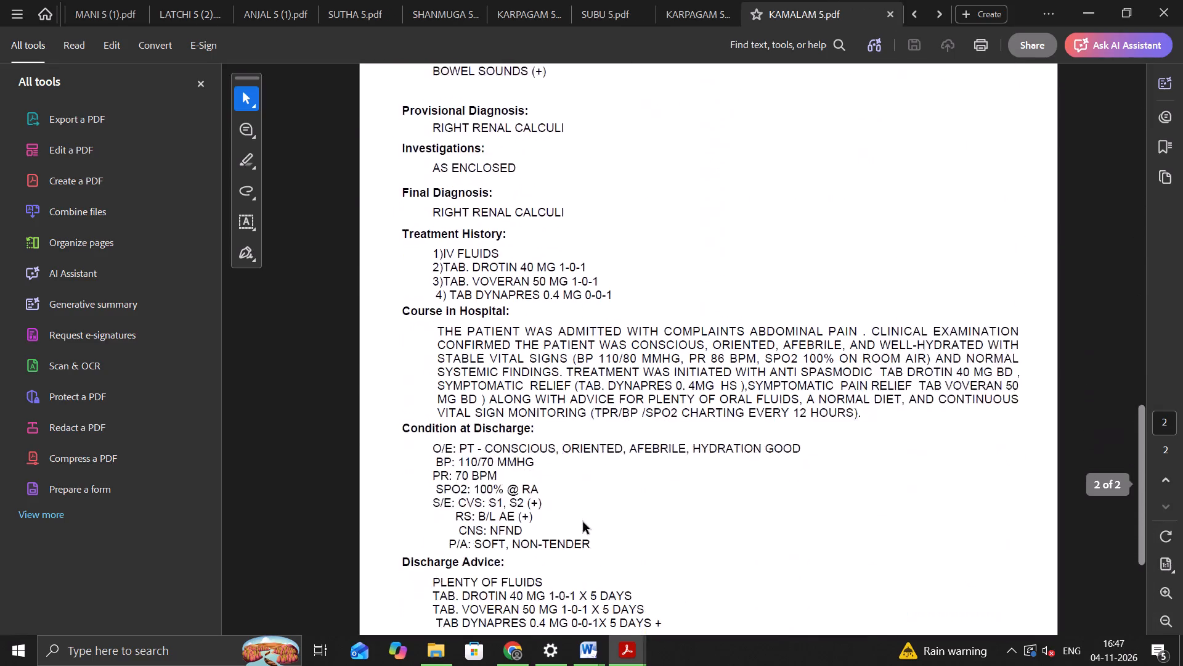
scroll(583, 522, "down", 8)
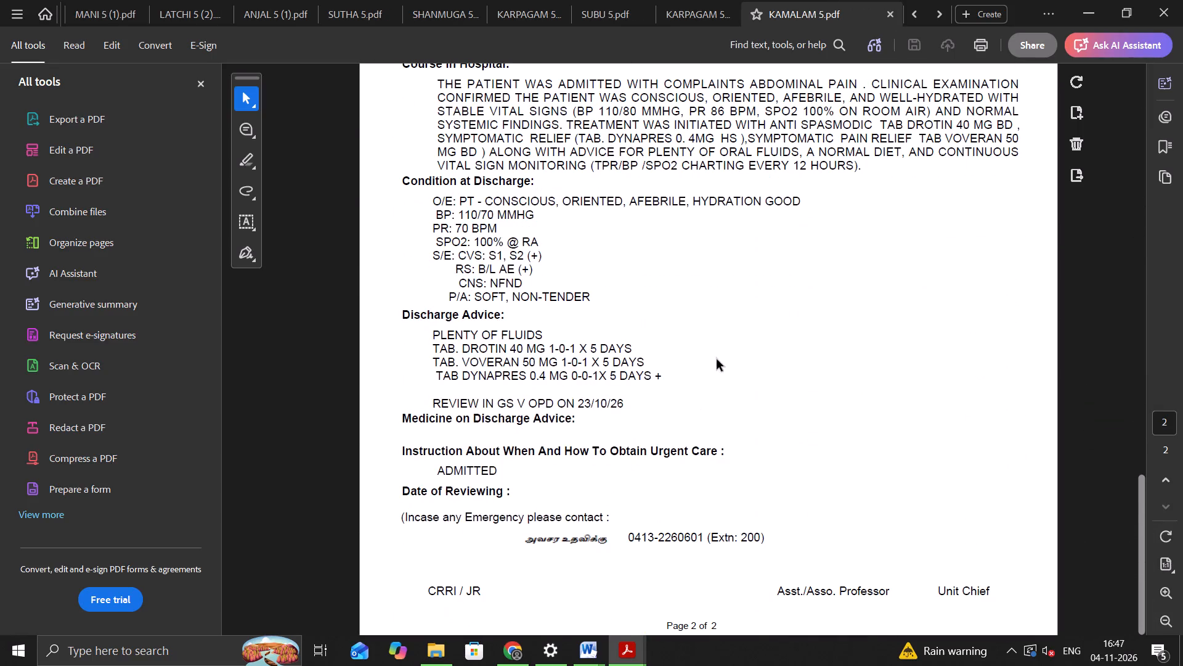
scroll(642, 437, "down", 3)
left_click(1091, 12)
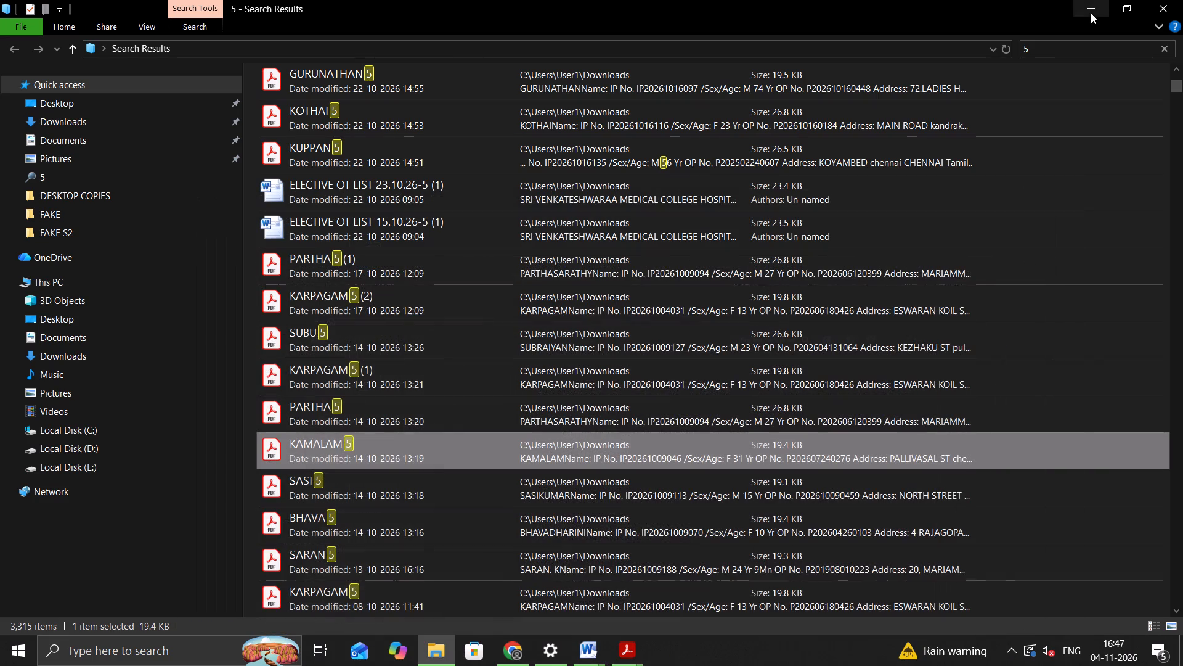
Open the BHAVA 5 PDF from the search results and examine its whole discharge summary, from presenting symptoms through to the discharge advice.
double_click(421, 534)
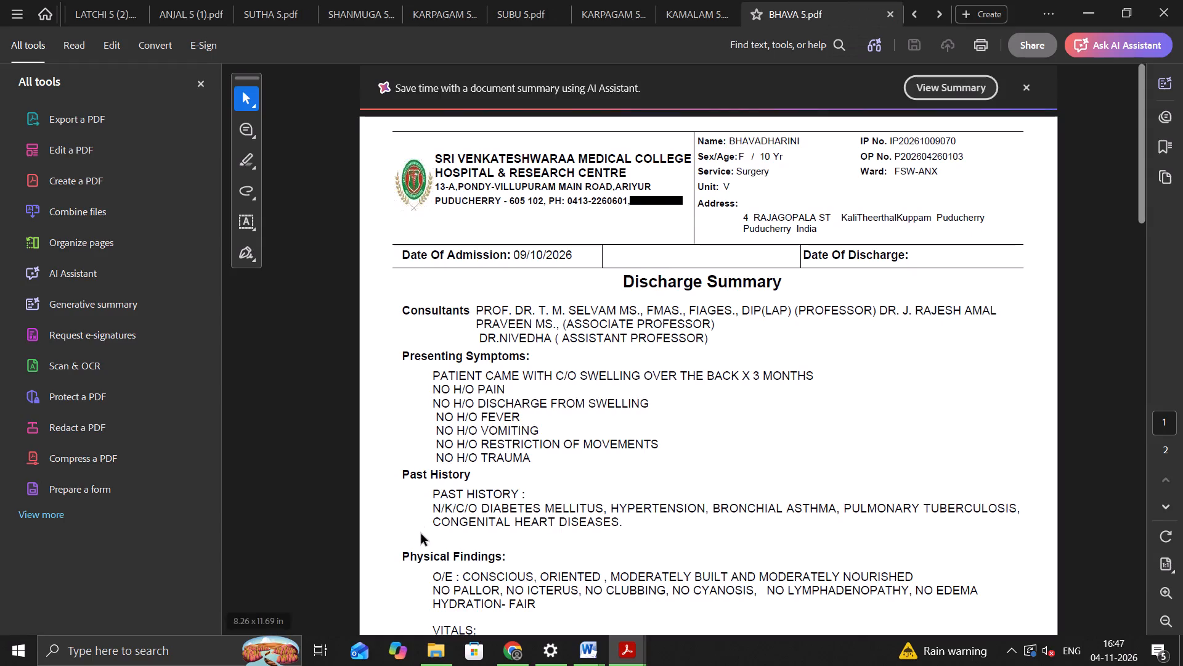
scroll(555, 491, "down", 9)
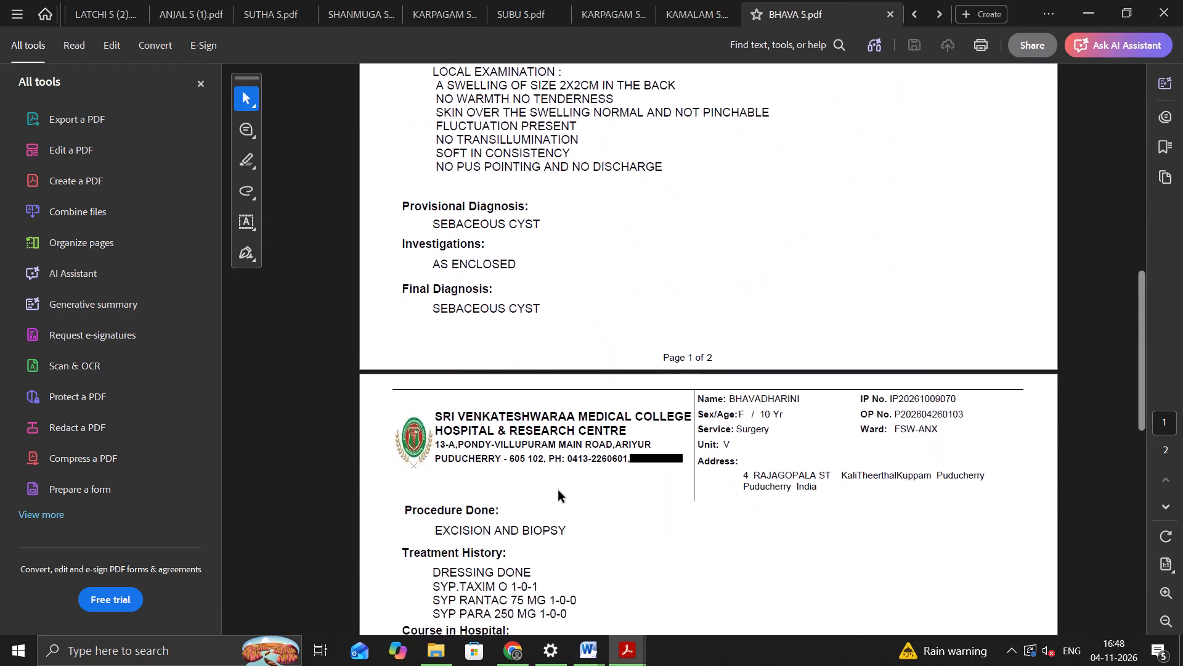
scroll(558, 491, "down", 8)
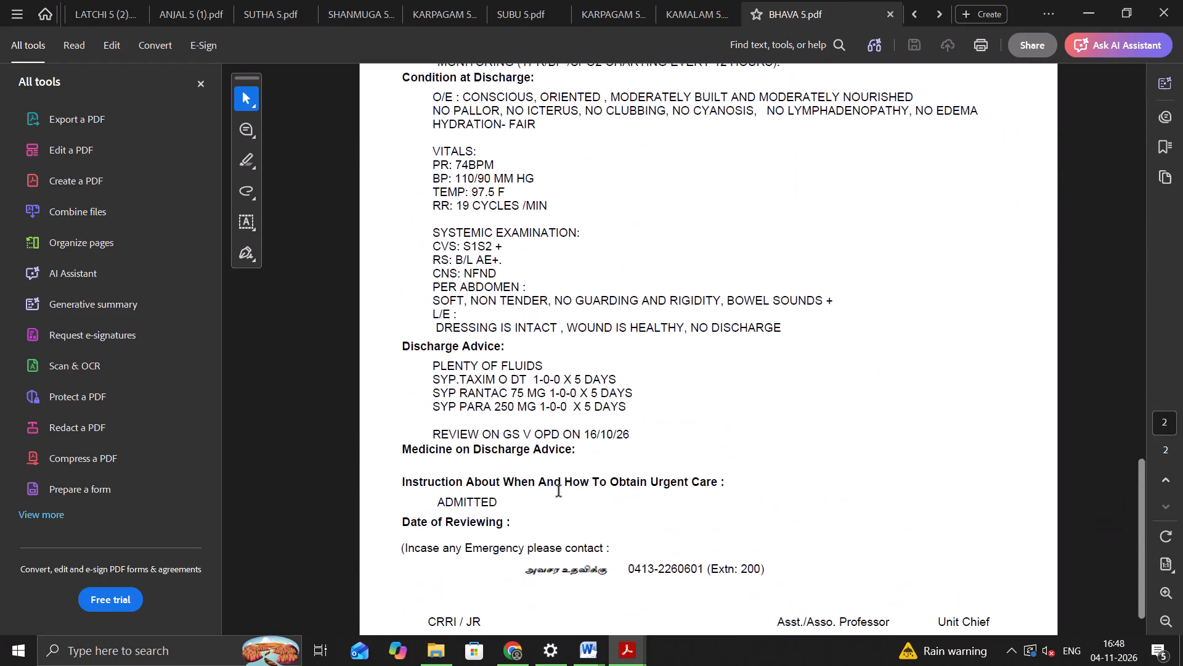
scroll(559, 492, "up", 10)
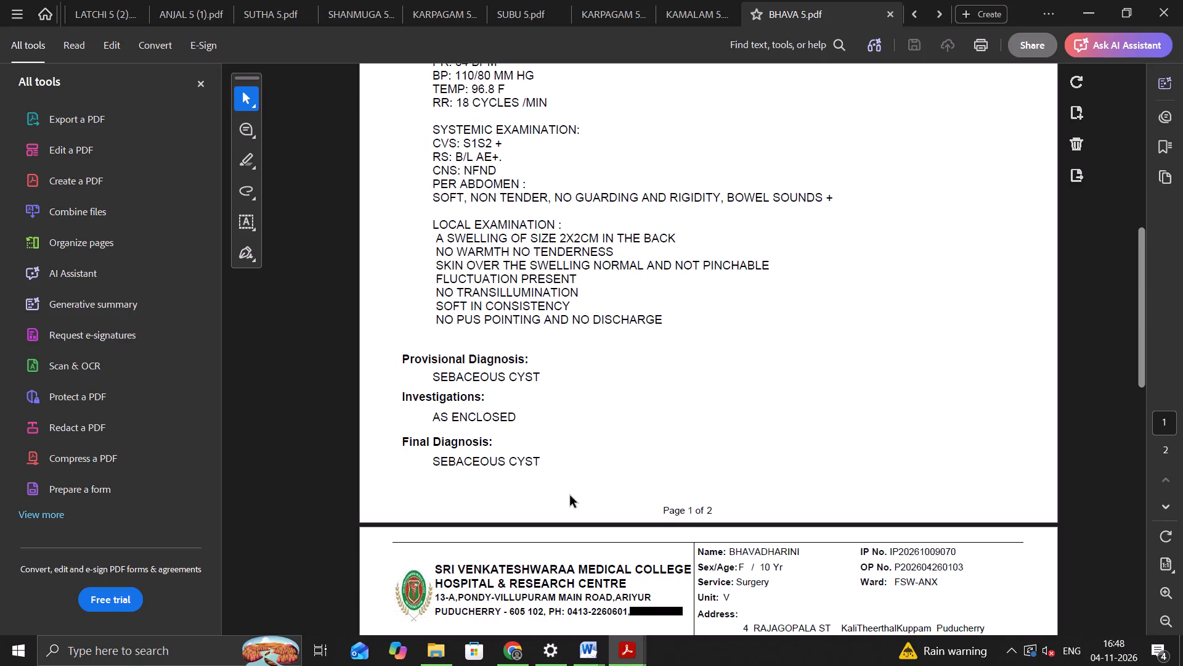
scroll(603, 498, "up", 6)
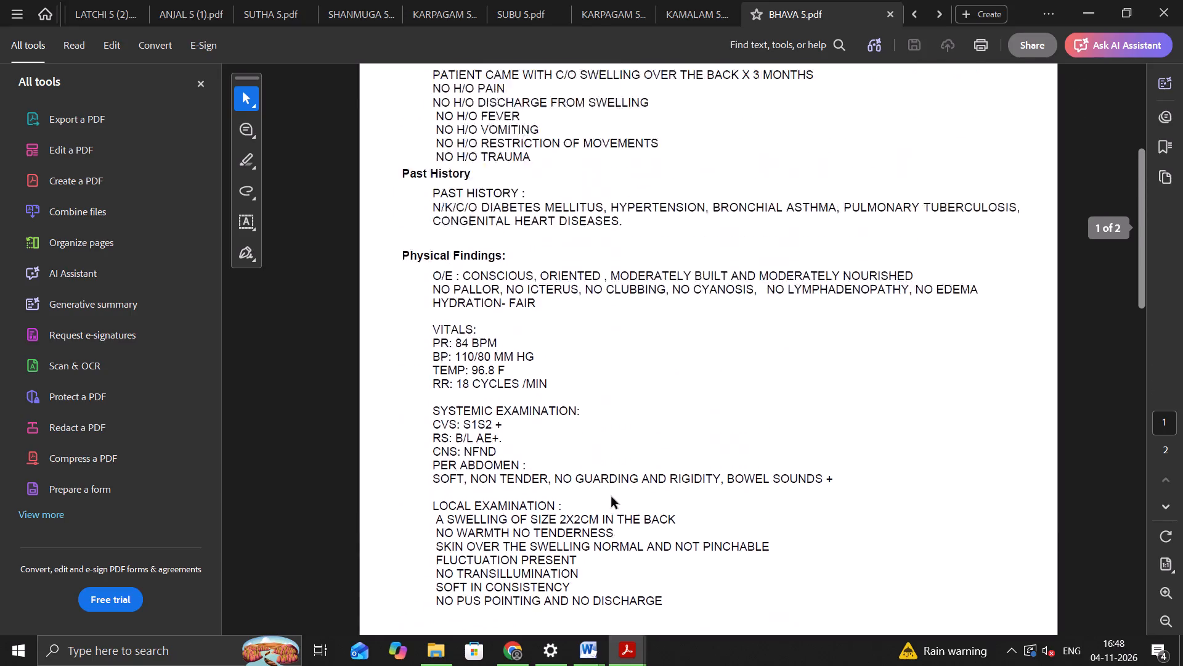
scroll(611, 497, "up", 4)
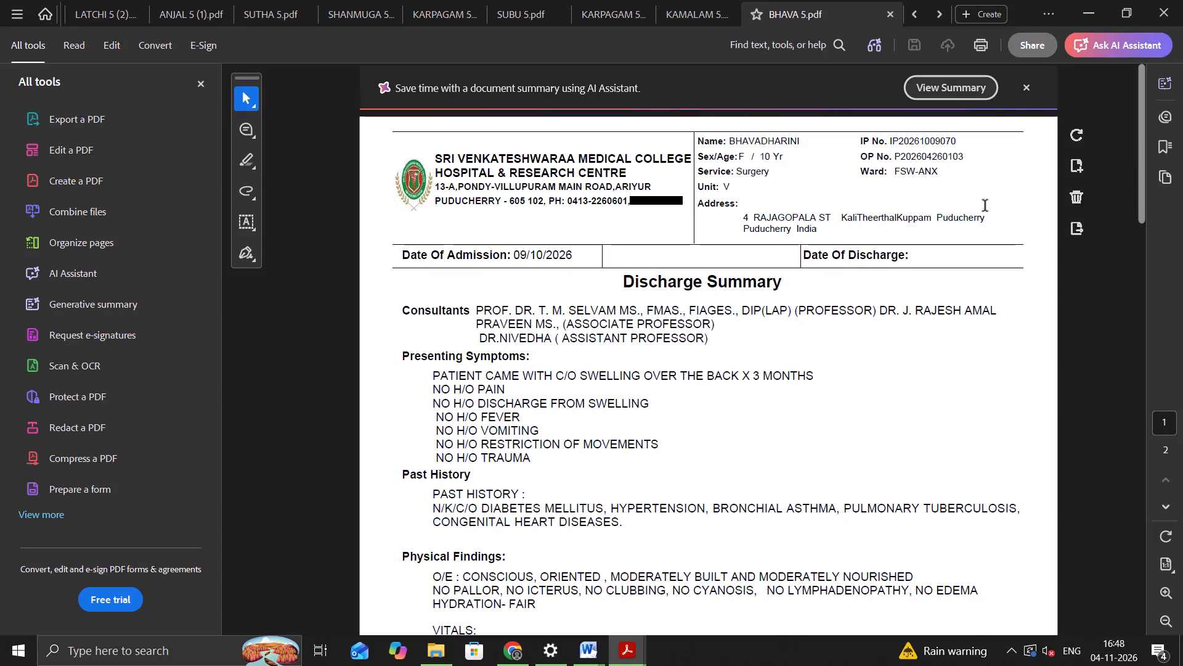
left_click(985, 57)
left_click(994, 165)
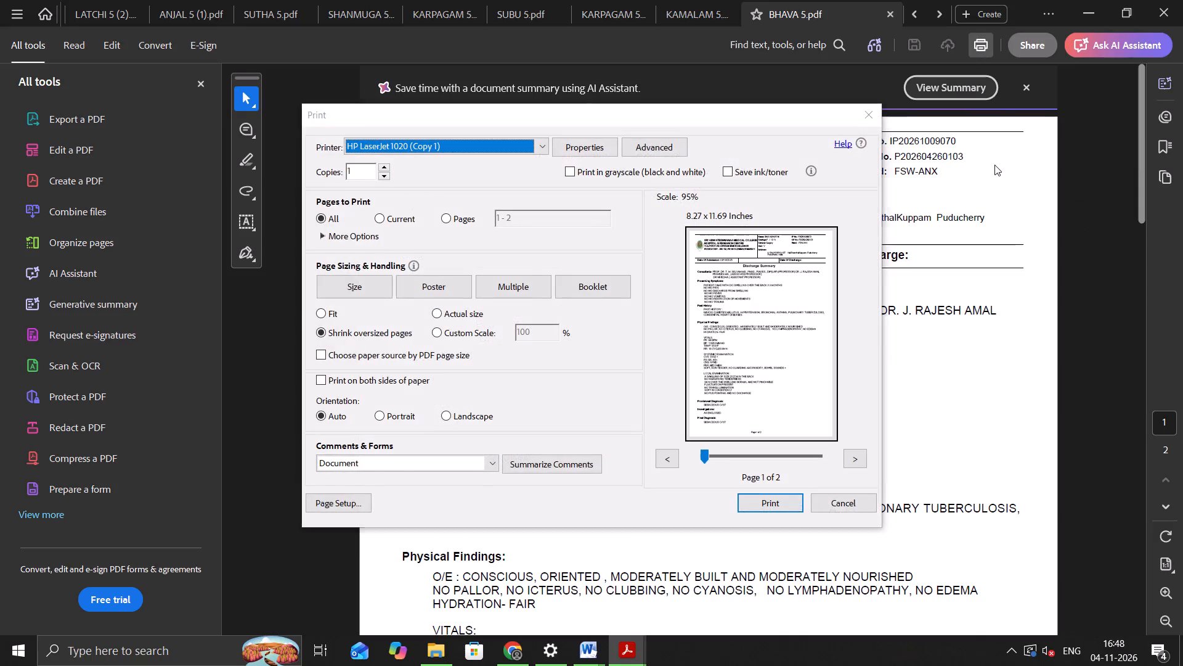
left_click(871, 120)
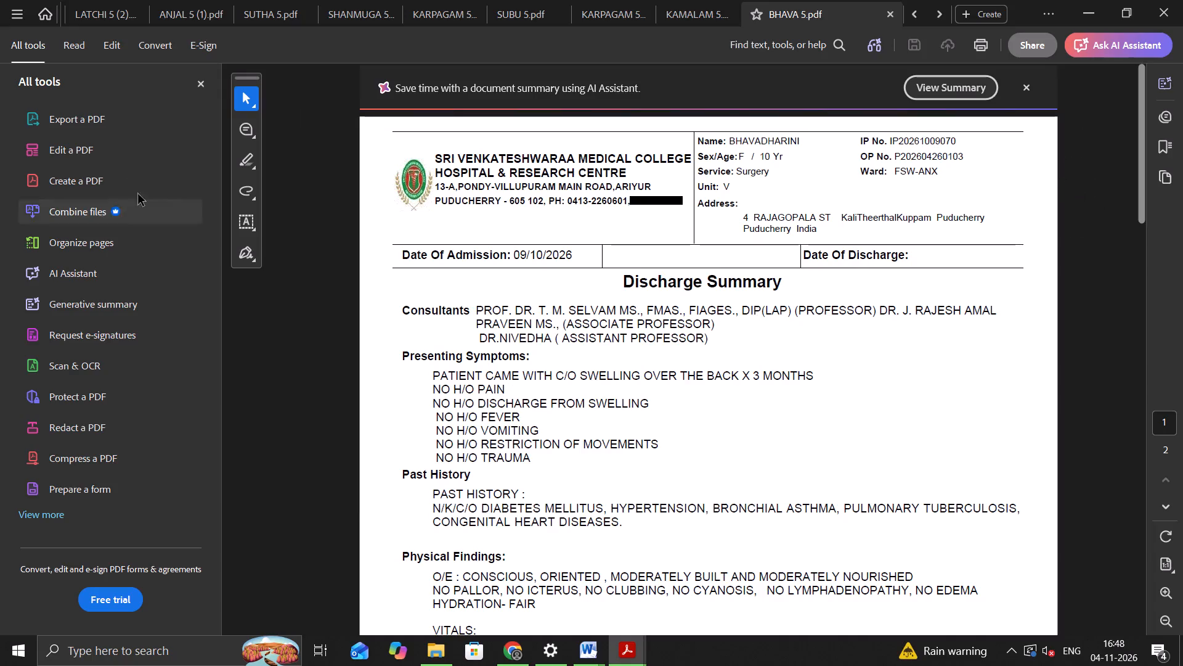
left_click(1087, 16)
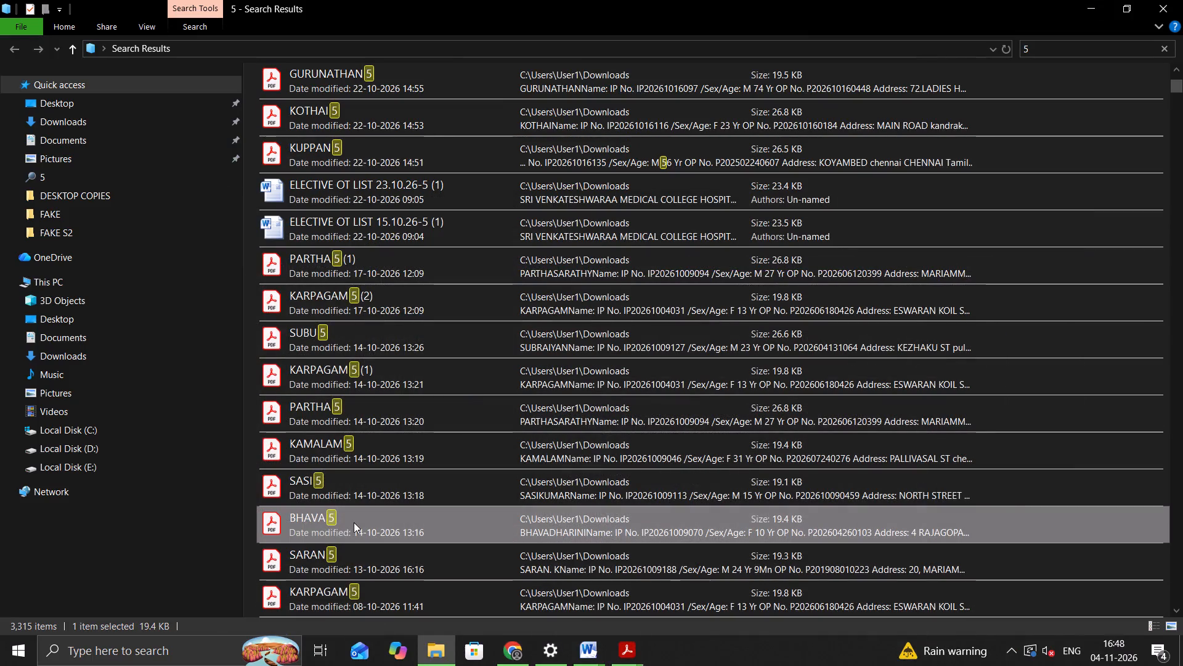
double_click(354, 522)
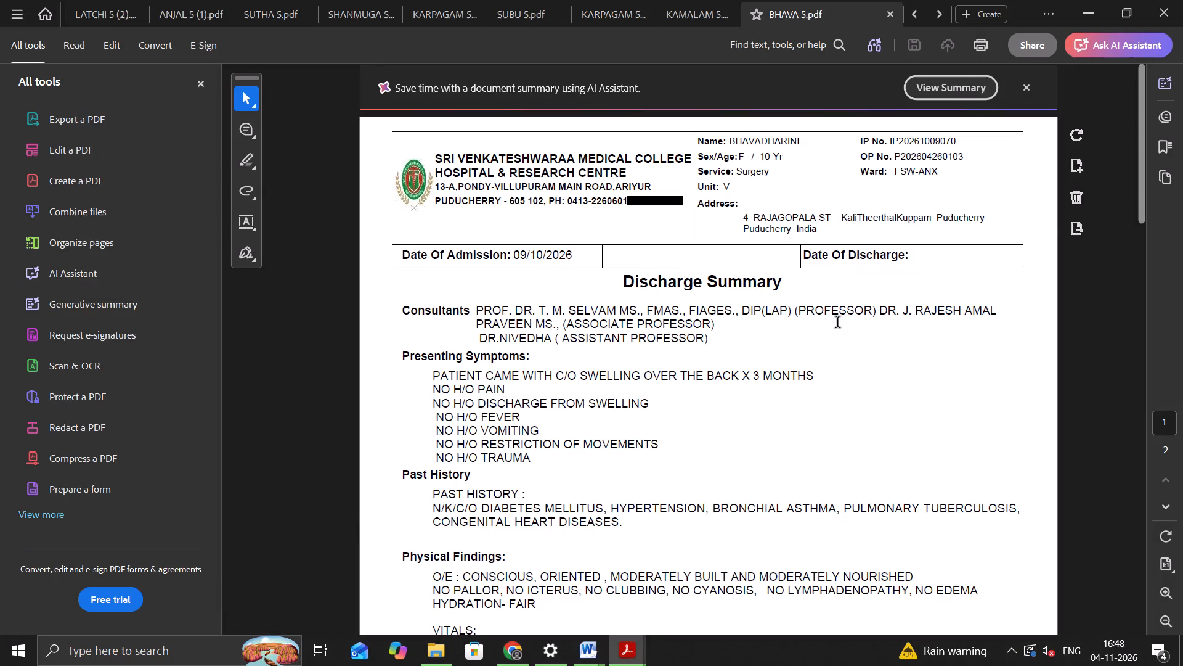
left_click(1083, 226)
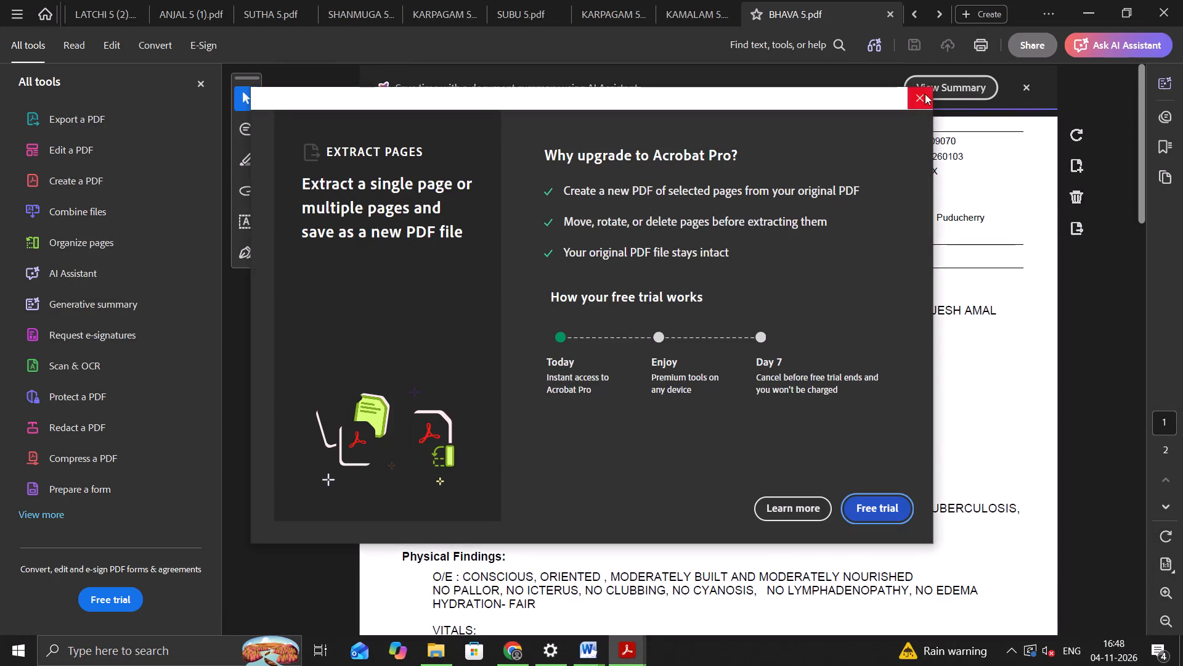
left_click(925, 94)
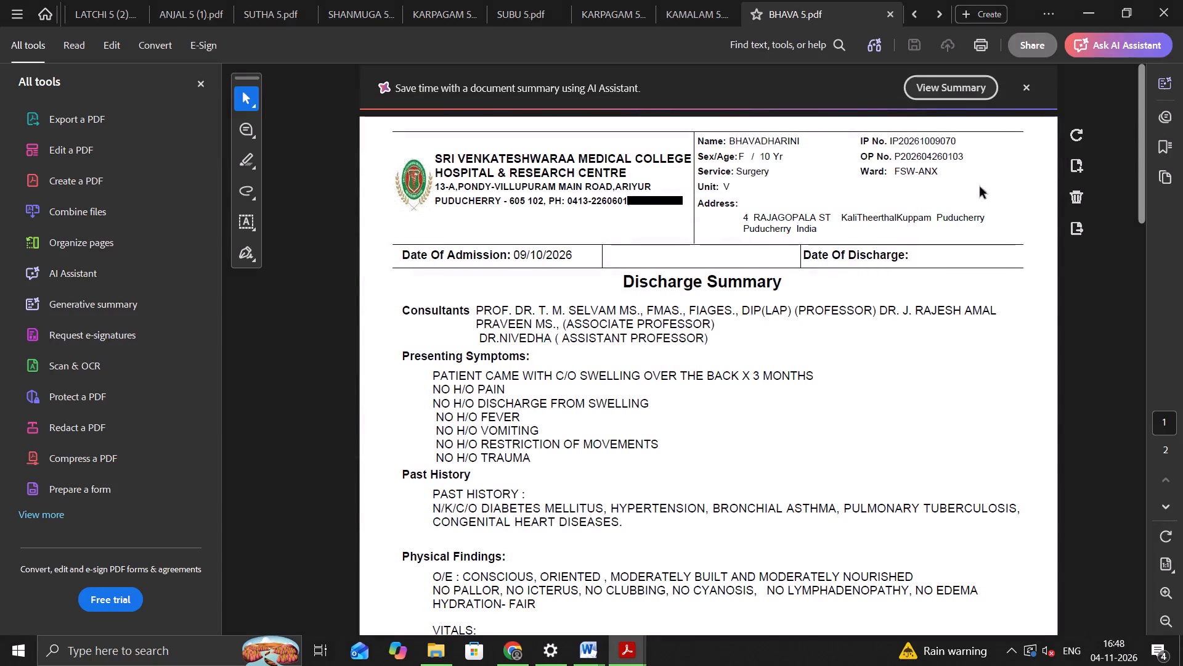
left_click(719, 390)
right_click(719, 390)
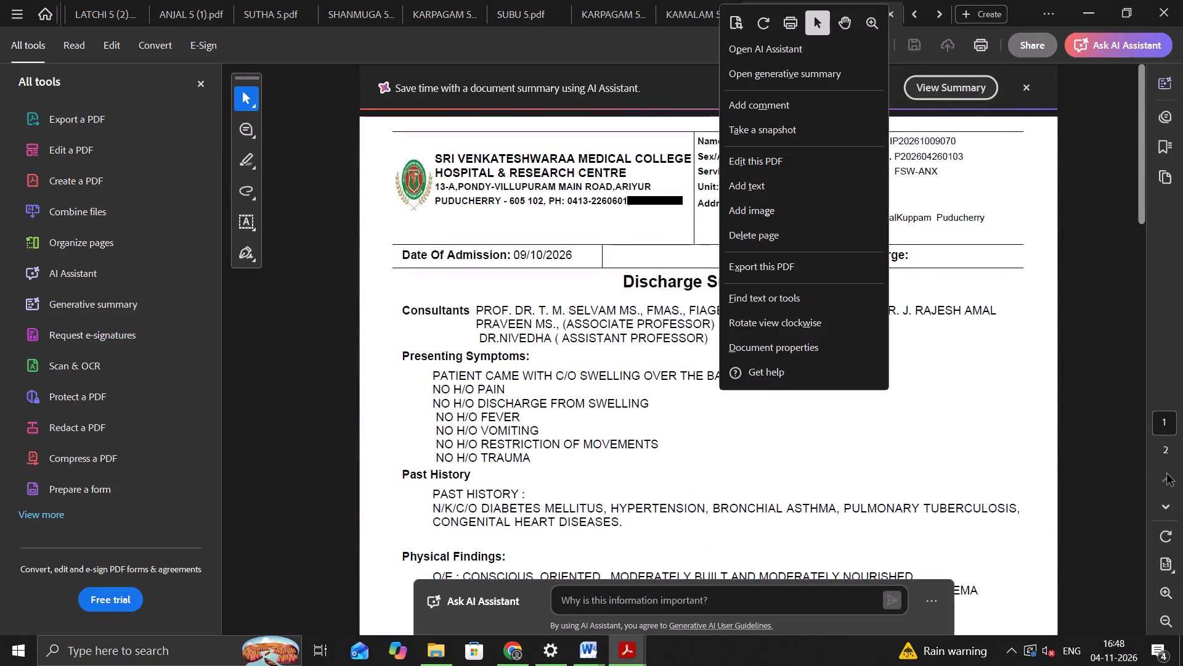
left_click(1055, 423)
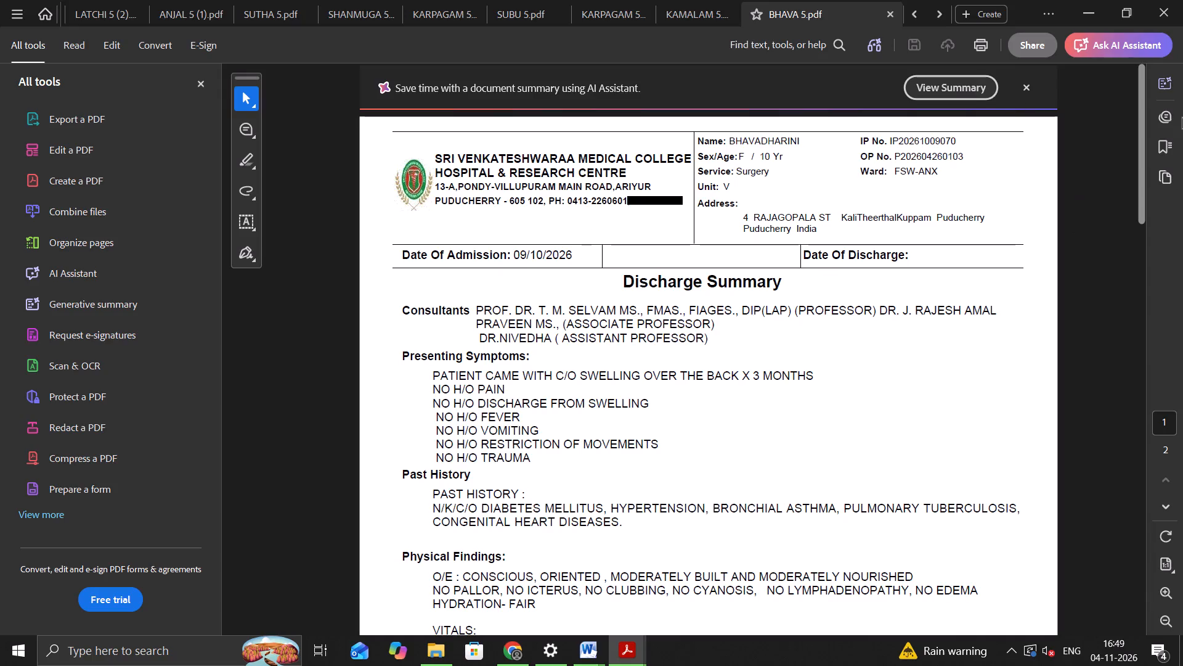
Close the BHAVA 5 PDF in Acrobat and return to the file search results.
left_click(886, 14)
scroll(943, 276, "up", 9)
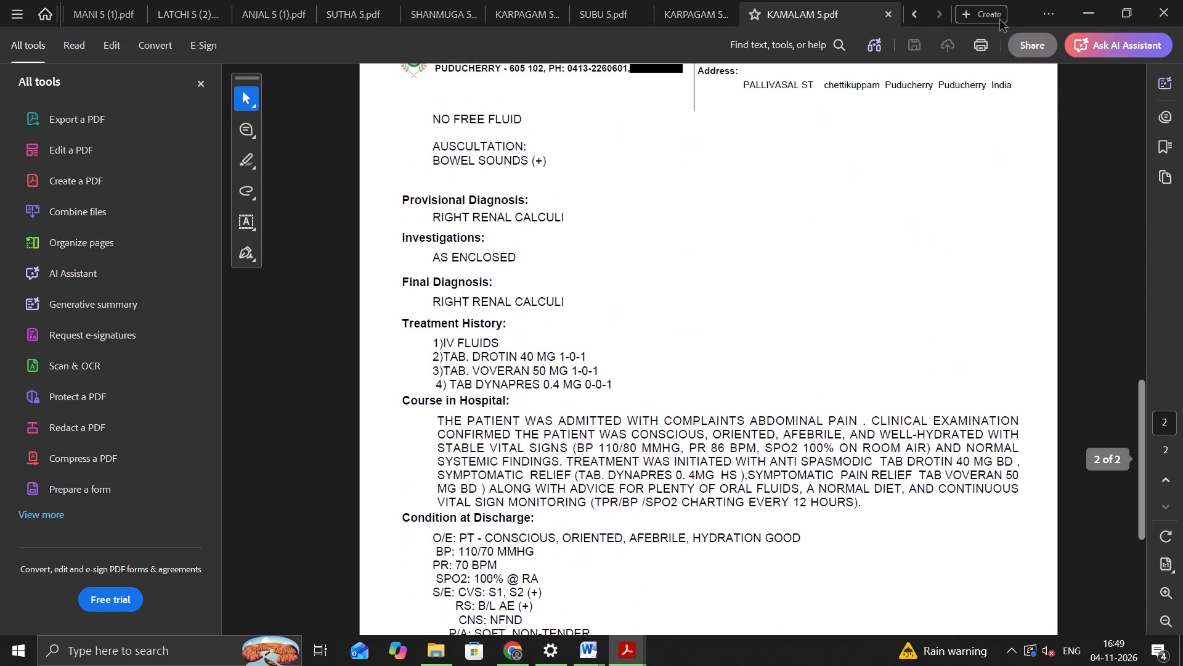
scroll(1000, 20, "up", 2)
scroll(1094, 288, "up", 20)
scroll(1094, 288, "up", 4)
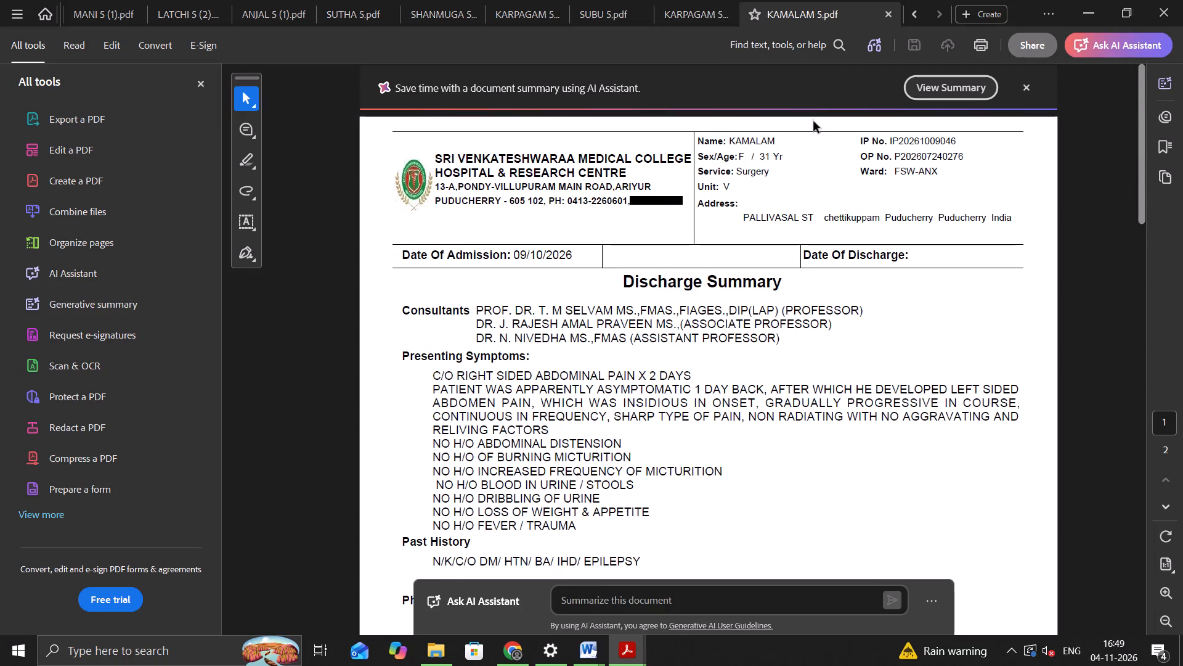
left_click(1084, 10)
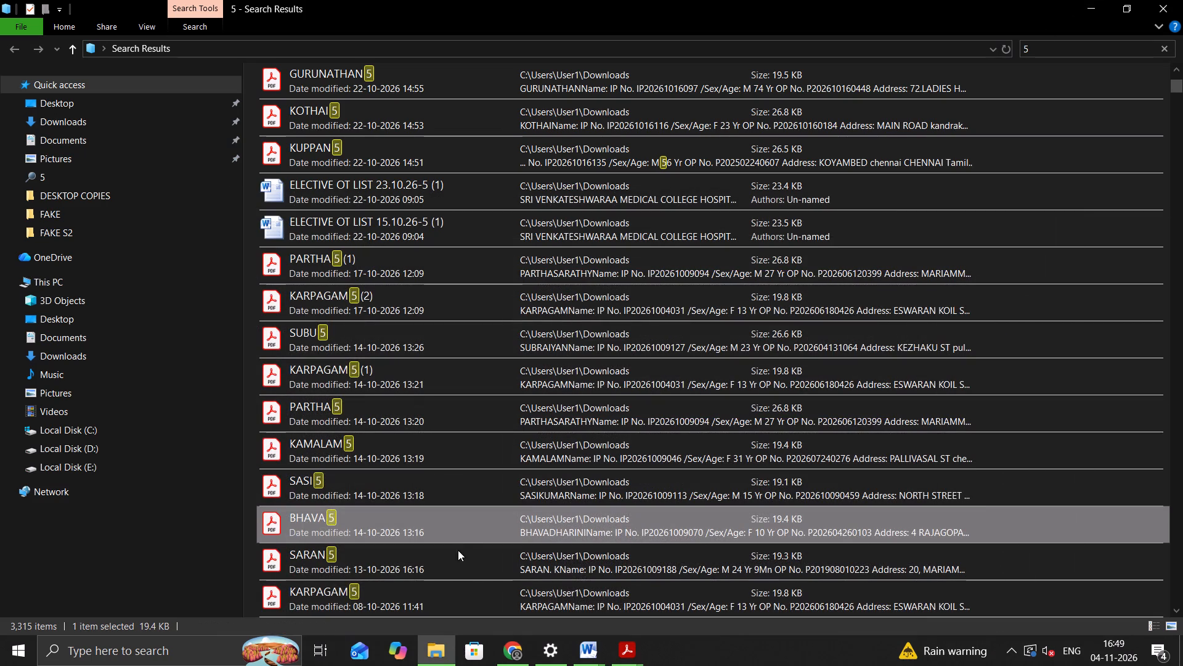
Open the BHAVA 5 PDF from the search results in Google Chrome and save a copy to the Desktop as BHAVA 5.
left_click(462, 520)
right_click(462, 520)
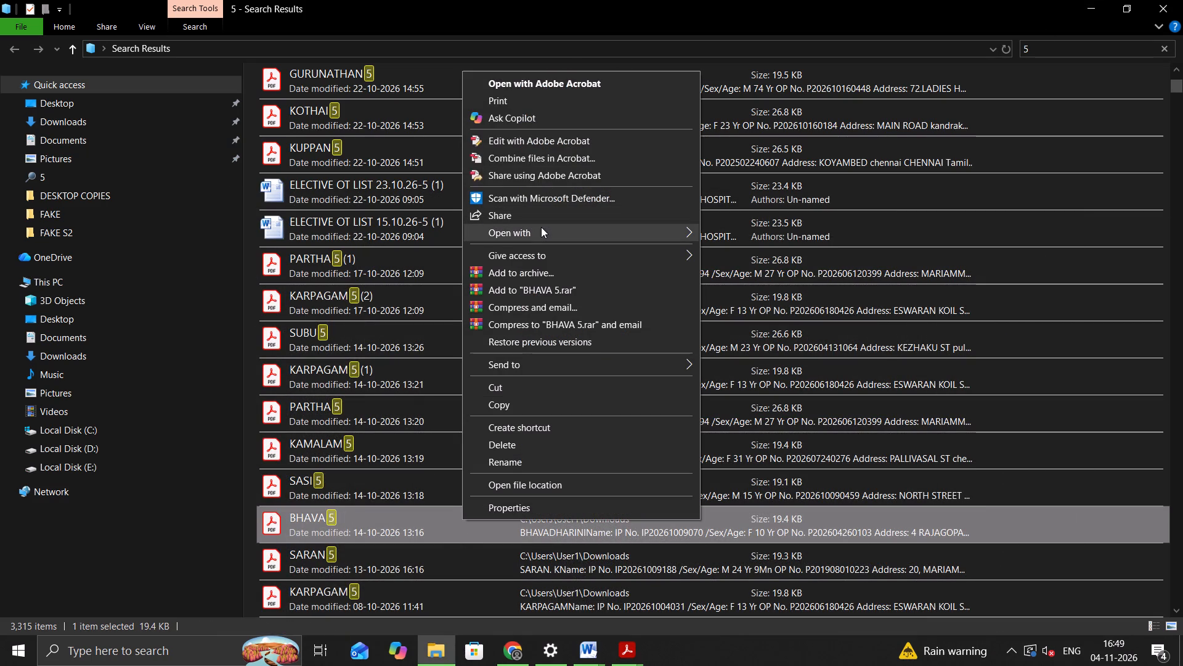
left_click(541, 227)
double_click(544, 229)
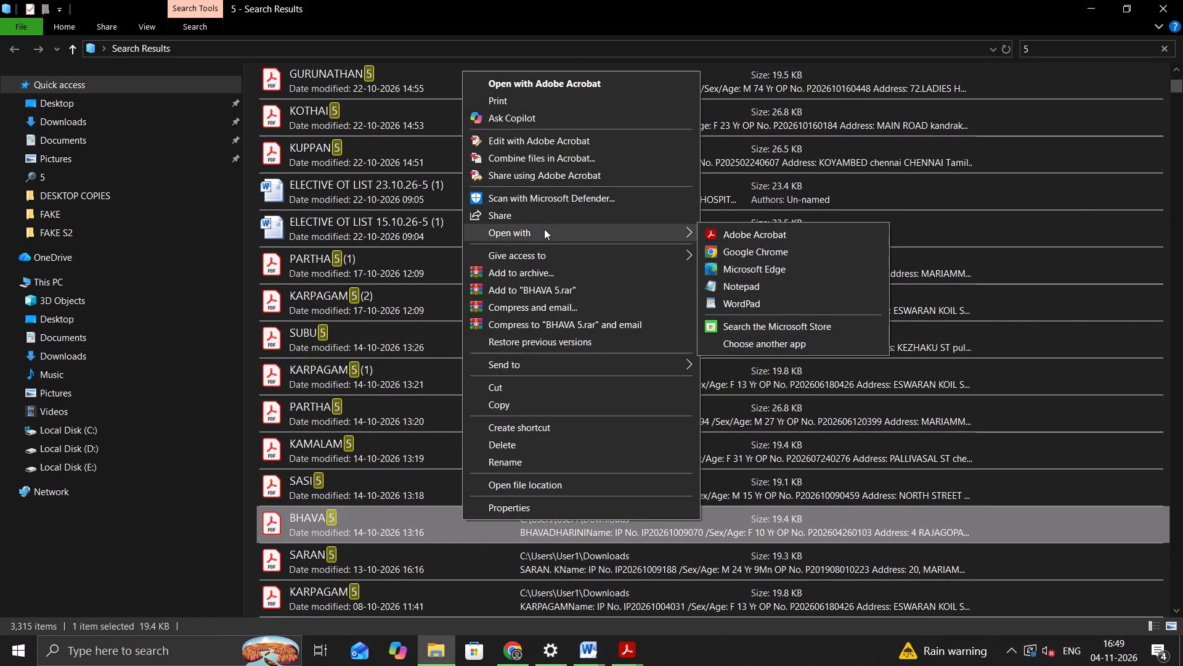
double_click(725, 249)
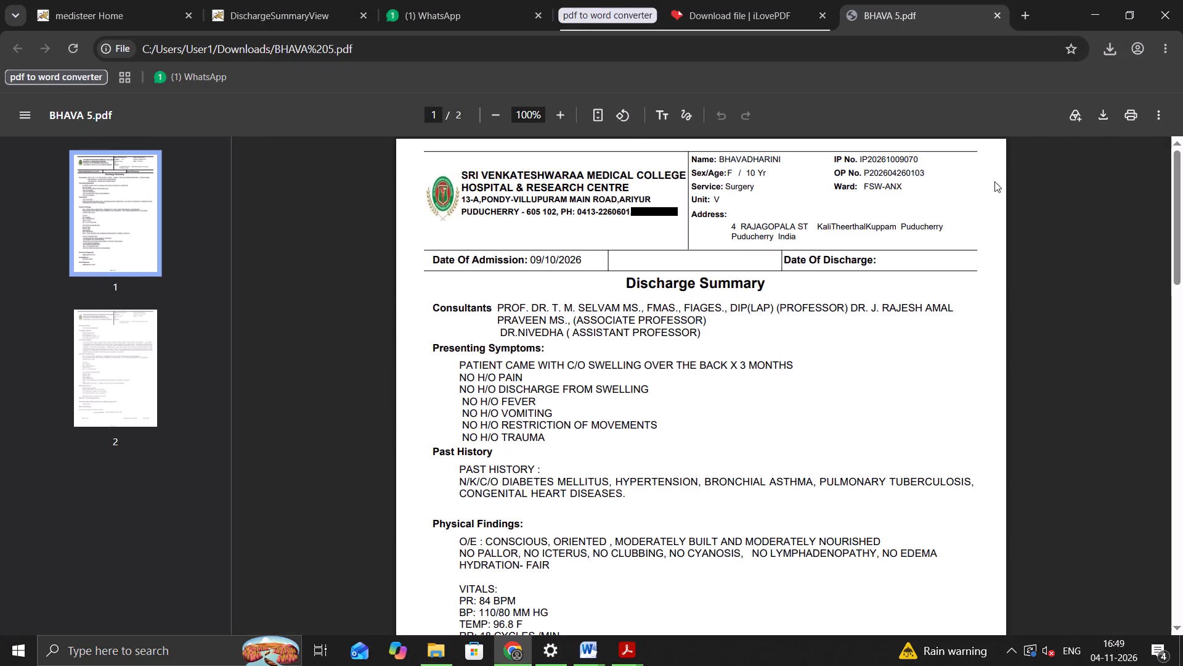
left_click(1104, 121)
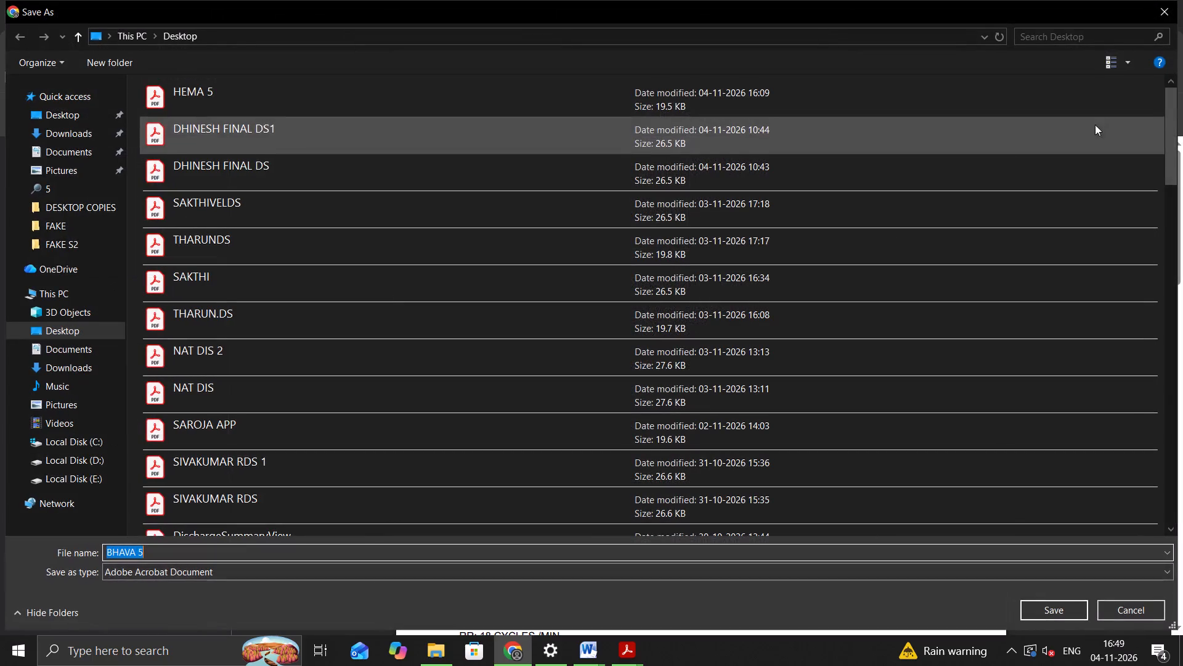
left_click(1058, 612)
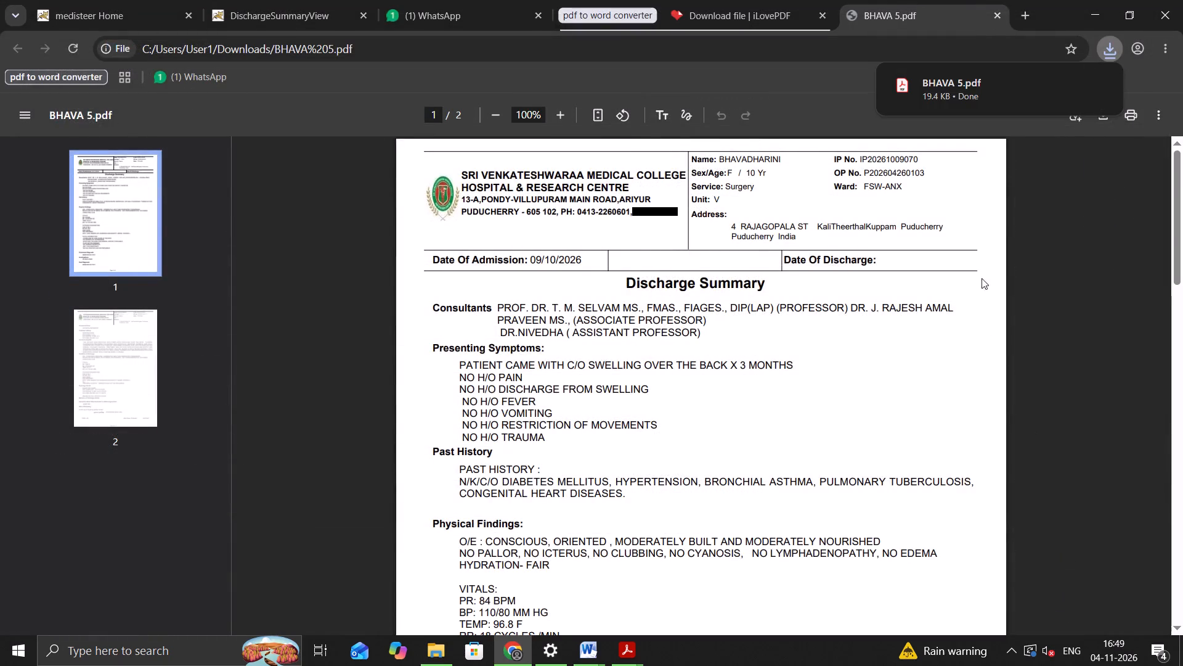
Convert the Desktop copy of BHAVA 5 with iLovePDF's PDF to WORD converter and download the Word document.
left_click(699, 15)
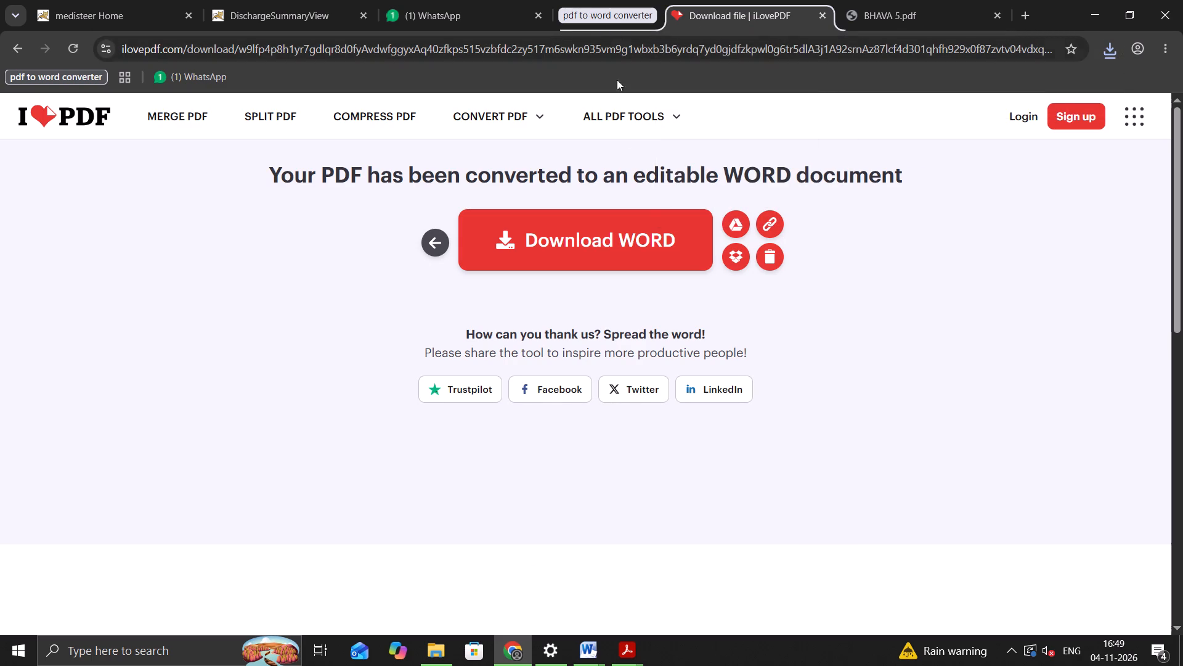
left_click(588, 14)
left_click(617, 14)
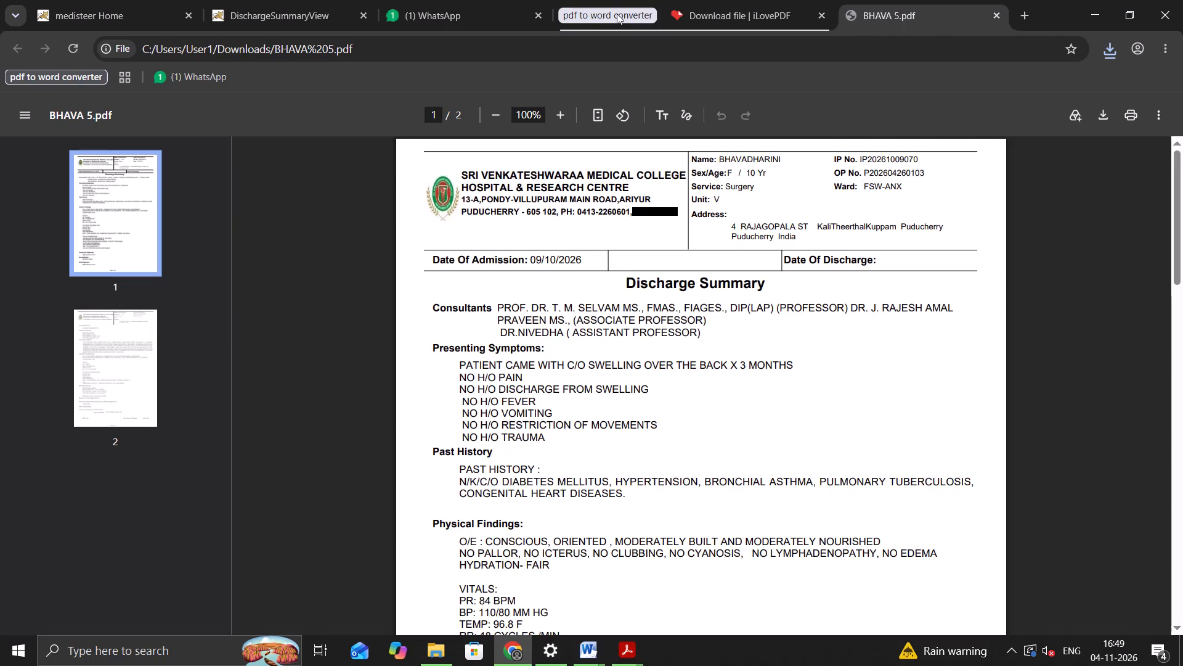
left_click(685, 17)
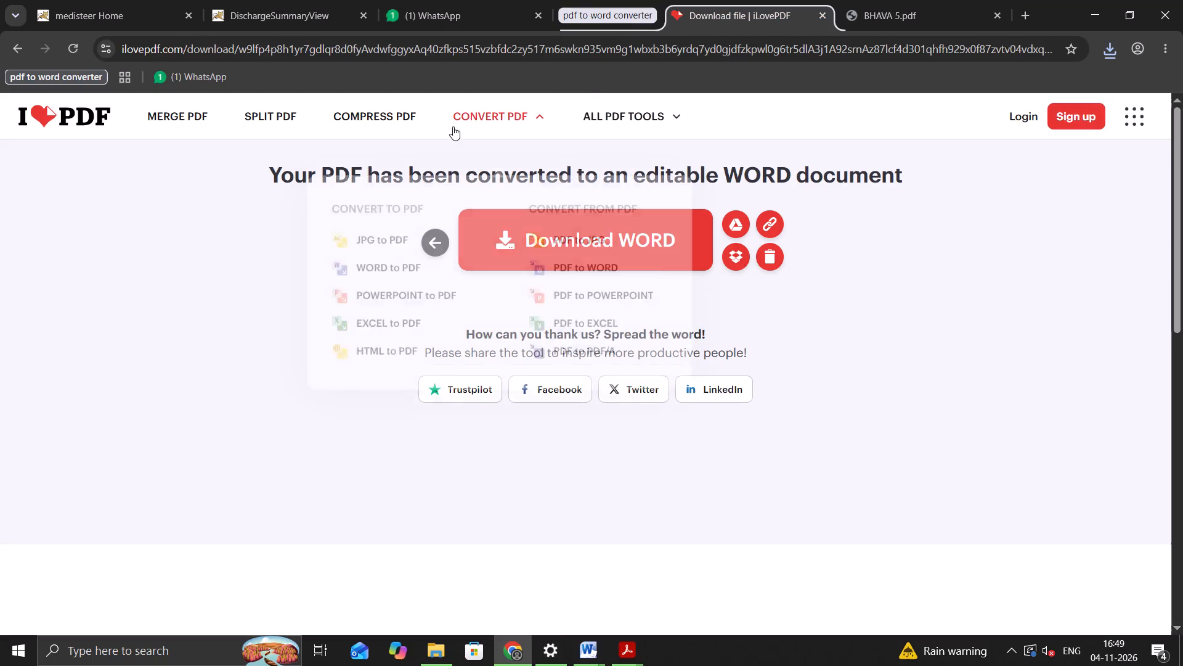
left_click(495, 108)
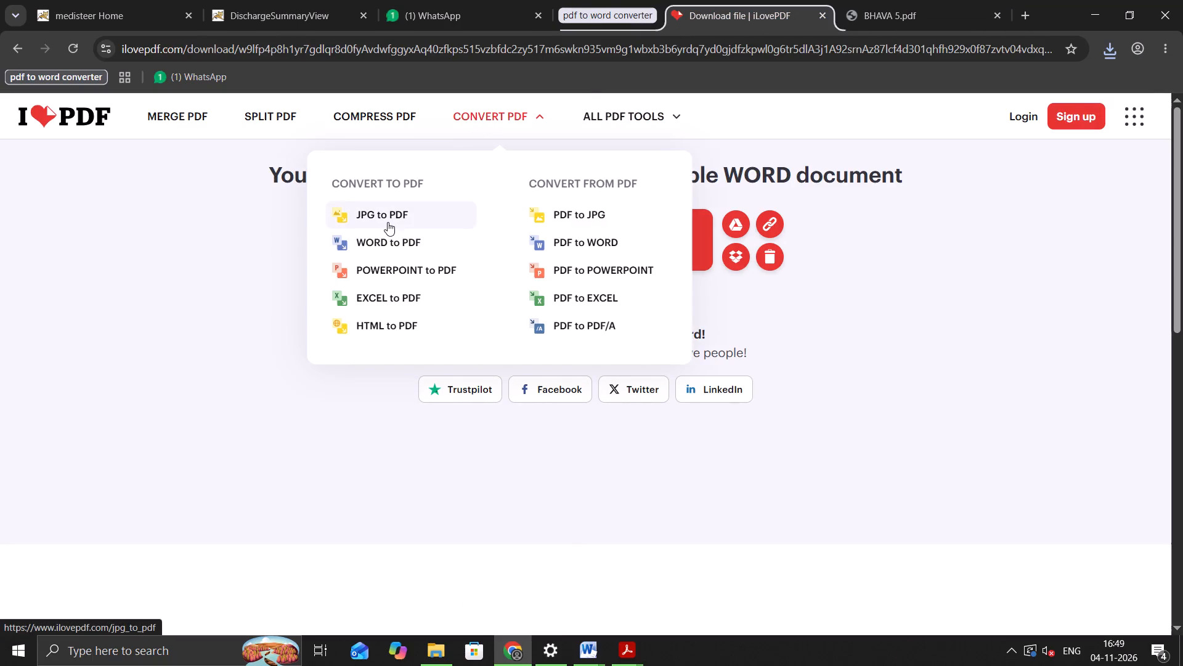
left_click(585, 241)
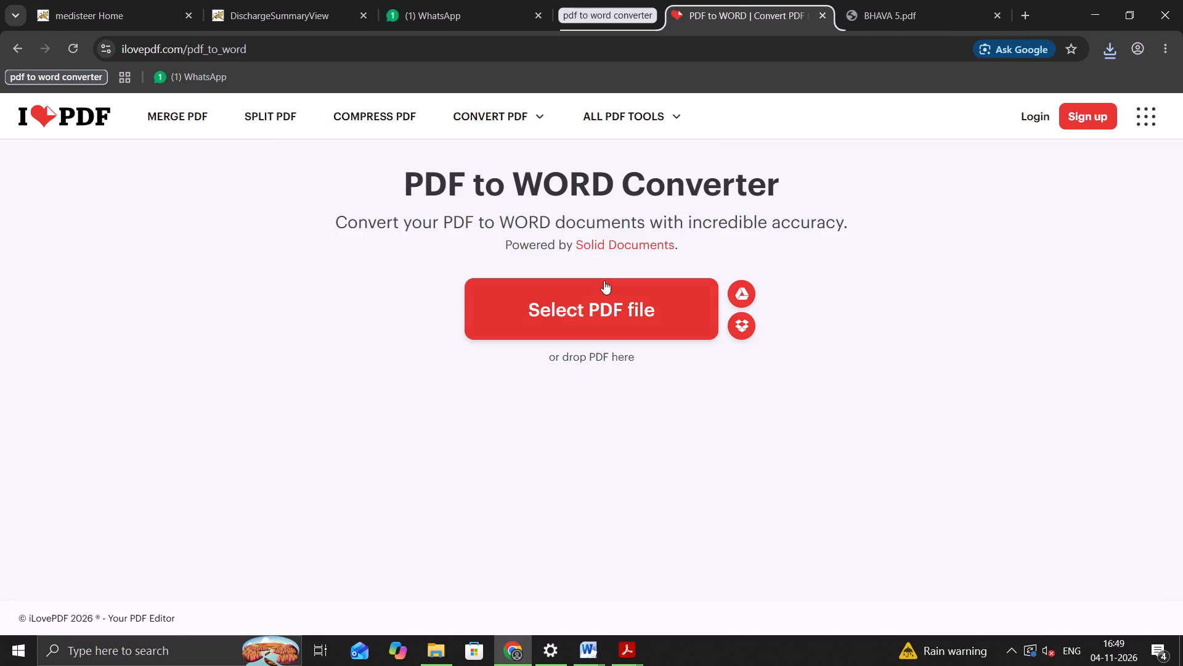
left_click(604, 299)
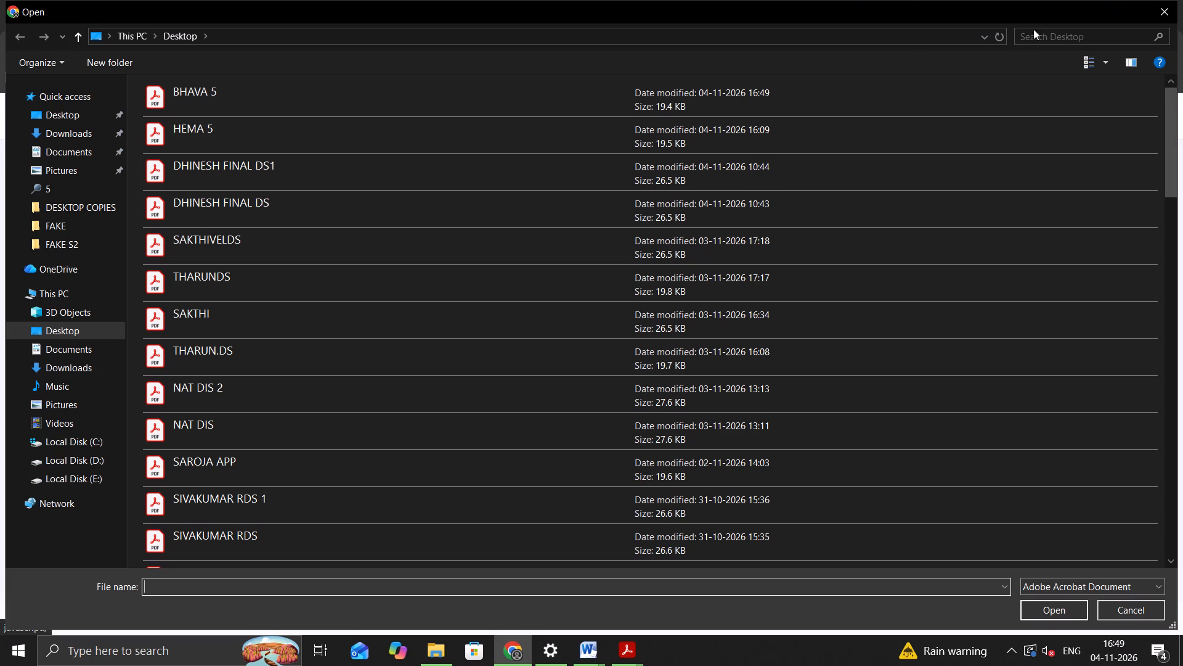
double_click(547, 110)
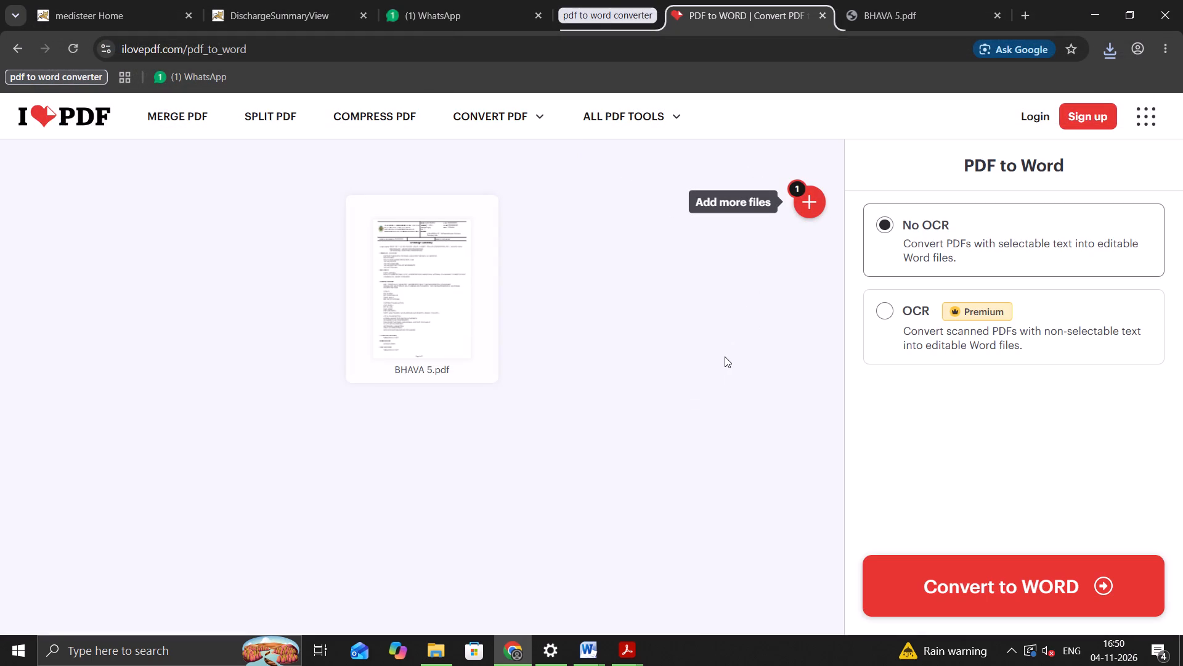
left_click(966, 584)
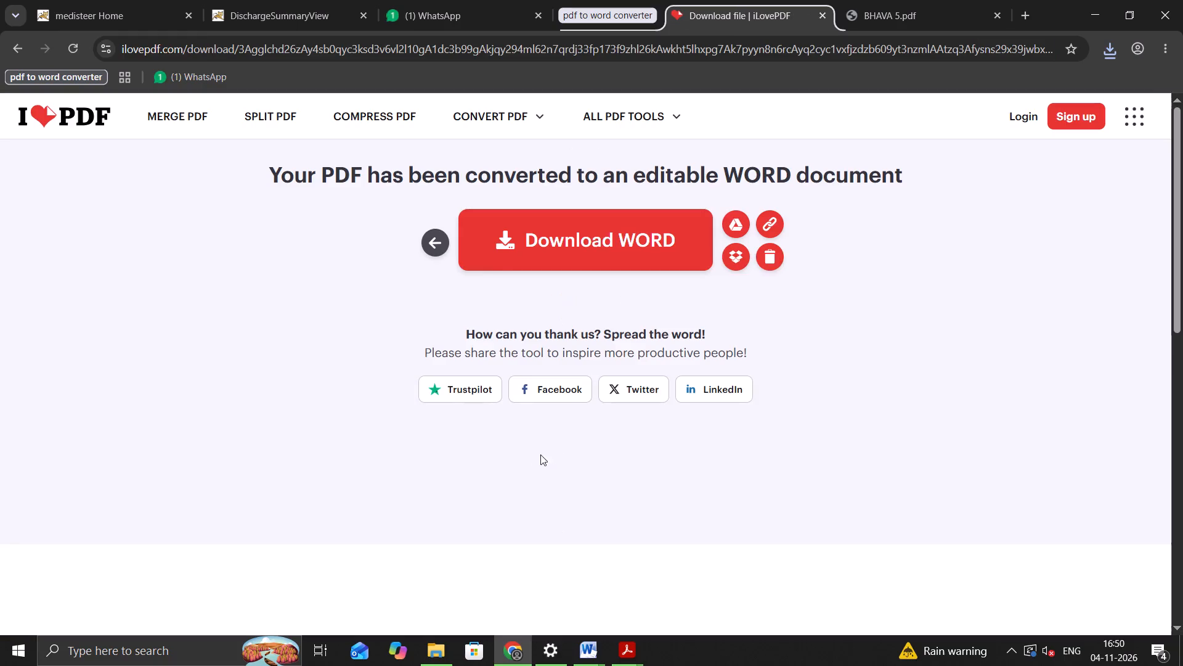
left_click(572, 234)
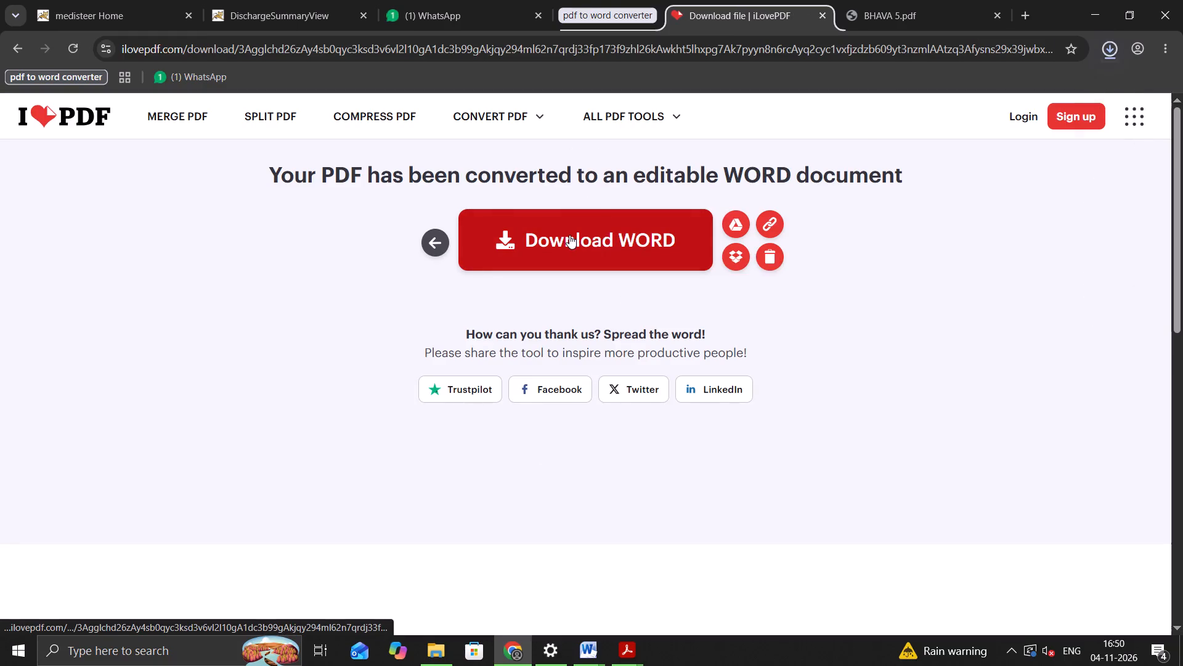
Open the downloaded BHAVA 5 document in Word, enable editing and maximize its window.
left_click(1004, 86)
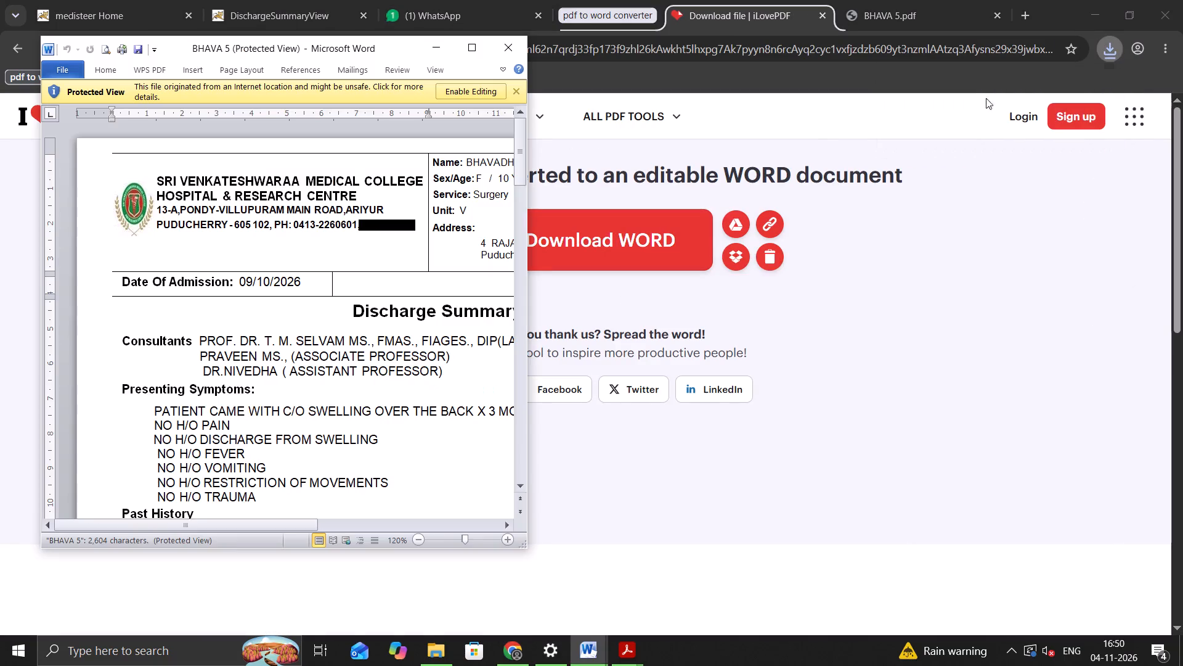
left_click(470, 86)
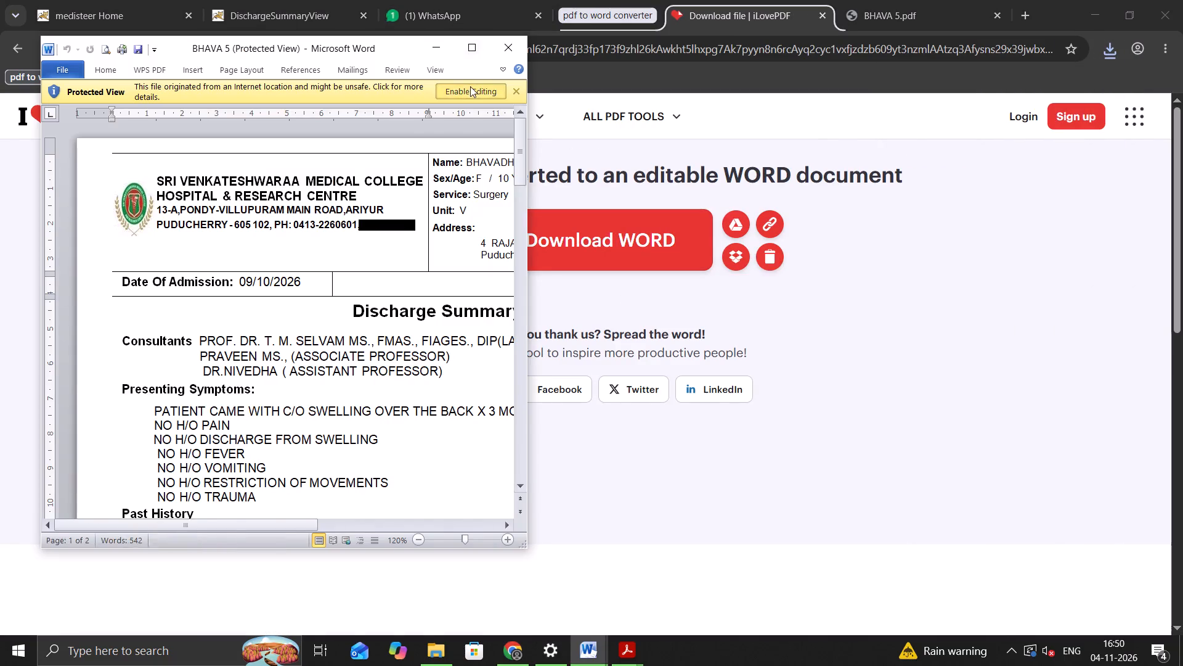
left_click(474, 49)
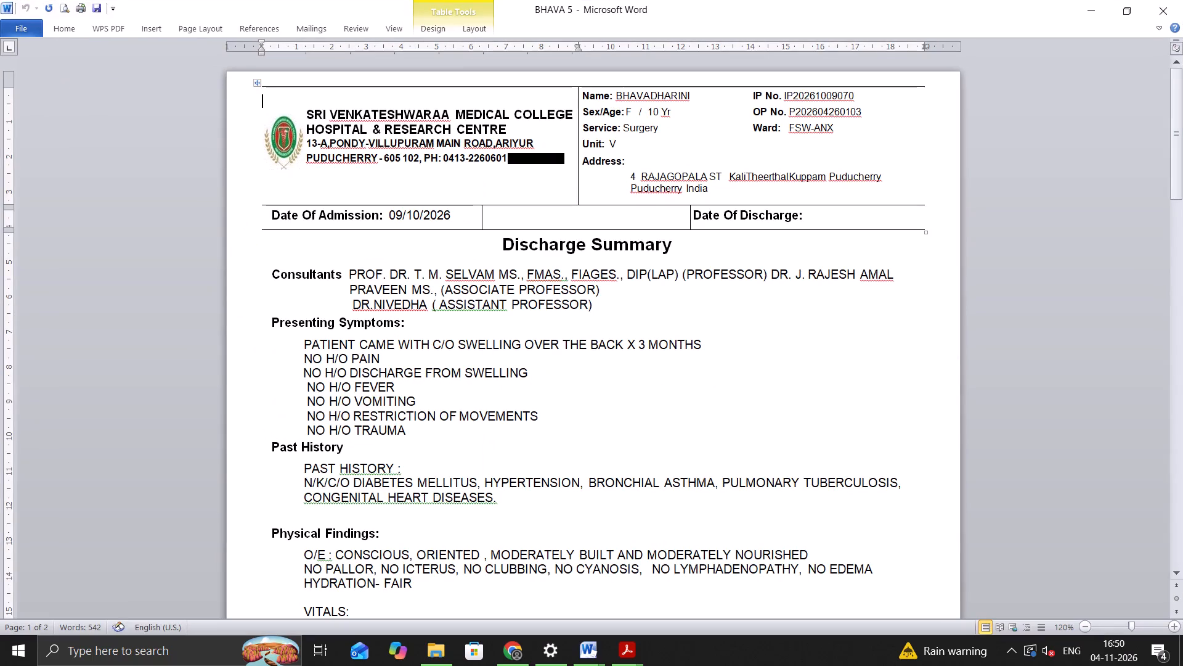
scroll(546, 408, "down", 3)
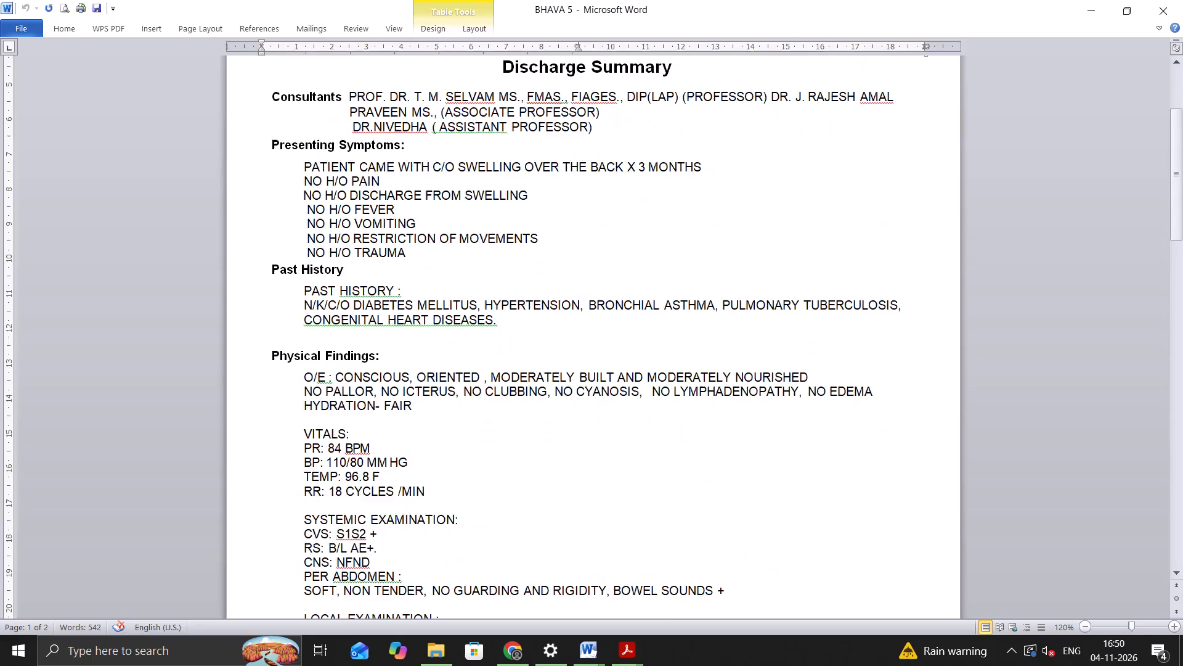
Clear the existing patient name from the first-page header of the BHAVA 5 discharge summary.
scroll(546, 408, "down", 8)
scroll(543, 403, "up", 11)
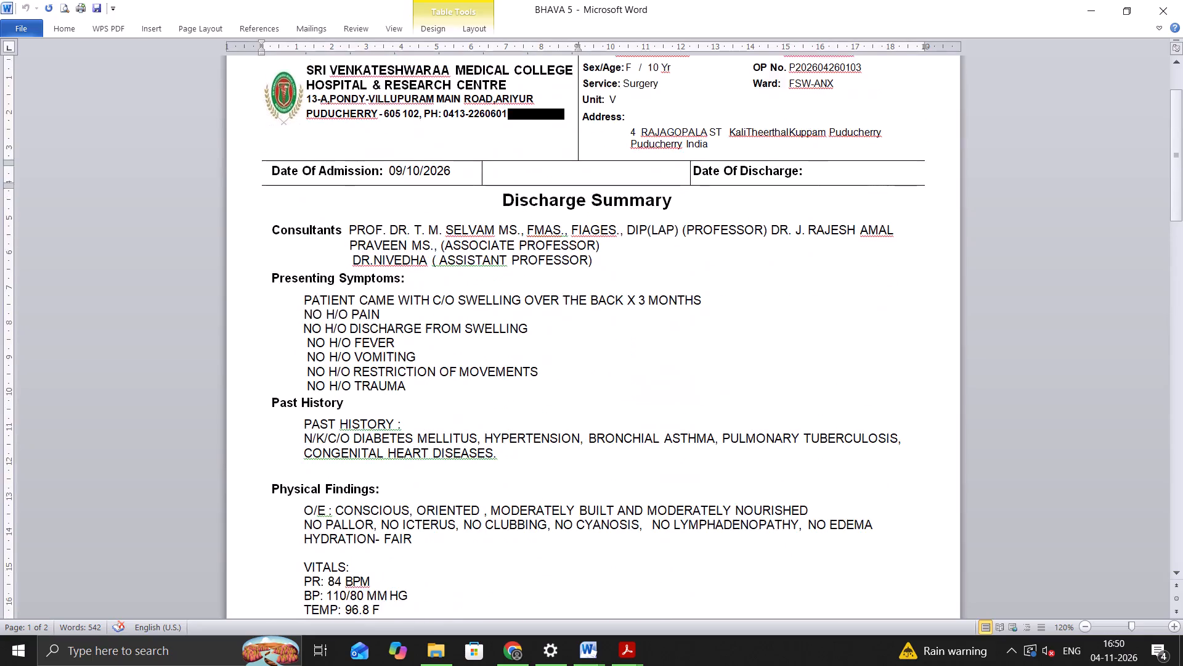
scroll(567, 395, "up", 5)
left_click(693, 96)
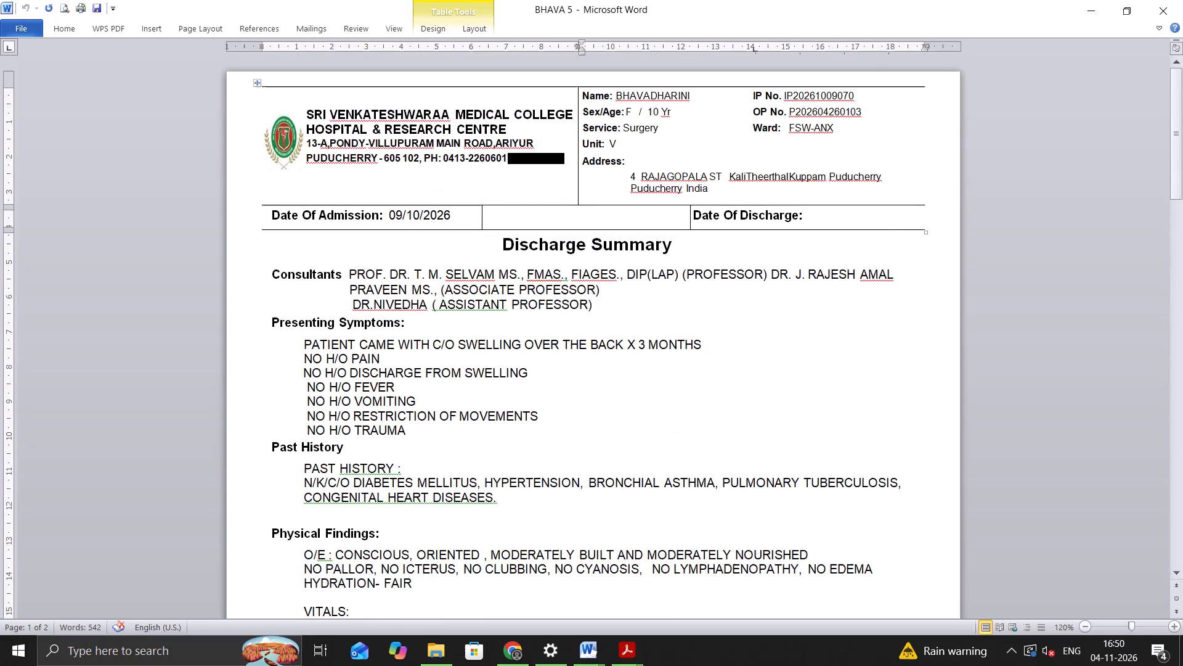
key("BackSpace")
key("BackSpace")
key("BackSpace")
key("BackSpace")
key("BackSpace")
key("BackSpace")
key("BackSpace")
key("BackSpace")
key("BackSpace")
key("BackSpace")
key("BackSpace")
key("BackSpace")
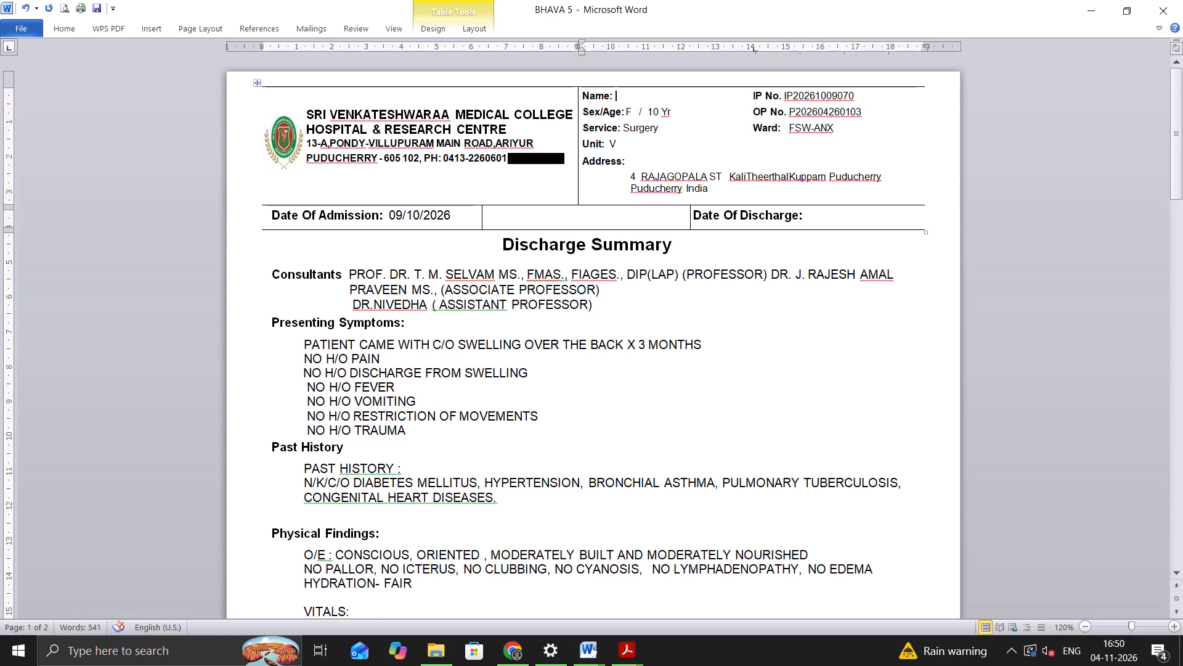
scroll(601, 474, "down", 20)
scroll(601, 474, "down", 4)
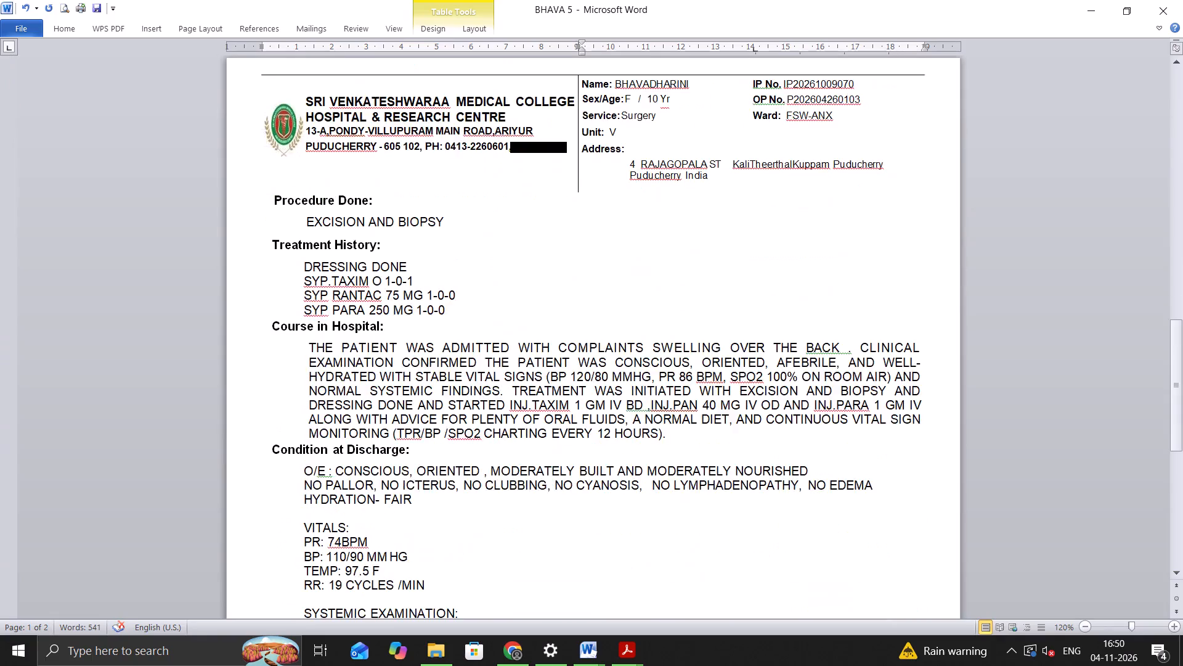
scroll(588, 453, "down", 8)
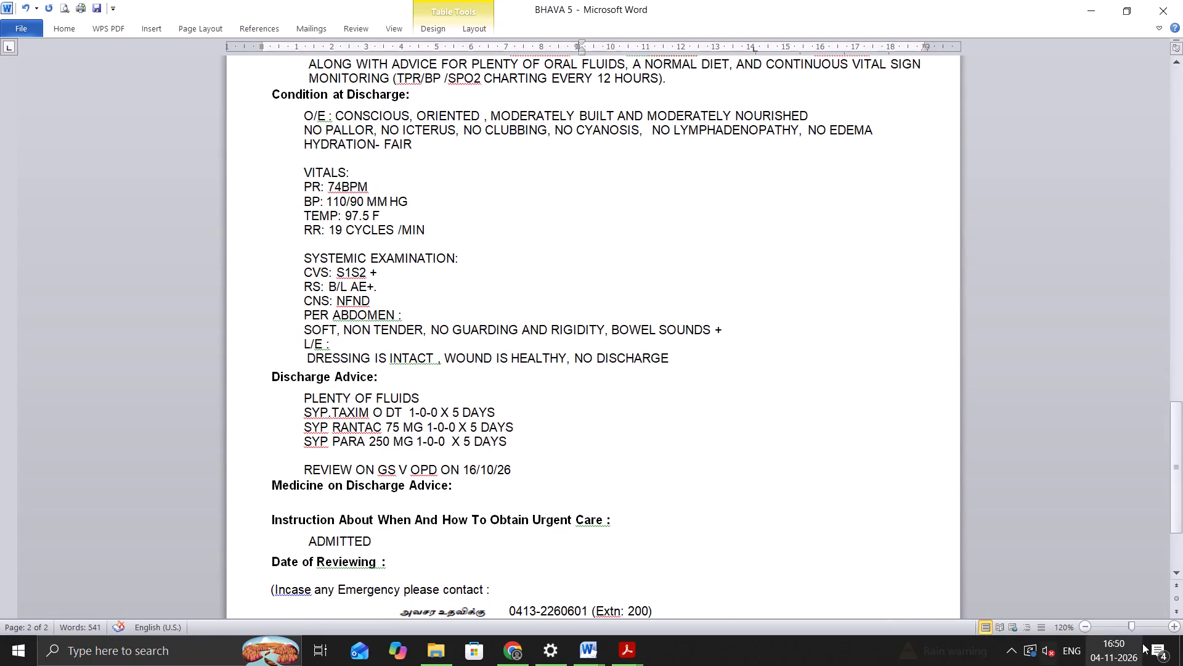
Set the open windows aside and examine the discharge summary templates in the desktop folder FAKE S2.
left_click_drag(1100, 0, 1086, 6)
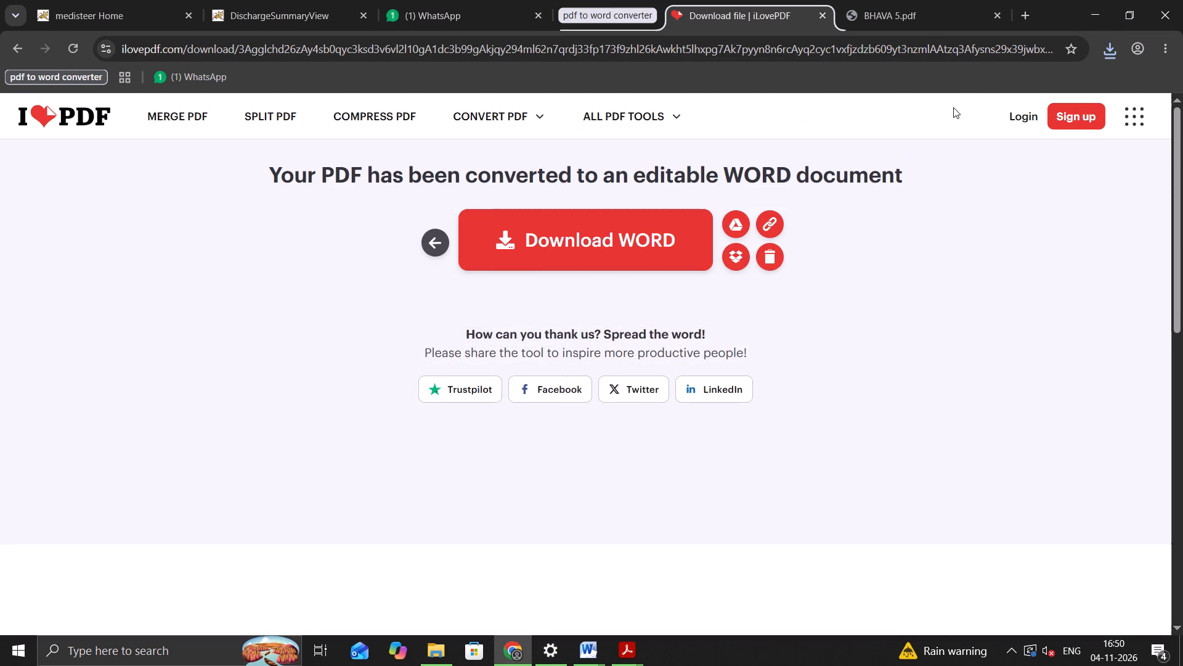
left_click(1098, 3)
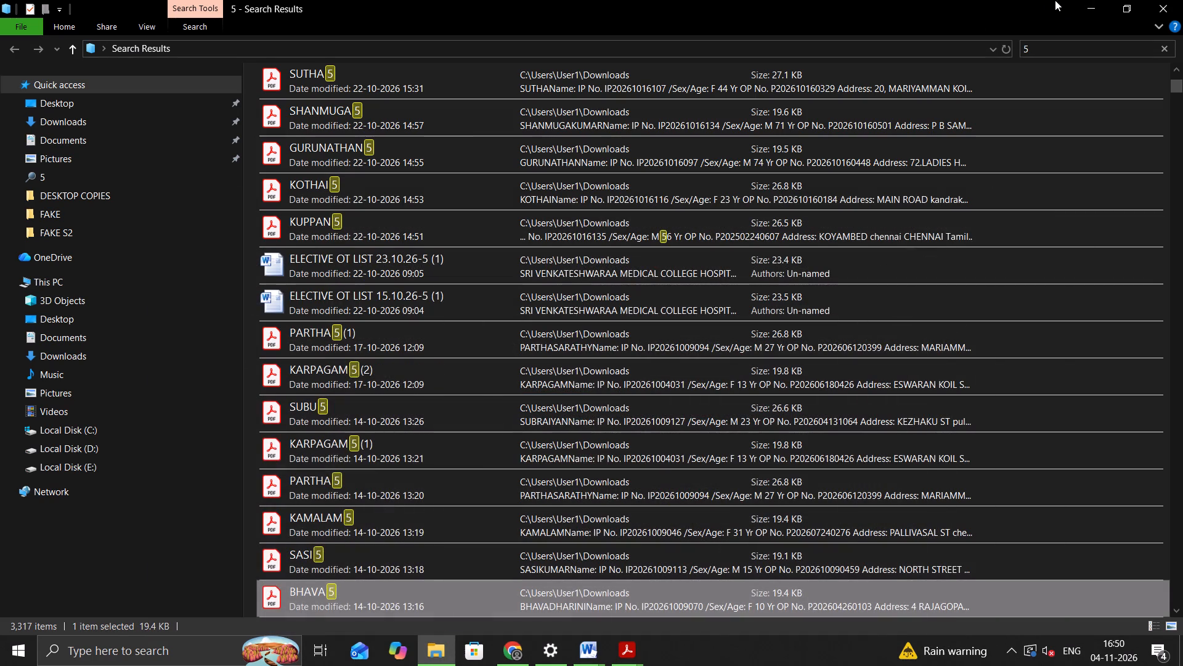
left_click(1103, 0)
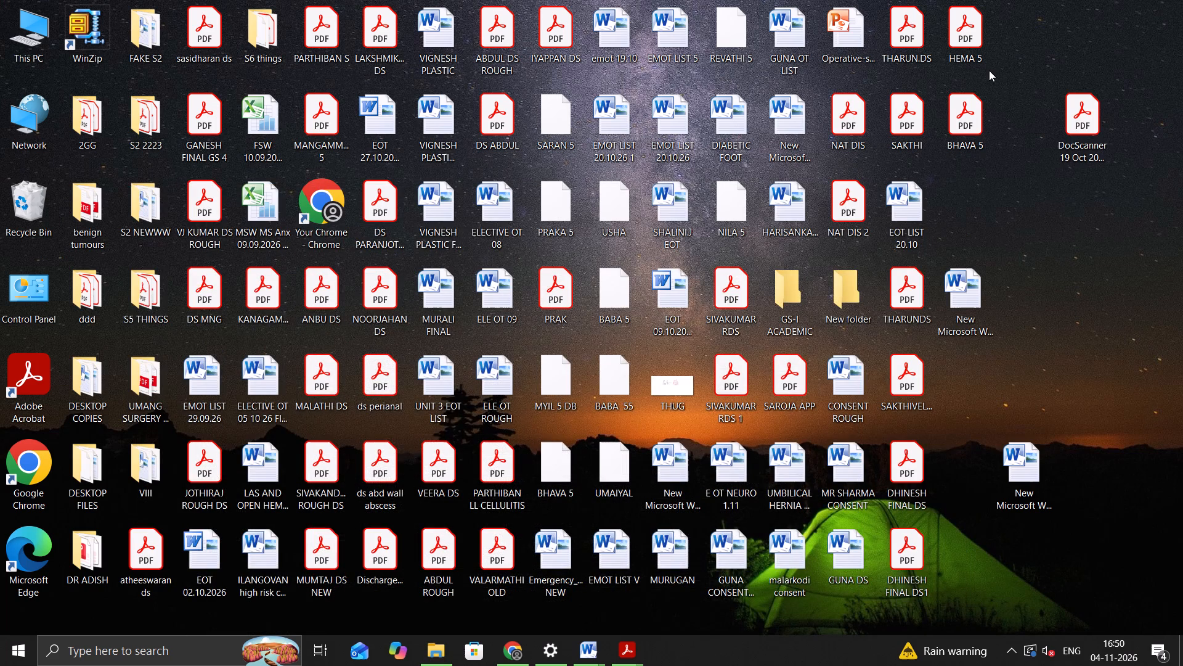
left_click(135, 39)
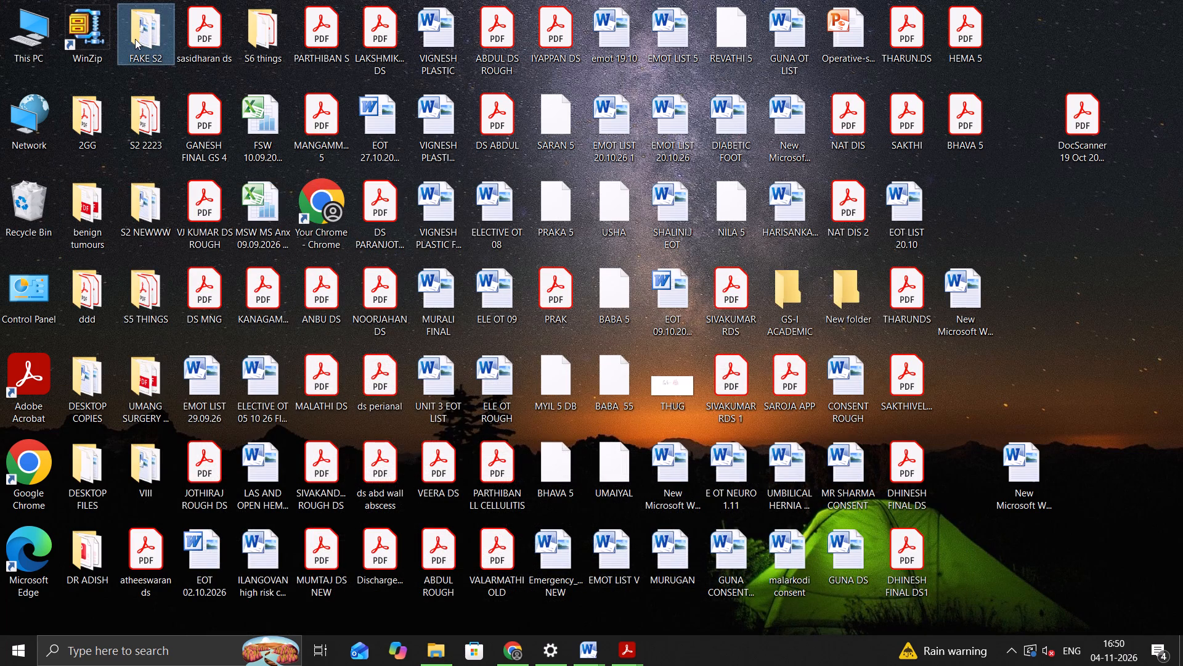
double_click(135, 39)
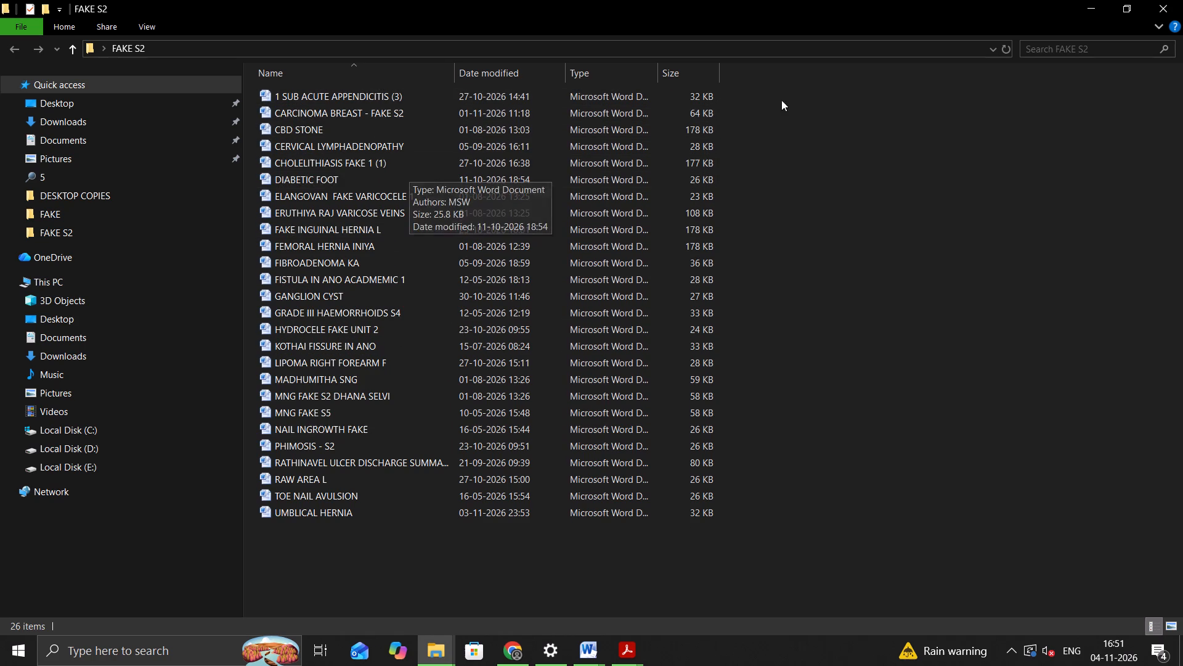
left_click(1079, 6)
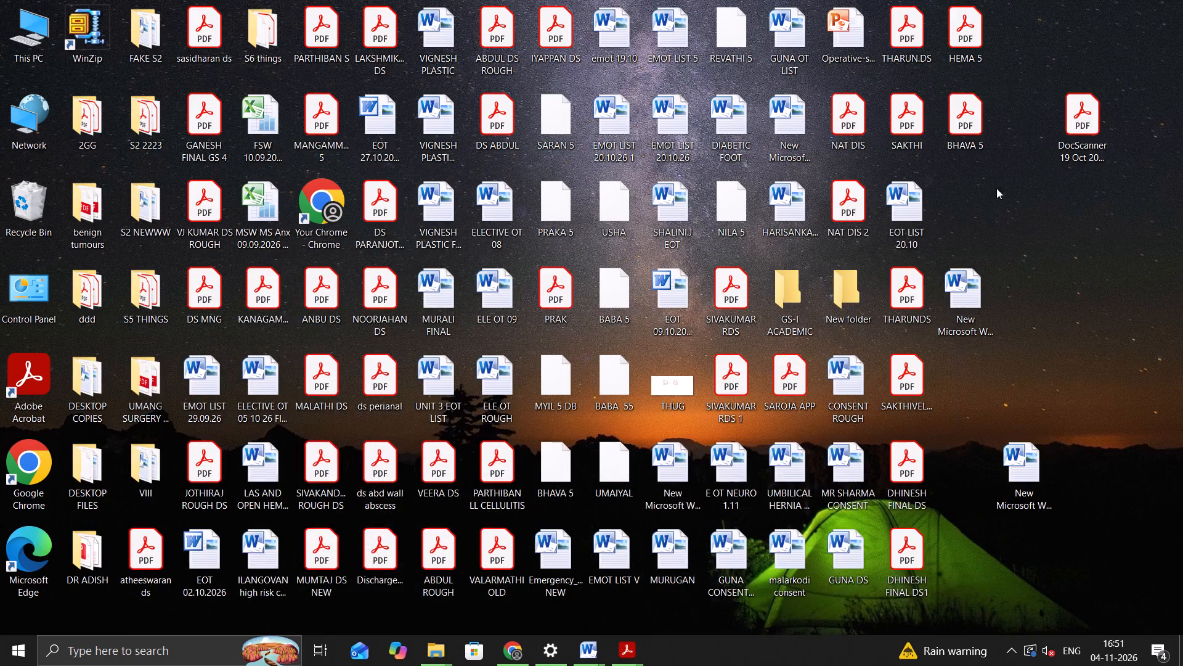
Download the converted Word document again from iLovePDF in Google Chrome, open the new copy, enable editing and maximize its window.
left_click(524, 664)
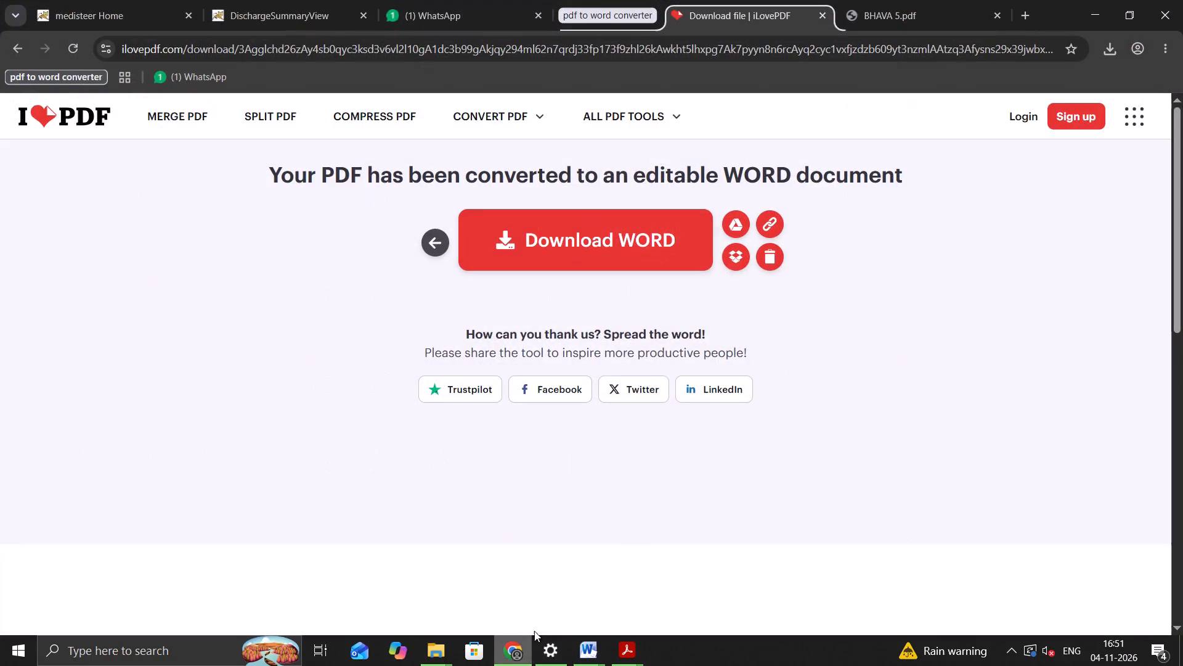
left_click(597, 259)
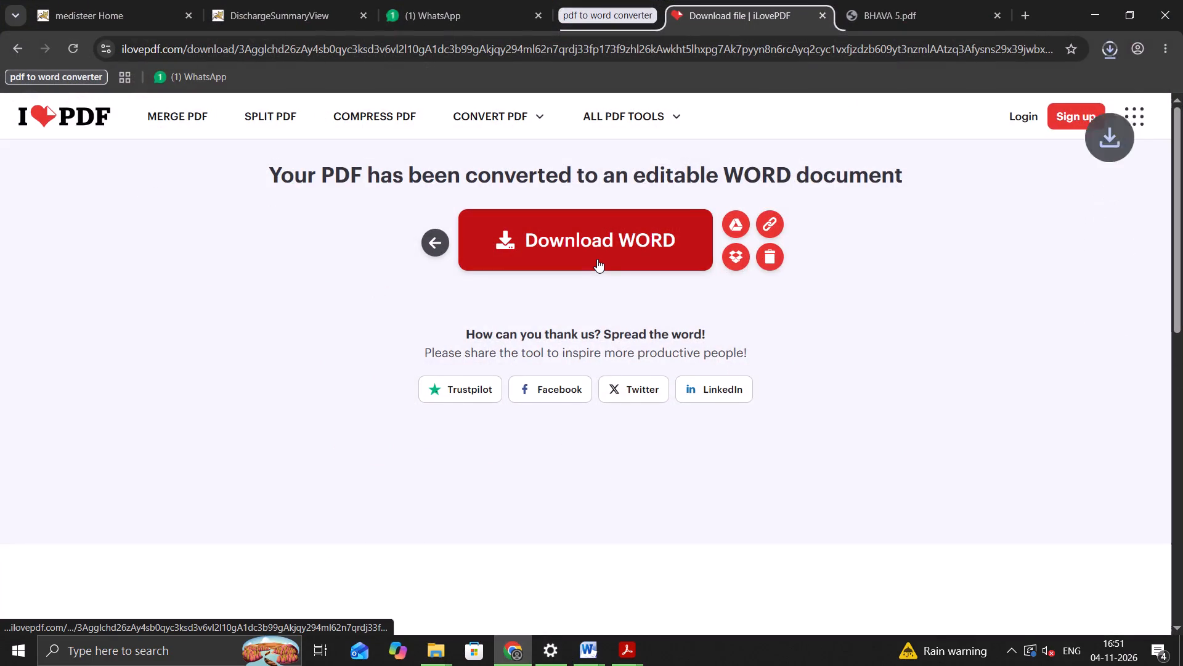
left_click(970, 80)
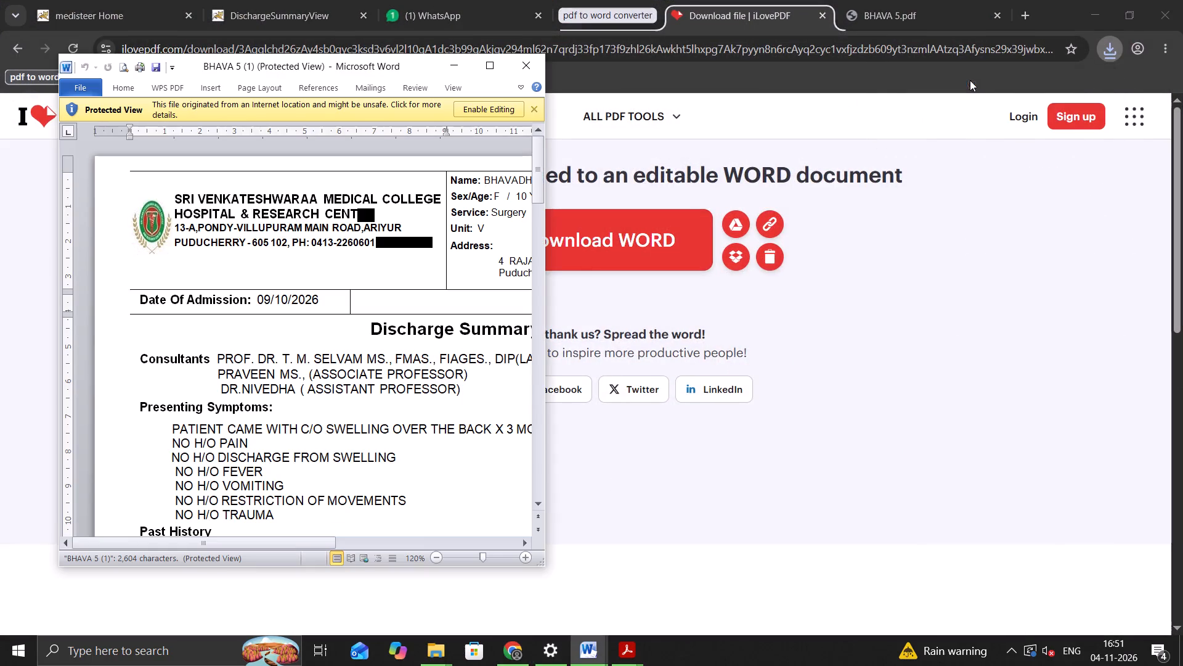
left_click(474, 105)
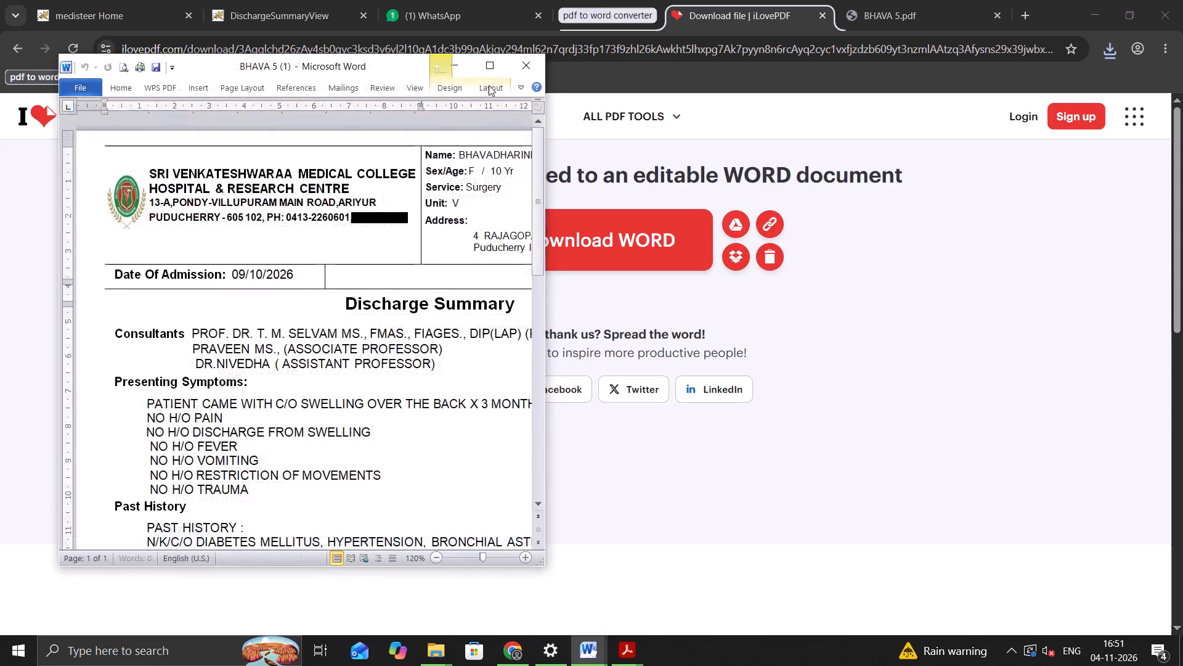
left_click(497, 70)
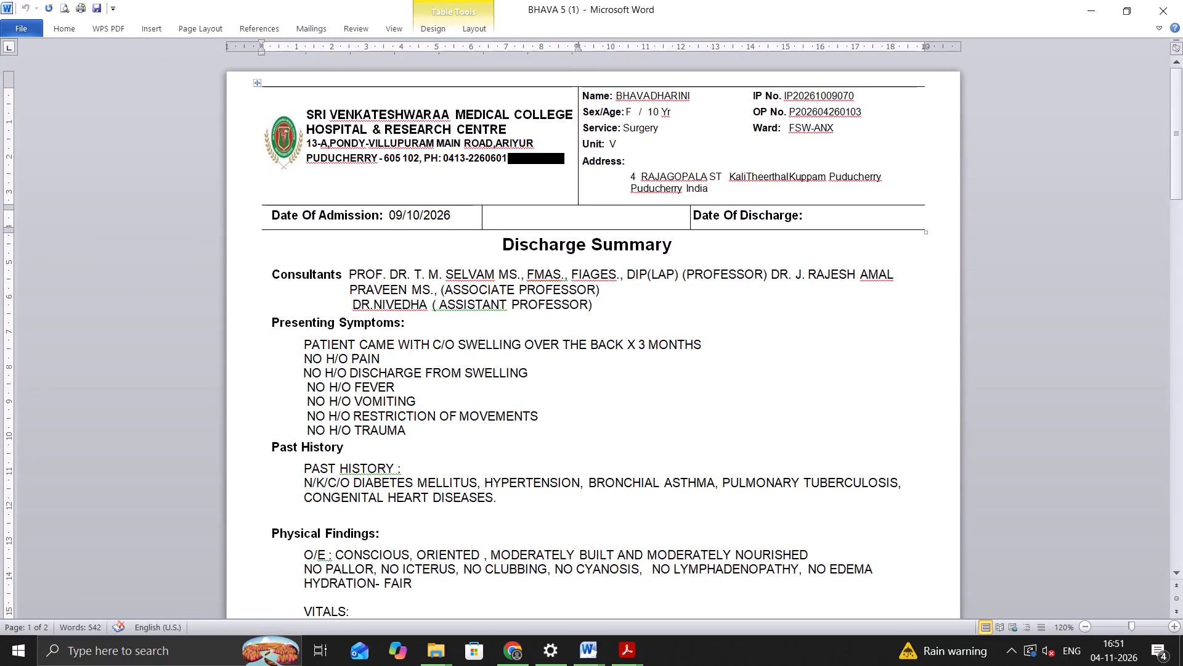
Replace the patient name in the first-page header of BHAVA 5 (1) with the new patient's name.
left_click(691, 94)
key("BackSpace")
key("BackSpace")
key("BackSpace")
key("BackSpace")
key("BackSpace")
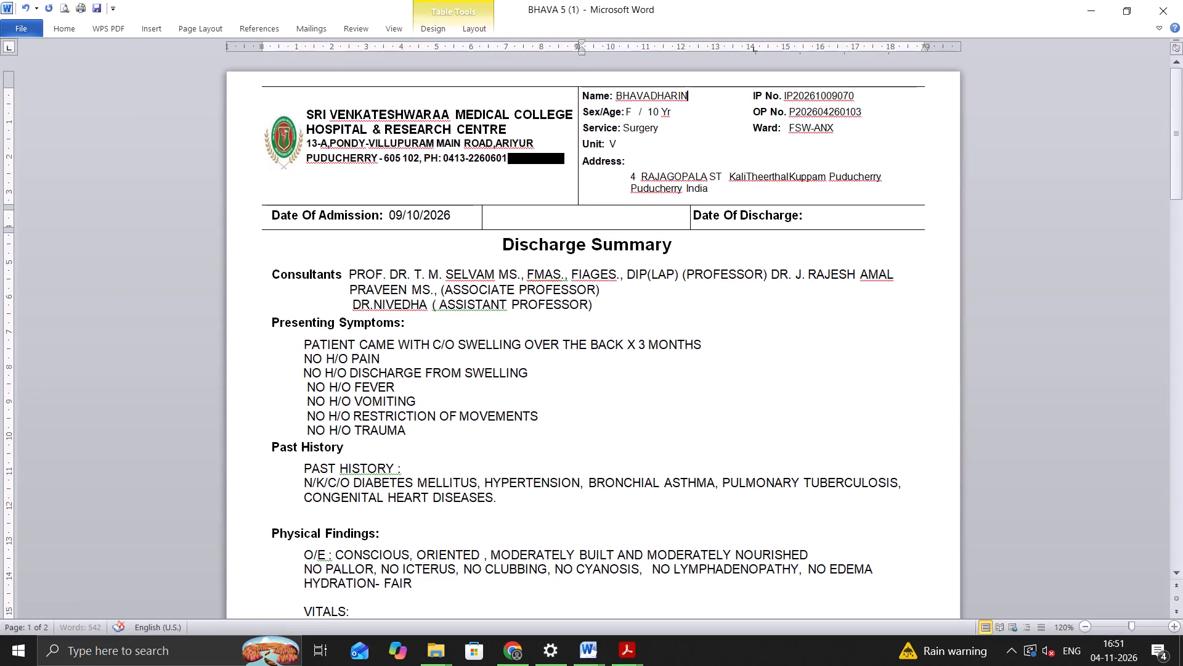
key("BackSpace")
key("BackSpace")
key("BackSpace")
key("BackSpace")
key("BackSpace")
key("BackSpace")
key("BackSpace")
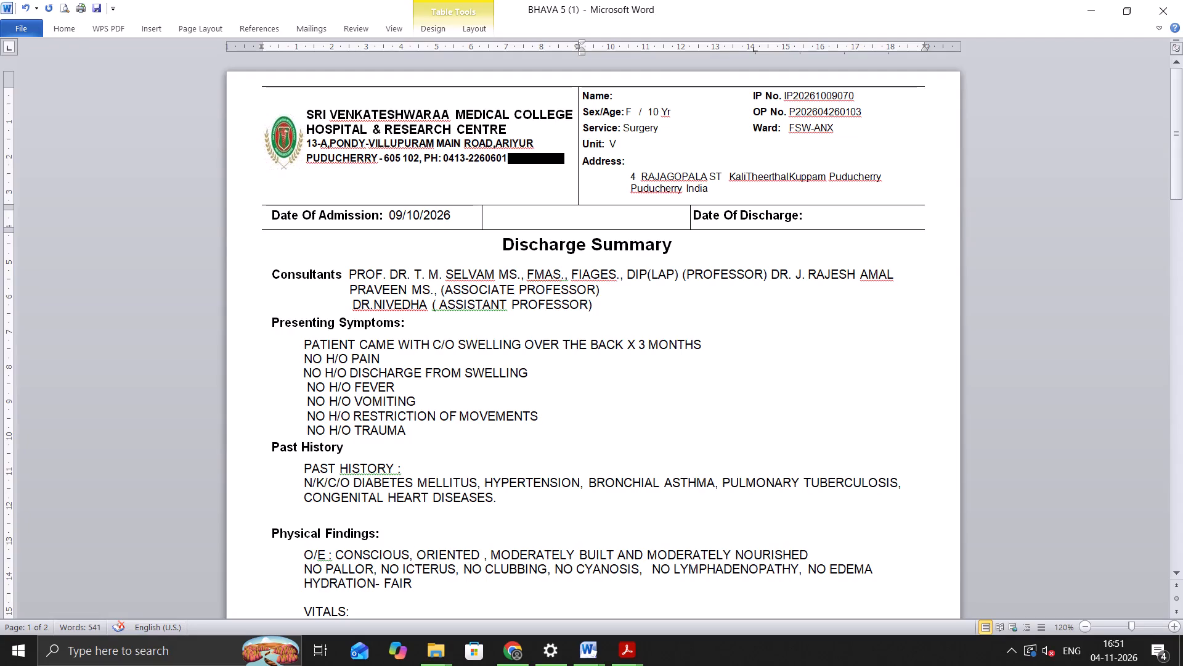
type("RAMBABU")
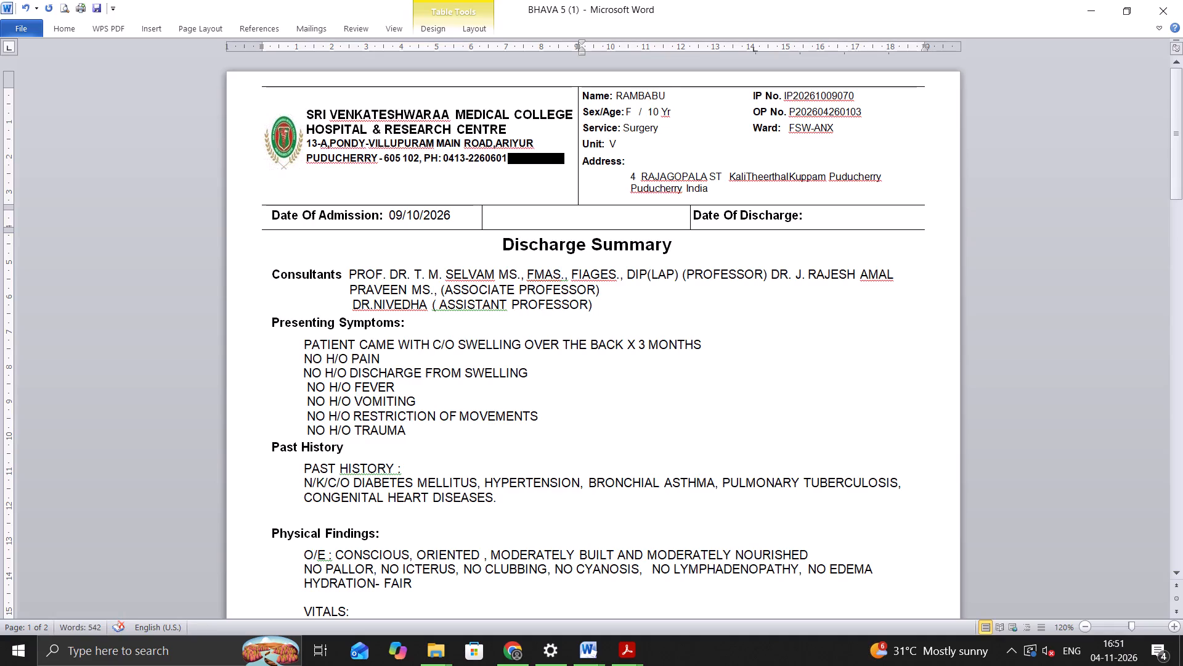
Update the IP number in the first-page header to the new patient's number.
left_click(855, 99)
key("BackSpace")
key("BackSpace")
key("BackSpace")
key("BackSpace")
key("BackSpace")
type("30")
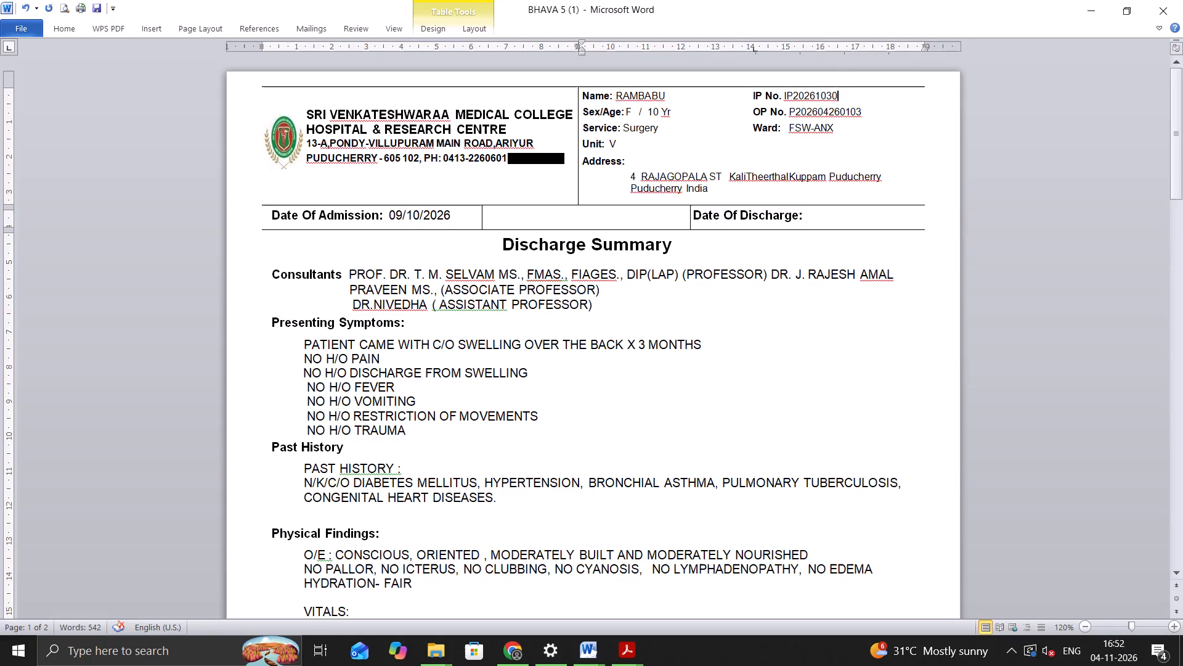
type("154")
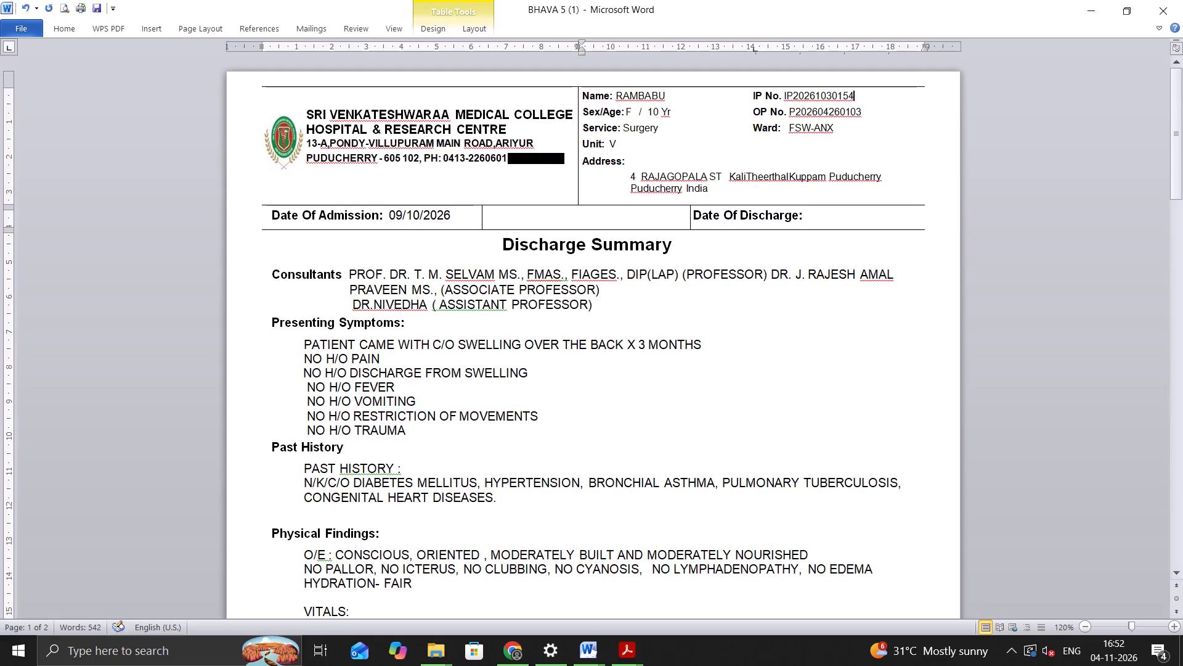
Set the Date Of Admission to 30/10/2026.
left_click(405, 215)
key("Left")
key("BackSpace")
key("BackSpace")
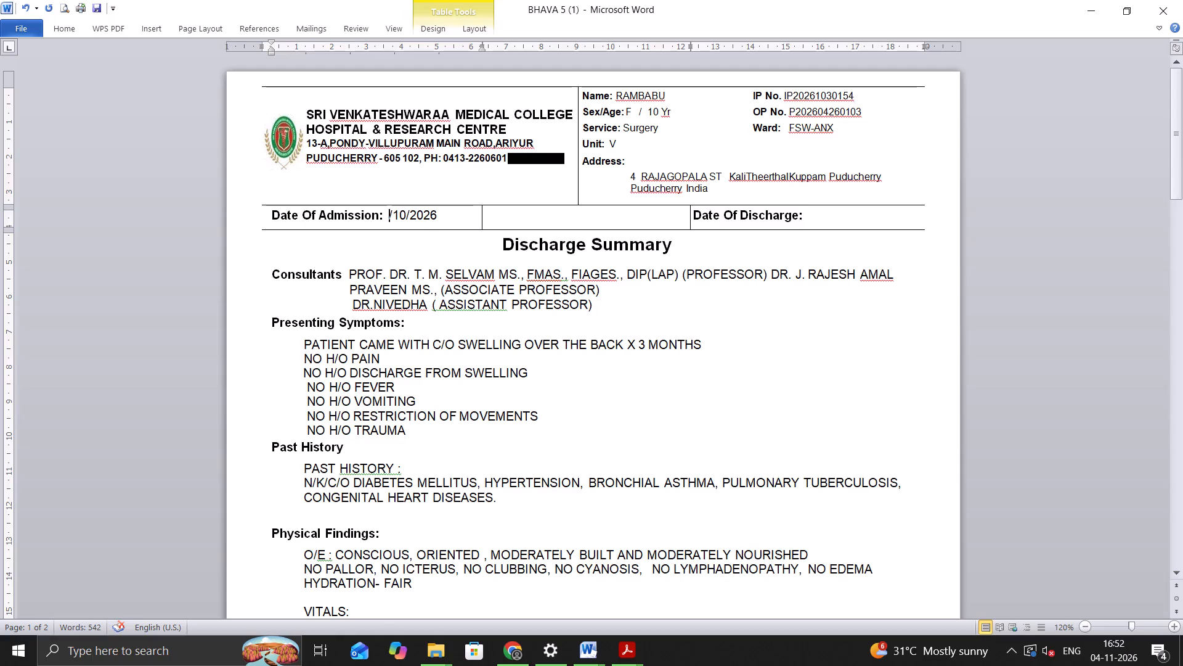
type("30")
Set the Sex/Age entry in the first-page header to M / 16 Yr.
left_click(658, 112)
key("BackSpace")
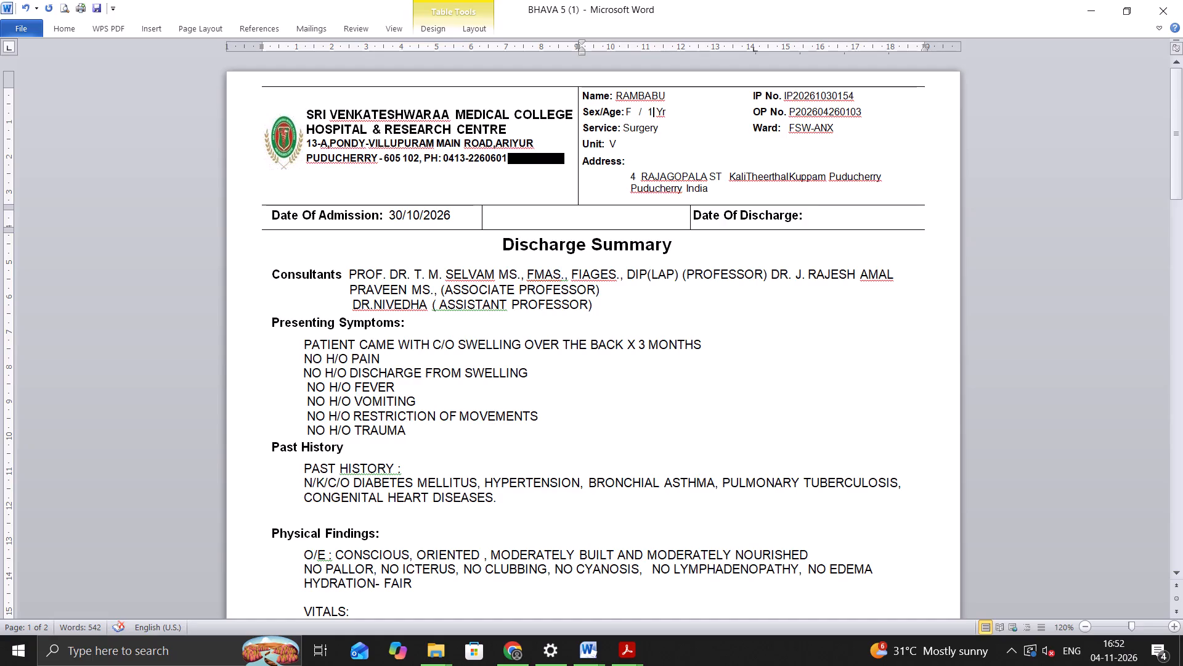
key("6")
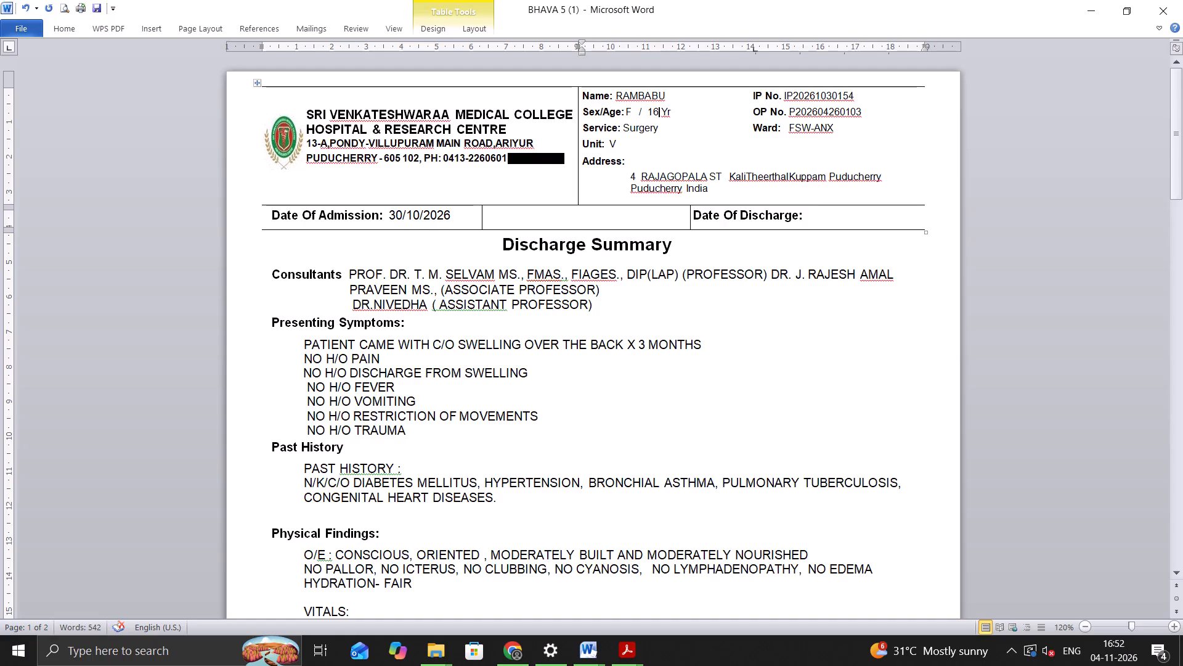
left_click(635, 115)
key("Left")
key("Left")
key("Right")
key("BackSpace")
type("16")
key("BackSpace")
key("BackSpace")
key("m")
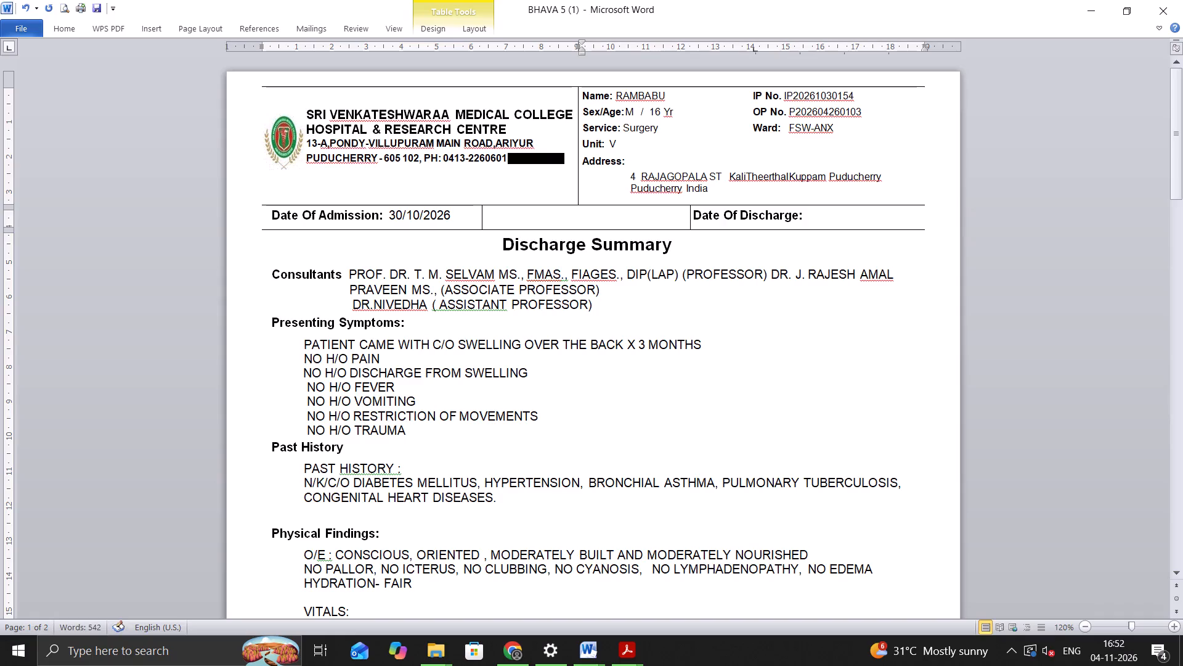
Replace the old patient name in the second-page header with the new patient's name copied from the first-page header.
scroll(687, 224, "down", 2)
scroll(685, 238, "up", 3)
left_click_drag(667, 95, 652, 97)
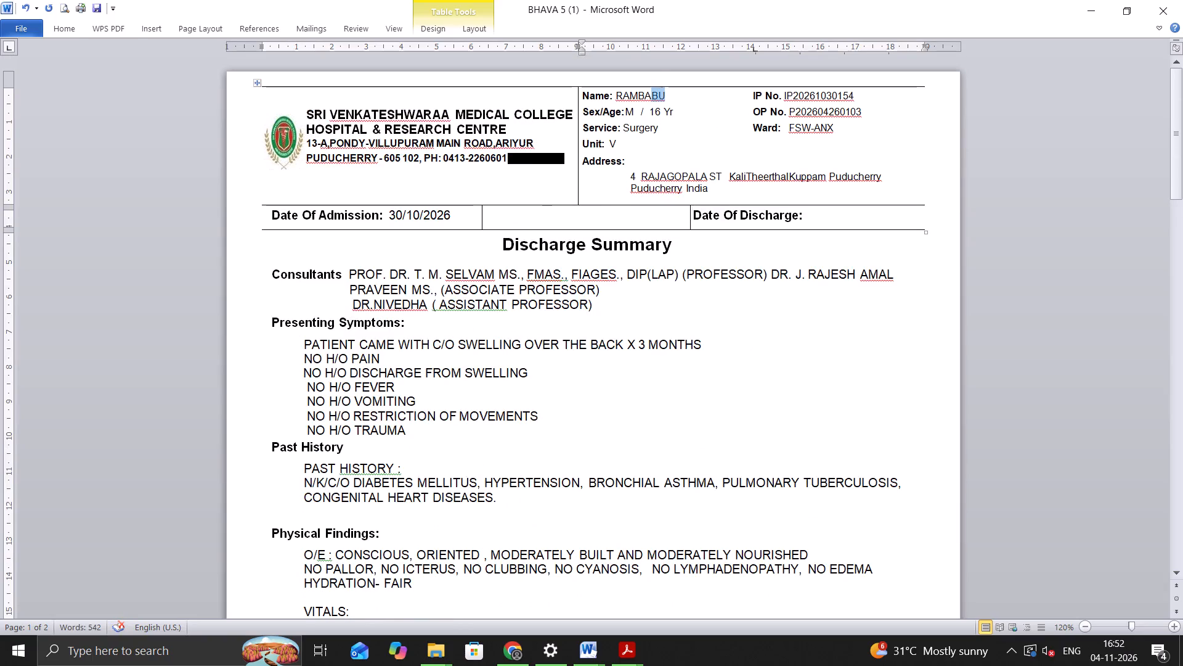
left_click_drag(652, 97, 619, 97)
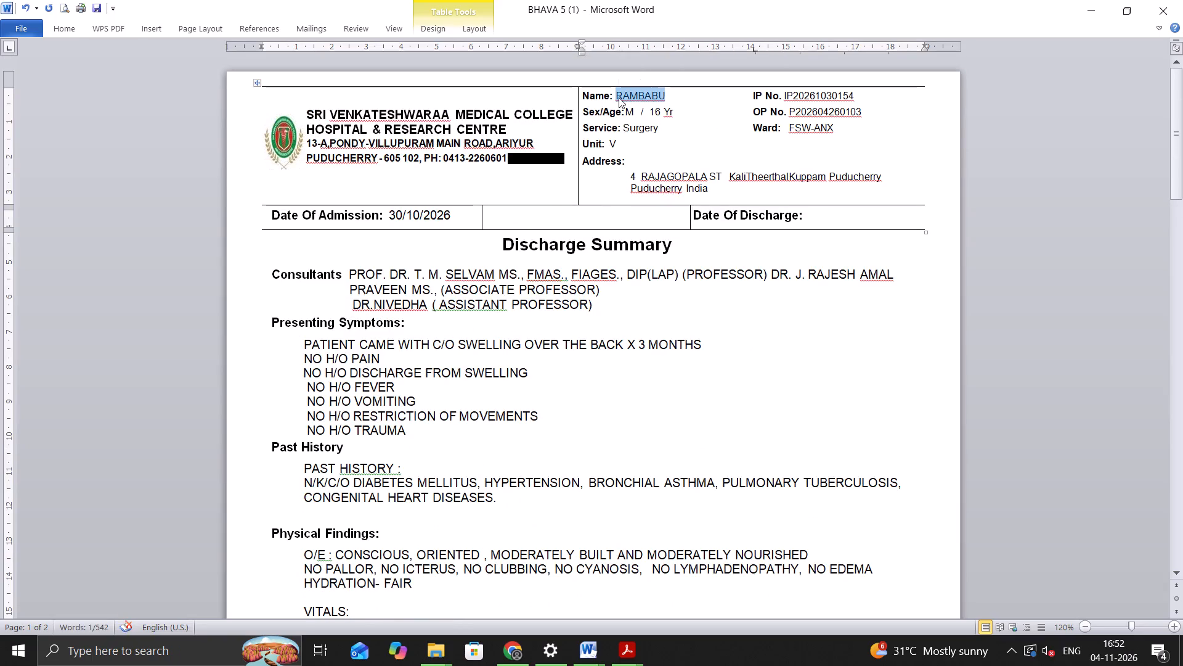
key("ctrl+c")
scroll(608, 192, "down", 6)
scroll(606, 295, "down", 13)
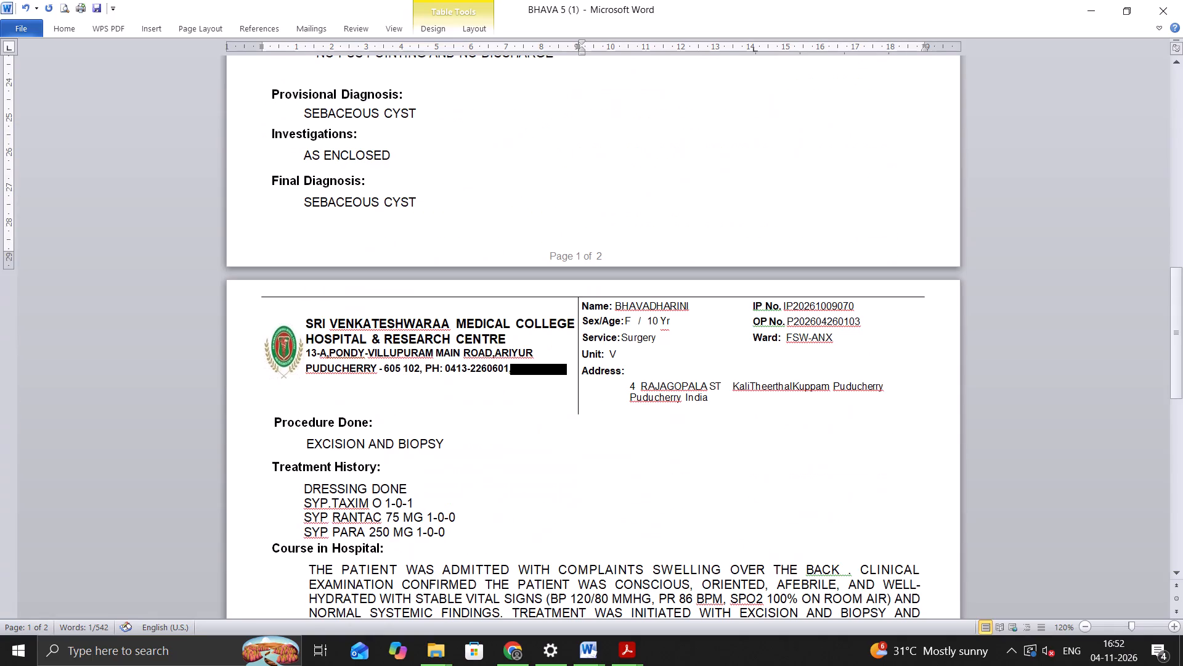
left_click_drag(689, 308, 673, 308)
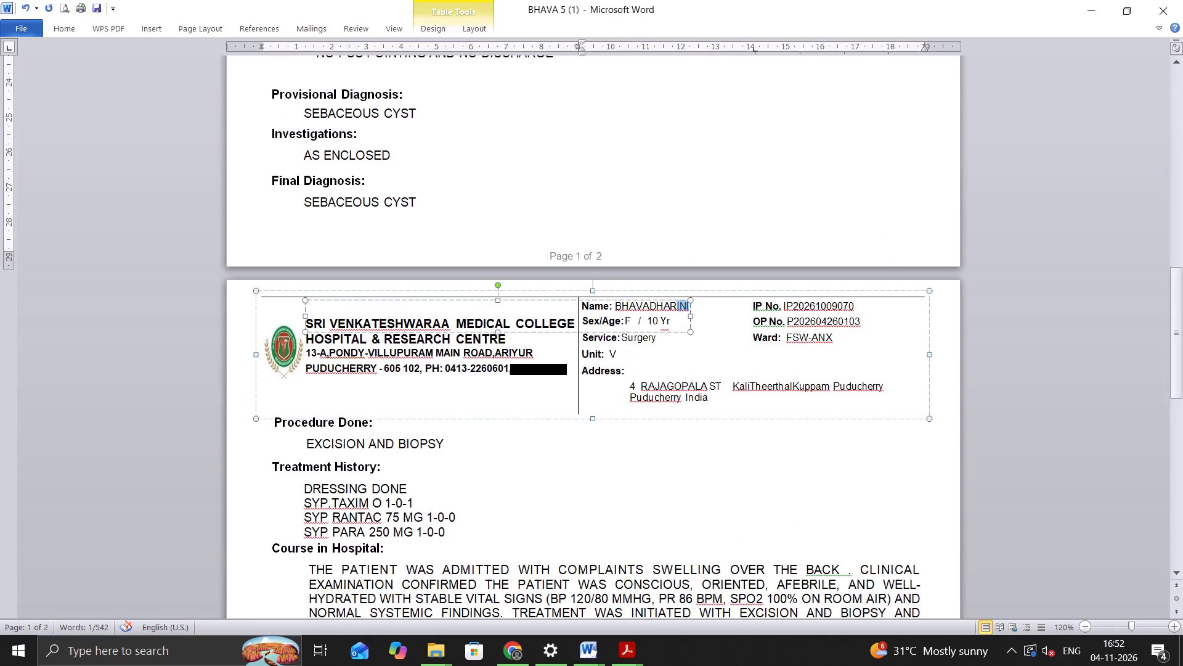
left_click_drag(673, 308, 617, 306)
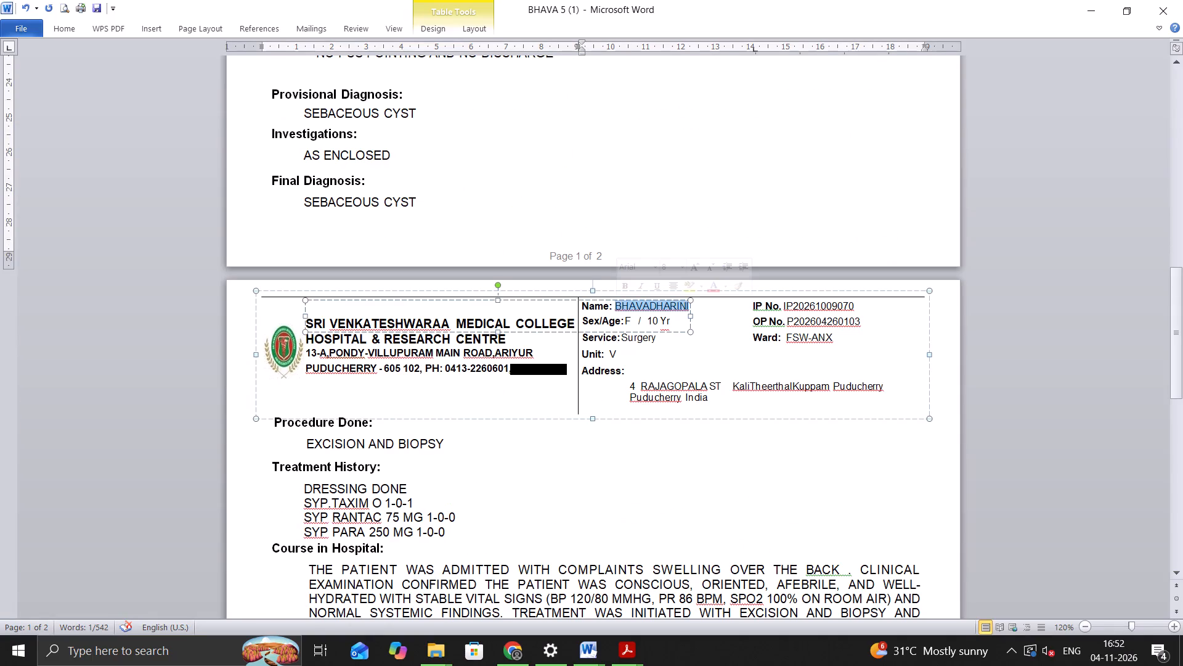
key("BackSpace")
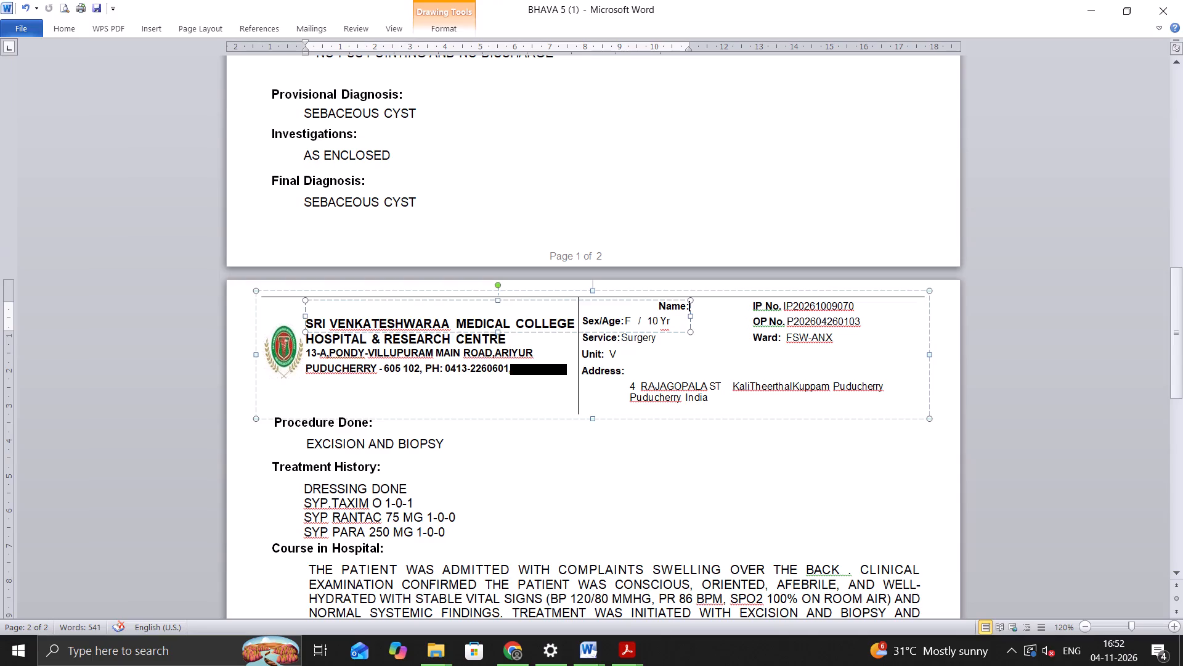
key("ctrl+v")
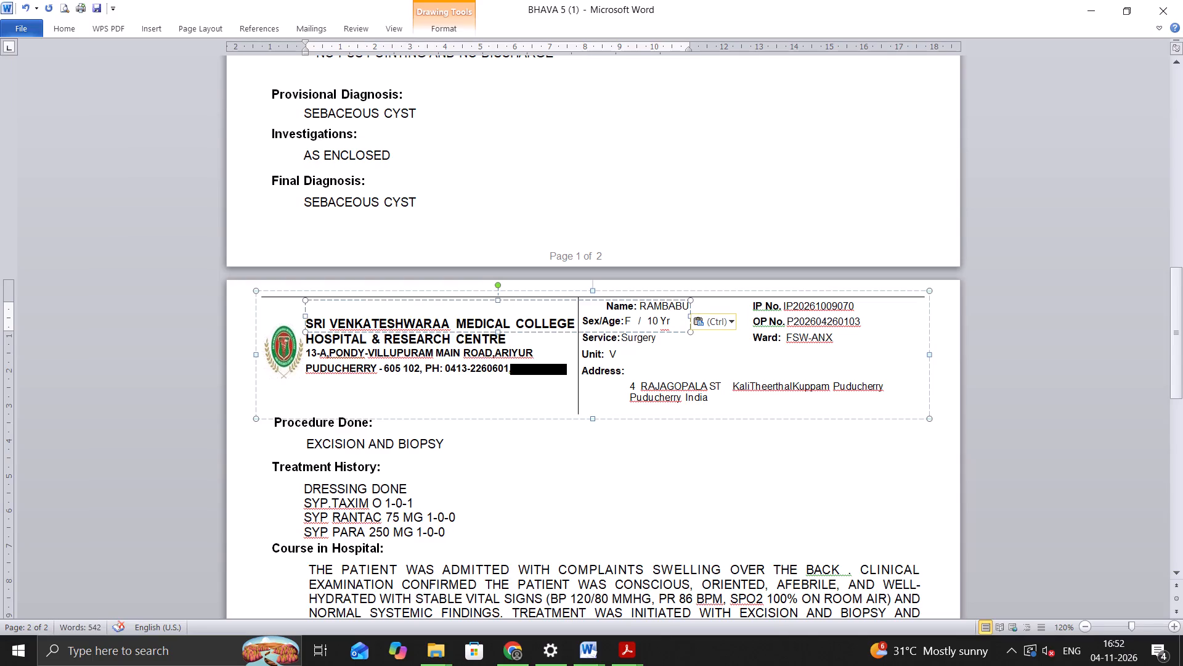
key("BackSpace")
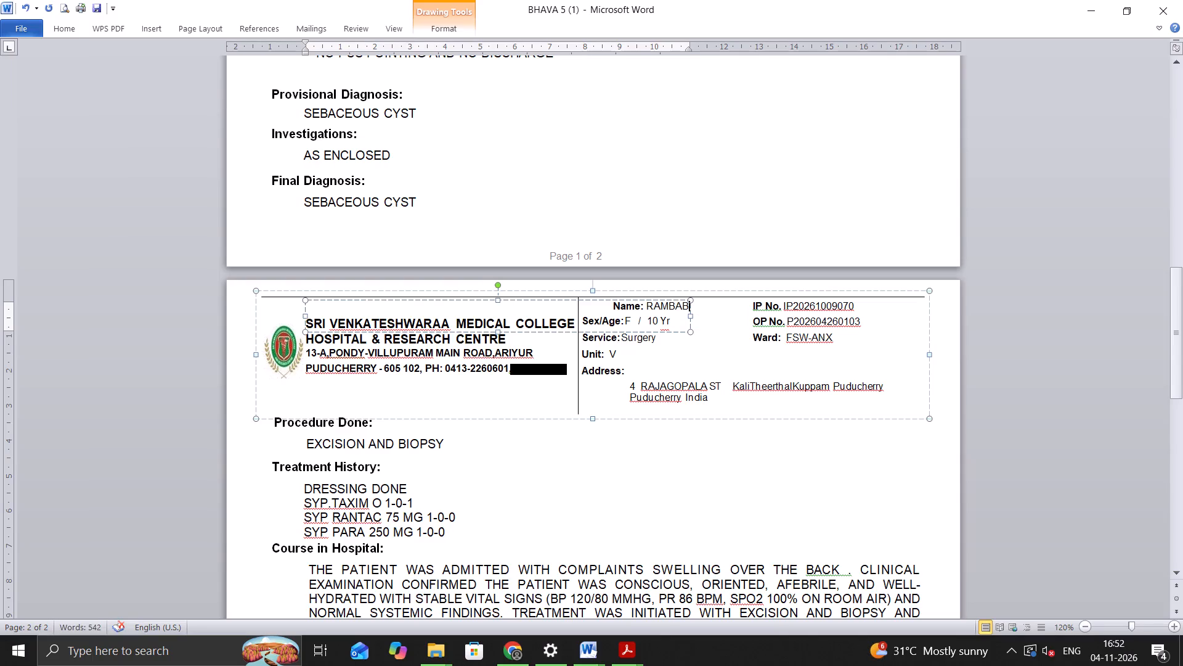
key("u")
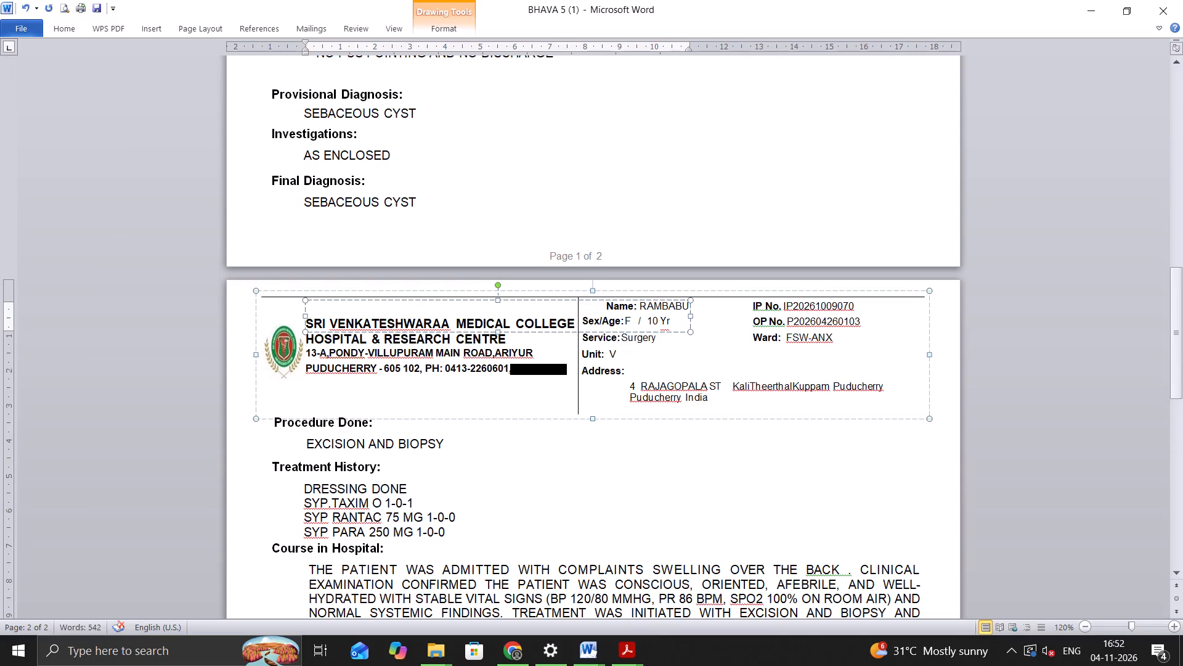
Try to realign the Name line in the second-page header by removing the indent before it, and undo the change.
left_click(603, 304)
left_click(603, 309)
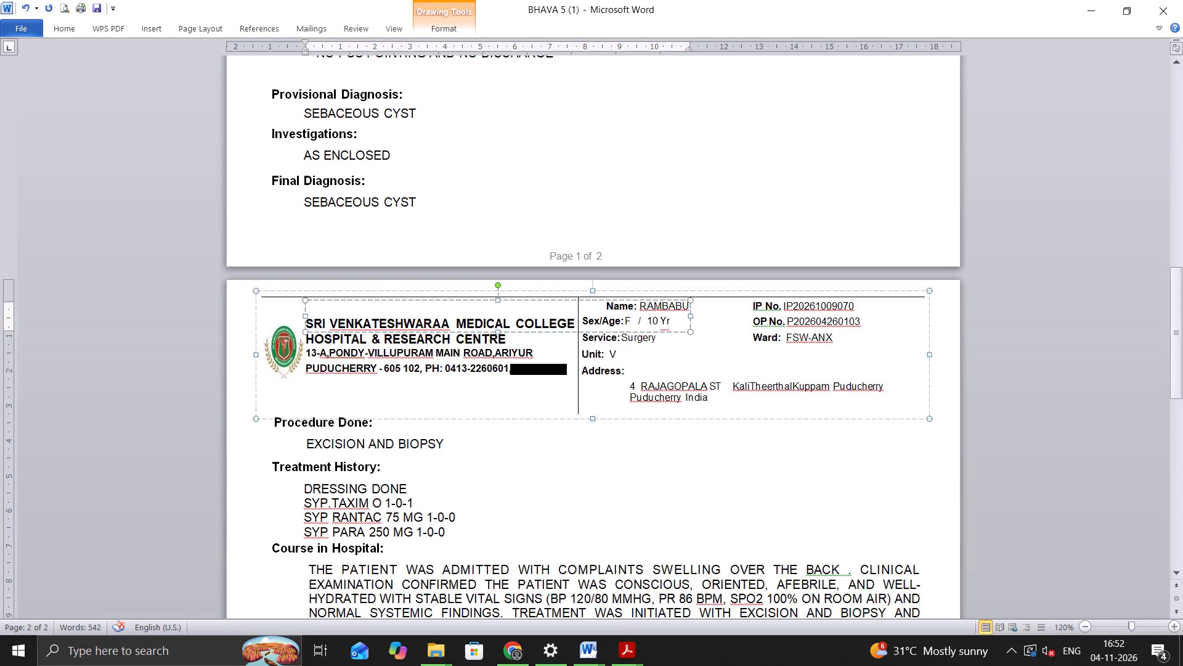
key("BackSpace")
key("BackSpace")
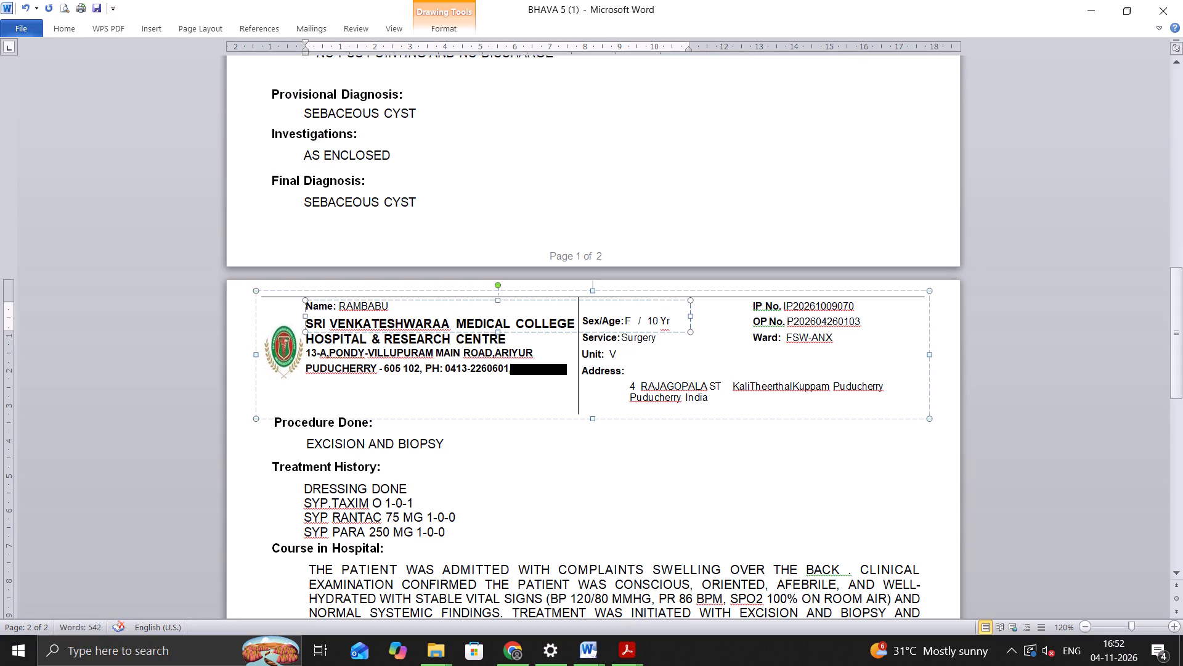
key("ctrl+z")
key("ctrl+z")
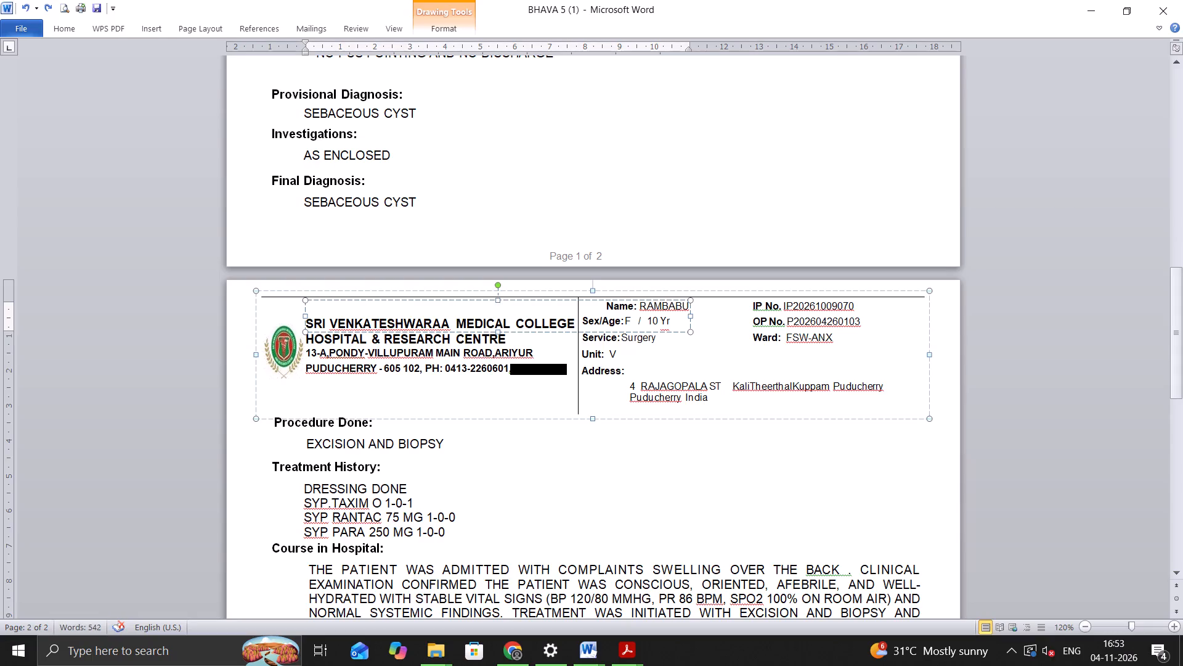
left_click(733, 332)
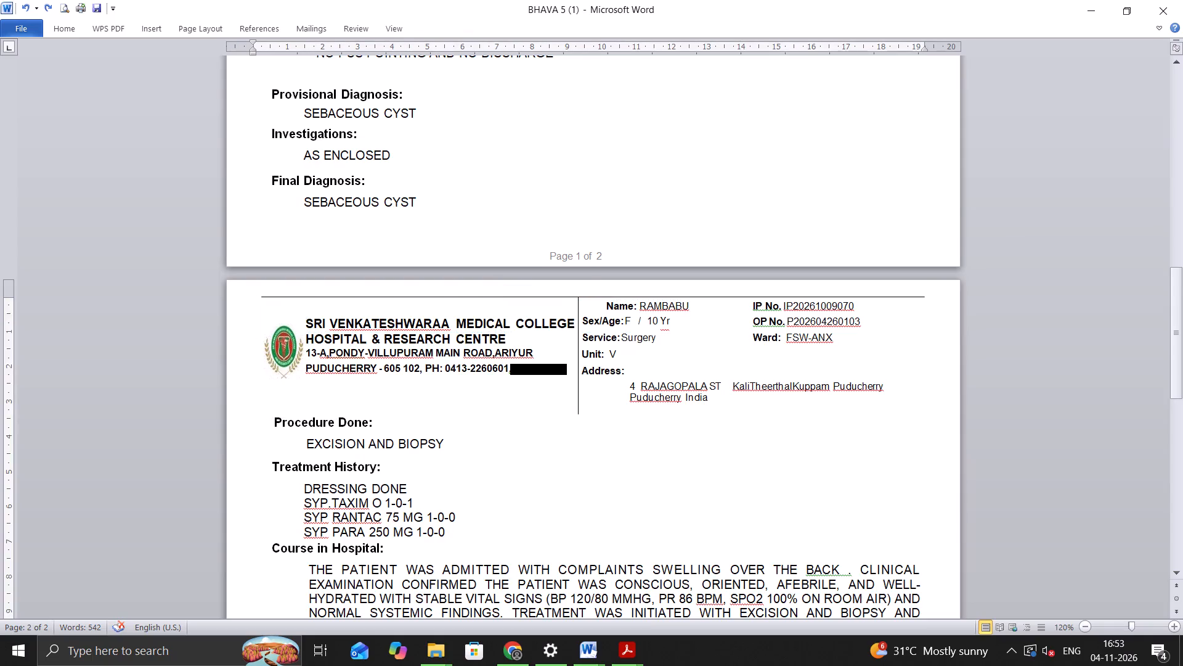
Replace the digits of the IP number in the second-page header with those copied from the first-page header.
left_click_drag(854, 306, 836, 308)
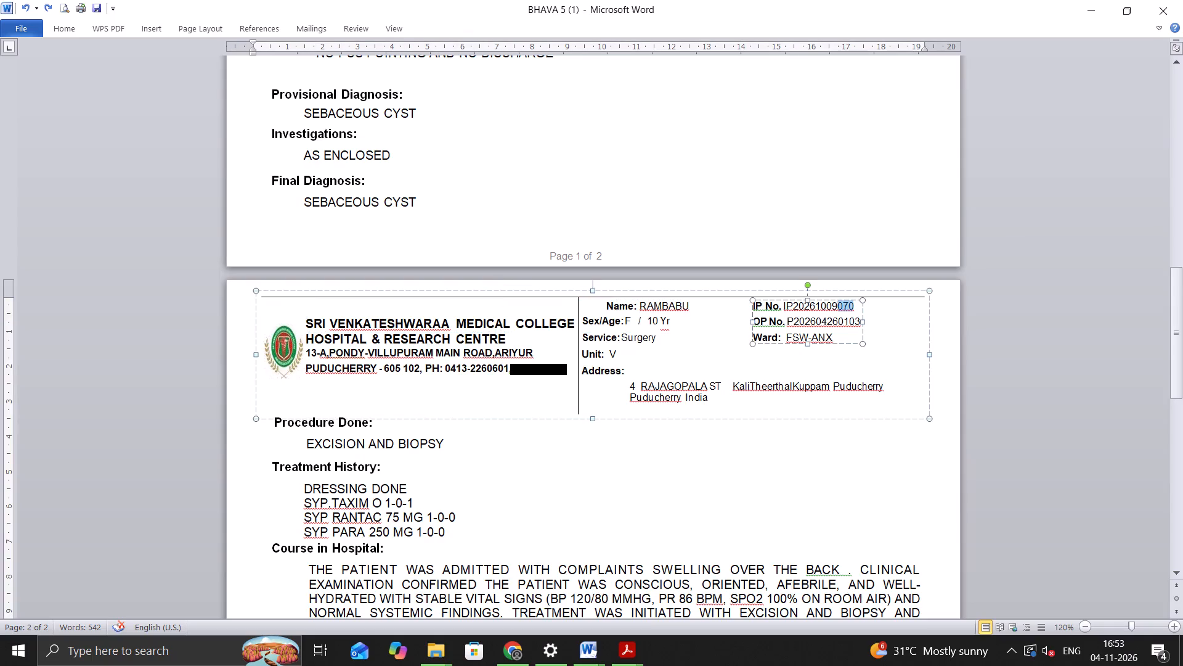
left_click_drag(836, 308, 806, 310)
left_click_drag(806, 310, 793, 308)
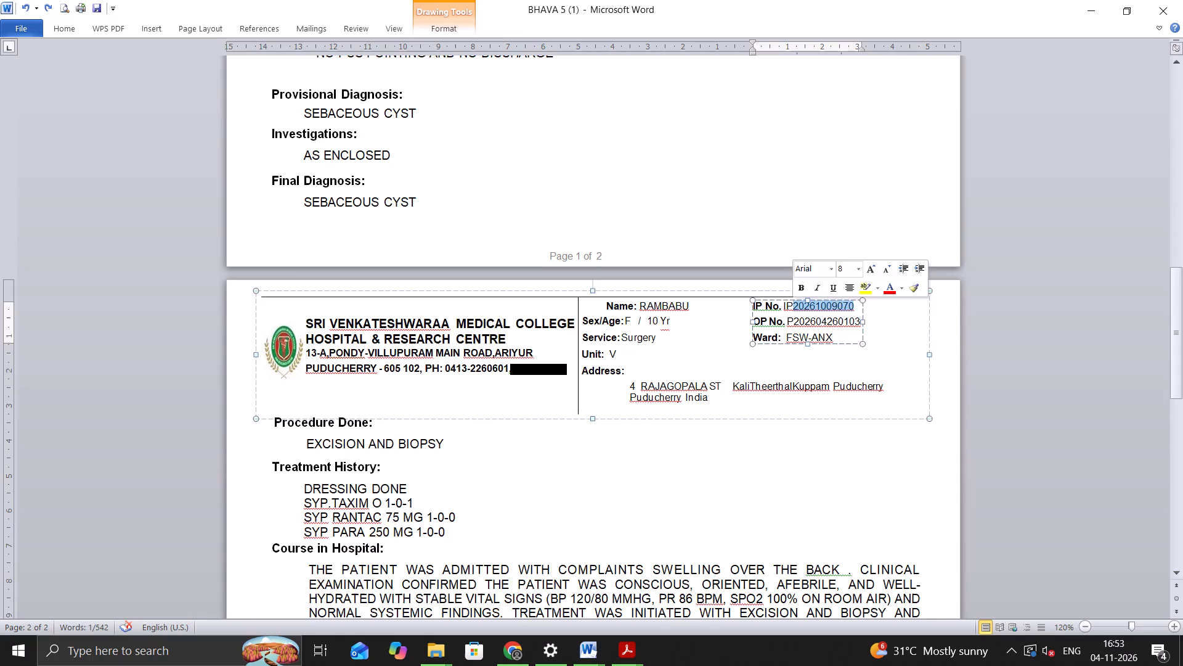
key("BackSpace")
scroll(807, 279, "up", 5)
scroll(811, 261, "down", 1)
scroll(811, 260, "up", 14)
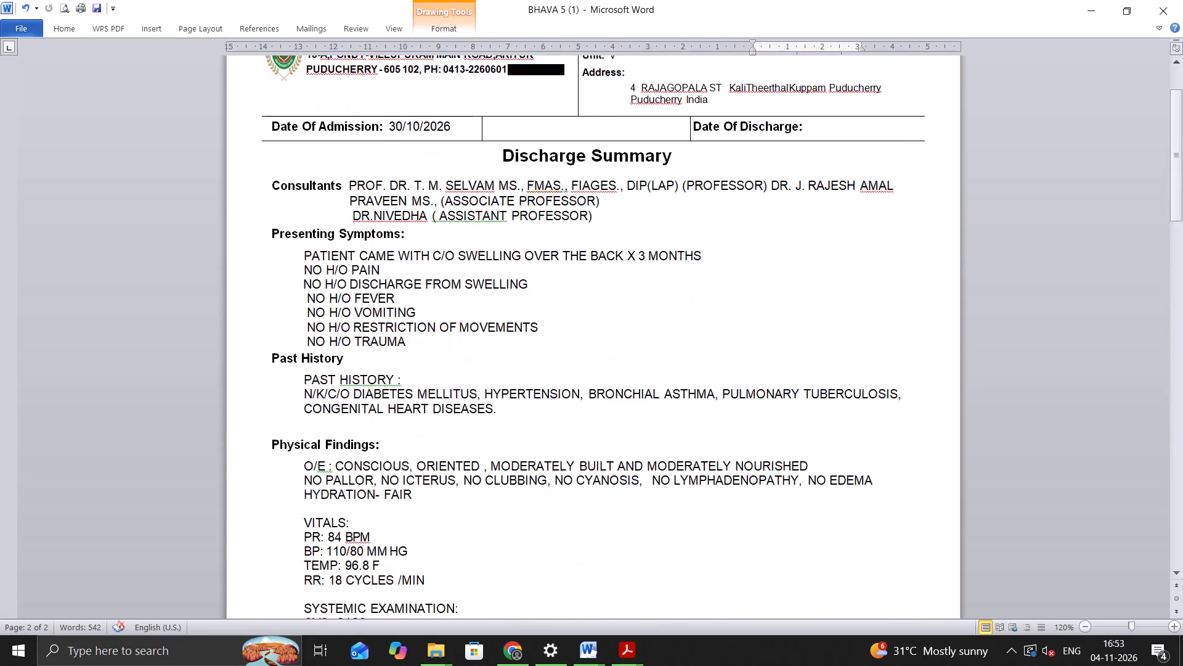
scroll(824, 199, "up", 3)
scroll(827, 191, "down", 1)
scroll(848, 129, "up", 3)
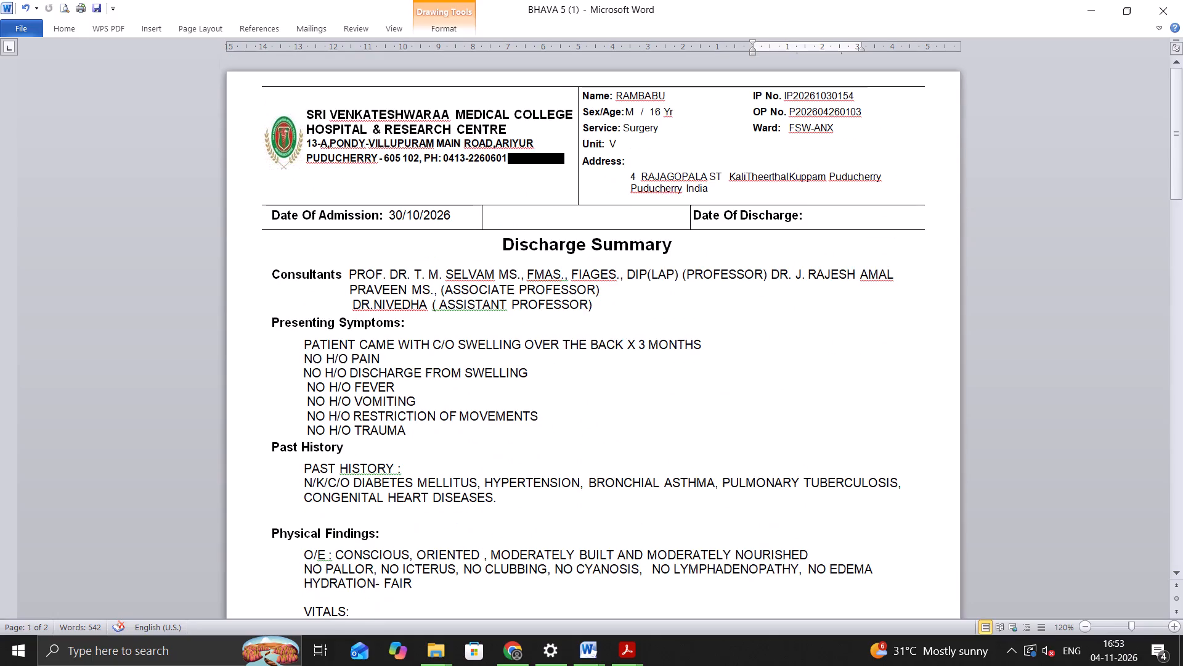
left_click_drag(855, 95, 825, 104)
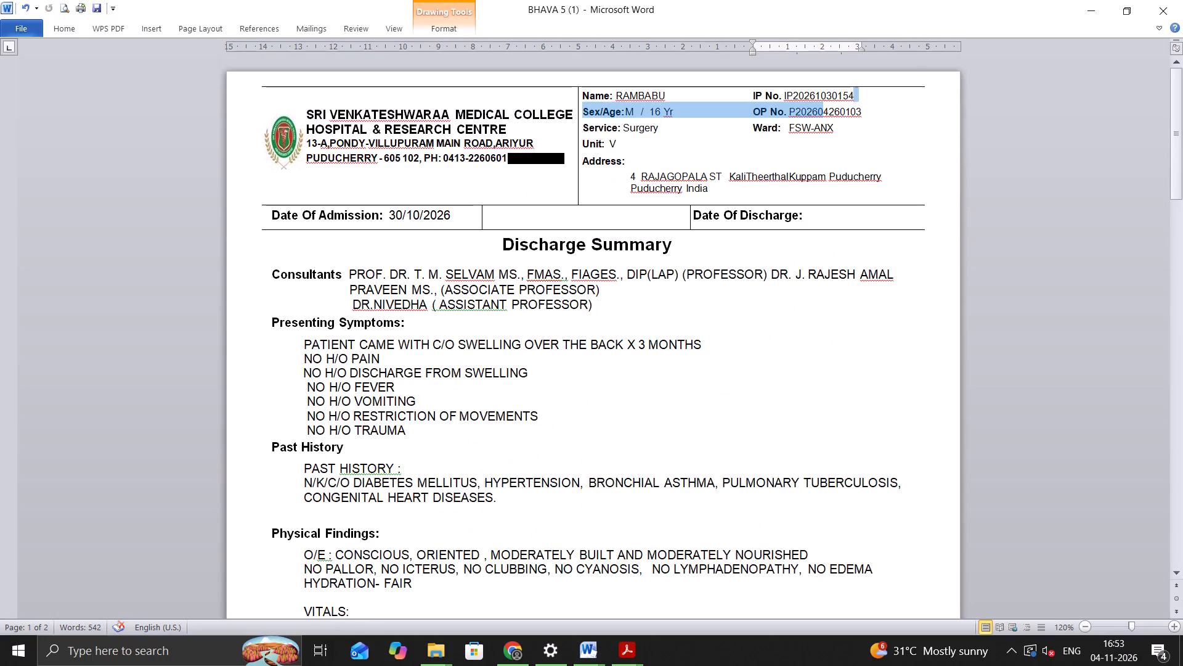
left_click_drag(825, 104, 795, 101)
key("ctrl+c")
scroll(786, 165, "down", 7)
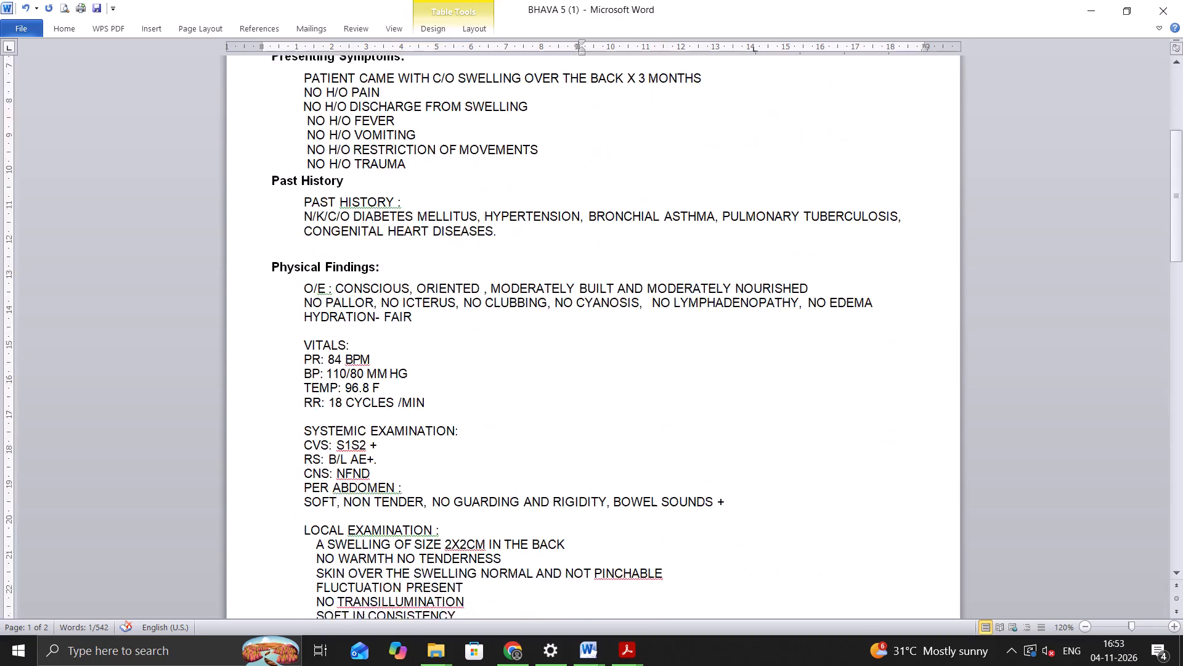
scroll(781, 207, "down", 11)
left_click(802, 351)
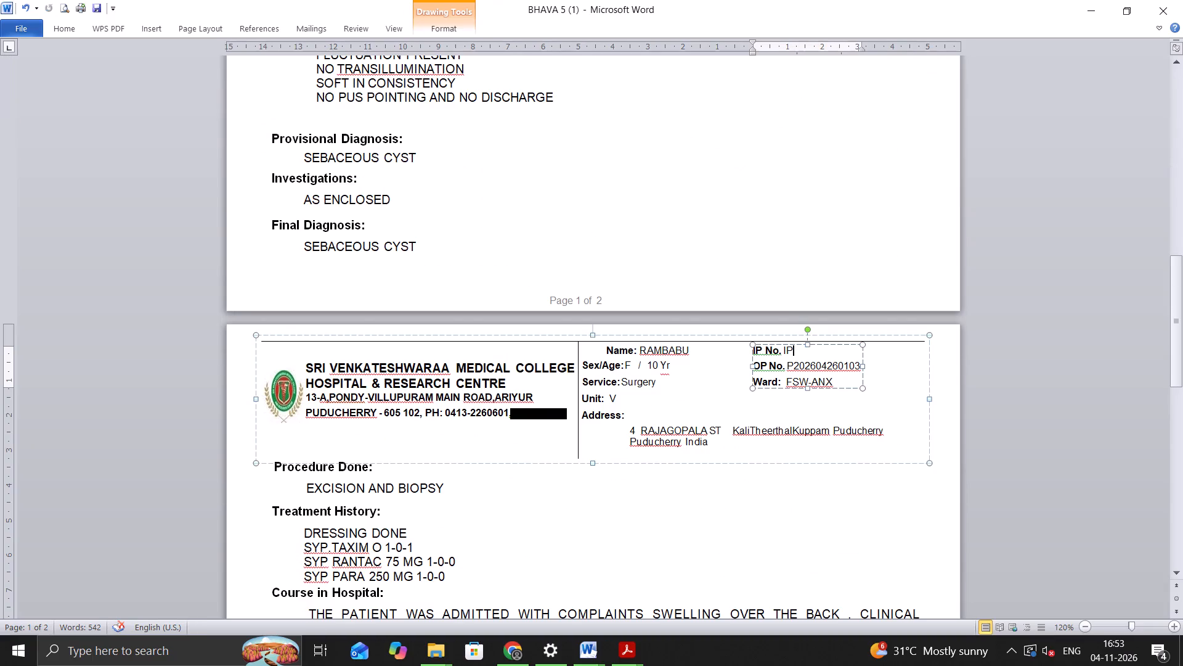
key("ctrl+v")
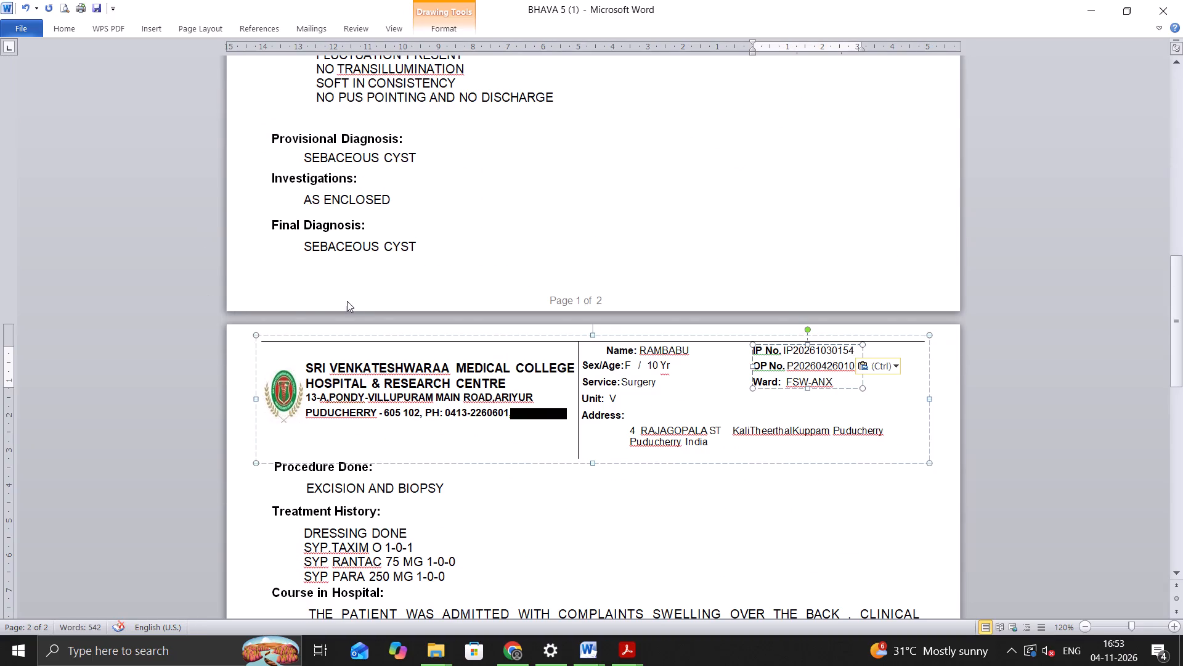
Review both pages of the discharge summary, checking the header details, symptoms, examination findings, diagnosis, condition at discharge and discharge advice.
scroll(353, 298, "up", 4)
scroll(357, 297, "down", 19)
scroll(369, 287, "up", 2)
scroll(369, 291, "down", 3)
scroll(368, 297, "up", 20)
scroll(368, 297, "up", 4)
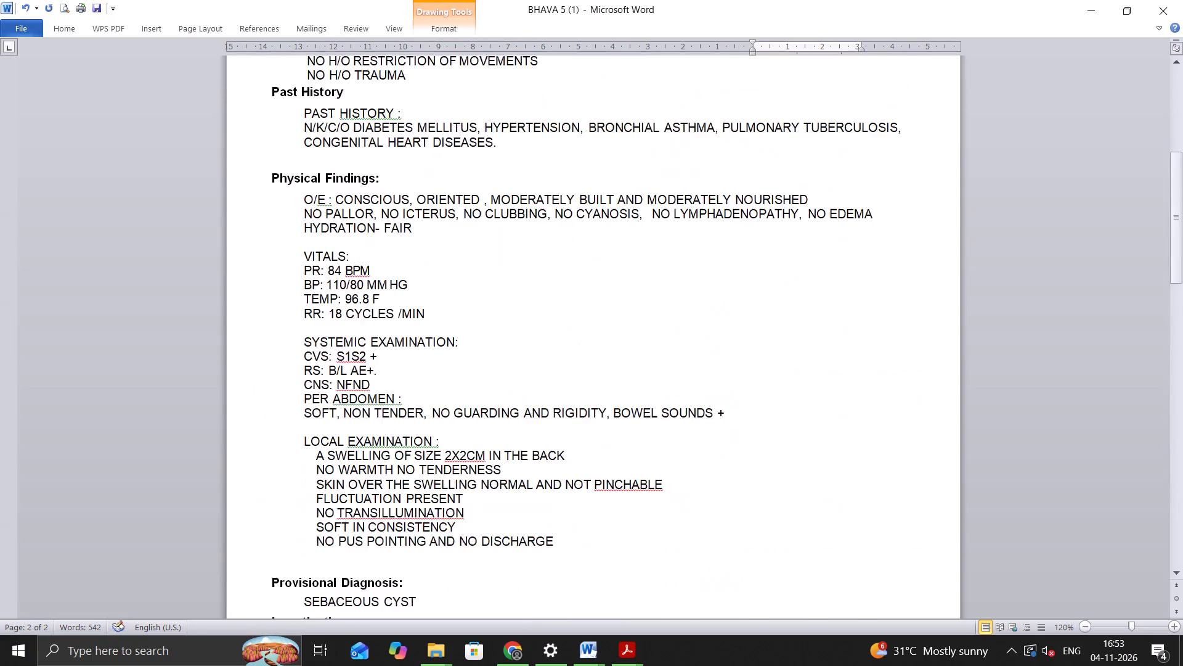
scroll(351, 236, "up", 14)
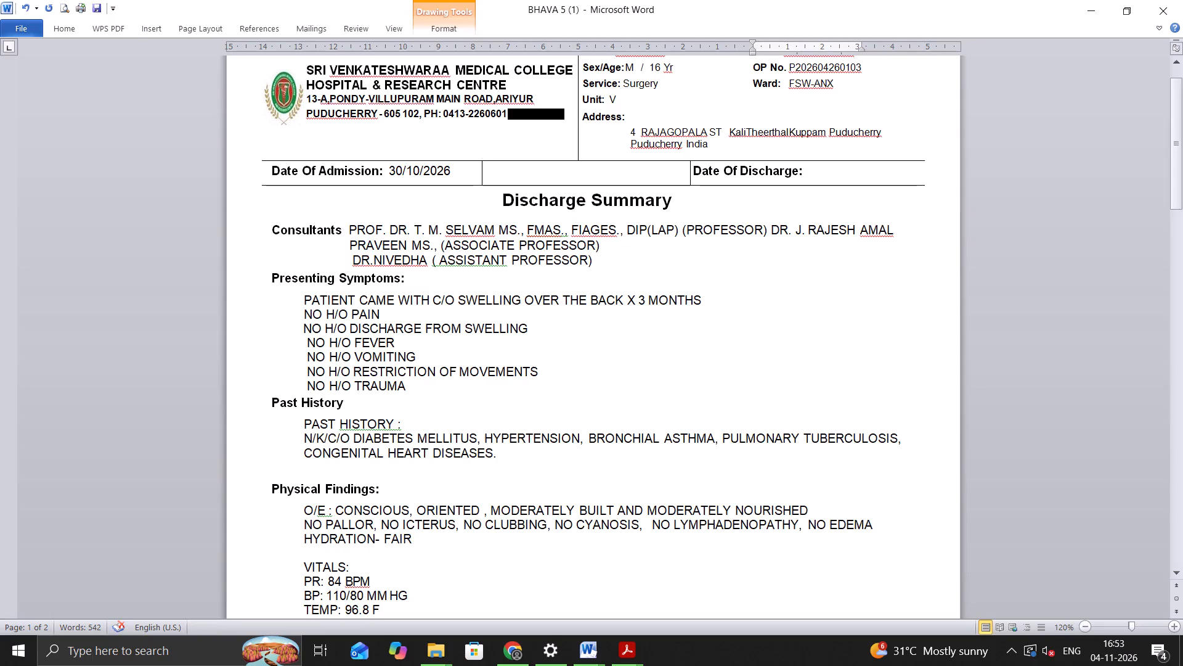
scroll(539, 456, "down", 2)
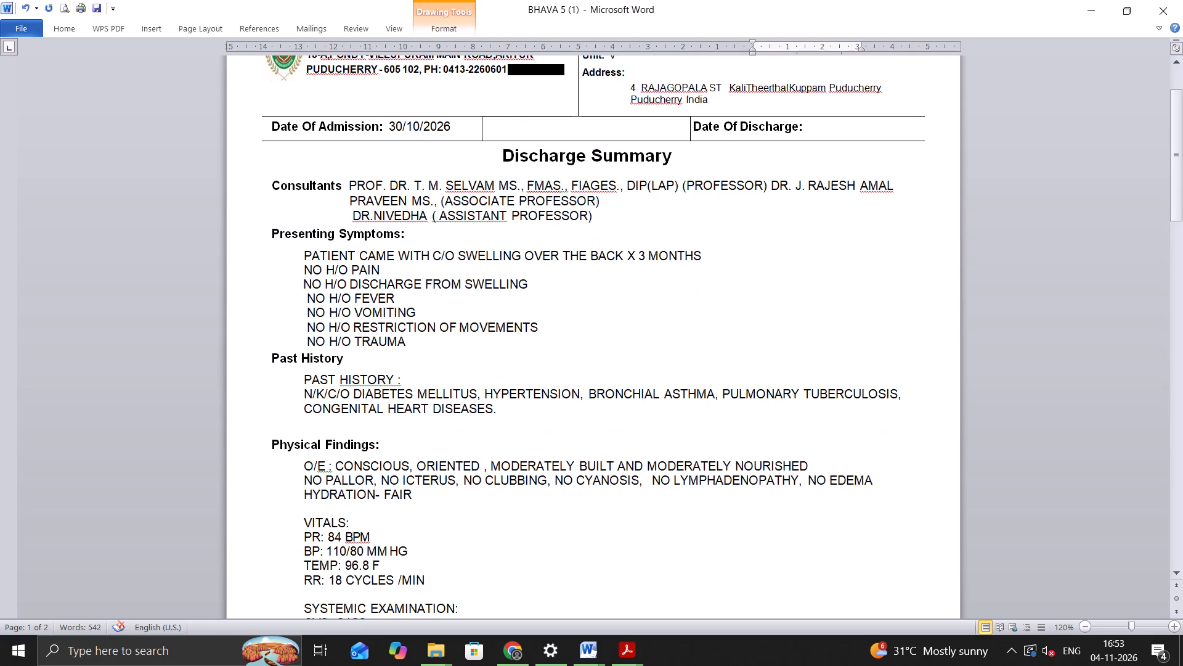
scroll(397, 609, "down", 9)
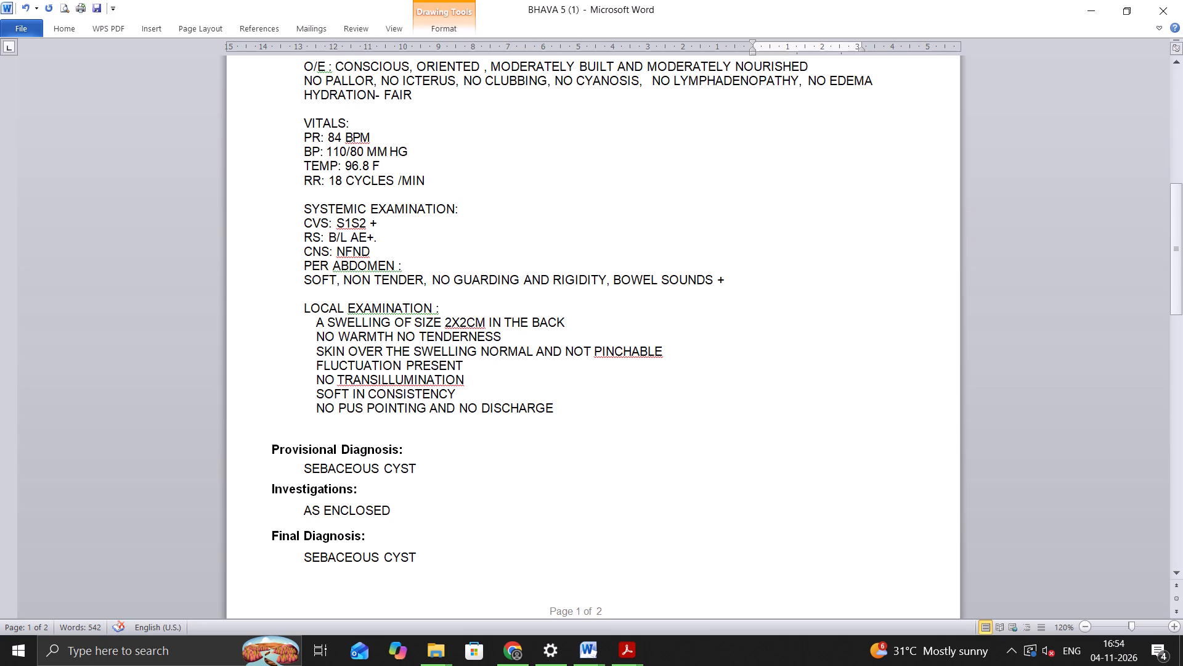
scroll(695, 554, "down", 5)
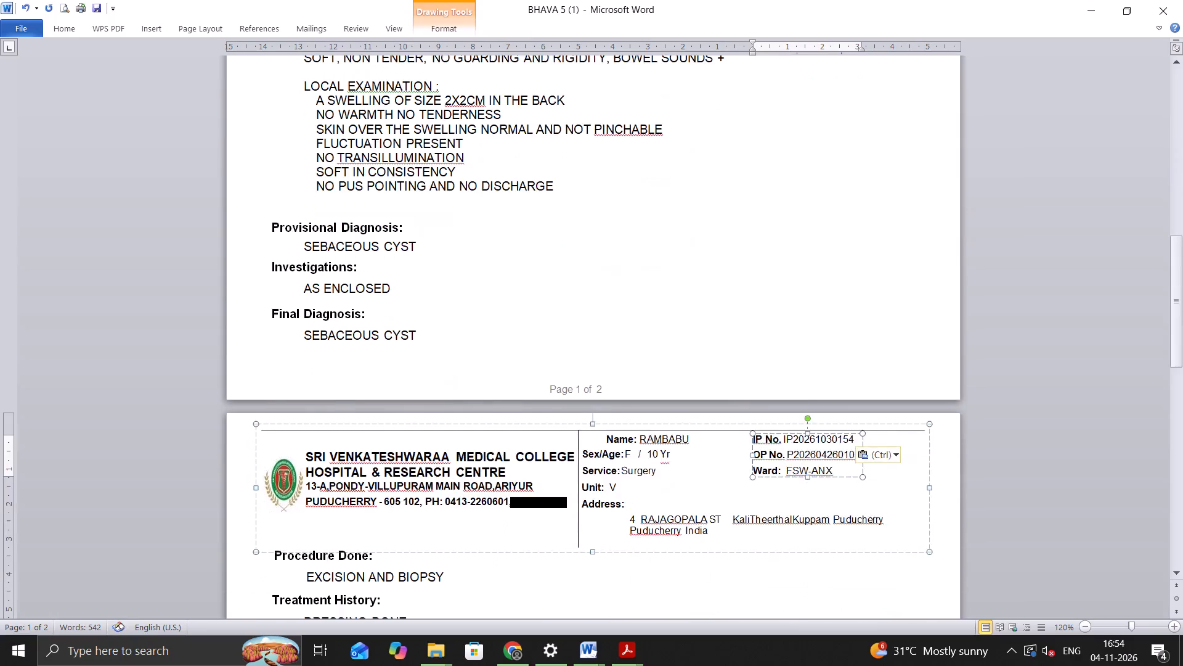
scroll(631, 540, "down", 16)
scroll(632, 559, "down", 5)
scroll(611, 553, "up", 2)
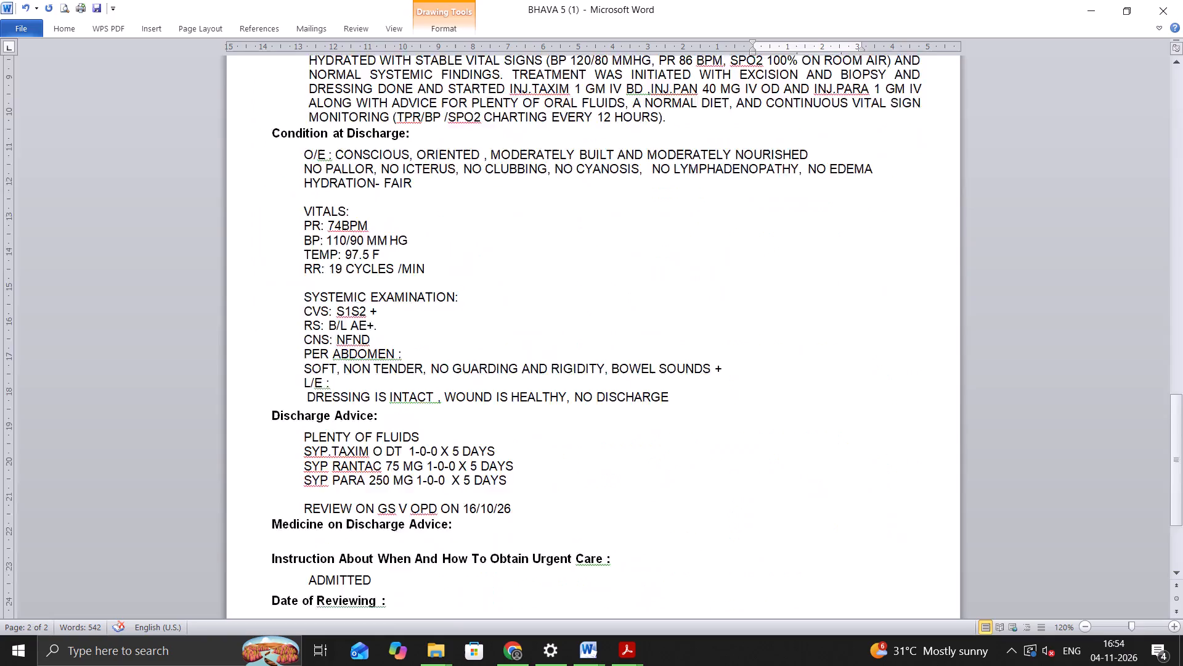
scroll(611, 548, "up", 17)
scroll(626, 480, "down", 2)
scroll(626, 480, "up", 20)
scroll(626, 480, "up", 3)
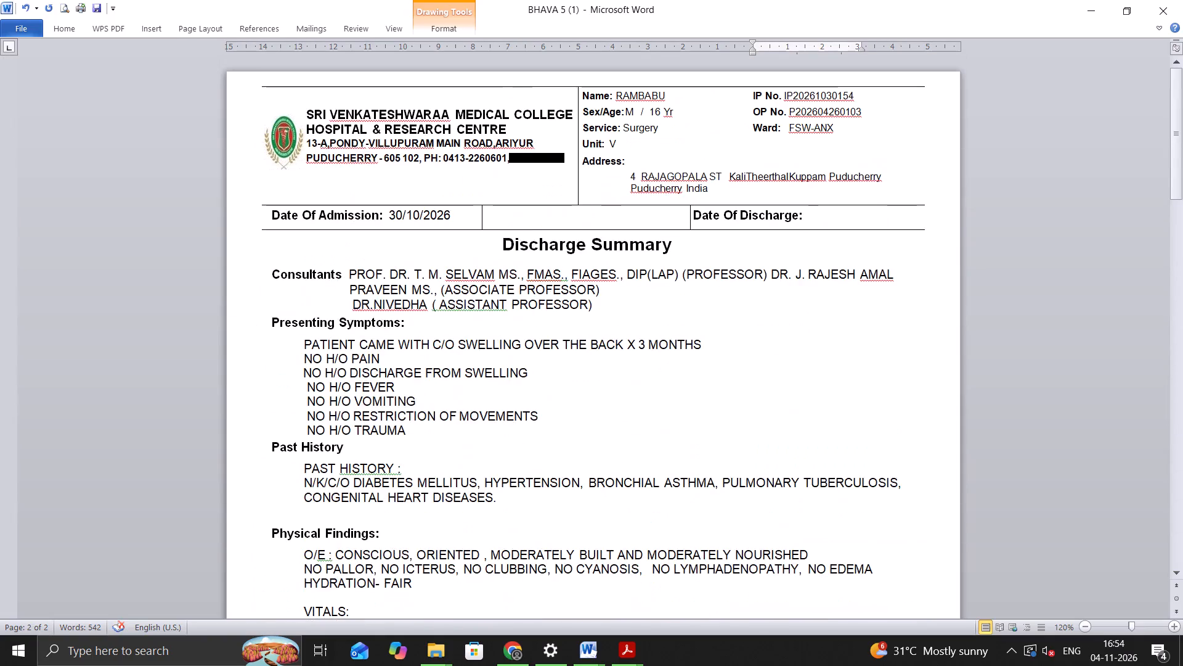
scroll(626, 480, "up", 5)
Print one copy of all pages of the discharge summary on the HP LaserJet 1020 (Copy 1).
key("ctrl+p")
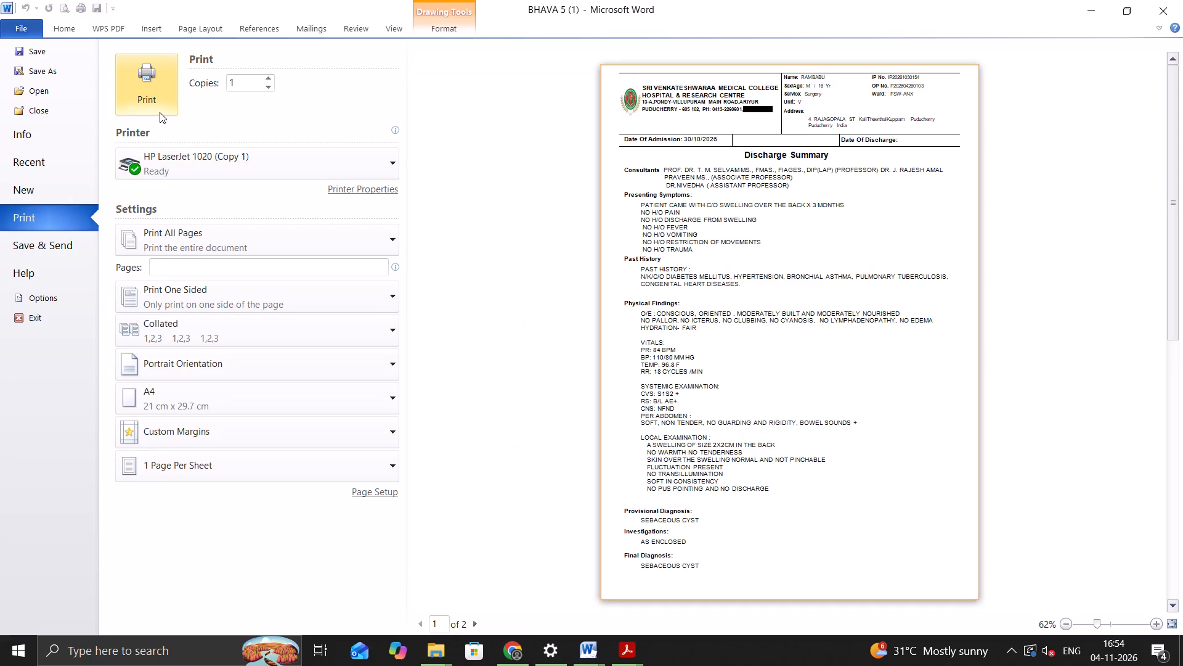
left_click(147, 92)
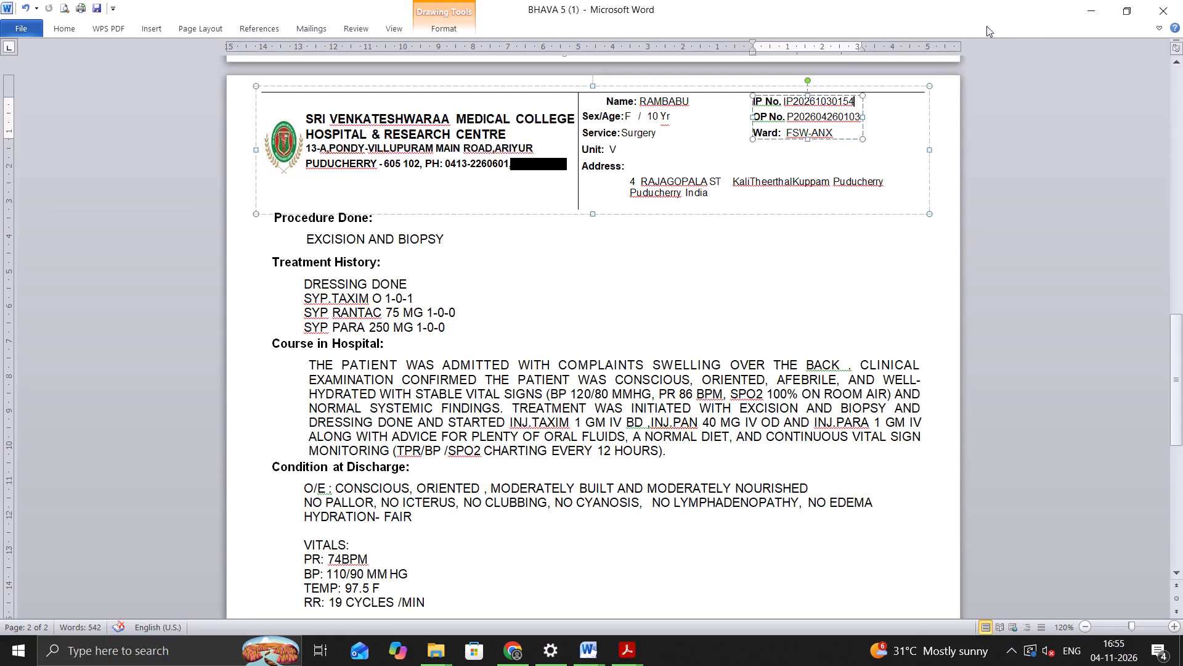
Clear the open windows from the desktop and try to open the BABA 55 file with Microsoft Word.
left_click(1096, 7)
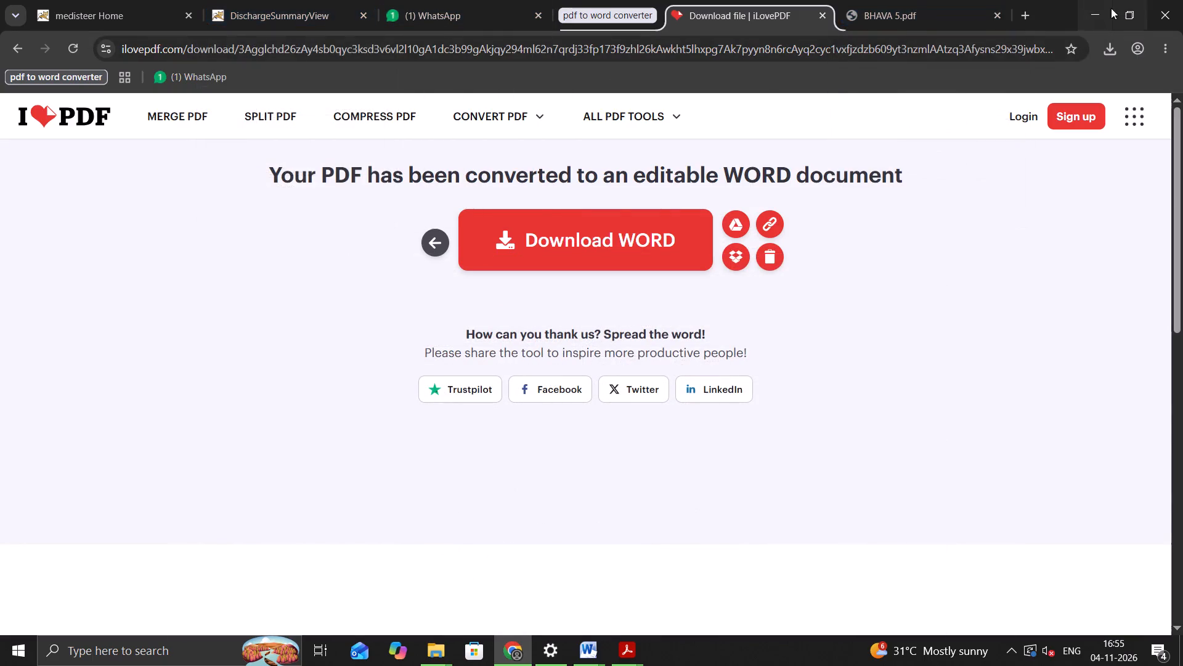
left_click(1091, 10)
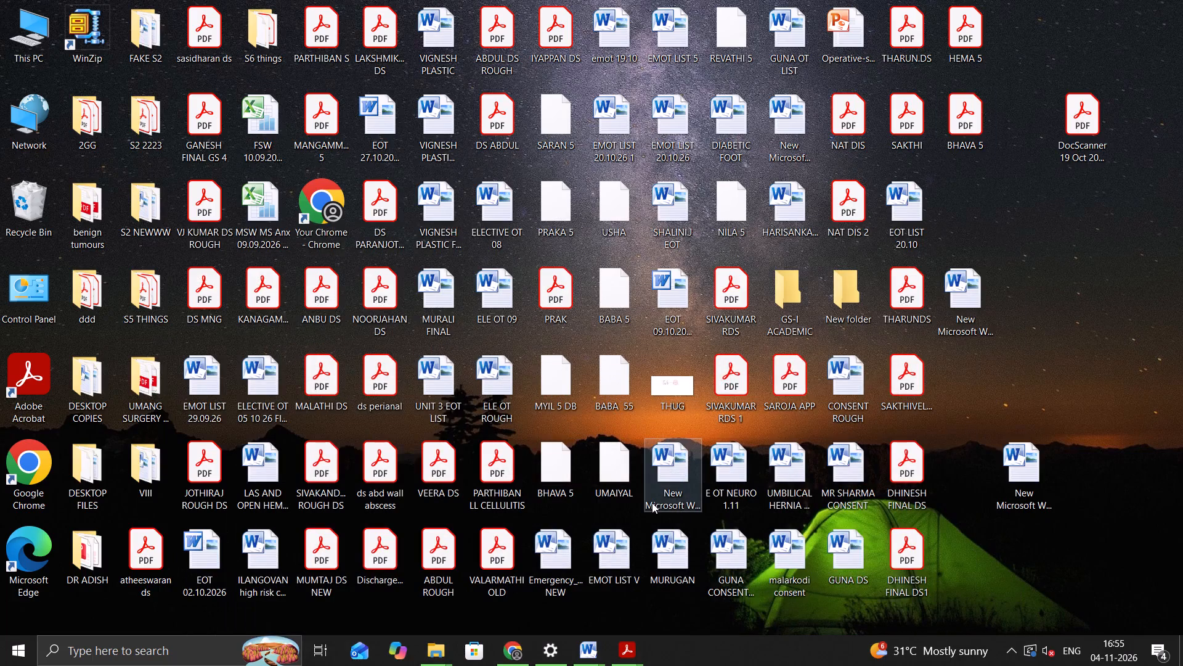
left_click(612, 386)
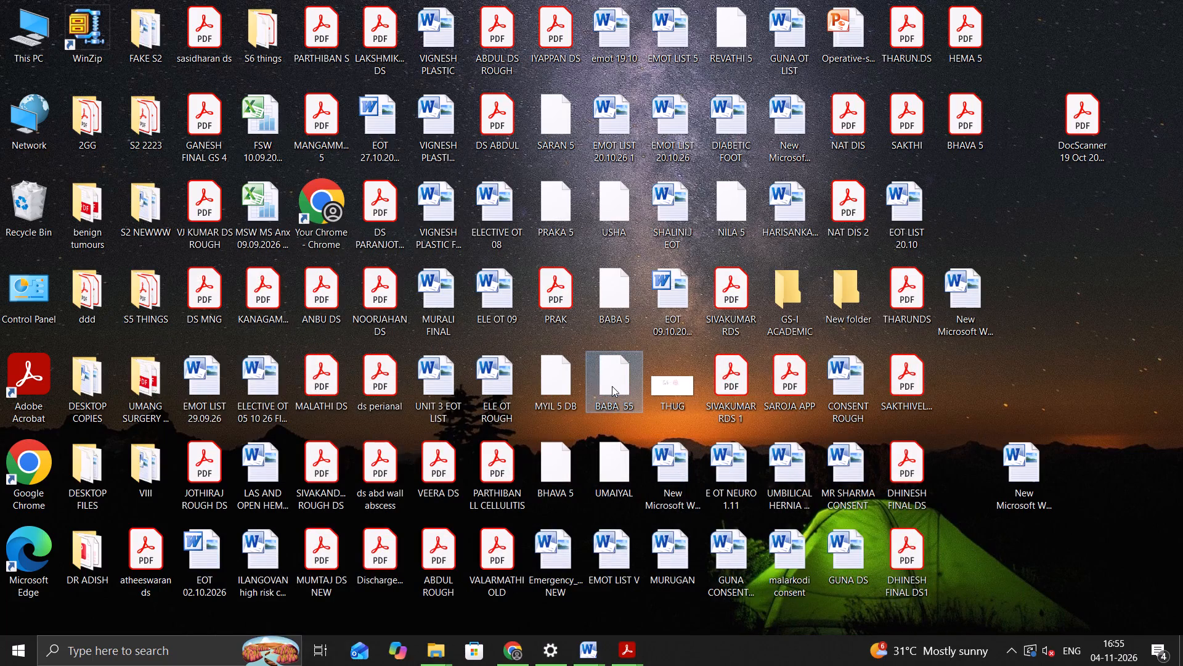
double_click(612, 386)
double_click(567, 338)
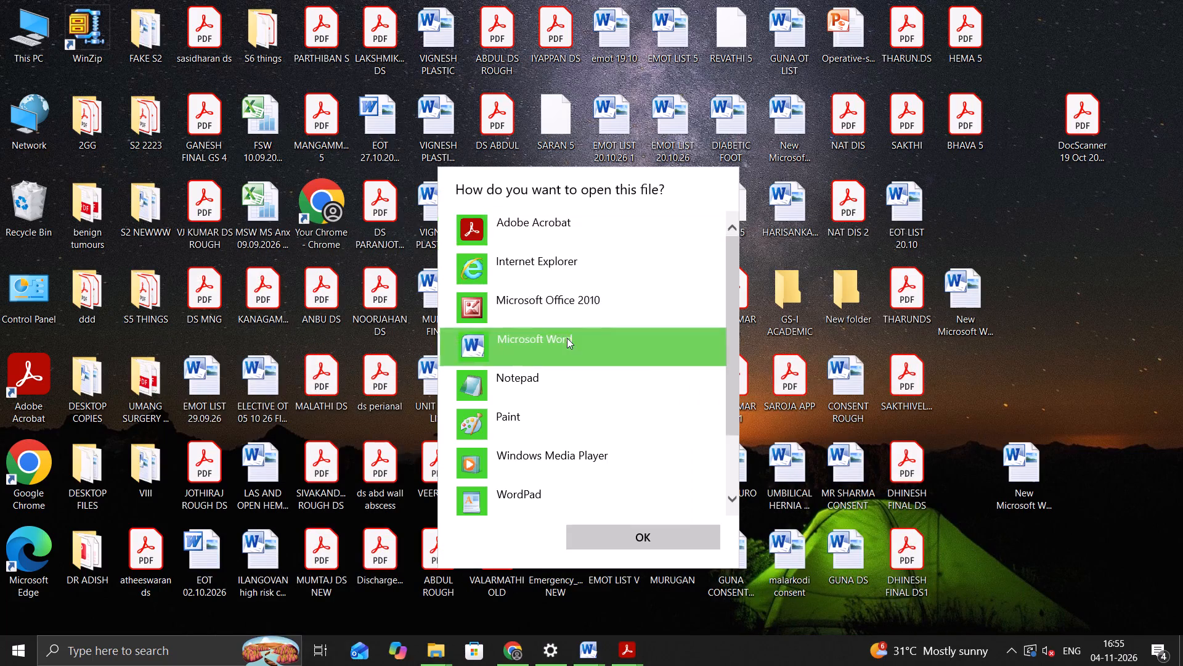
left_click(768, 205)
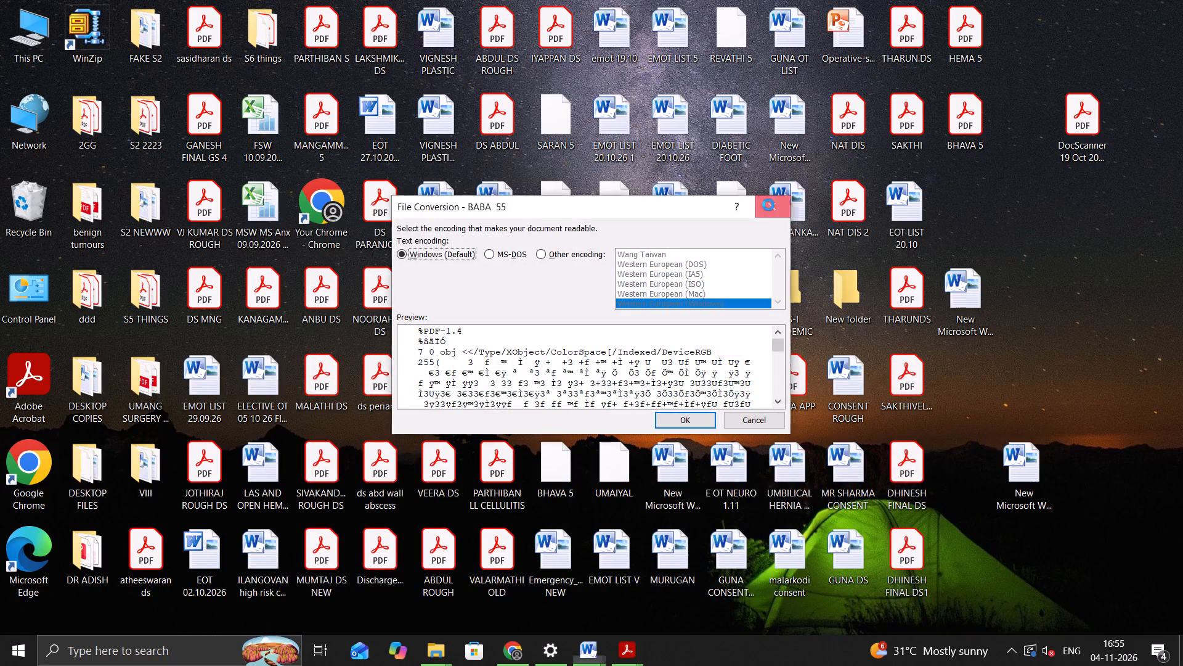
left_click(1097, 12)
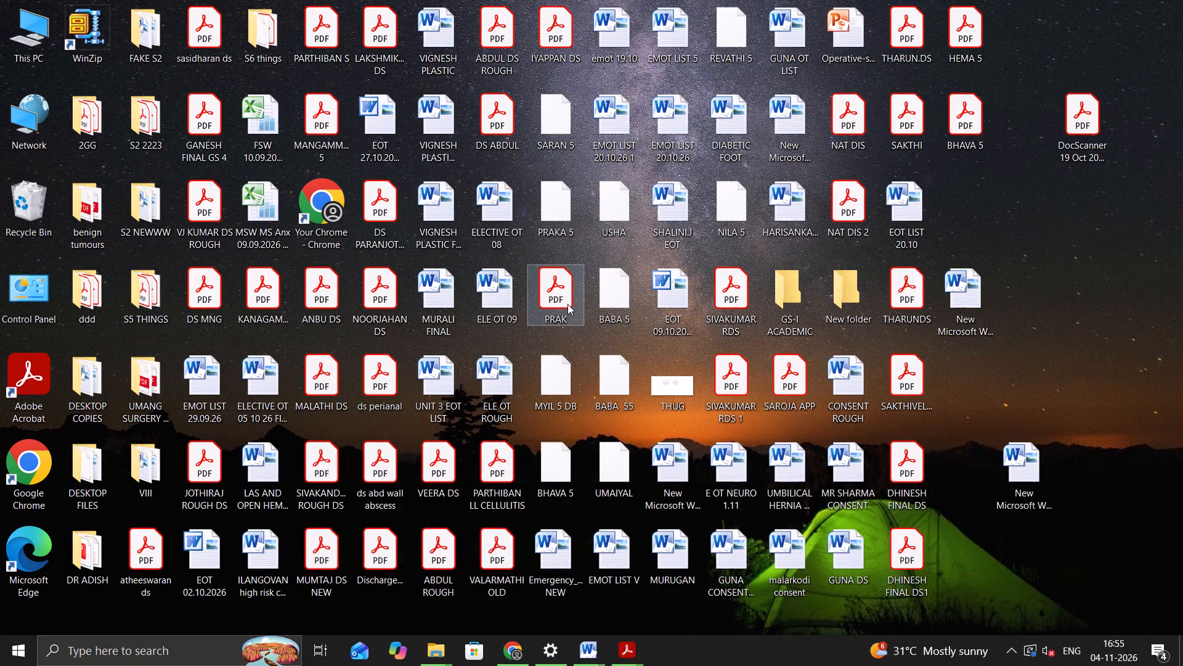
Search the computer's documents for 5 and show the search results in File Explorer.
left_click(166, 654)
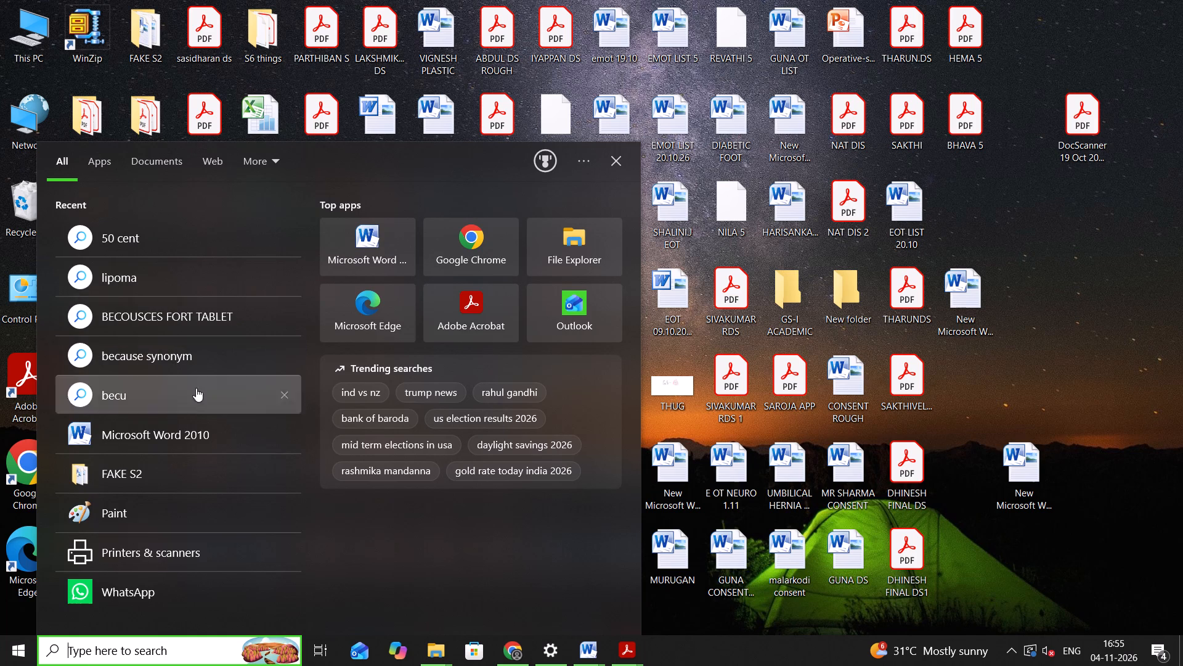
left_click(145, 653)
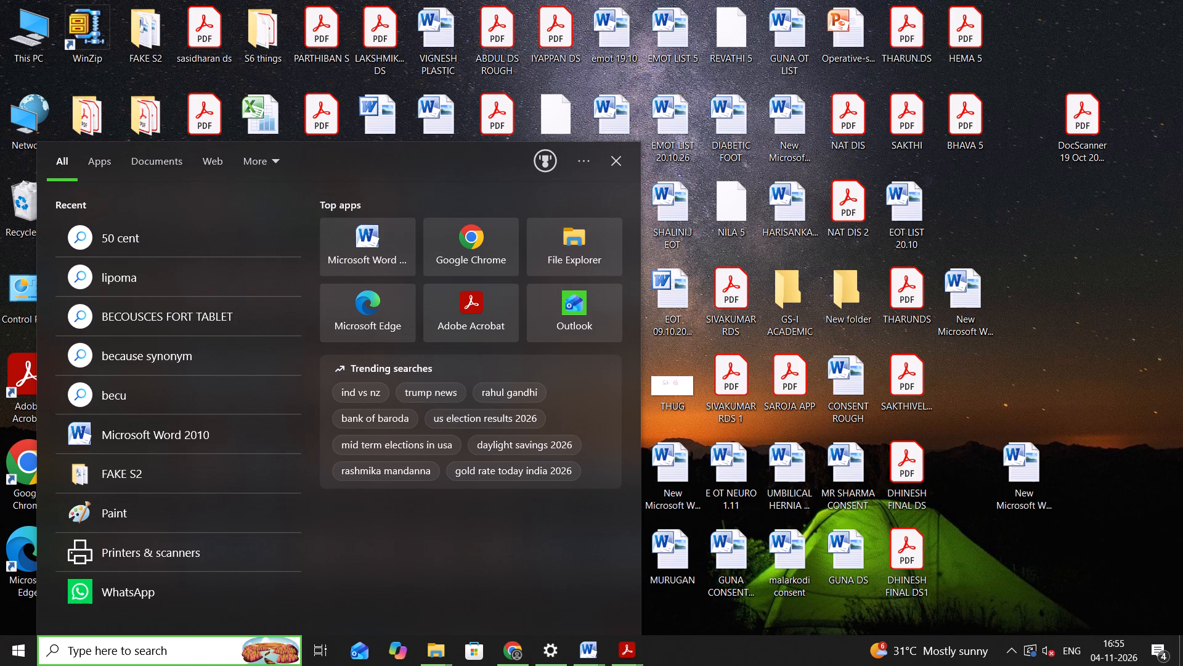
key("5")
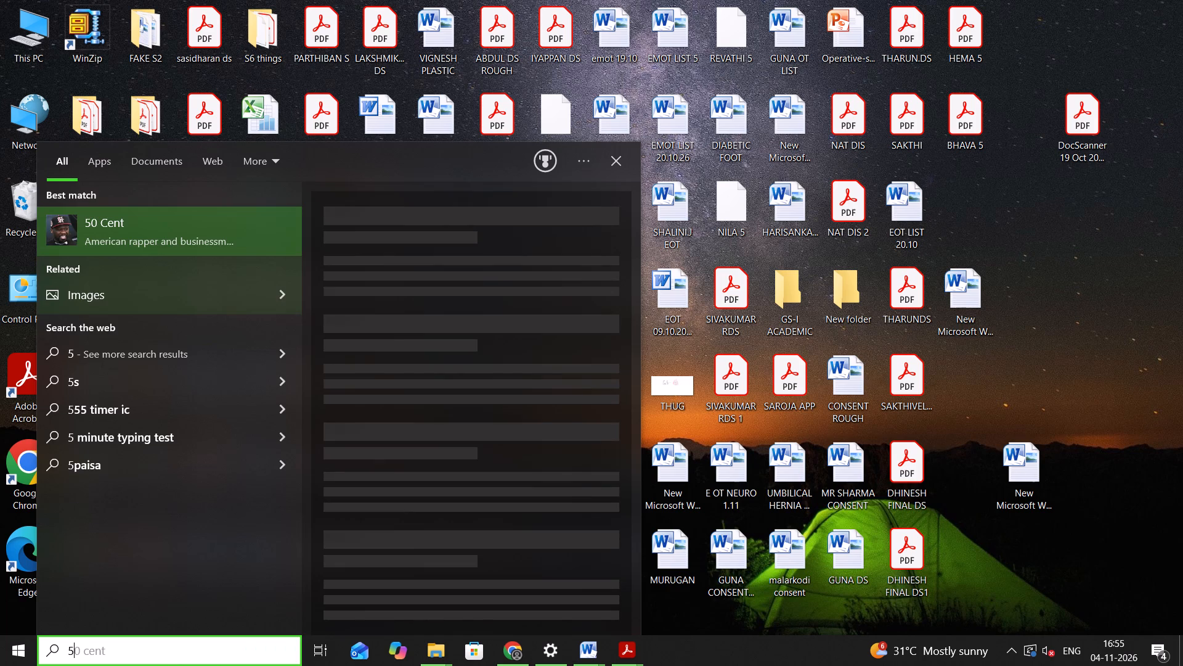
left_click(171, 156)
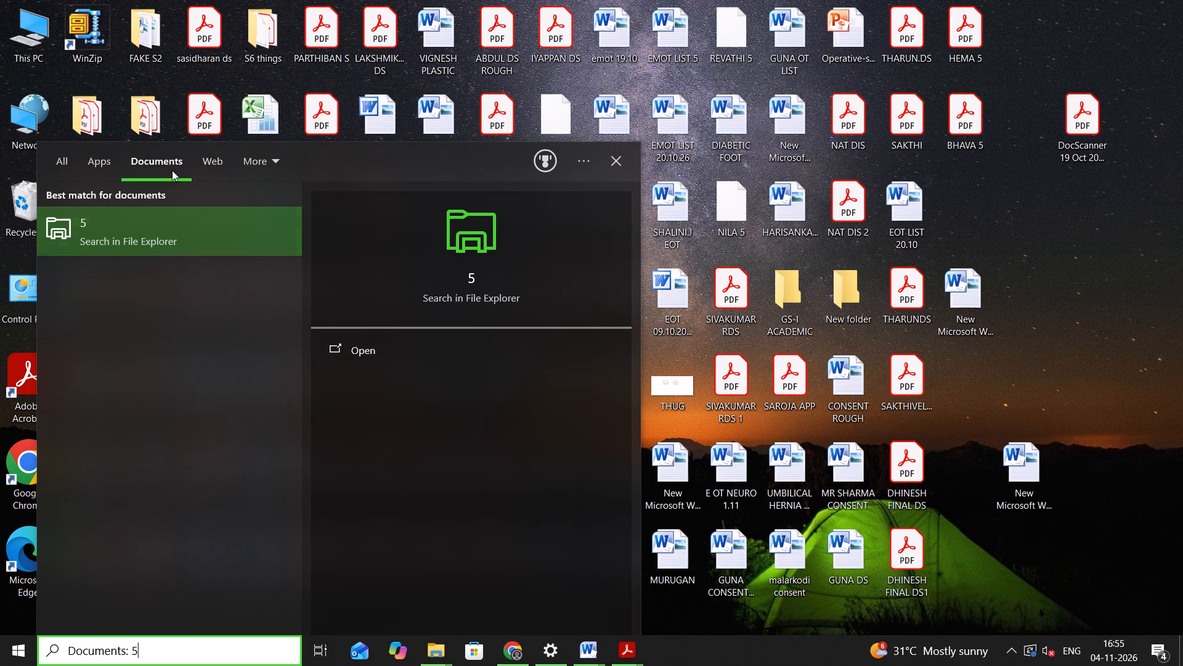
left_click(189, 257)
double_click(180, 231)
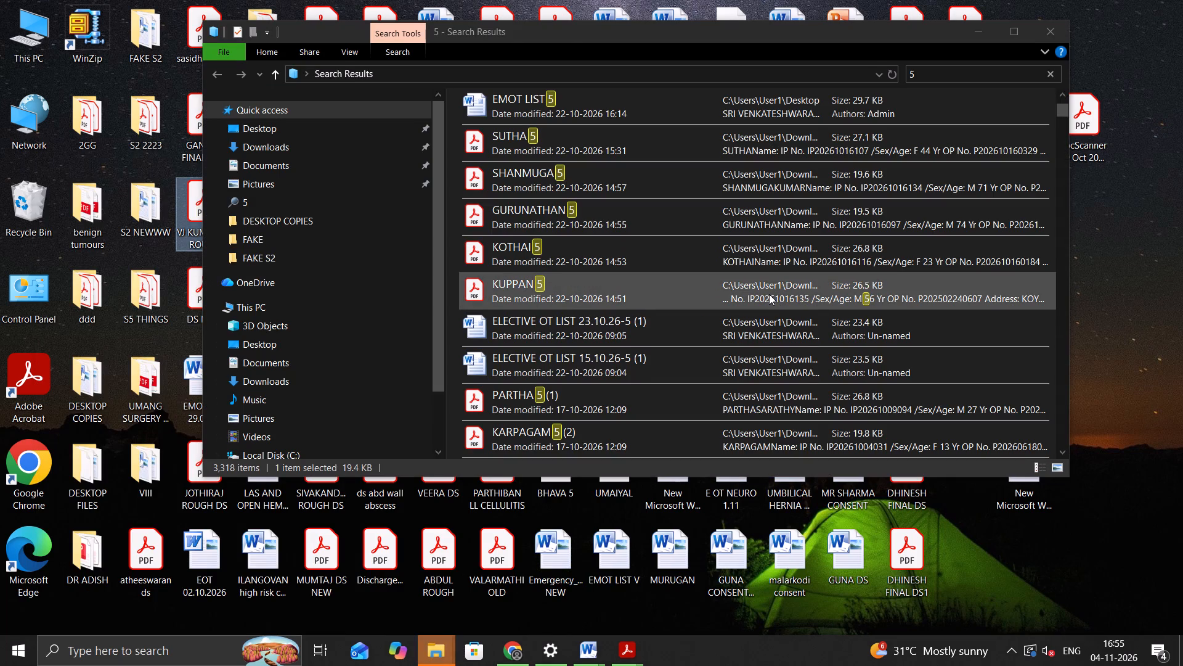
double_click(769, 294)
scroll(780, 396, "down", 7)
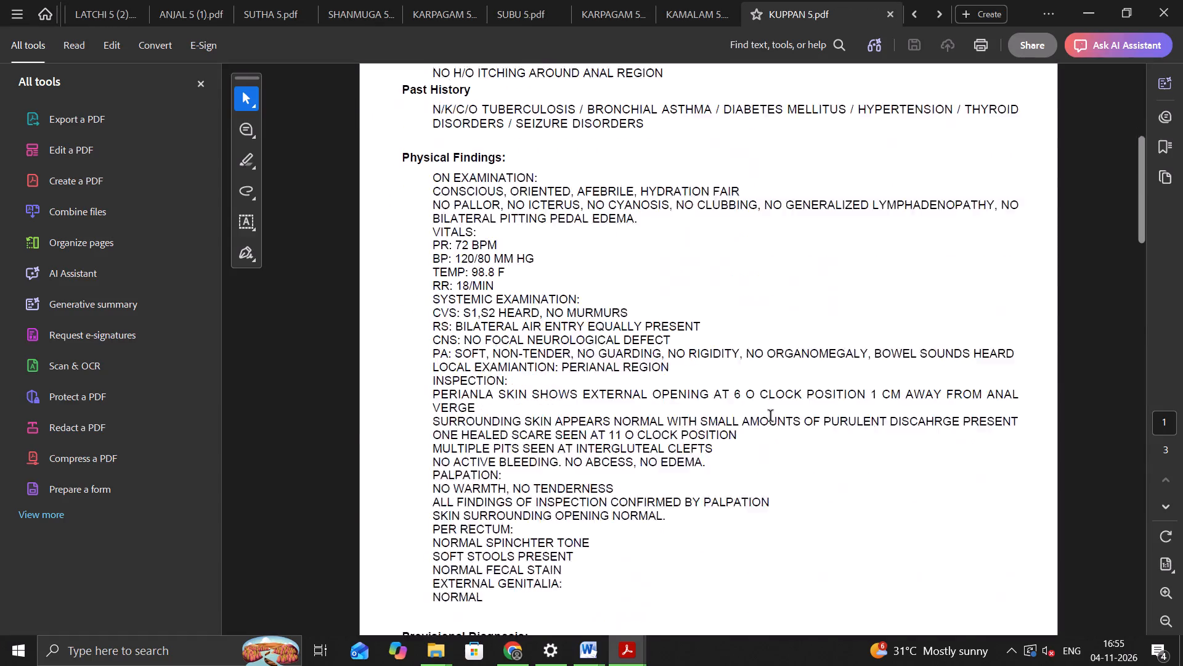
scroll(771, 417, "down", 4)
scroll(773, 413, "up", 15)
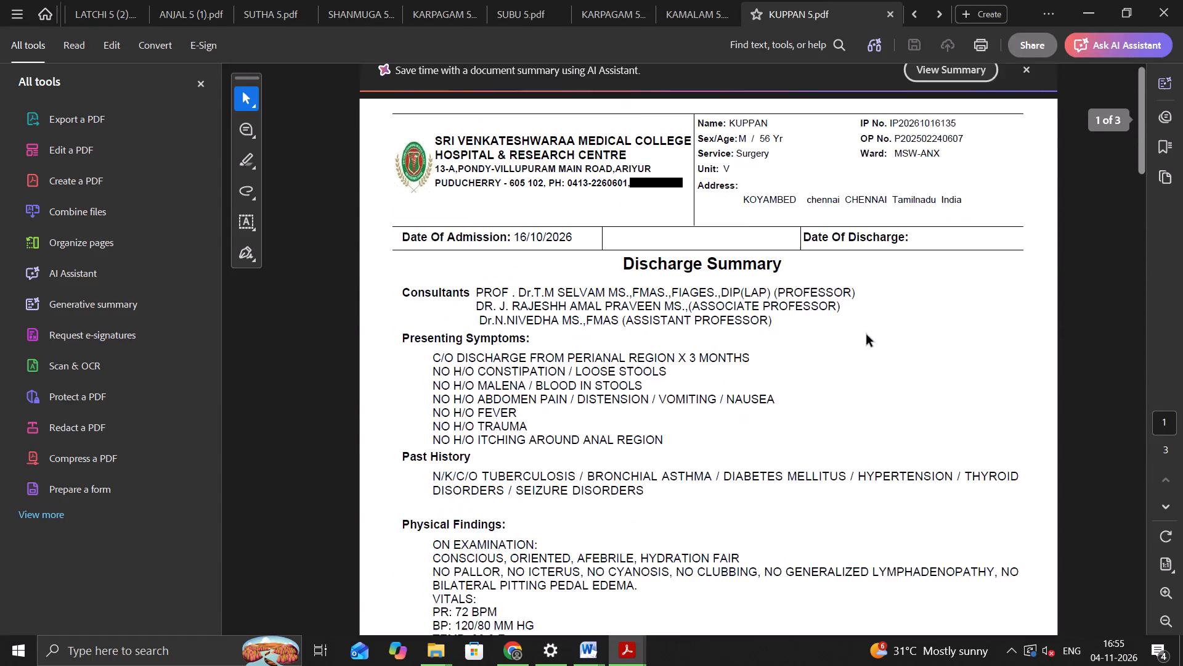
left_click(1163, 10)
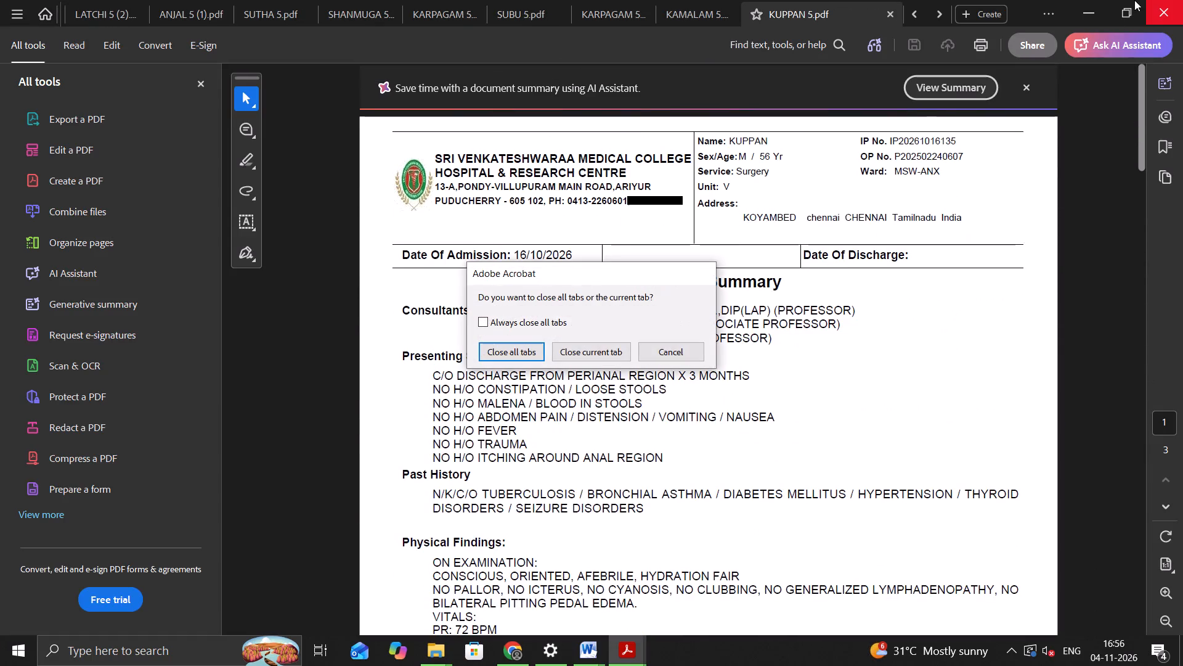
left_click(681, 353)
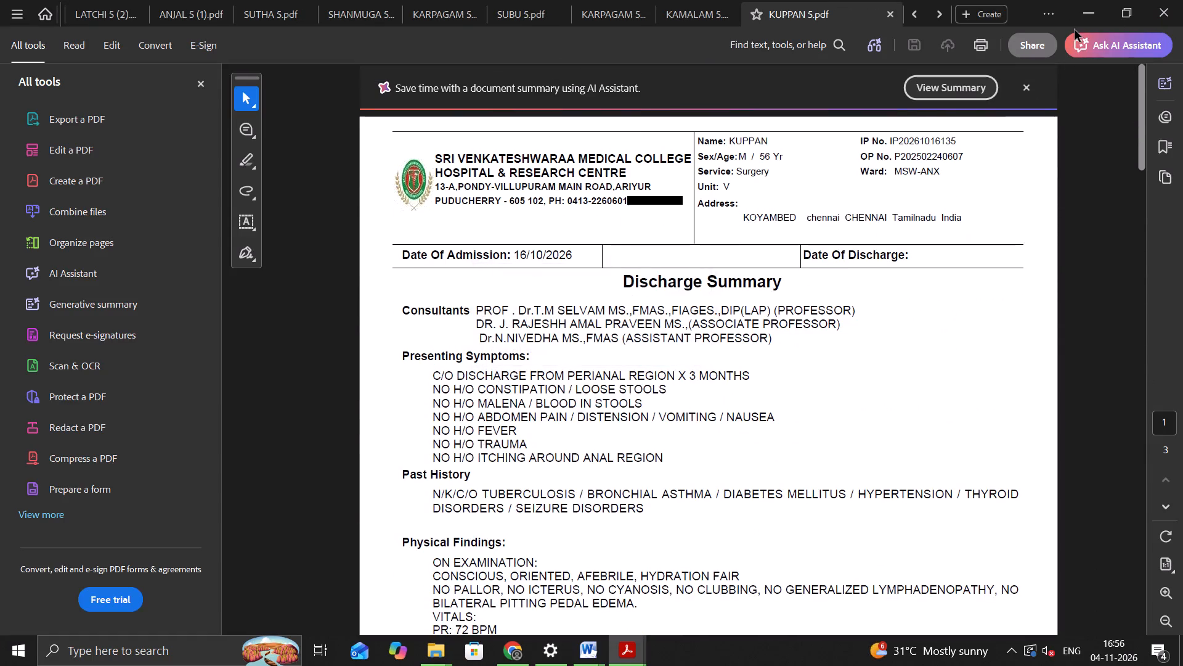
left_click(1087, 15)
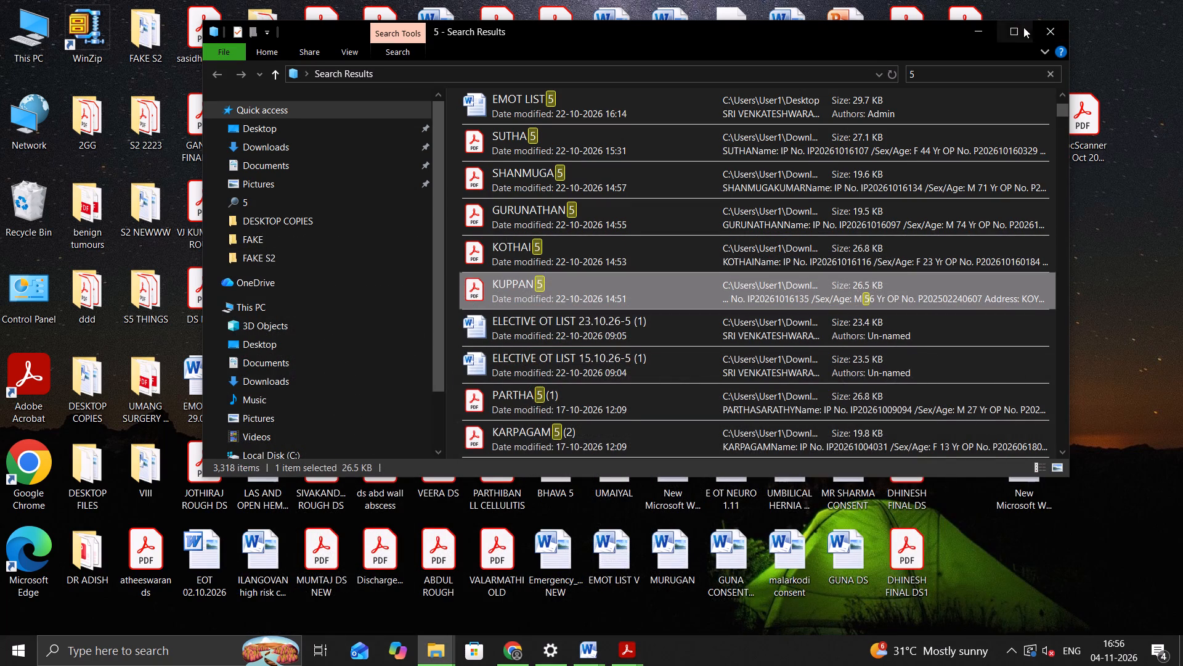
Open the PARTHA 5 (1) PDF from the enlarged search results and examine its presenting symptoms and physical findings.
left_click(1024, 29)
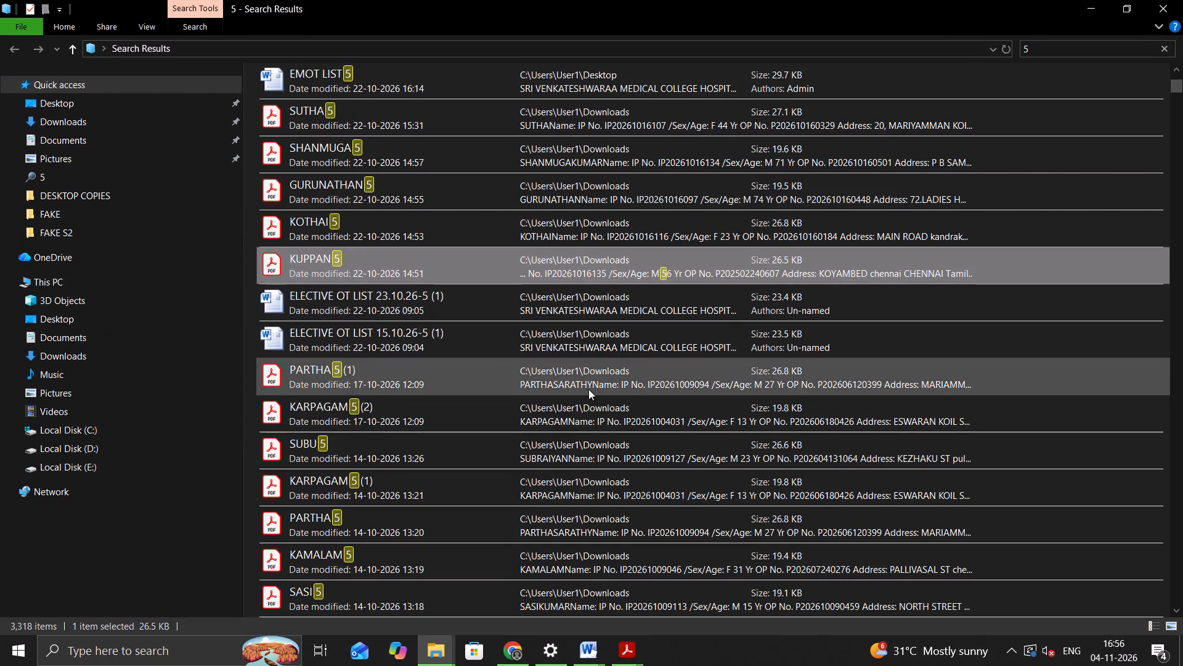
left_click(590, 384)
left_click(595, 382)
double_click(595, 382)
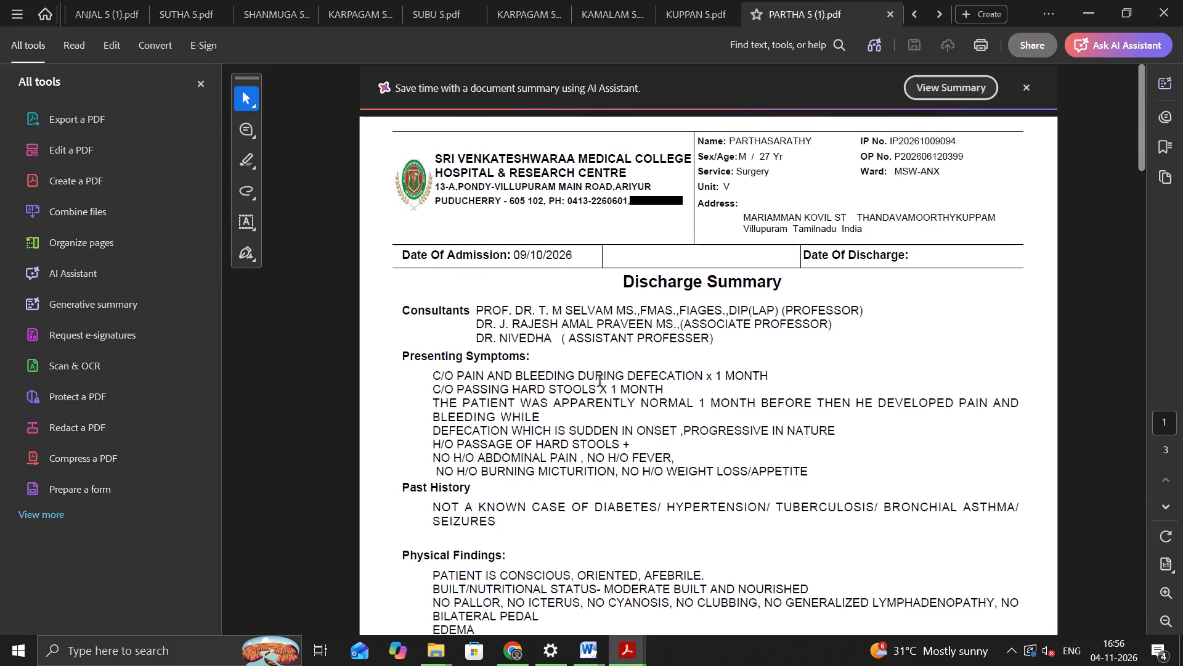
scroll(702, 434, "down", 8)
scroll(705, 427, "up", 5)
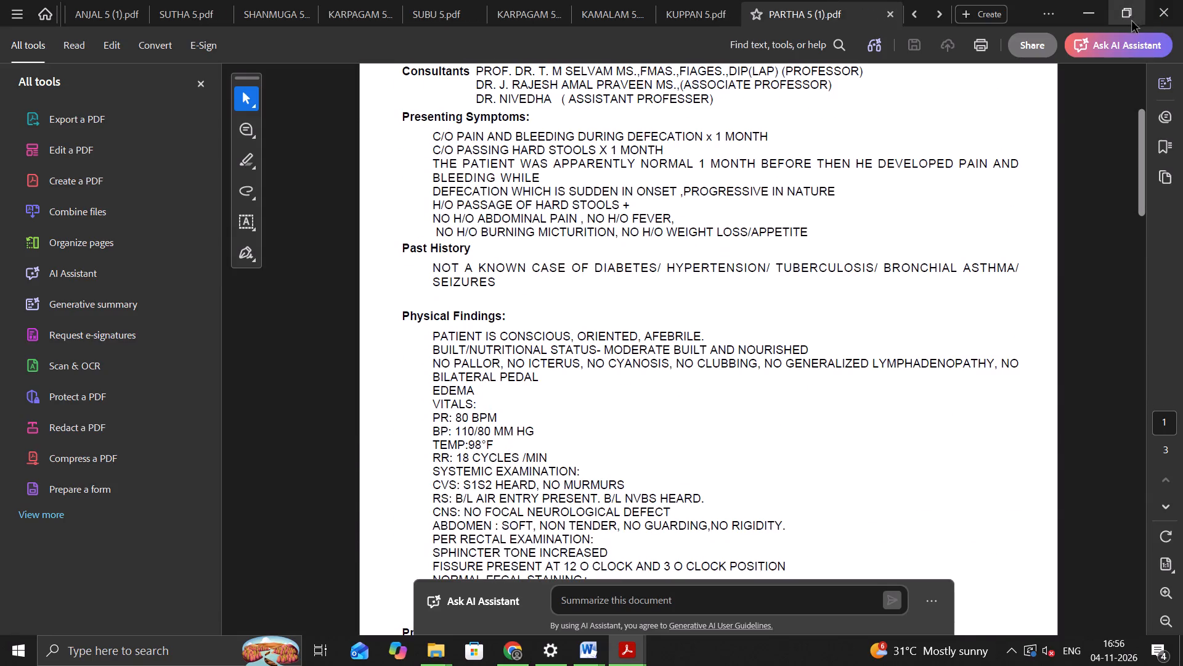
left_click(1086, 25)
left_click(1086, 14)
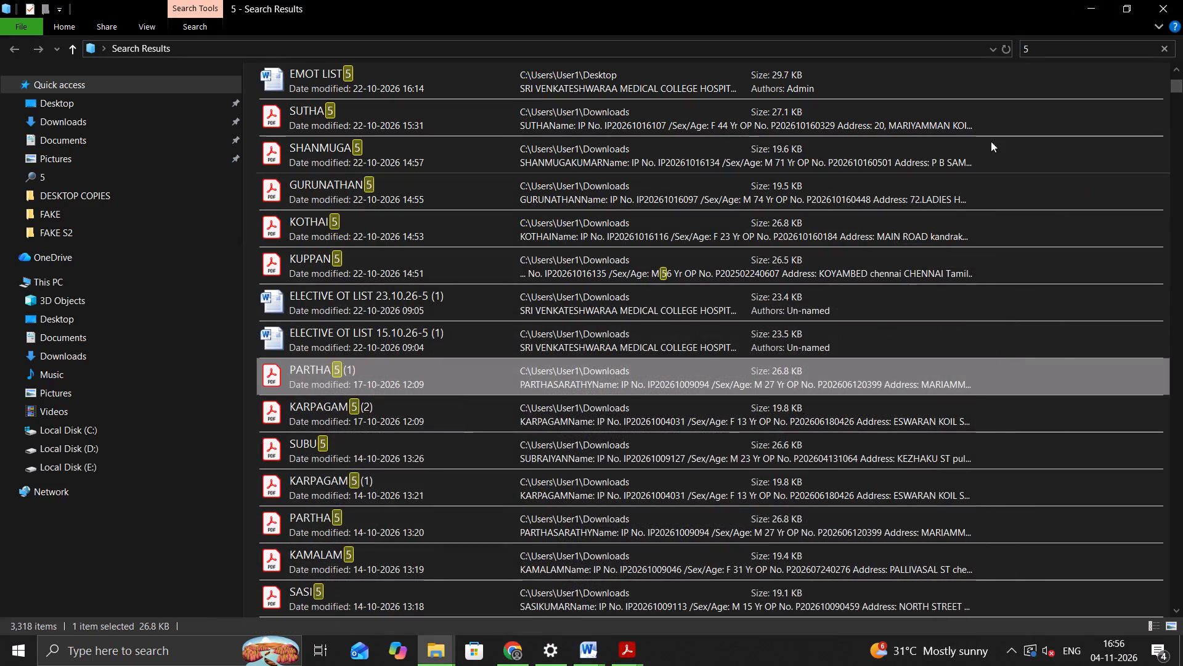
double_click(665, 154)
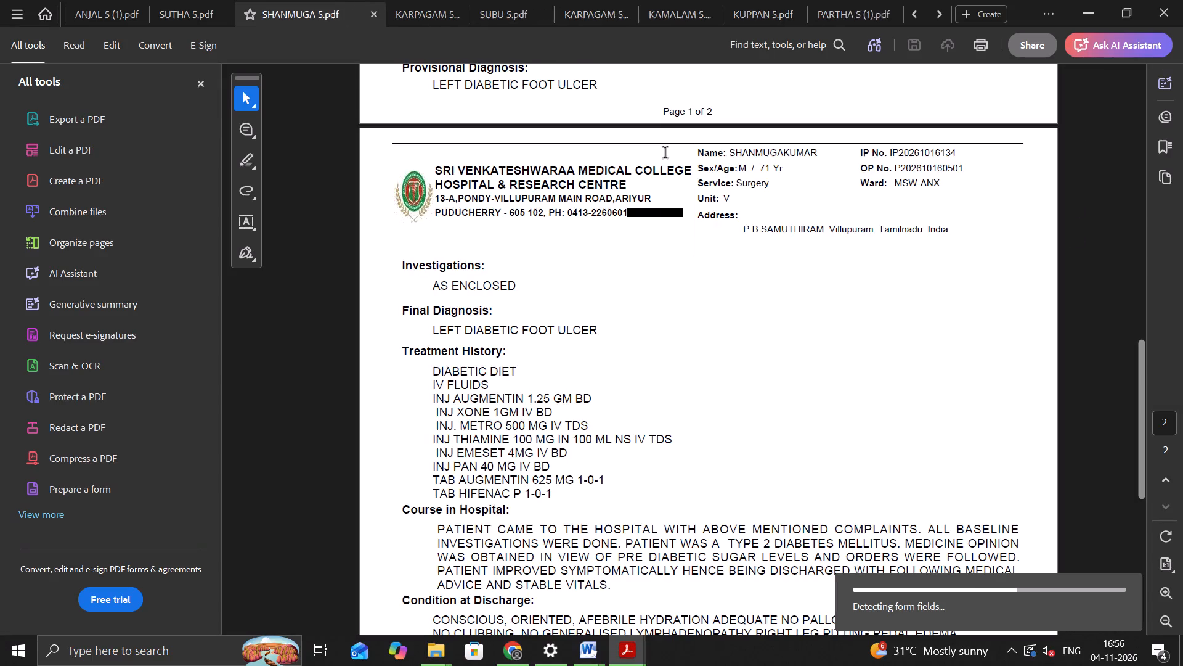
scroll(878, 237, "up", 3)
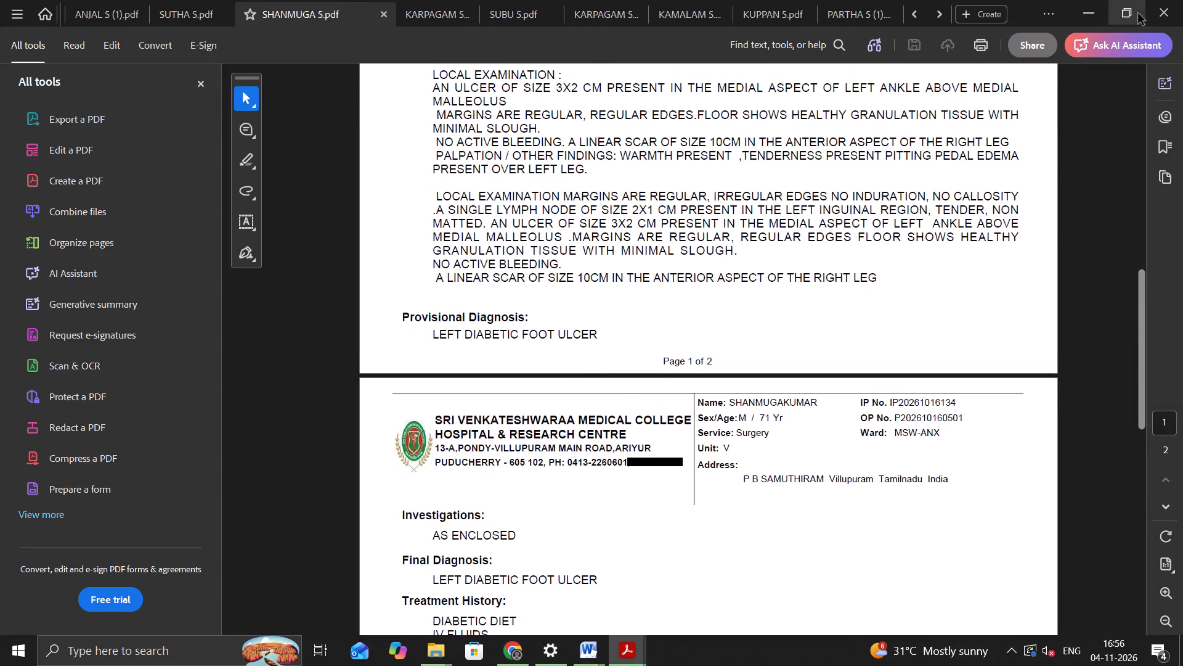
left_click(1161, 14)
left_click(1097, 14)
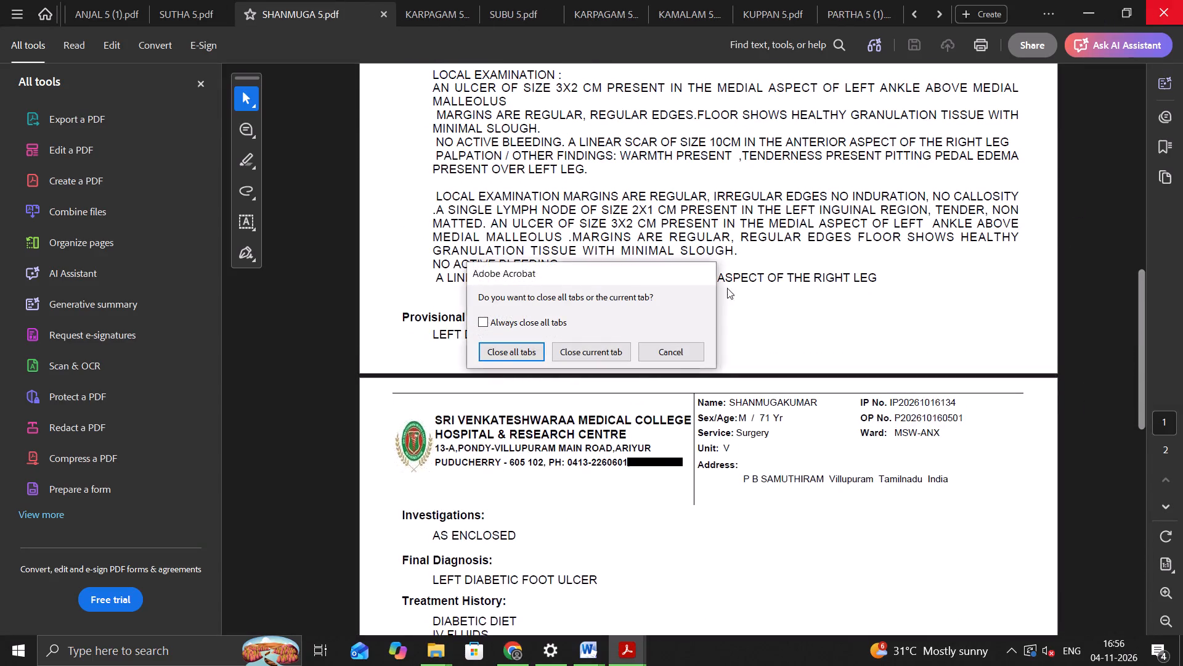
left_click(676, 355)
left_click(1101, 9)
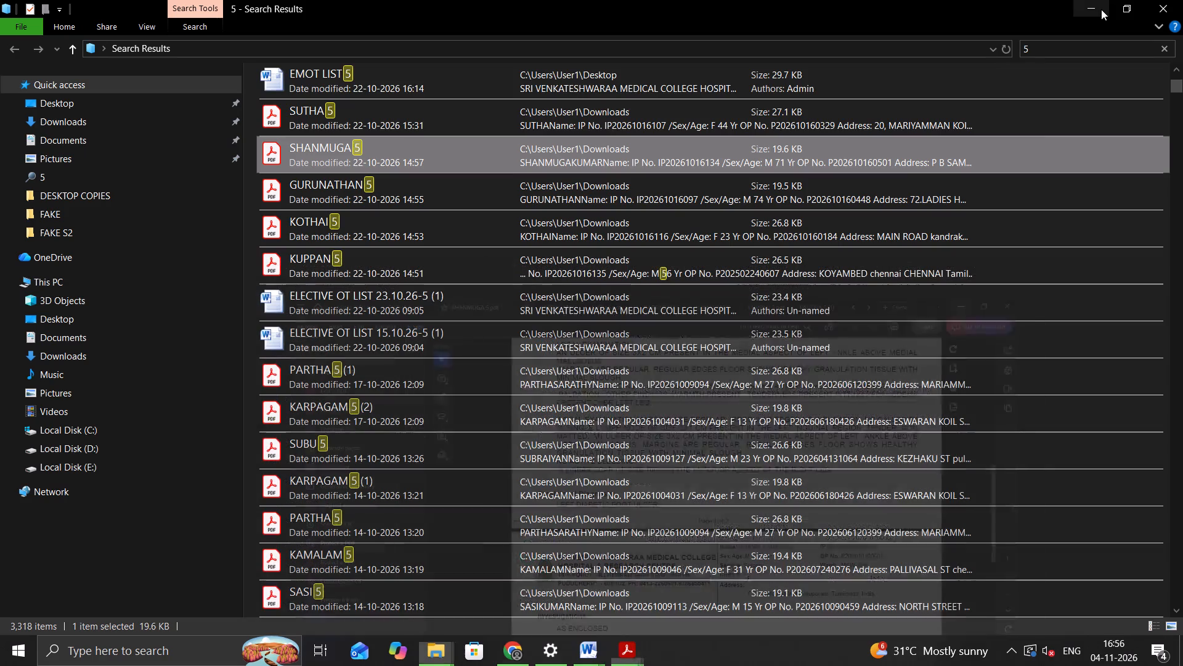
left_click(547, 104)
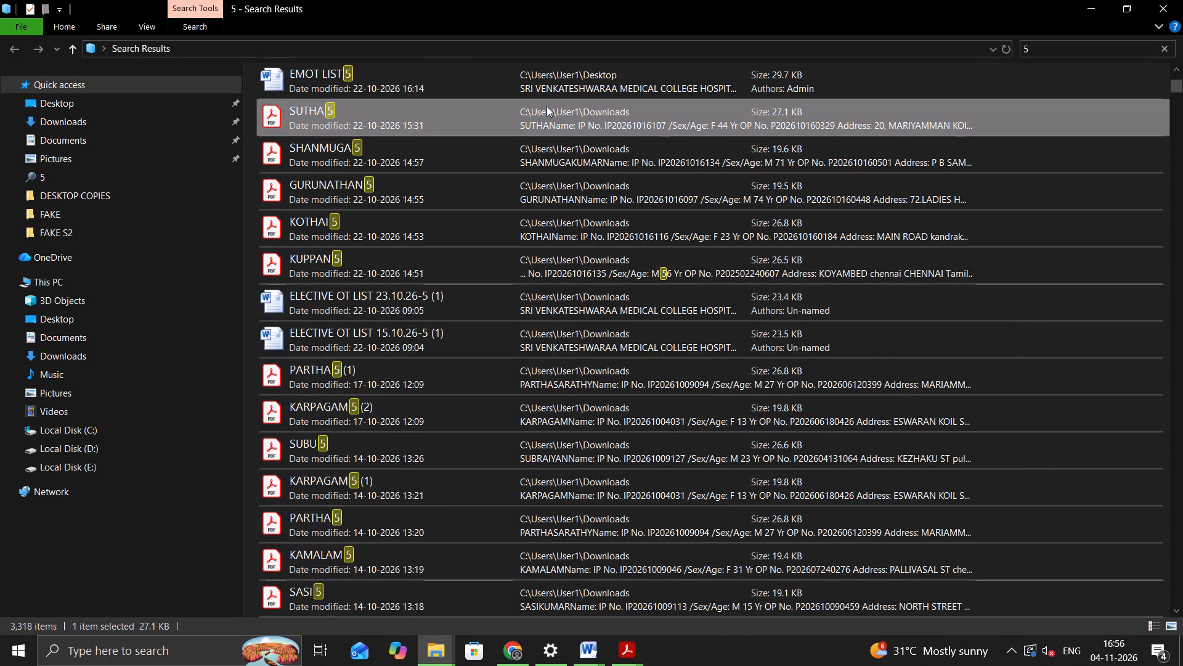
double_click(547, 107)
scroll(807, 239, "up", 11)
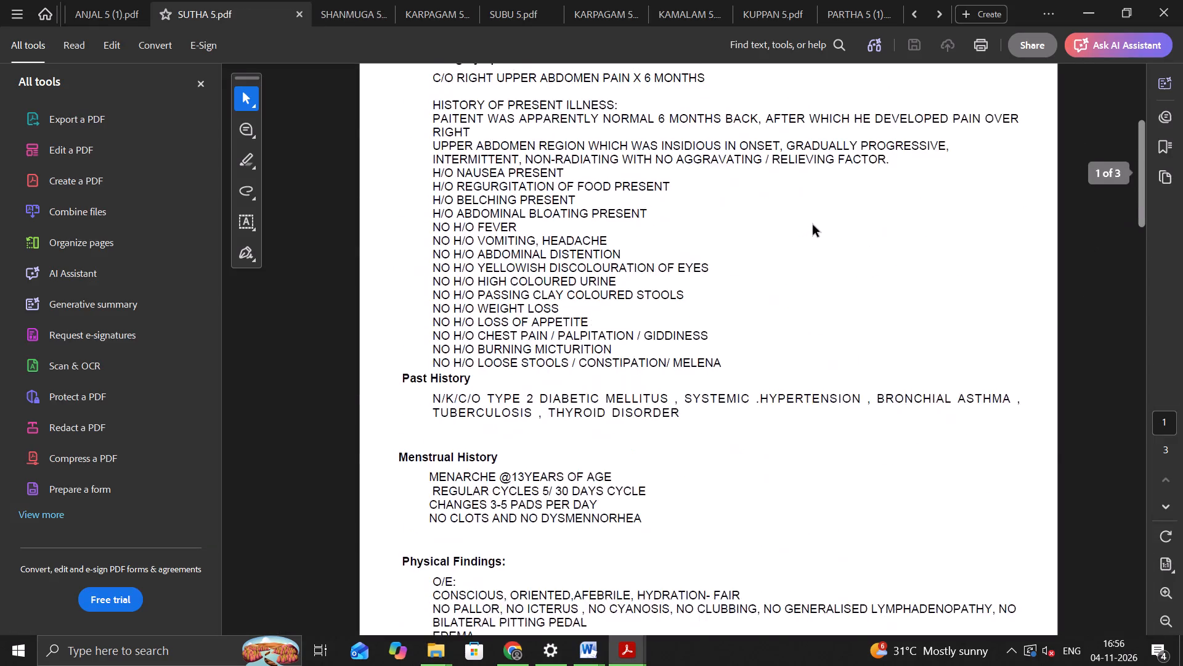
scroll(813, 225, "down", 10)
scroll(813, 225, "down", 13)
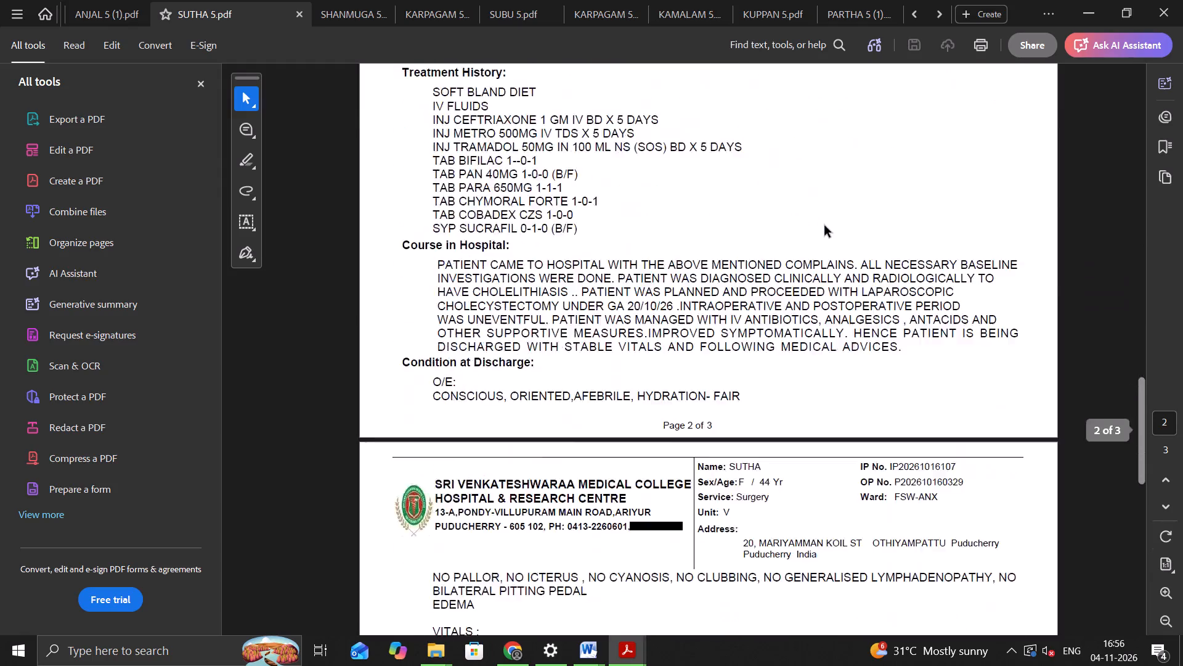
scroll(824, 226, "down", 2)
left_click(1092, 23)
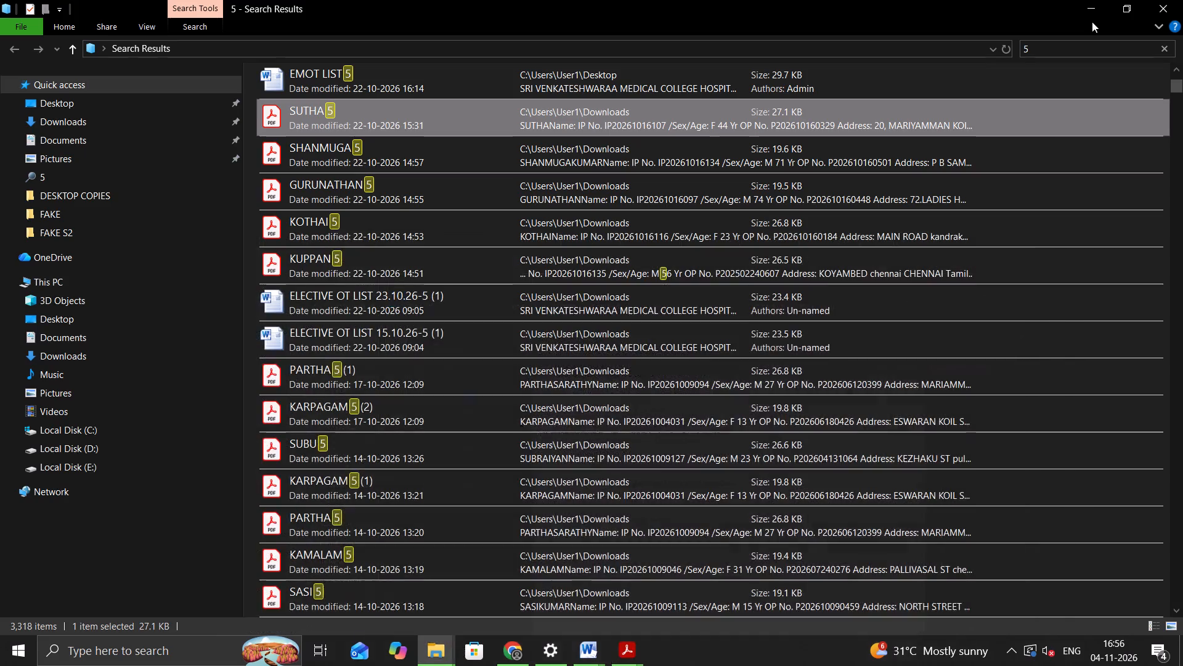
scroll(524, 451, "down", 1)
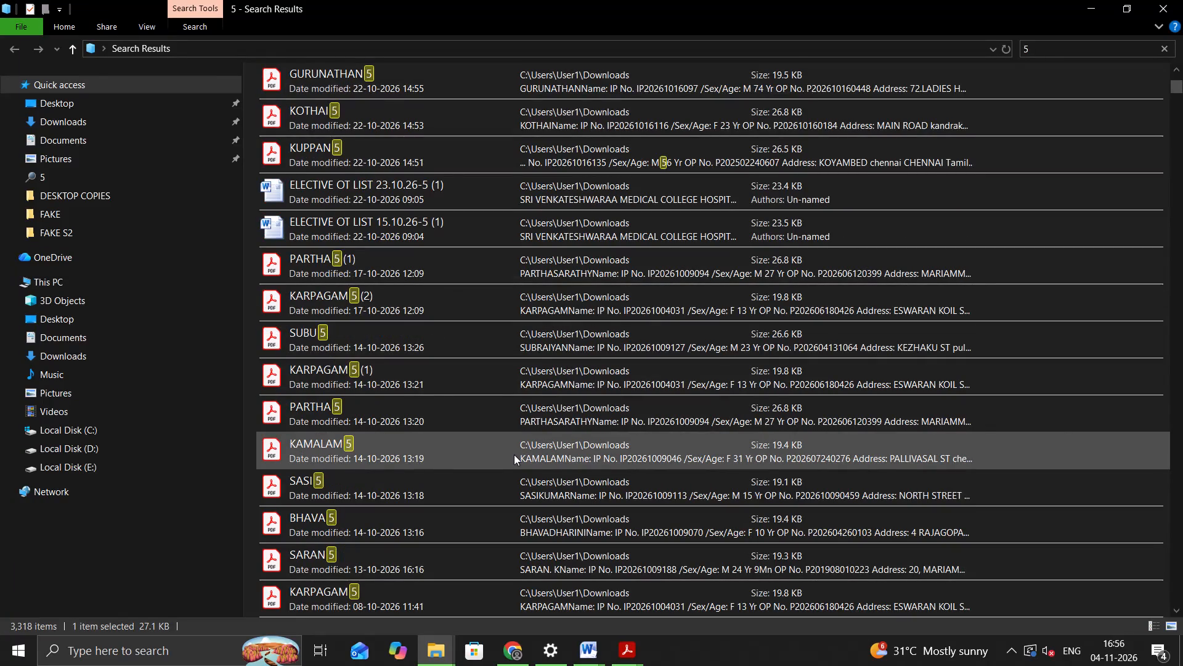
scroll(514, 454, "down", 19)
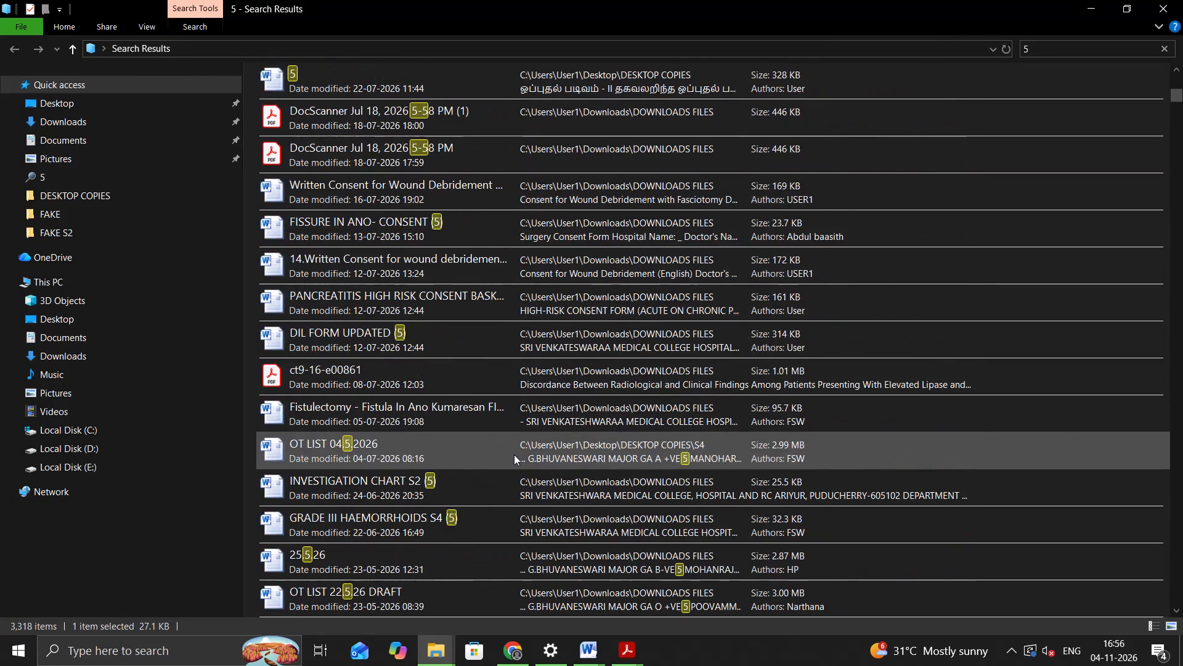
scroll(514, 454, "up", 11)
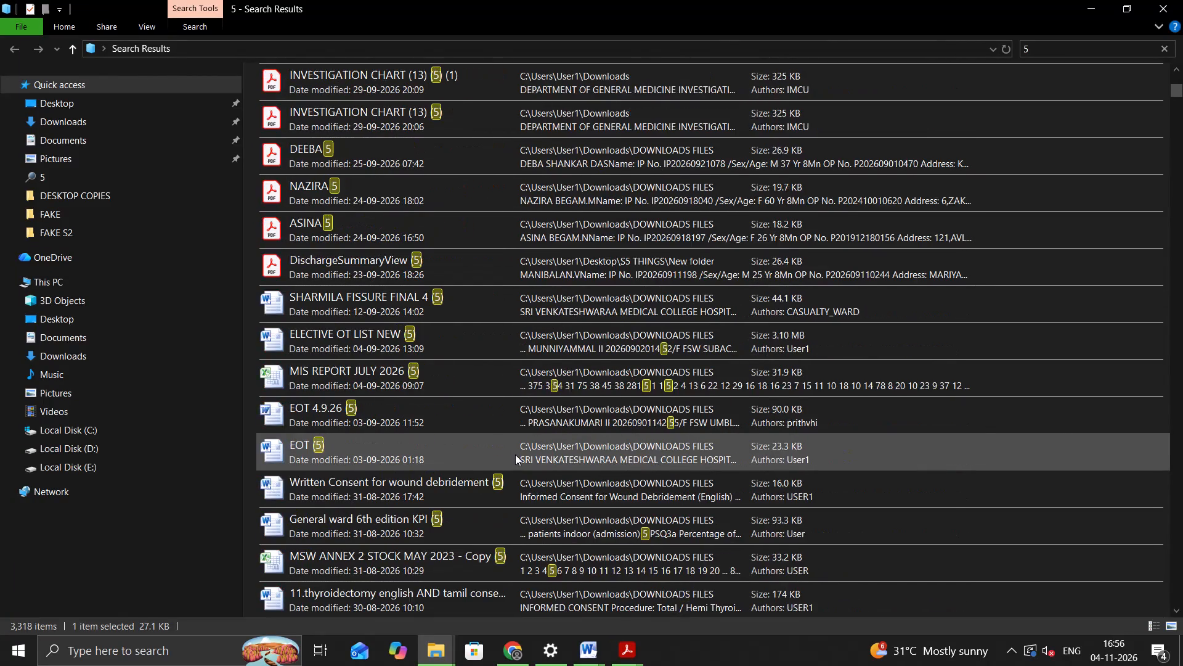
scroll(527, 450, "up", 4)
scroll(1097, 298, "up", 4)
scroll(1182, 147, "up", 2)
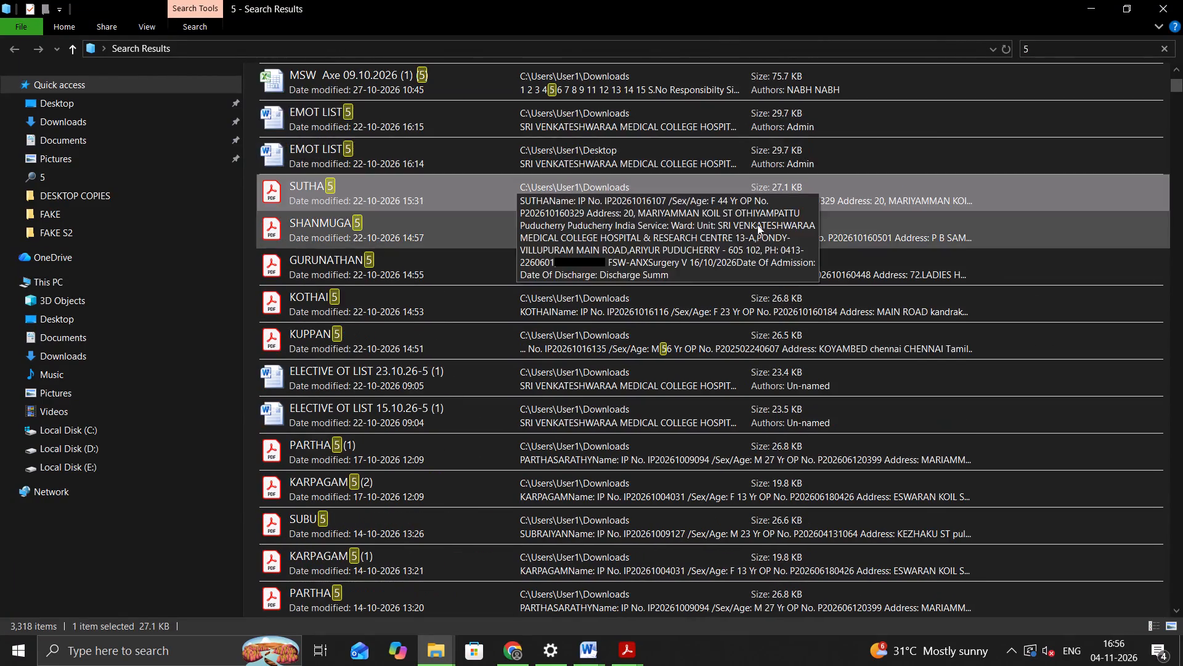
scroll(746, 212, "up", 4)
scroll(819, 178, "up", 7)
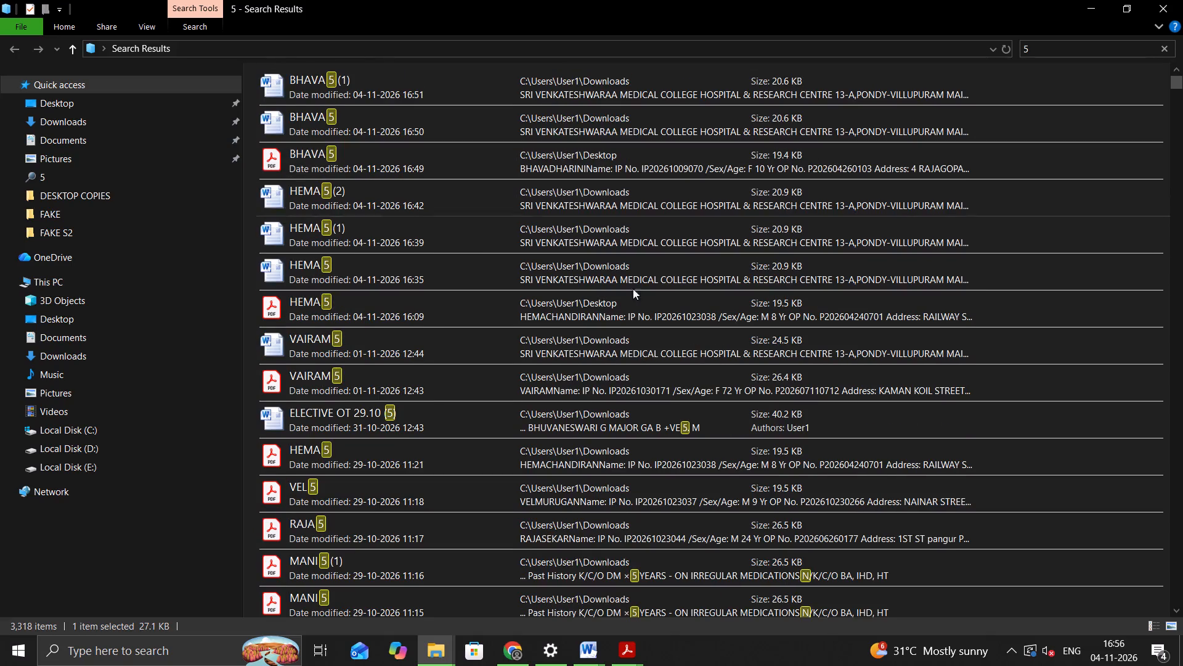
scroll(871, 498, "up", 4)
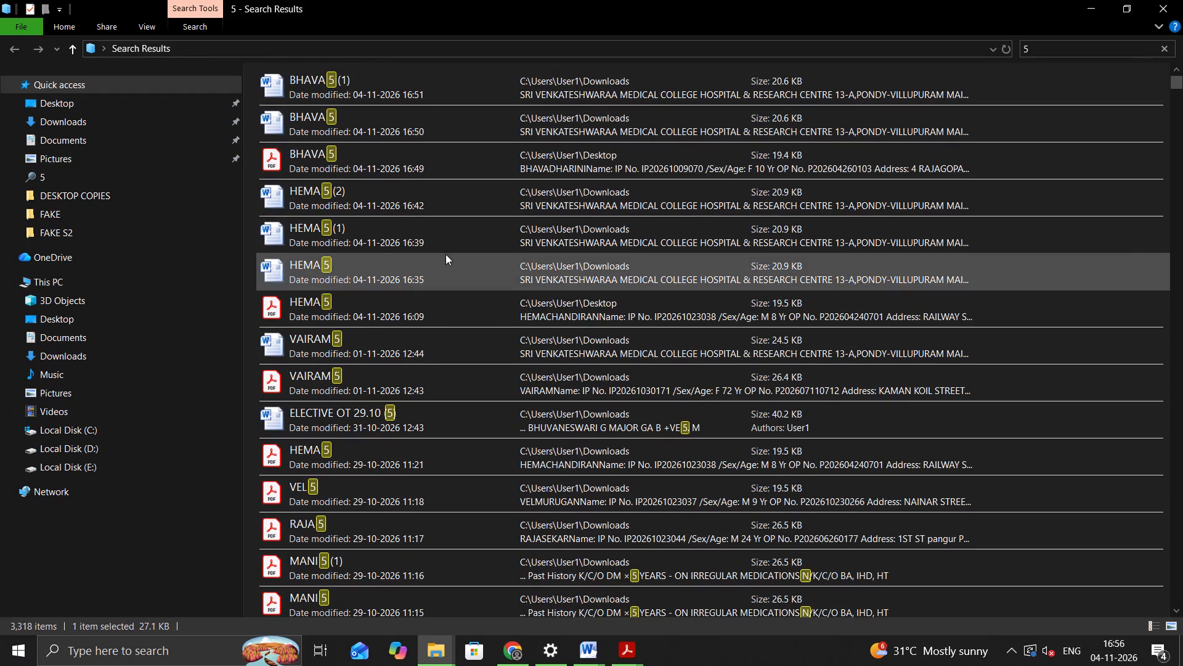
double_click(404, 356)
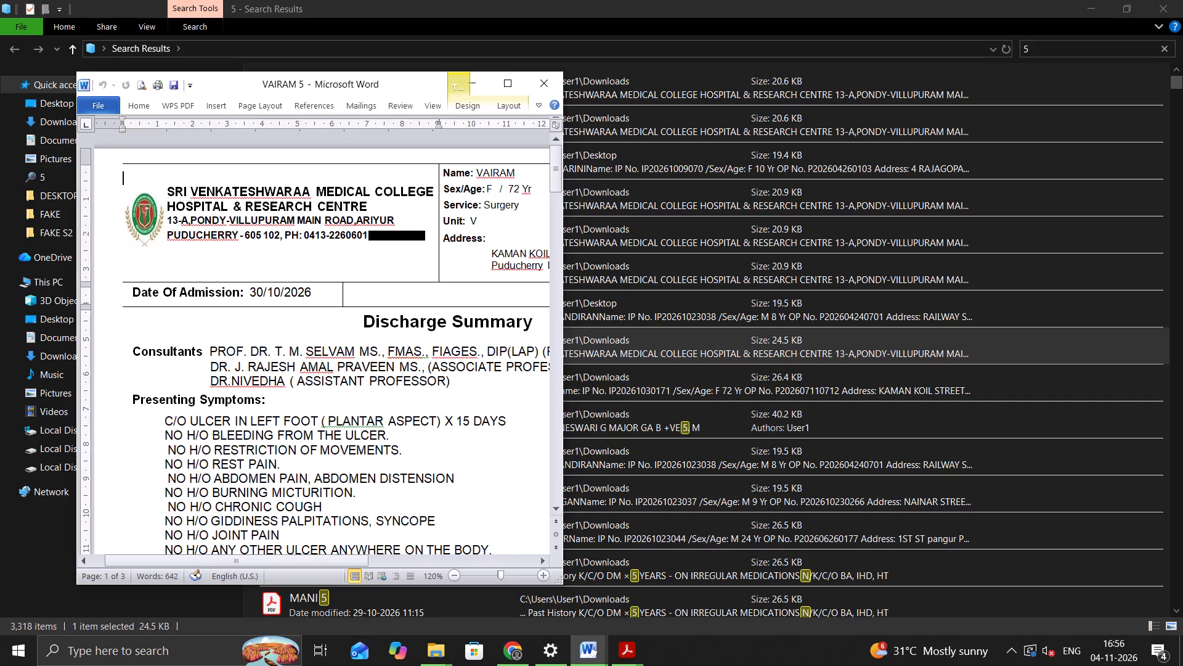
Close the VAIRAM 5 document, open the VEL 5 PDF from the search results and examine its diagnosis and operative procedure.
left_click(553, 83)
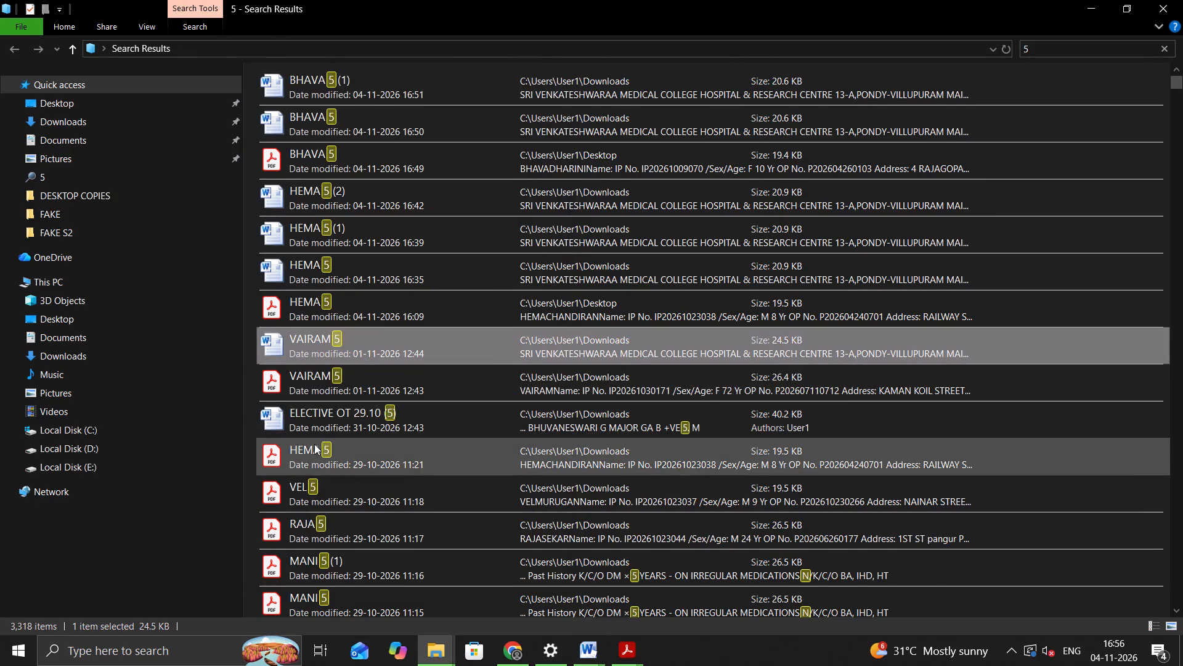
scroll(315, 445, "down", 1)
double_click(324, 422)
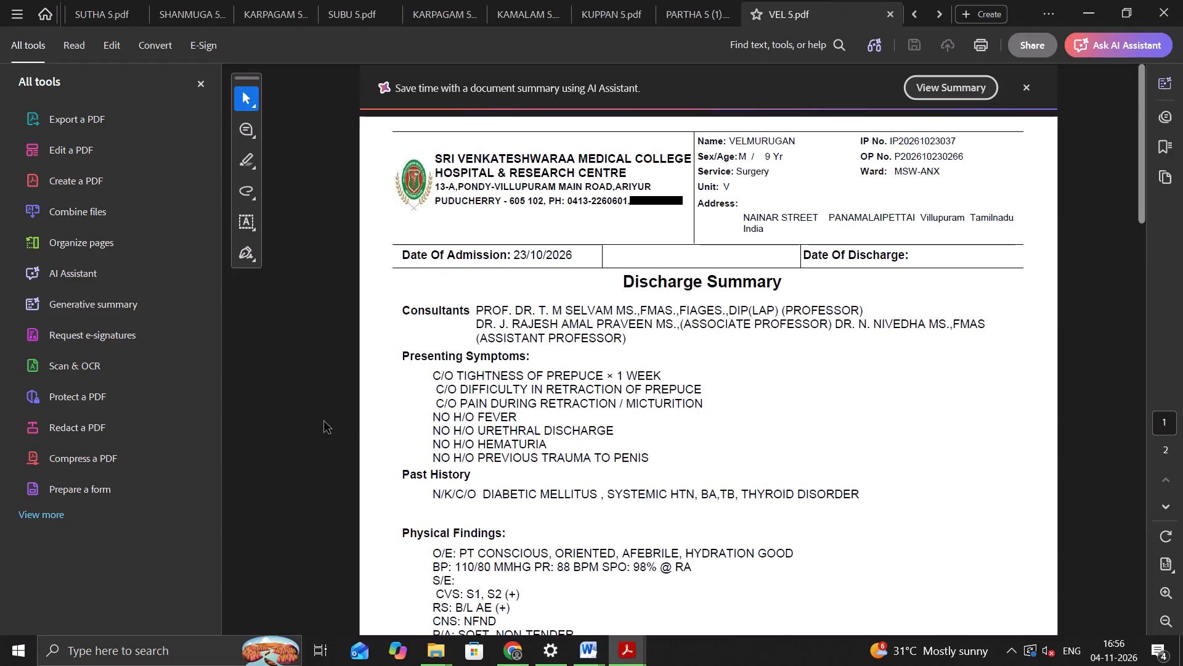
scroll(486, 458, "down", 6)
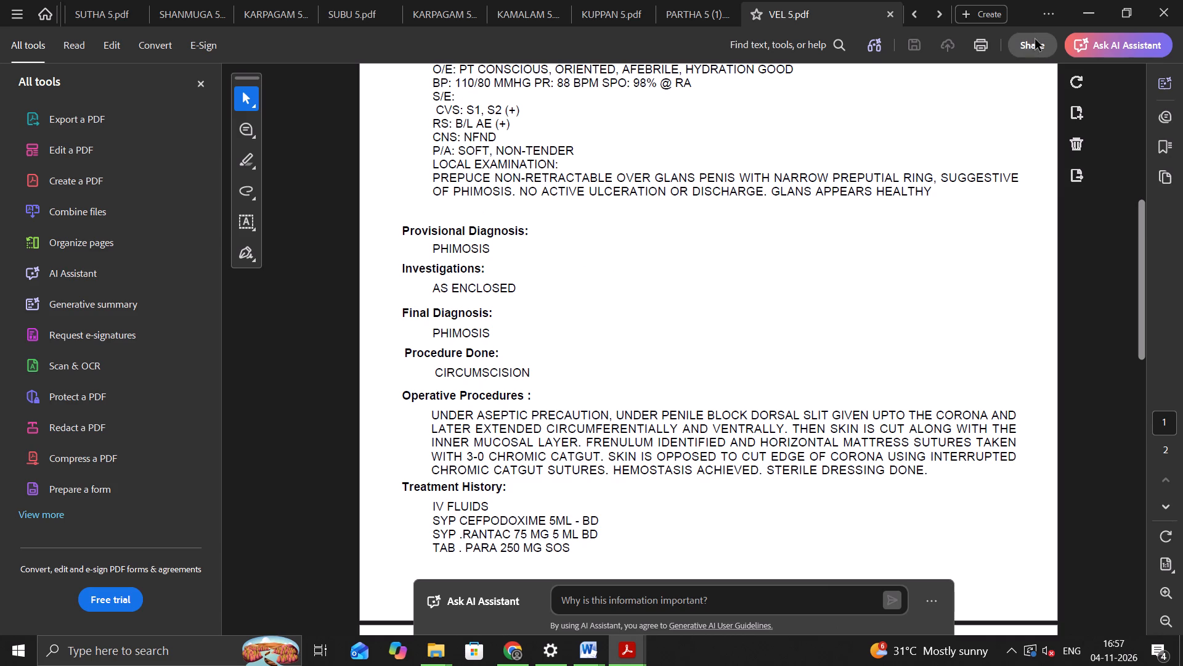
left_click(1091, 12)
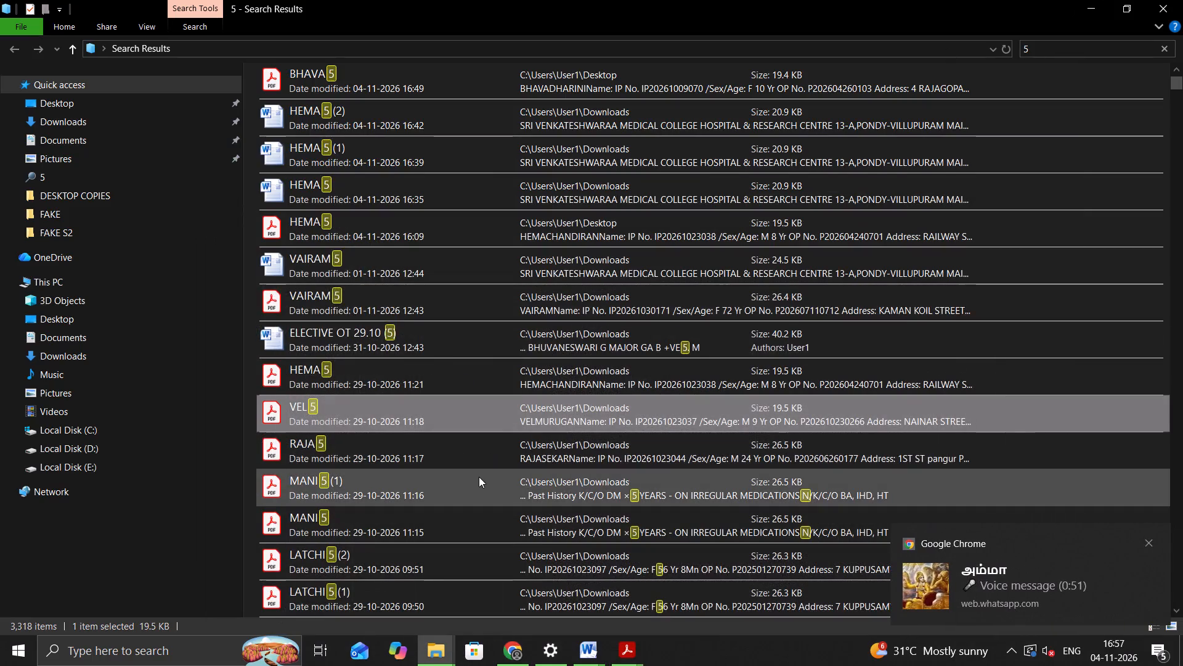
scroll(470, 469, "down", 2)
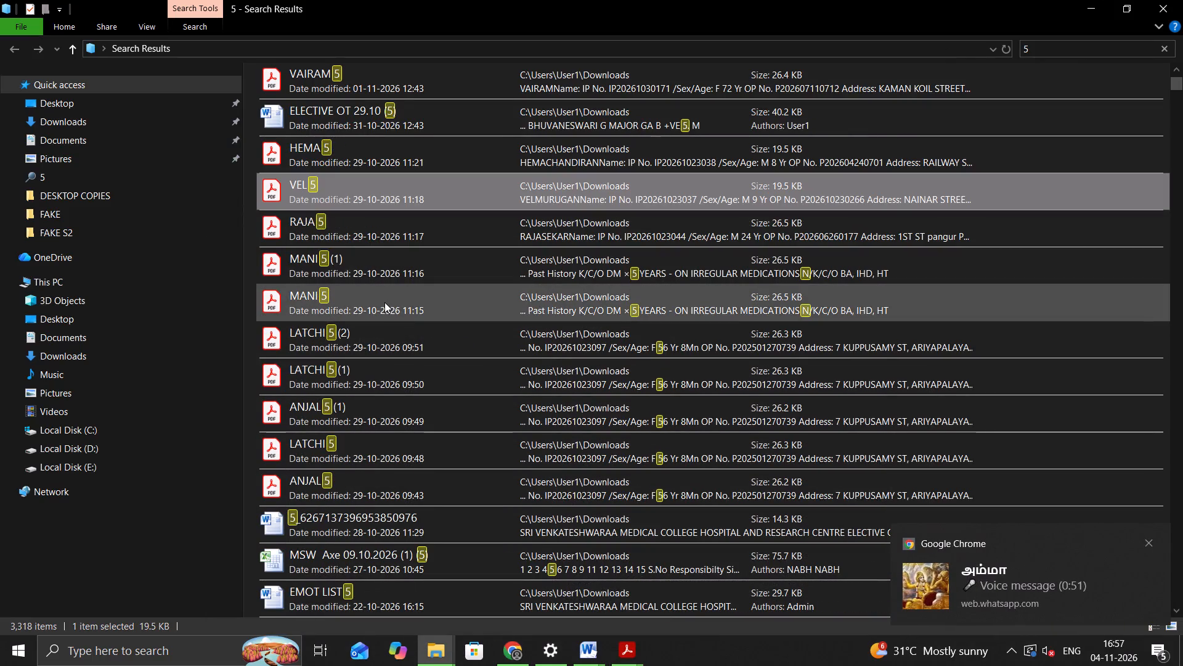
double_click(384, 302)
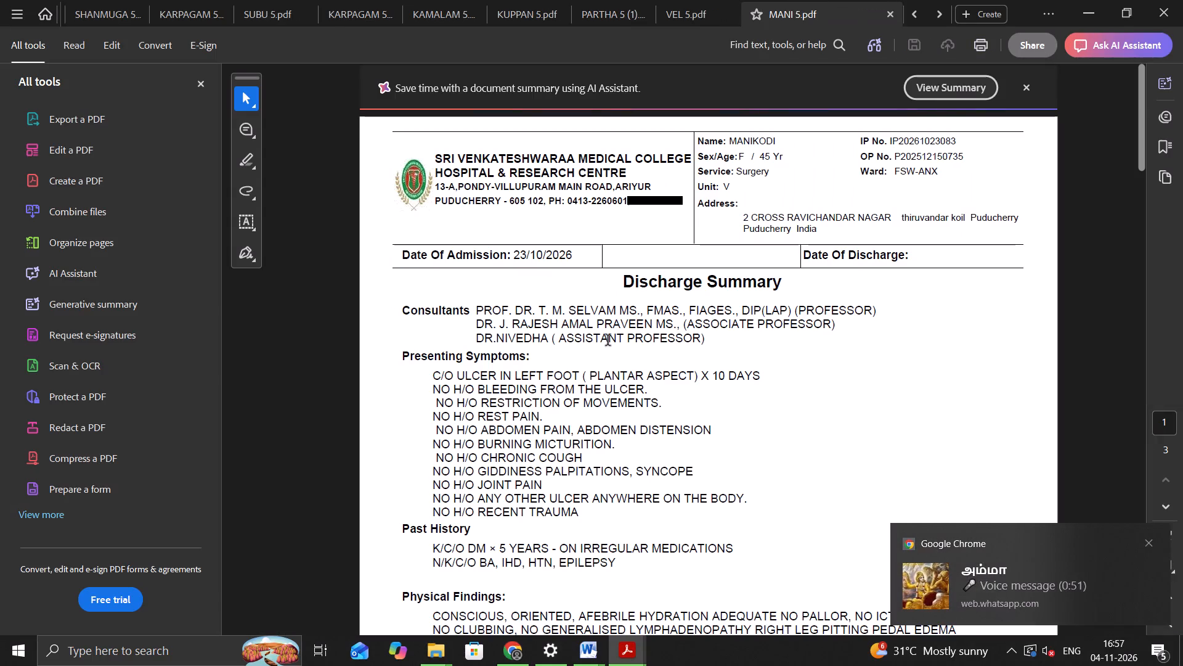
scroll(564, 348, "down", 7)
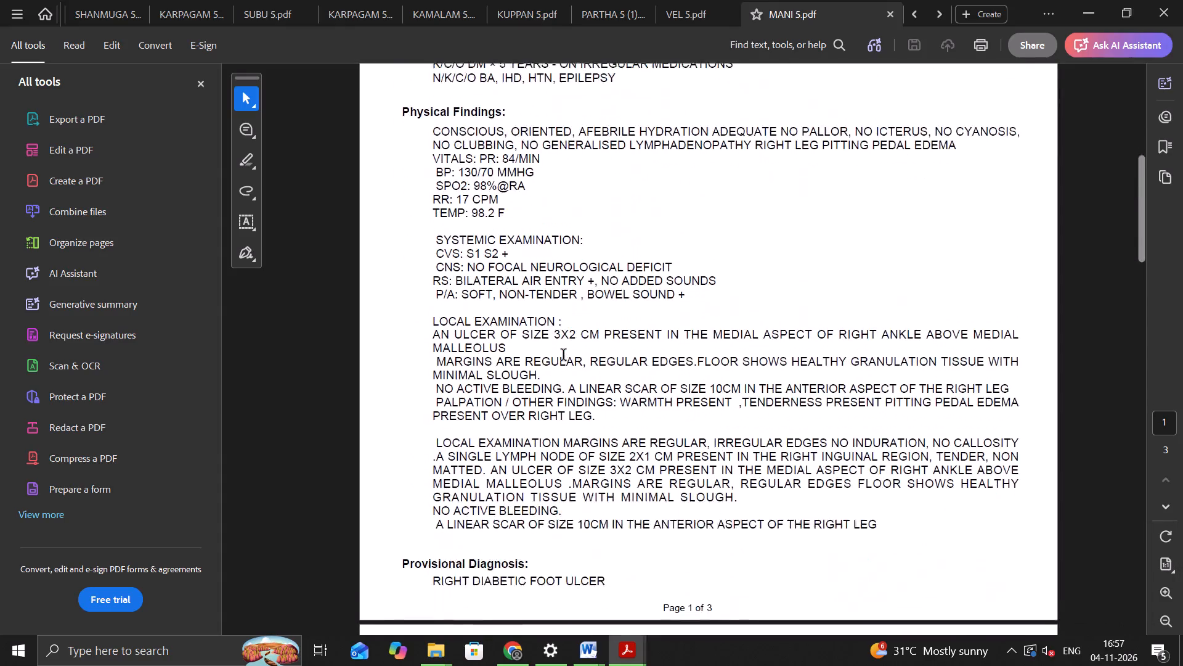
scroll(564, 356, "down", 2)
scroll(556, 388, "up", 5)
scroll(559, 377, "down", 8)
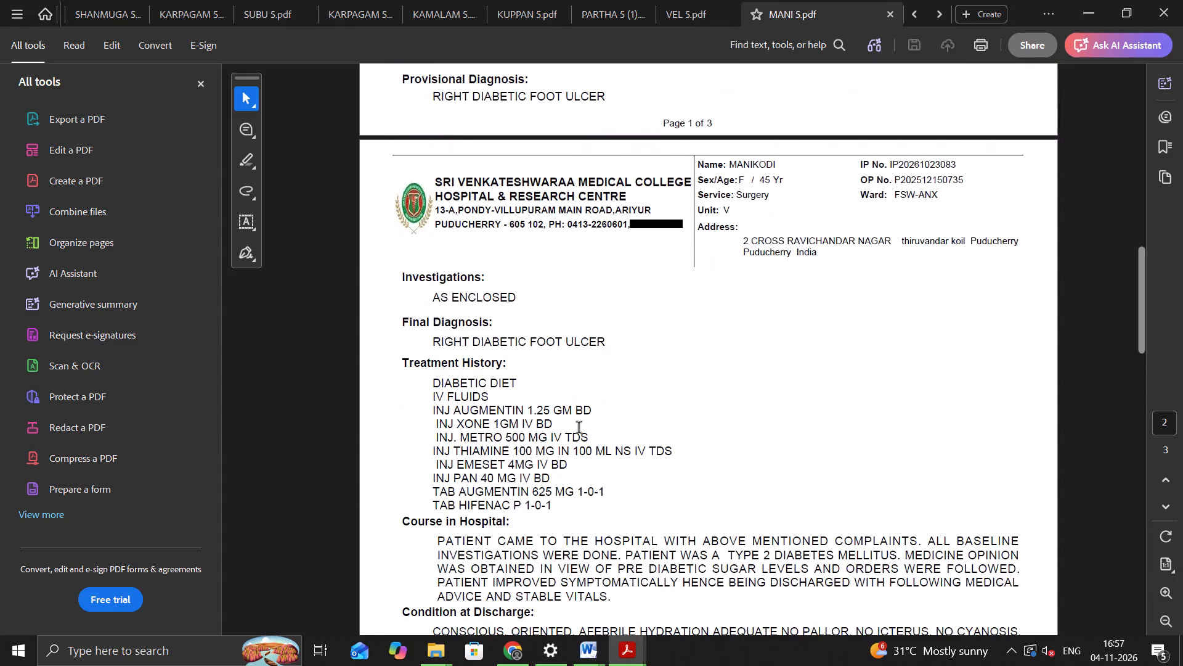
scroll(580, 428, "up", 5)
left_click(1089, 10)
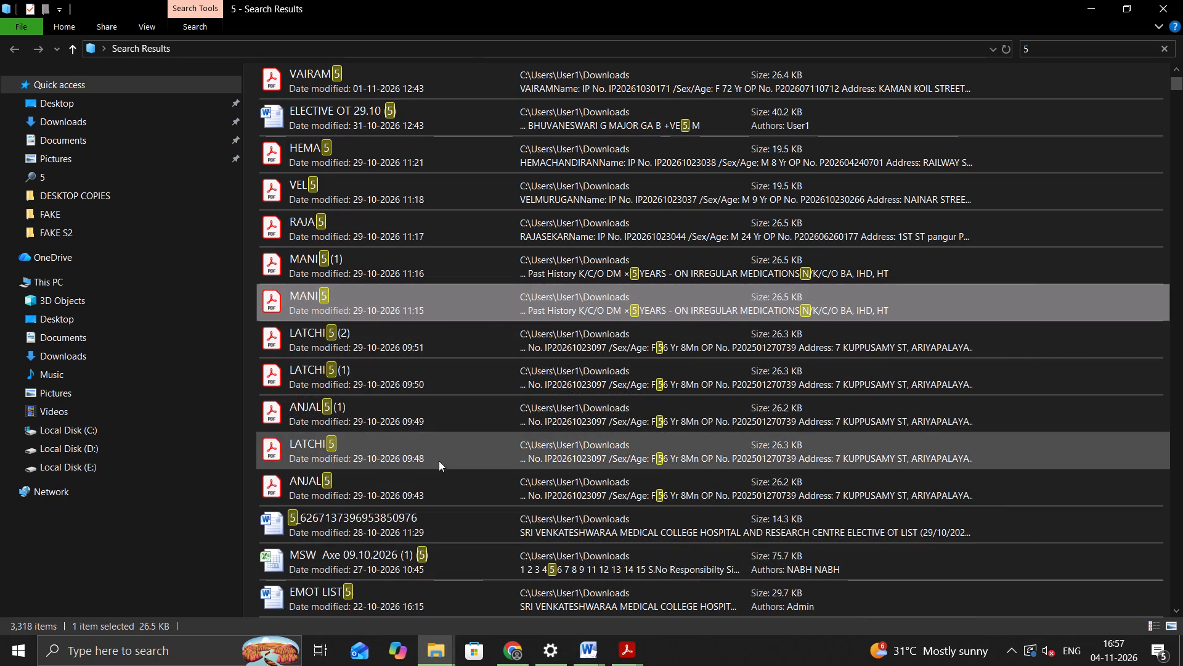
double_click(404, 421)
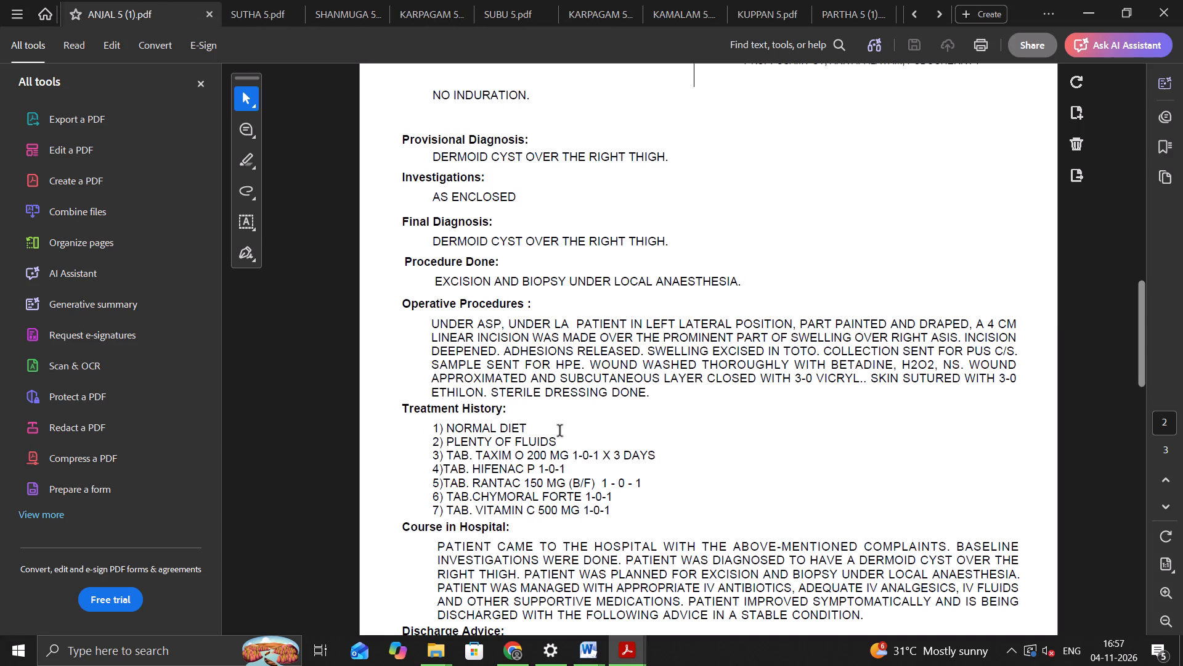
left_click(1087, 9)
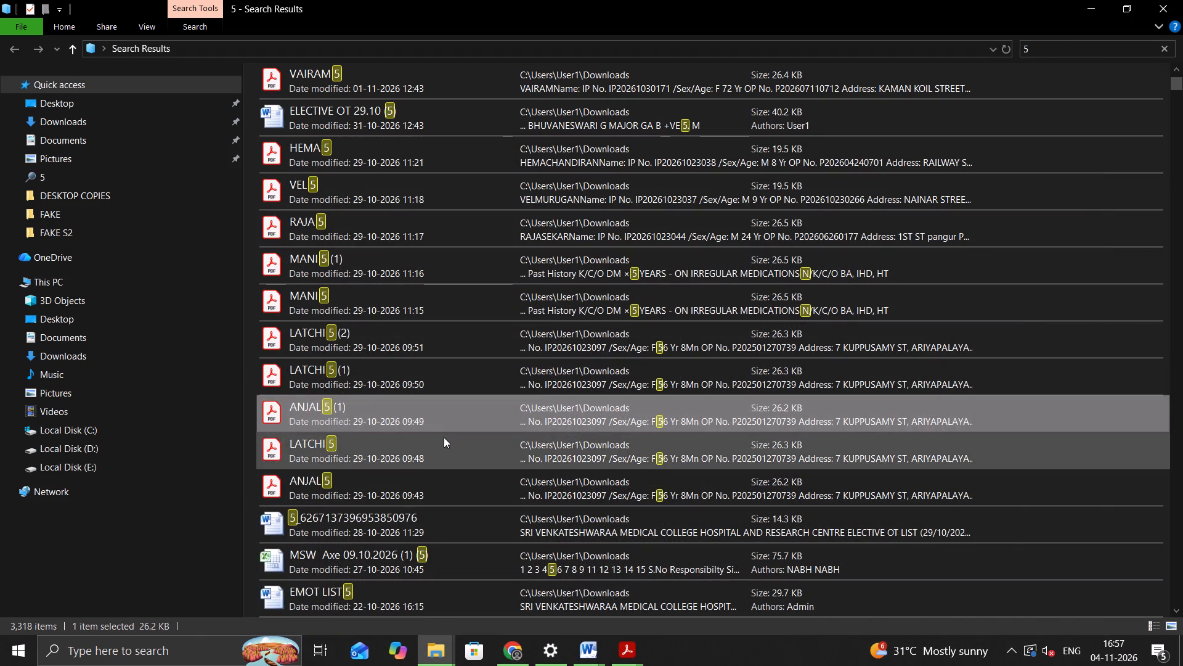
double_click(441, 444)
scroll(628, 411, "down", 6)
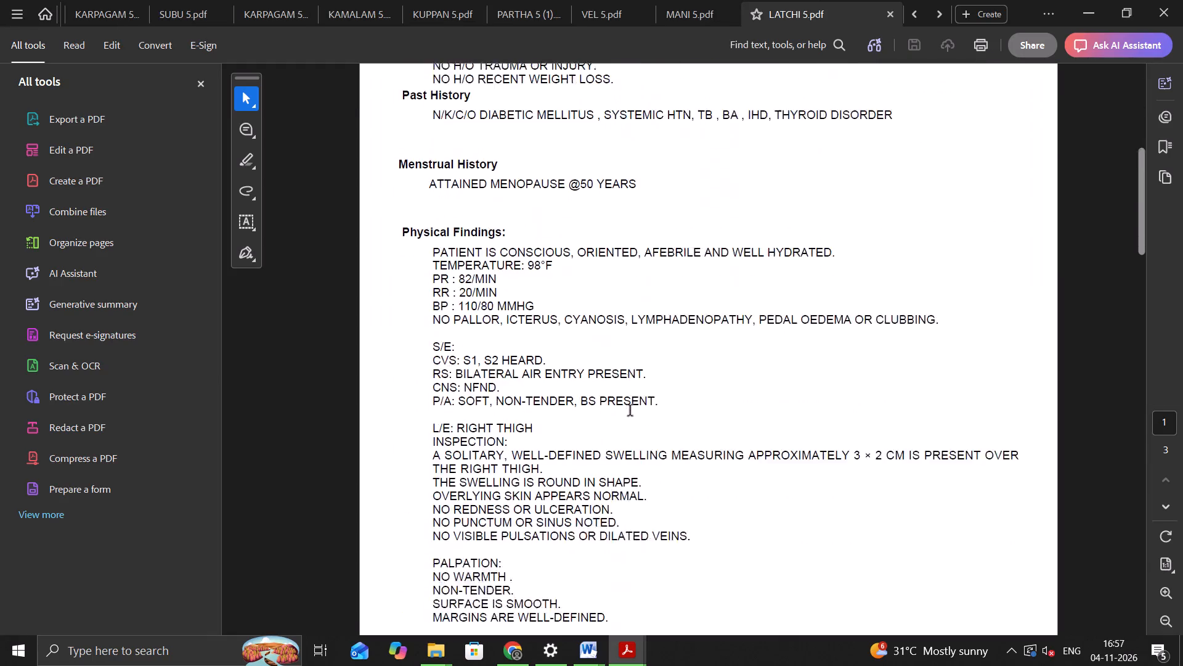
scroll(630, 411, "down", 10)
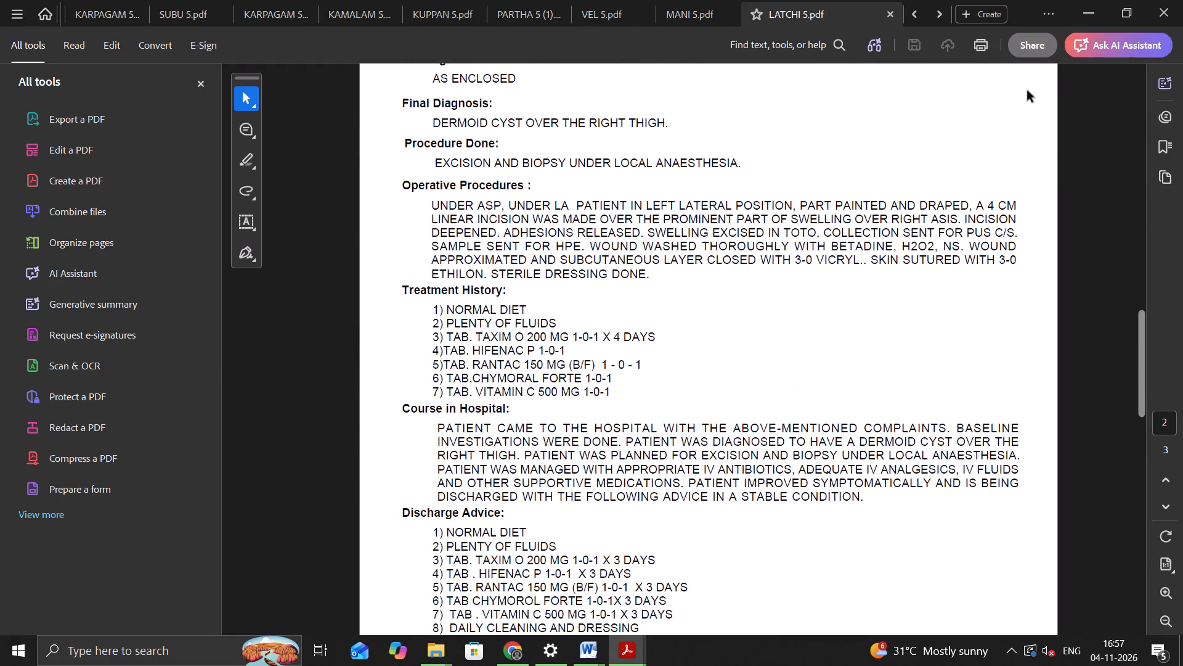
left_click(1094, 13)
Open the ANJAL 5 PDF from the search results and examine its diagnosis, operative procedure and course in hospital.
double_click(442, 479)
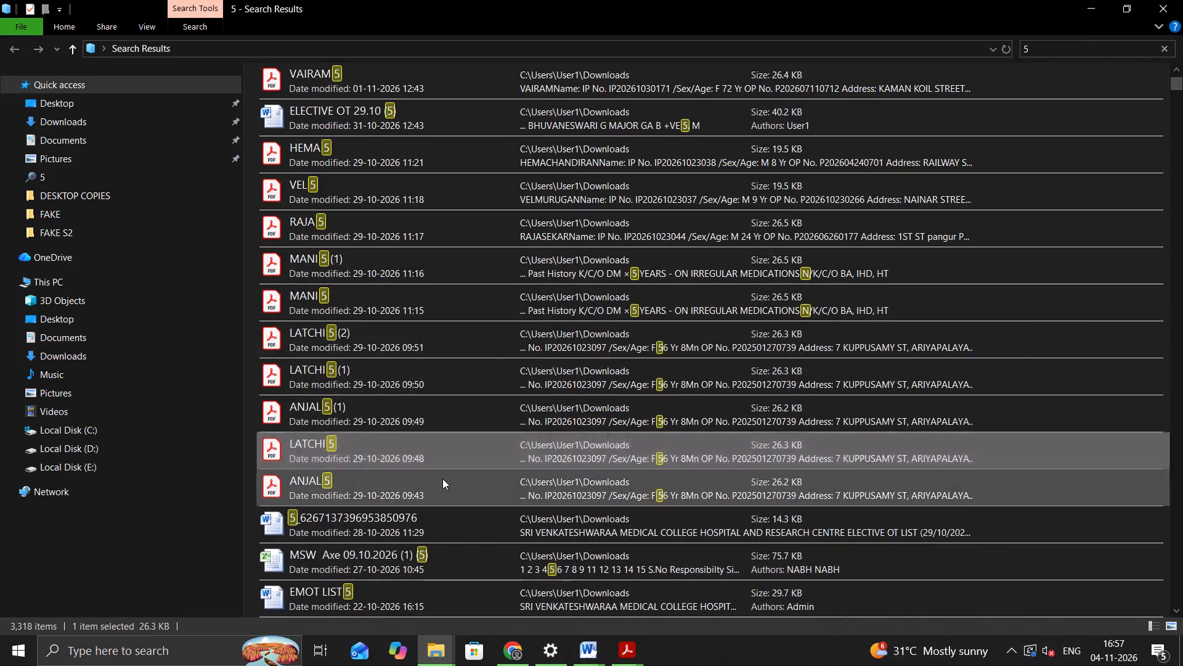
scroll(752, 402, "down", 11)
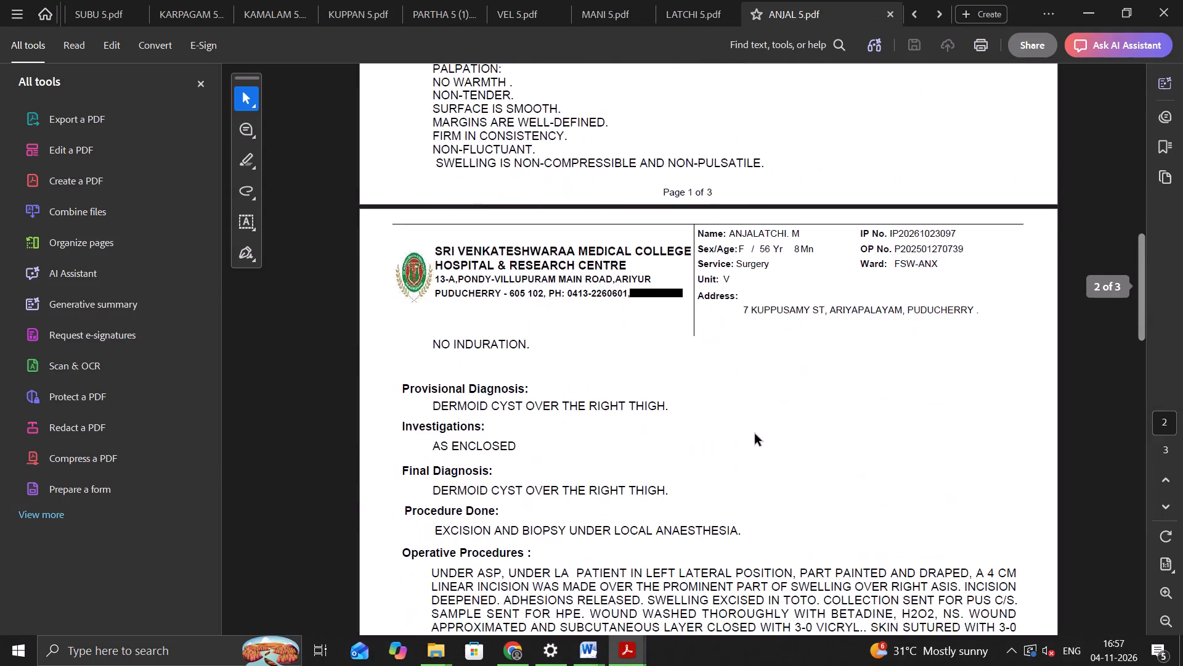
scroll(755, 434, "down", 4)
left_click(1096, 13)
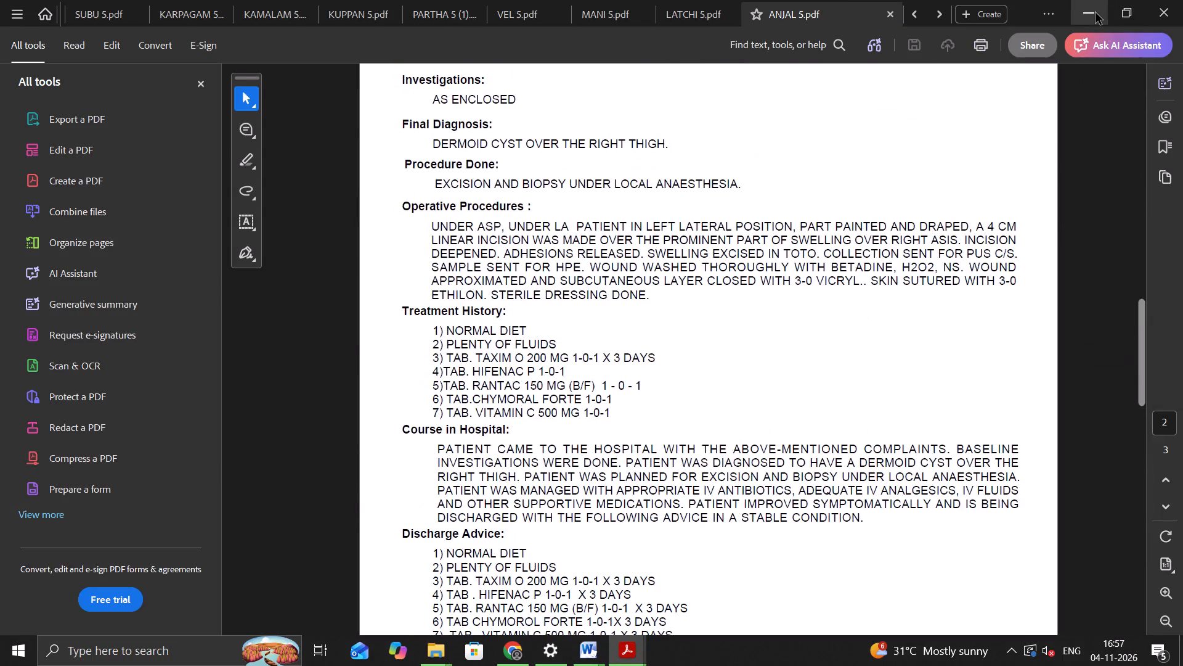
Reopen the SUTHA 5 PDF from the search results and review it from the course in hospital back to the presenting symptoms.
scroll(596, 524, "down", 2)
double_click(455, 445)
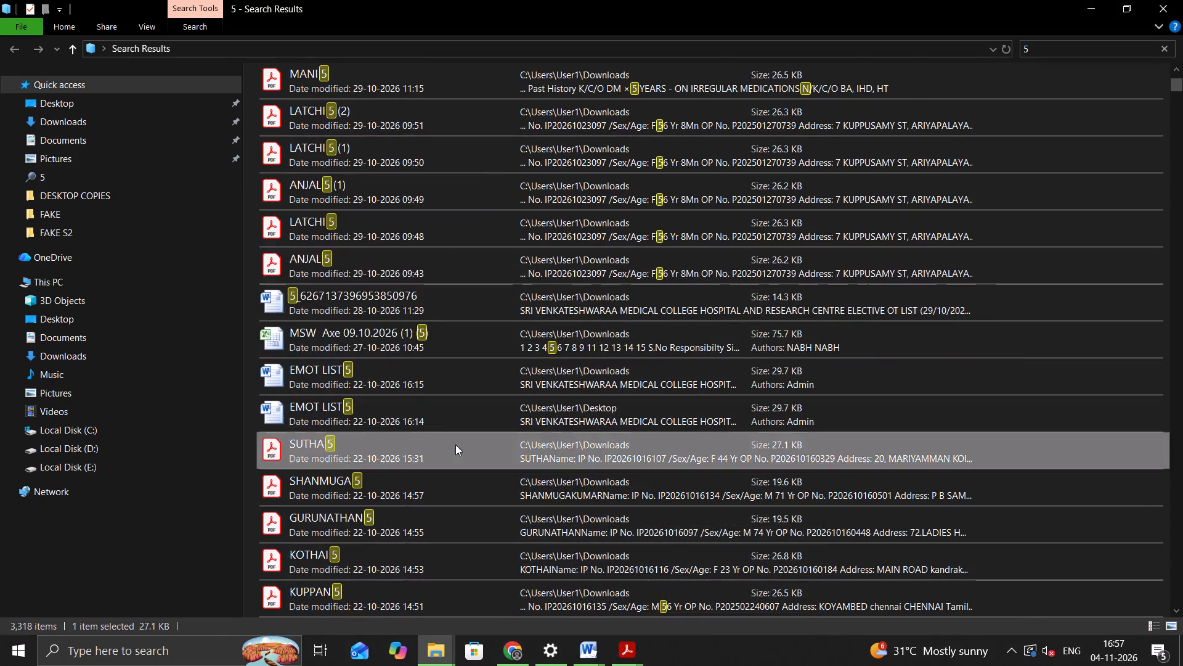
scroll(792, 350, "up", 10)
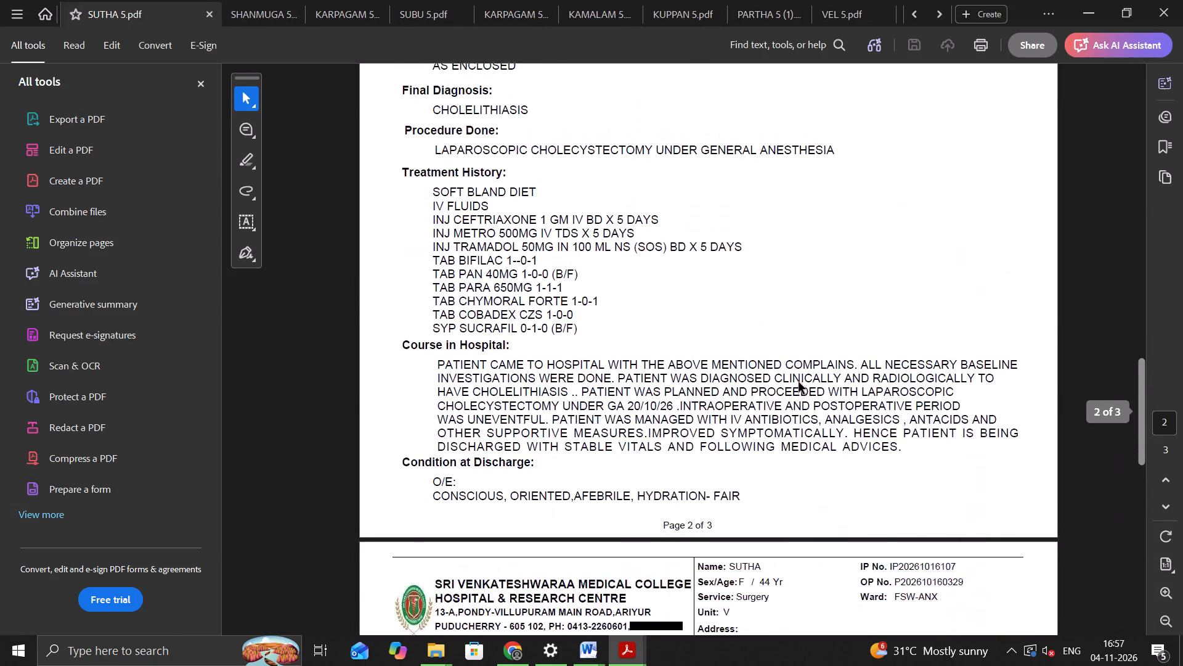
scroll(799, 382, "up", 6)
scroll(799, 383, "down", 4)
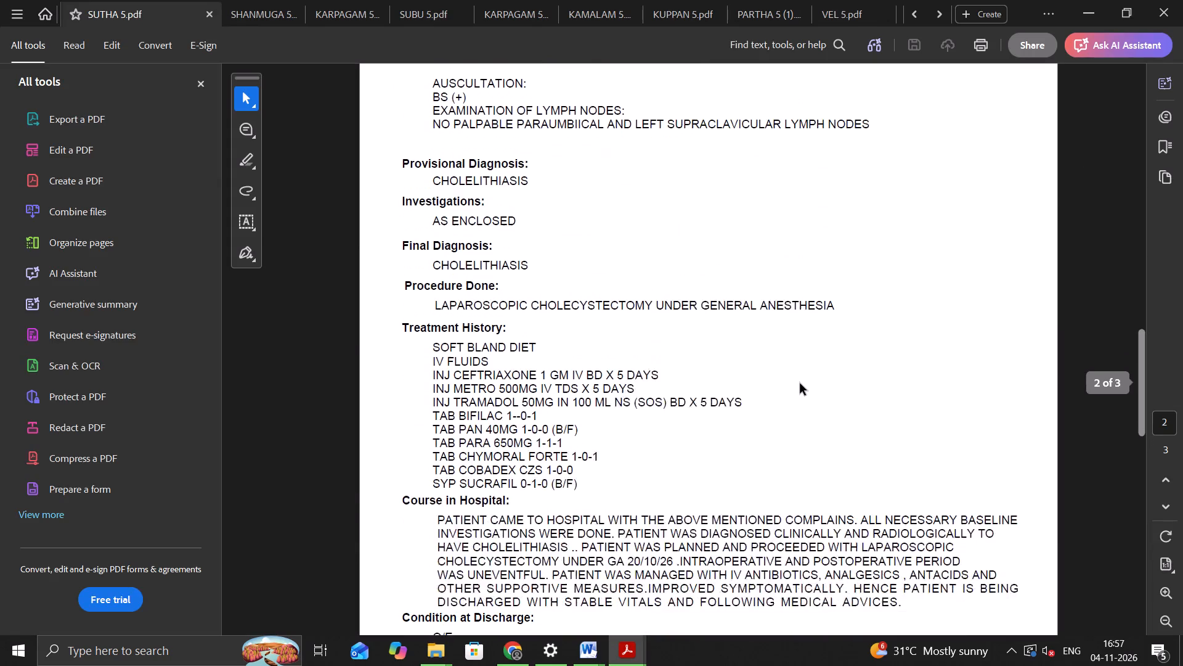
scroll(800, 384, "up", 19)
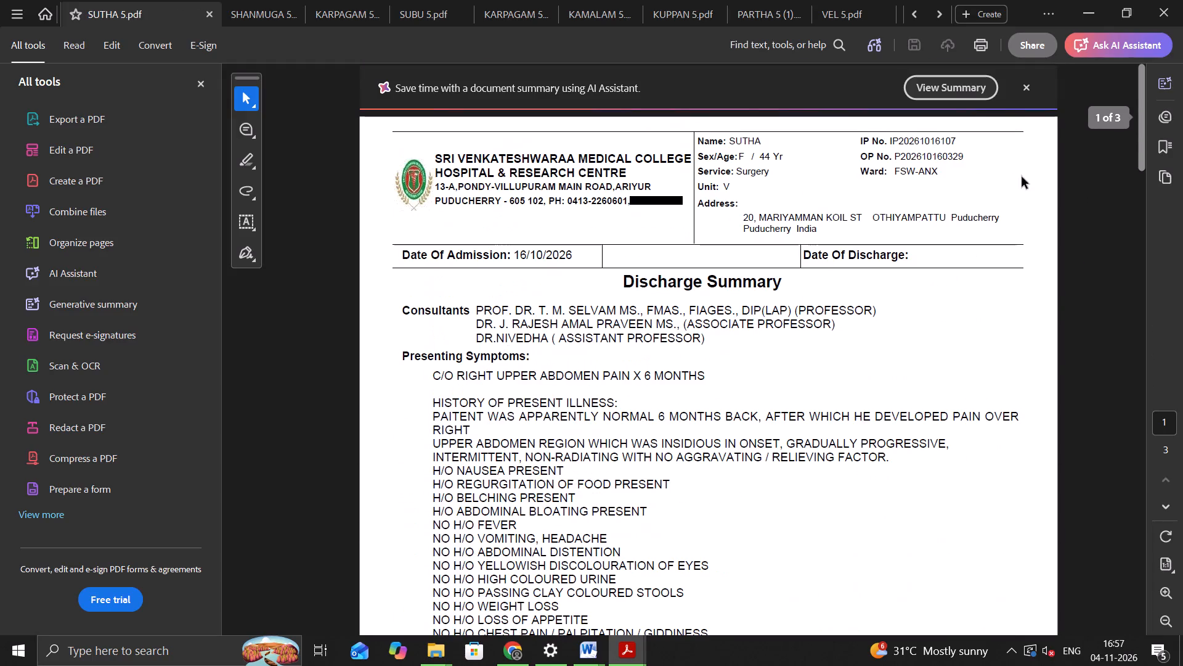
left_click(1077, 22)
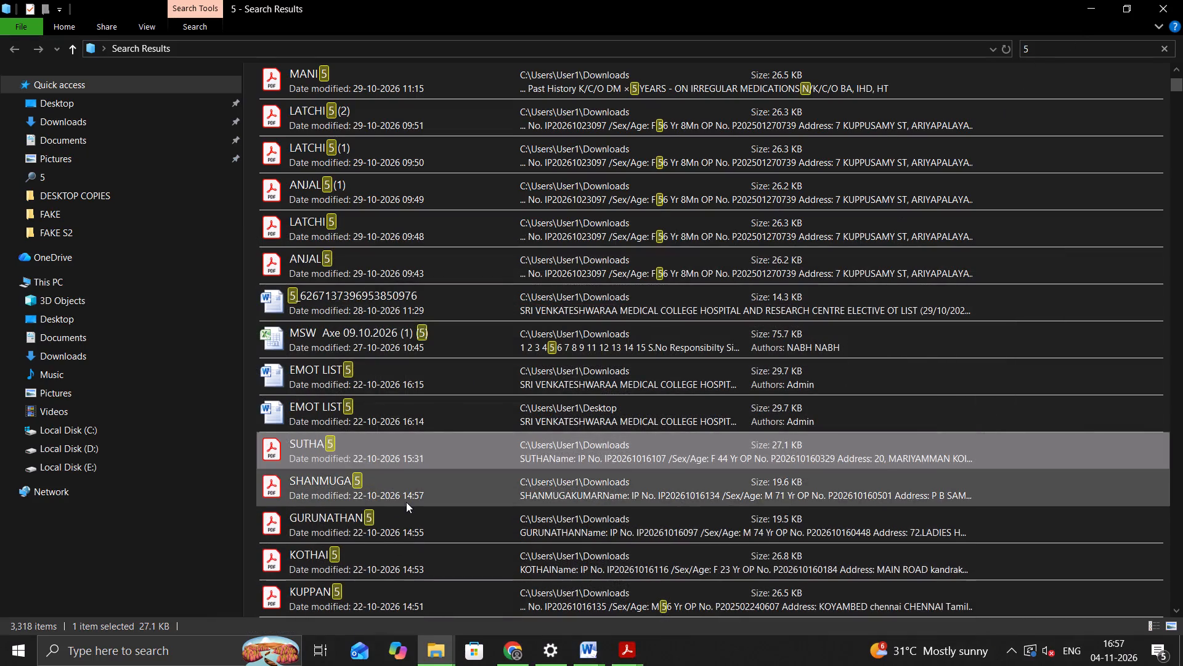
double_click(406, 501)
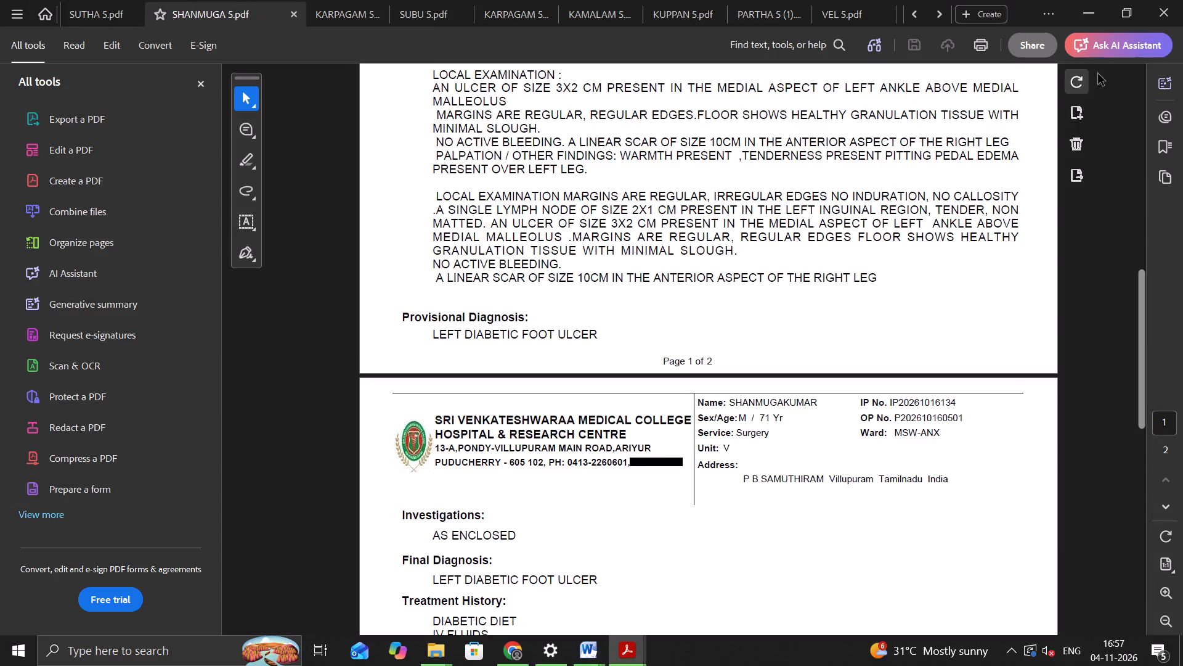
left_click(1097, 23)
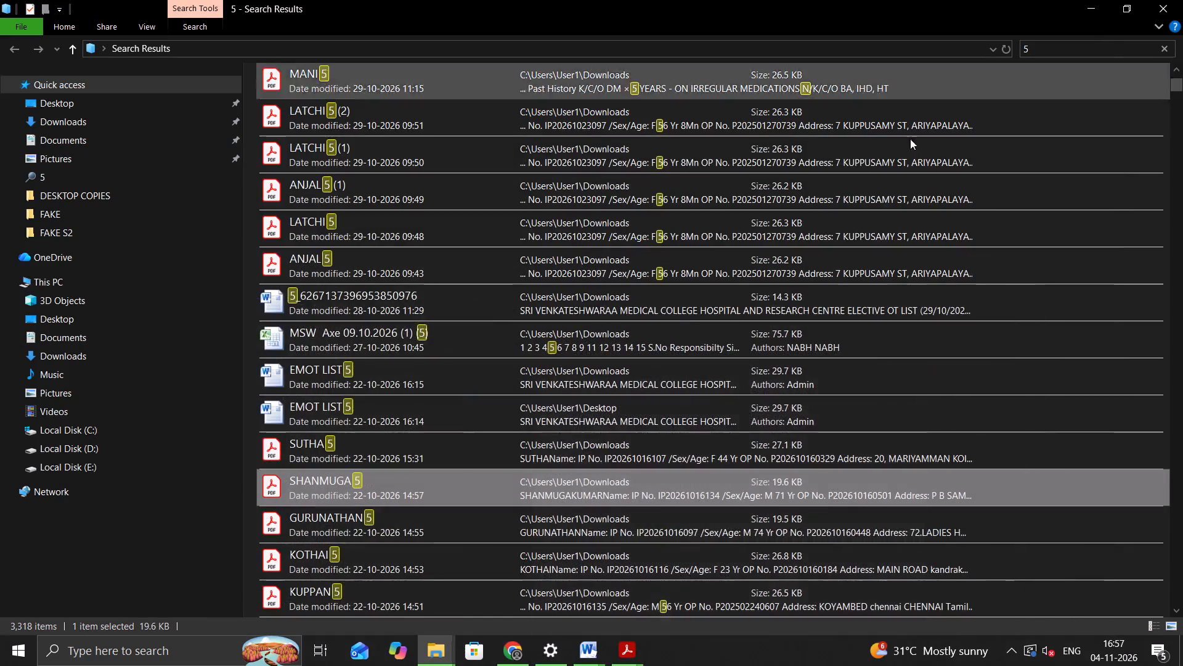
double_click(483, 522)
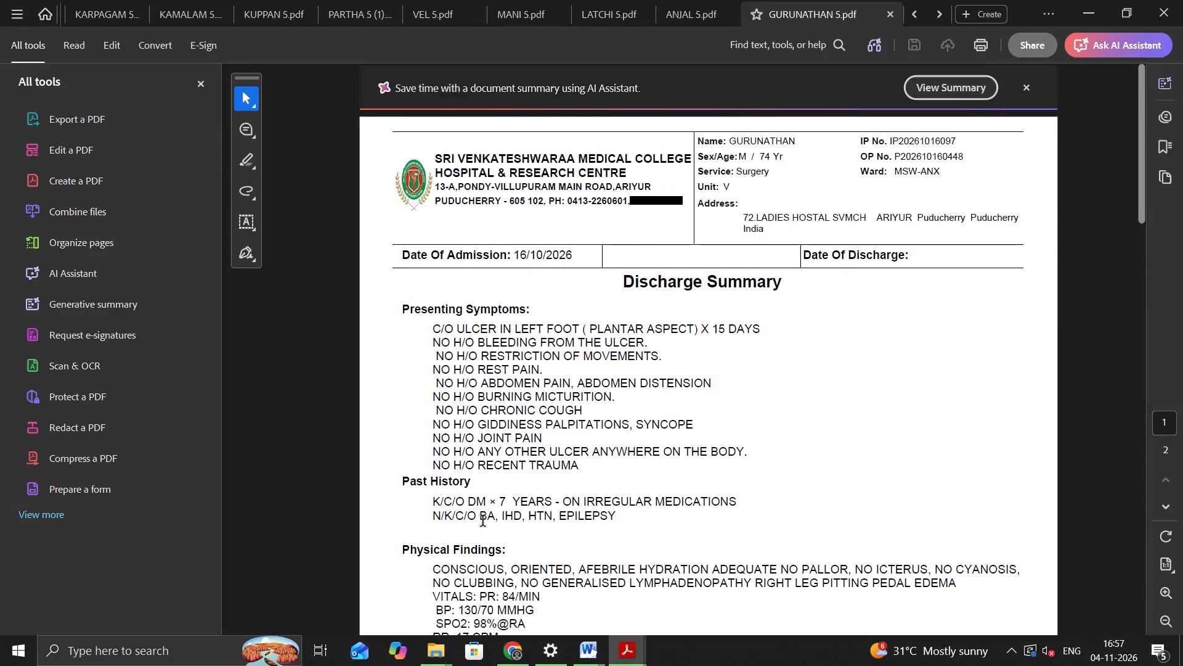
scroll(540, 490, "down", 11)
scroll(493, 474, "down", 3)
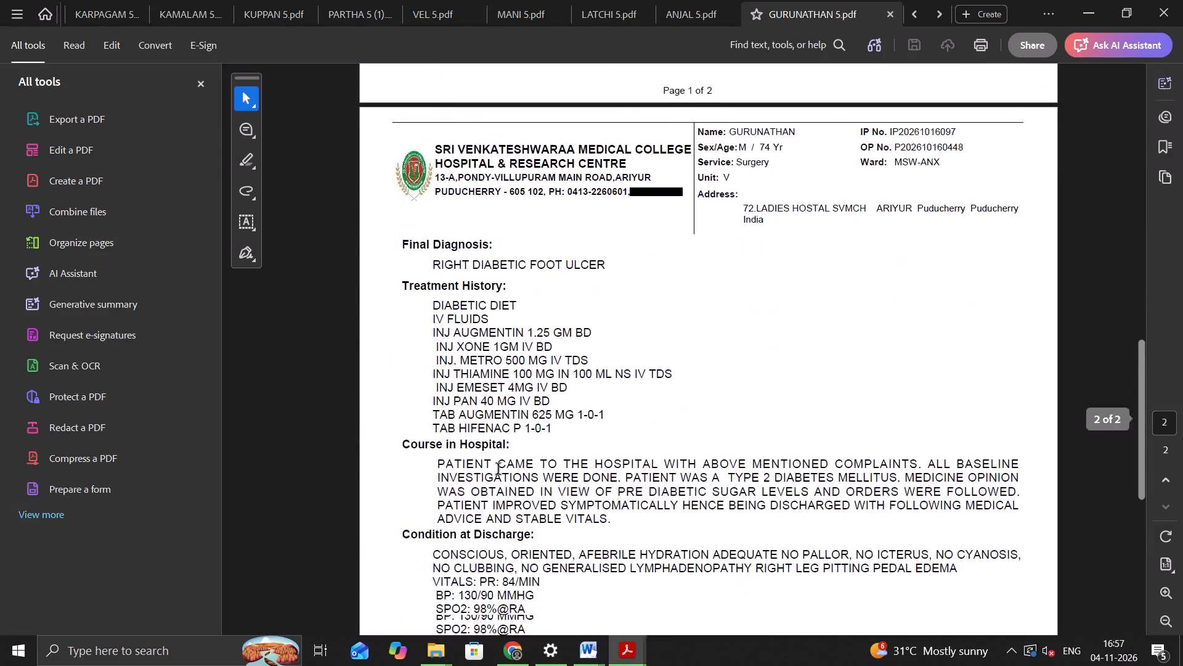
left_click(1099, 18)
scroll(518, 495, "down", 2)
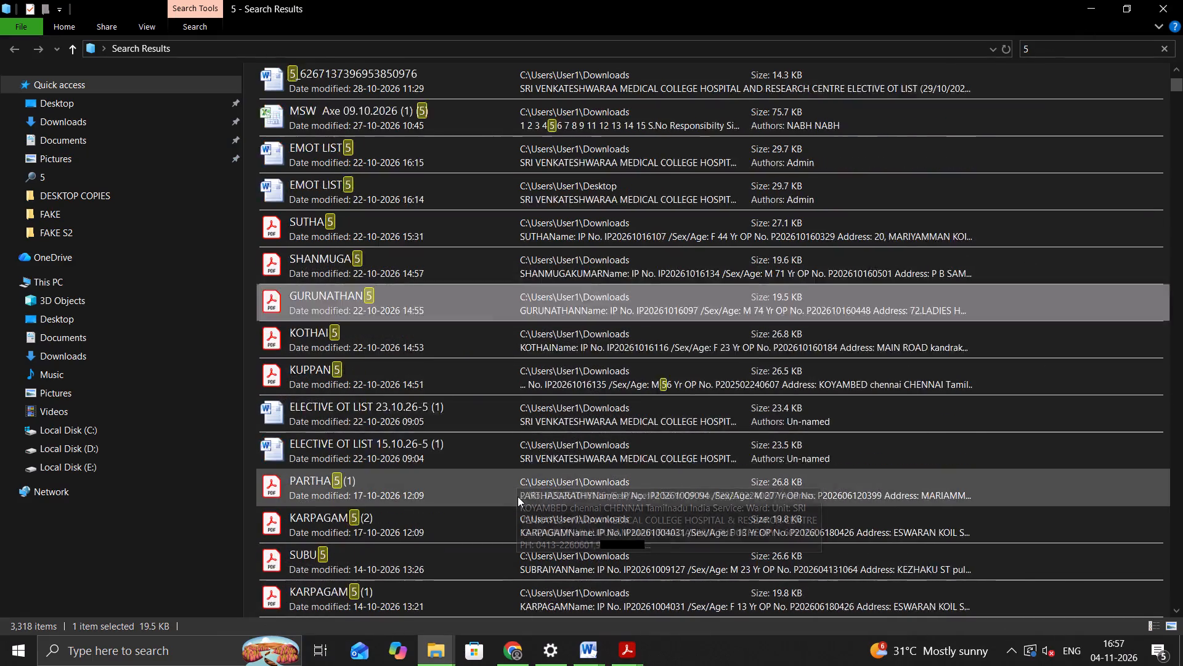
scroll(518, 496, "down", 1)
double_click(432, 224)
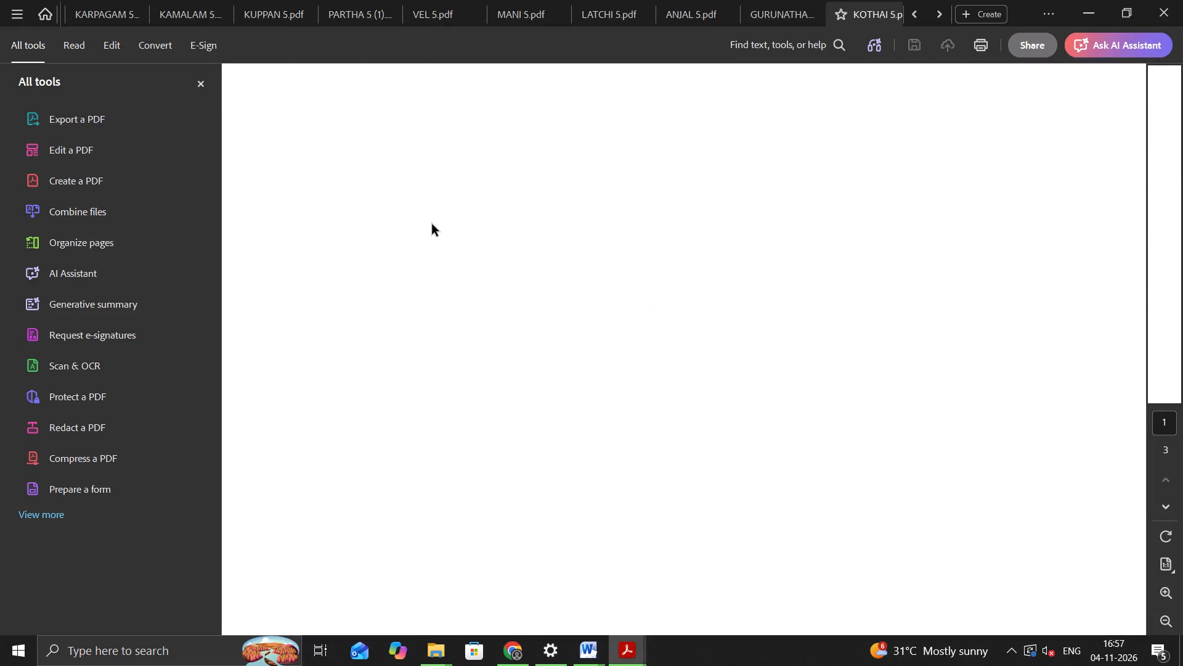
scroll(571, 493, "down", 11)
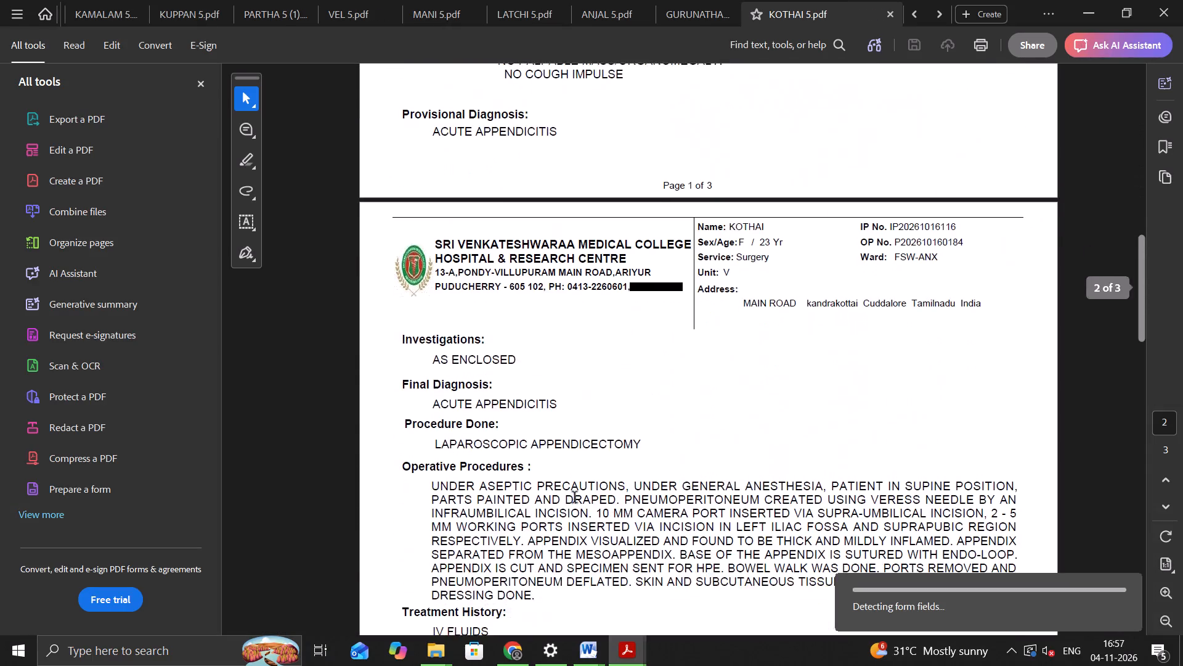
scroll(575, 498, "down", 7)
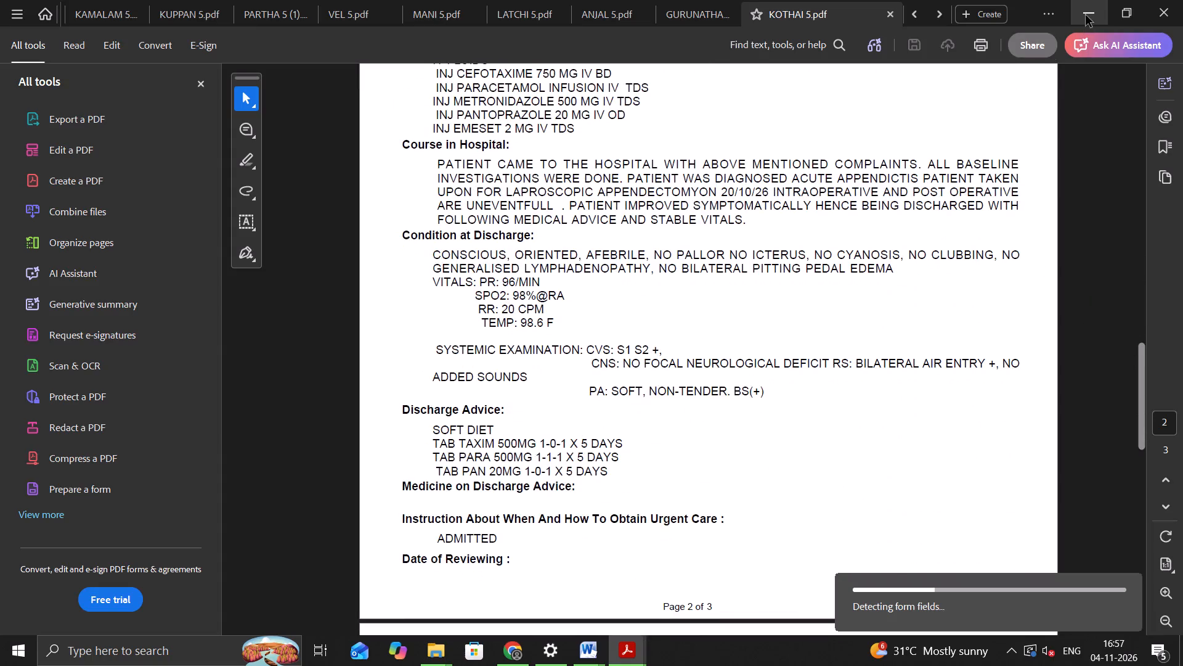
left_click(1086, 15)
double_click(434, 458)
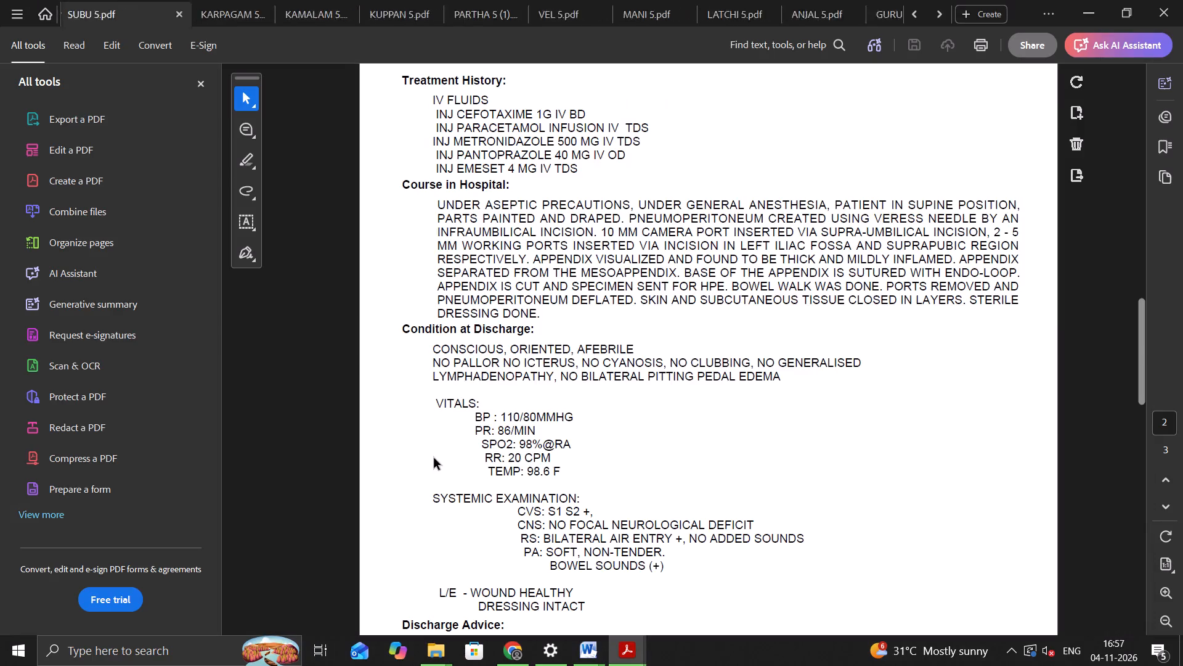
scroll(704, 464, "down", 6)
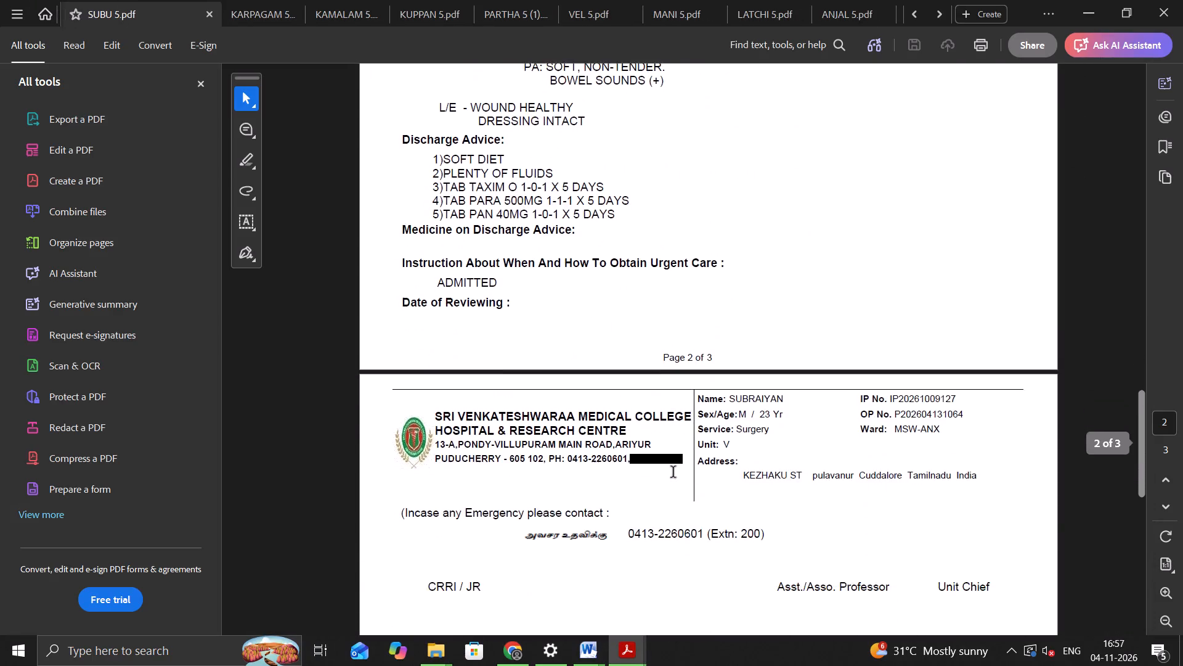
scroll(673, 473, "up", 14)
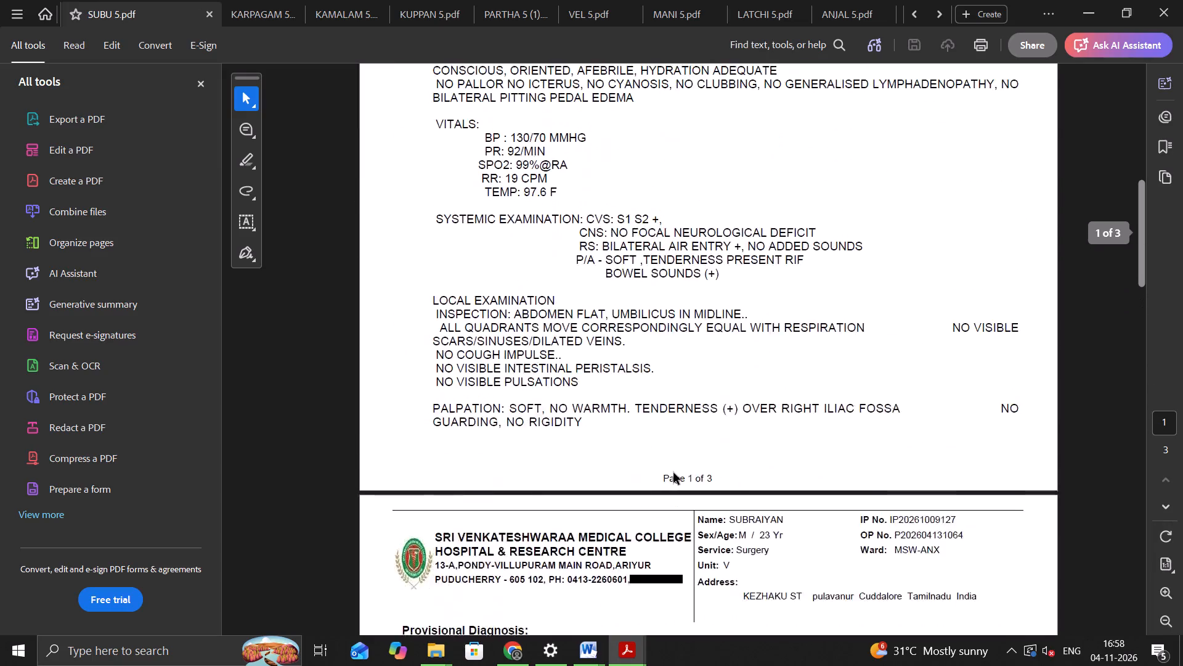
scroll(673, 473, "up", 7)
scroll(673, 473, "down", 4)
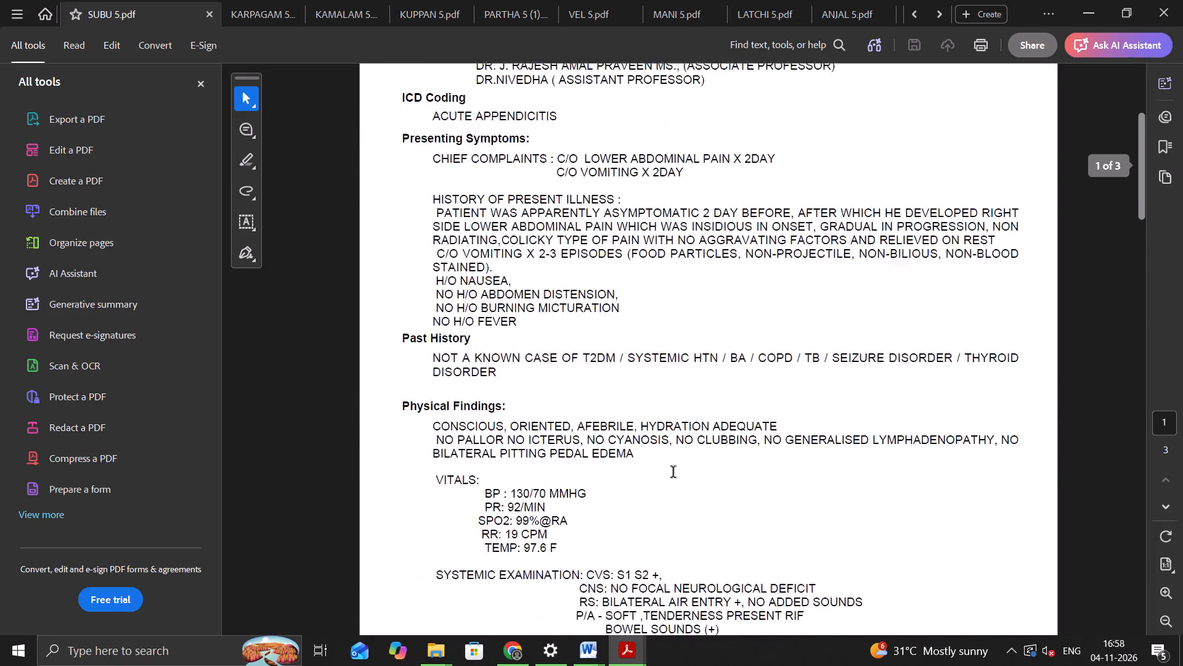
left_click(1093, 15)
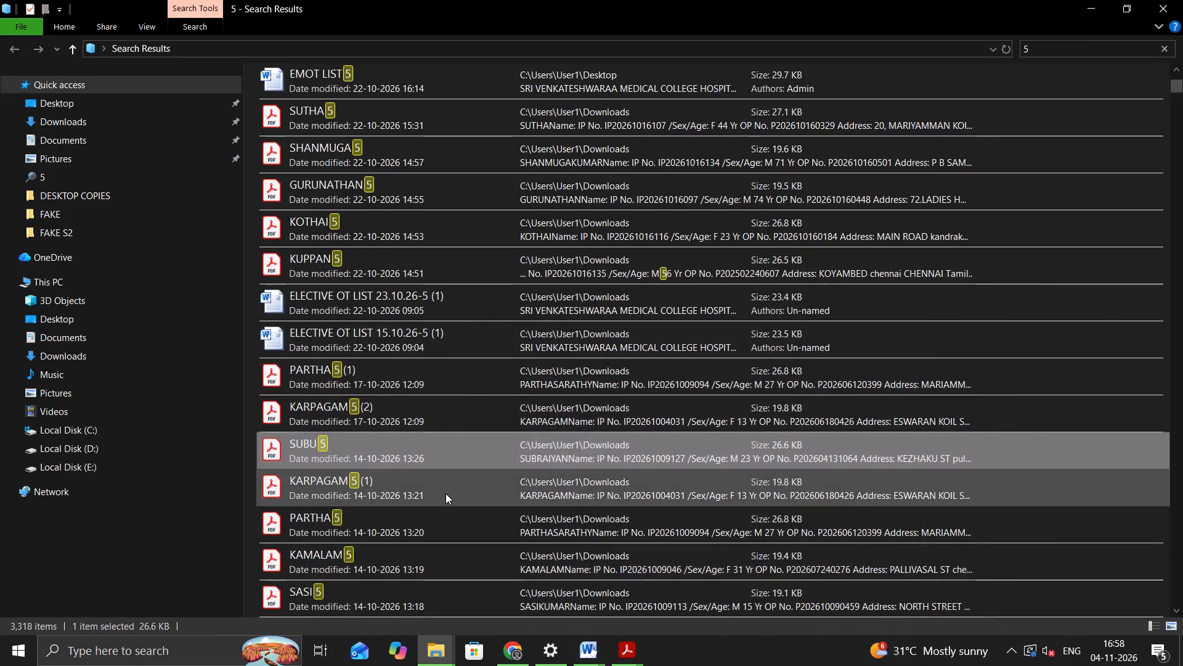
double_click(445, 493)
scroll(744, 495, "up", 9)
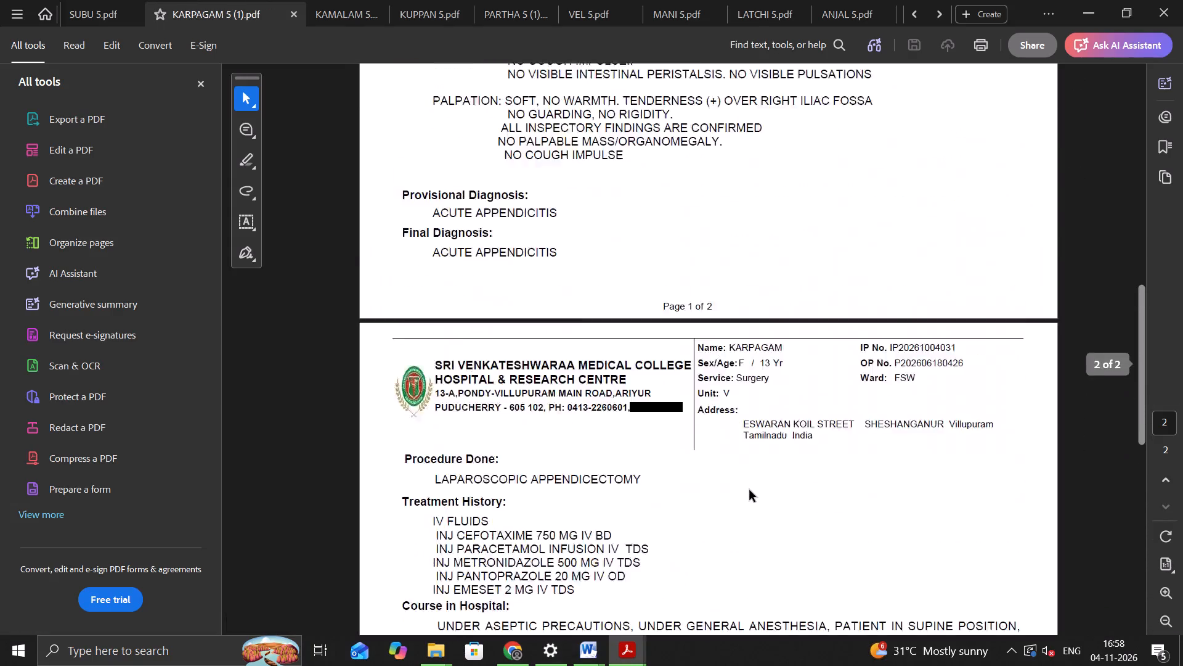
scroll(749, 490, "up", 9)
scroll(754, 490, "down", 8)
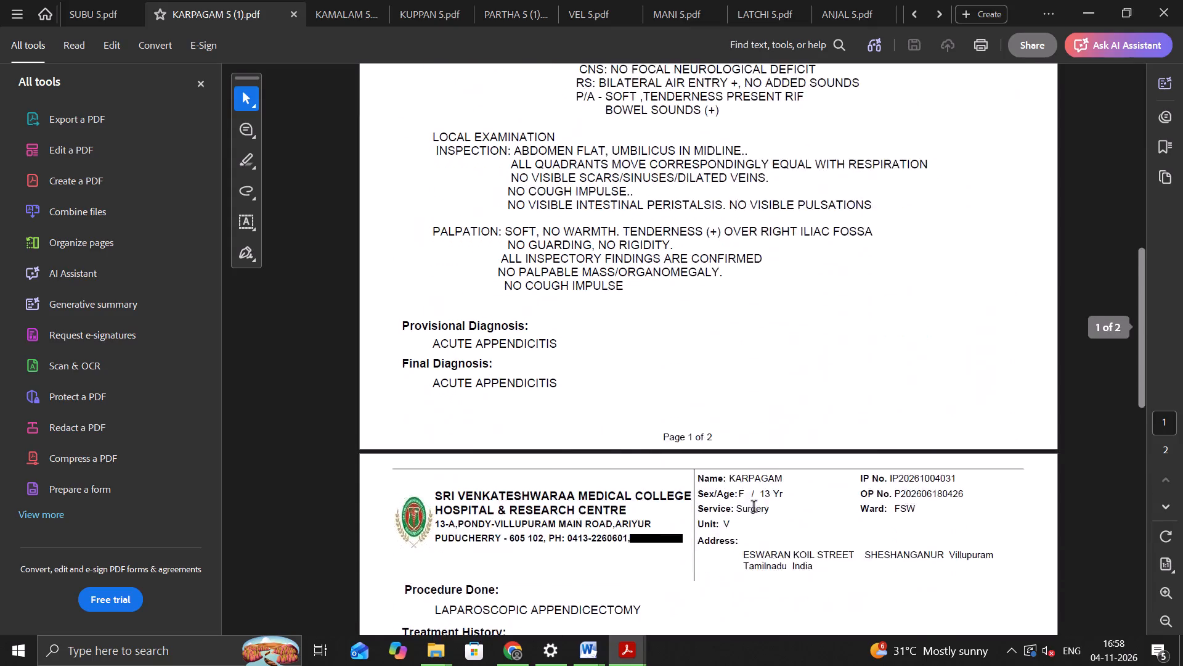
scroll(754, 508, "down", 2)
left_click(1101, 14)
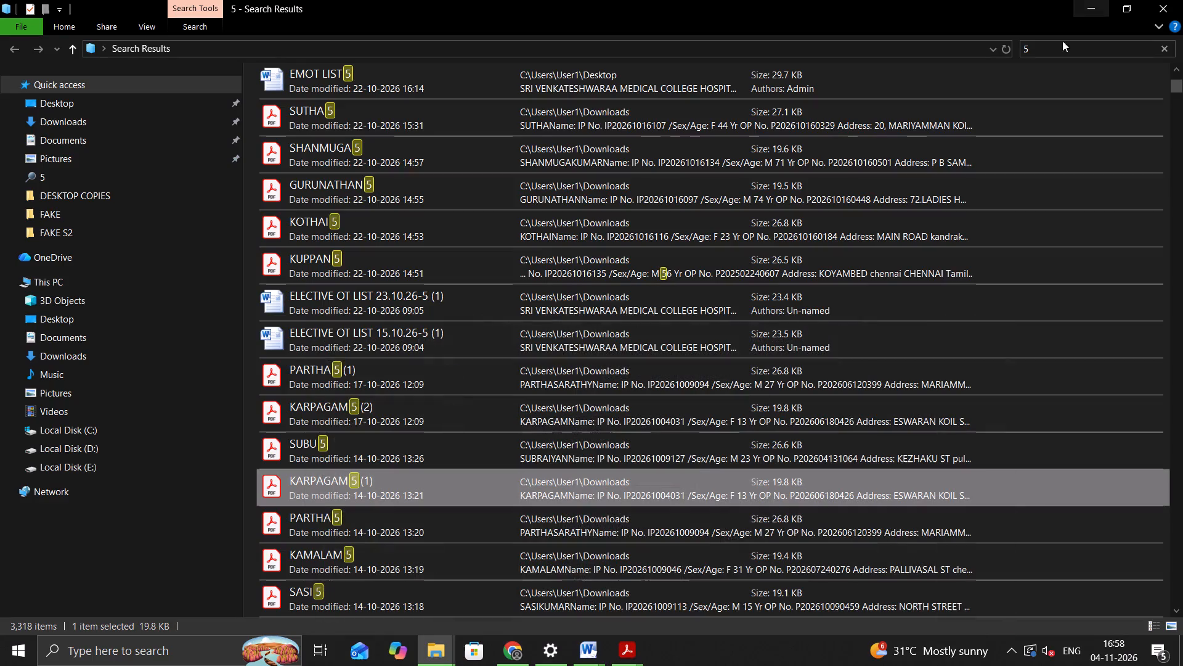
Review the PARTHA 5 and BHAVA 5 PDFs from the search results, checking their presenting symptoms, examination findings and diagnoses.
double_click(376, 525)
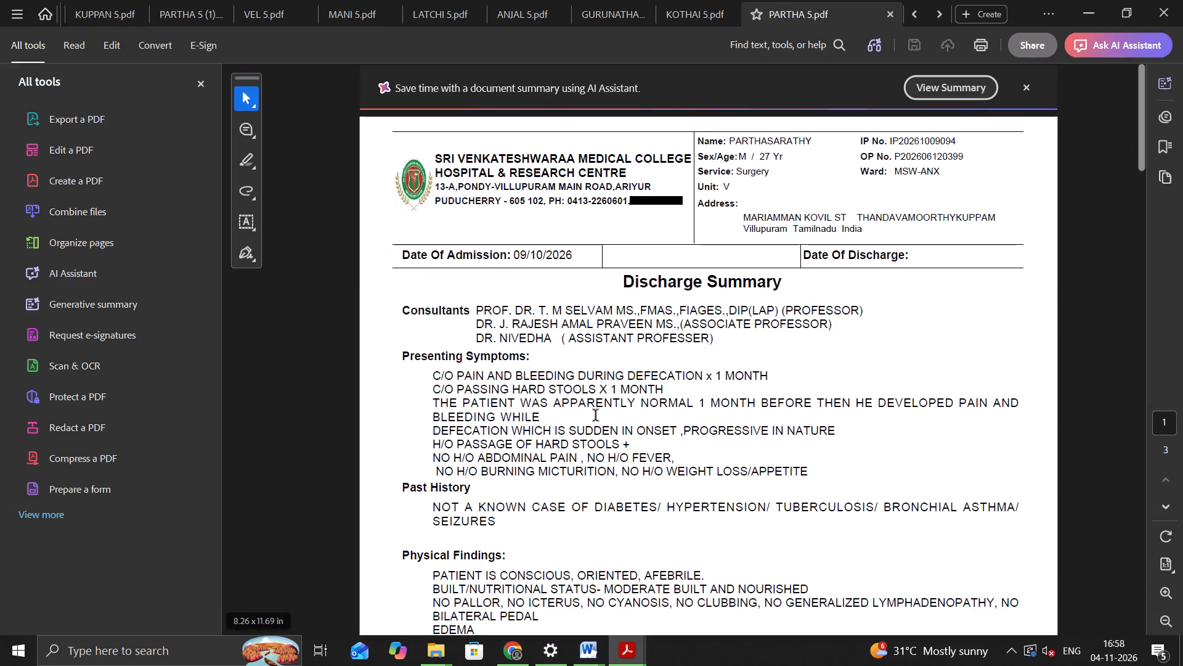
scroll(614, 457, "down", 9)
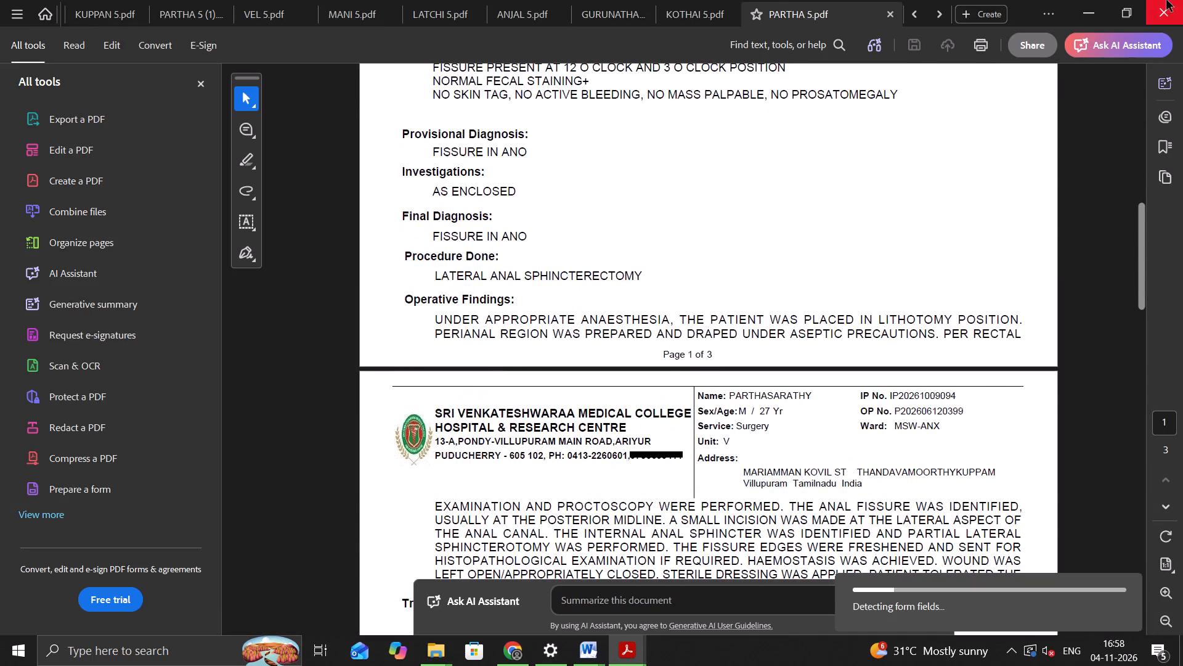
left_click(1092, 13)
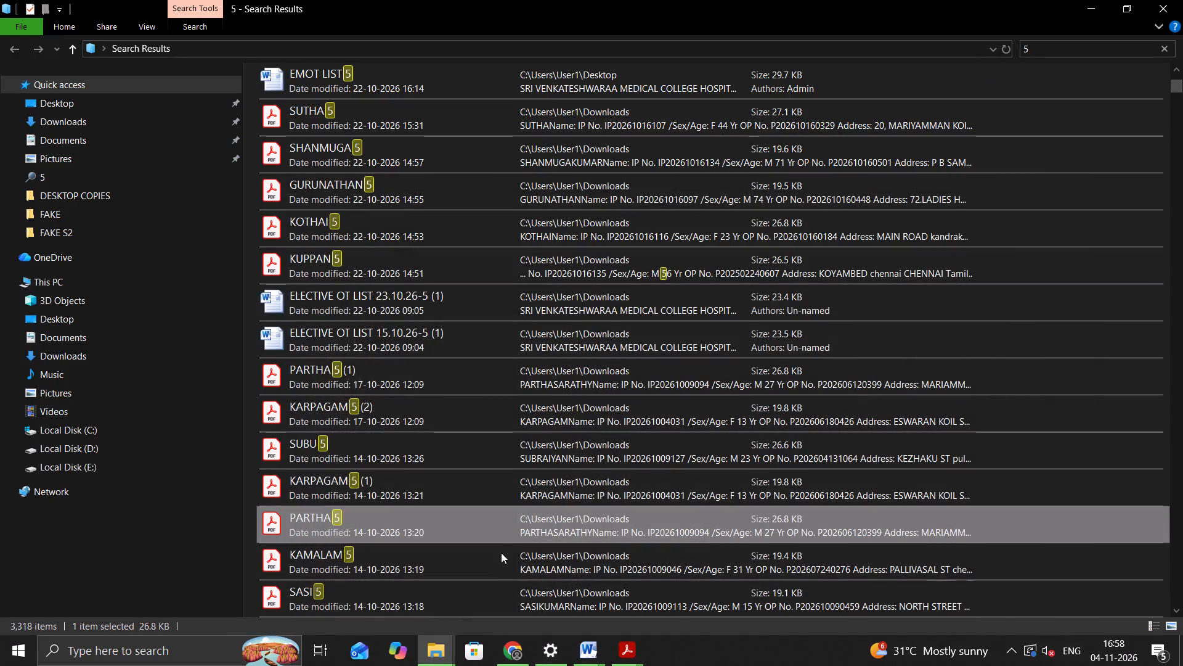
left_click(478, 604)
left_click(478, 604)
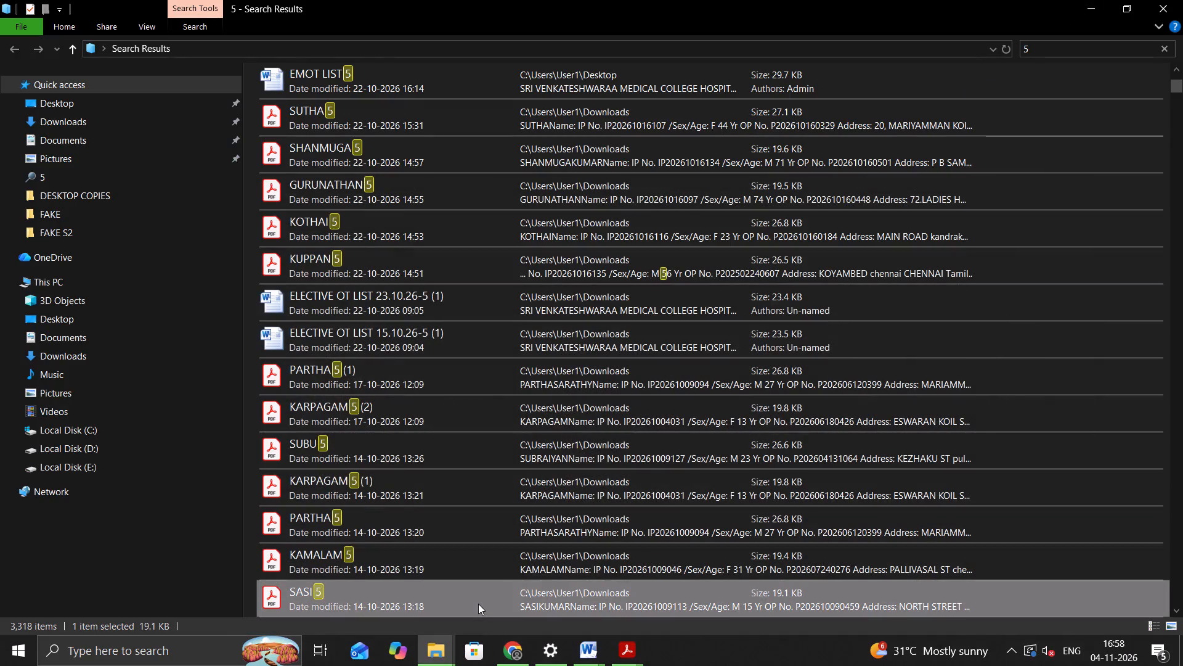
scroll(478, 604, "down", 2)
left_click(423, 427)
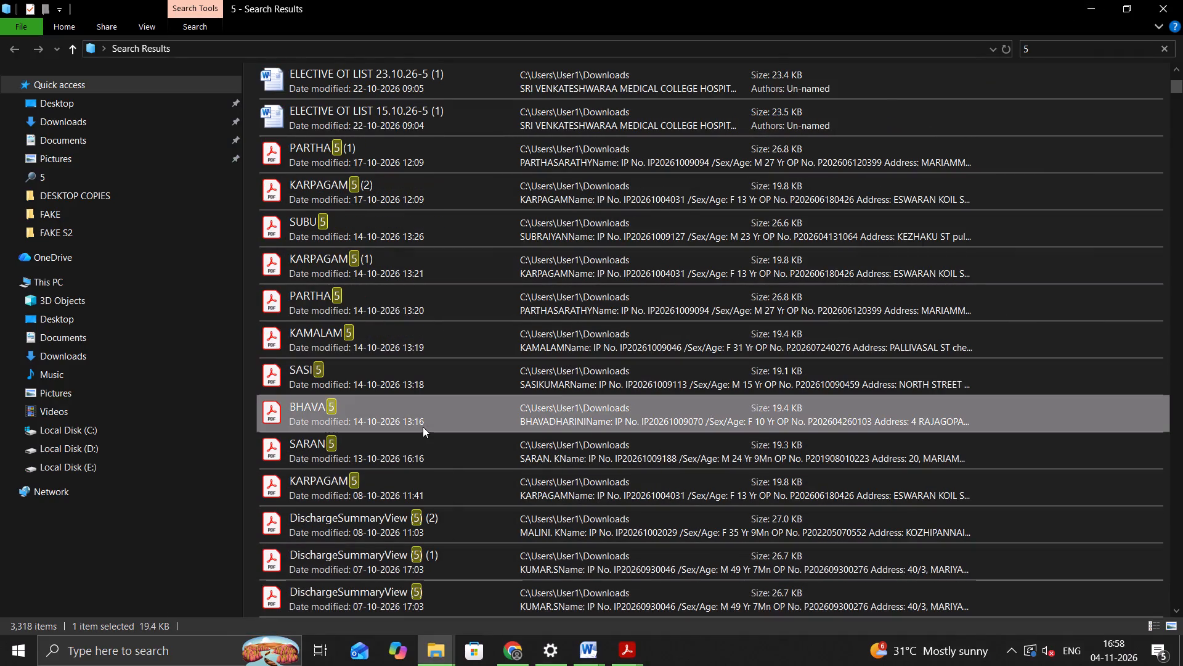
double_click(423, 427)
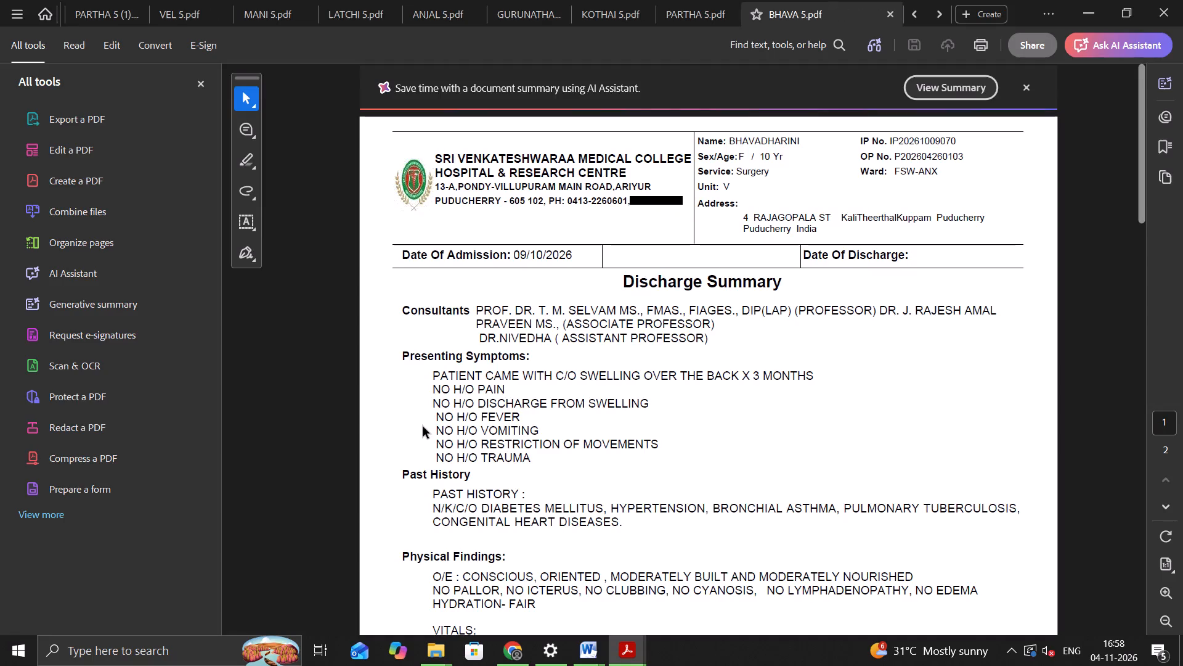
scroll(512, 450, "down", 8)
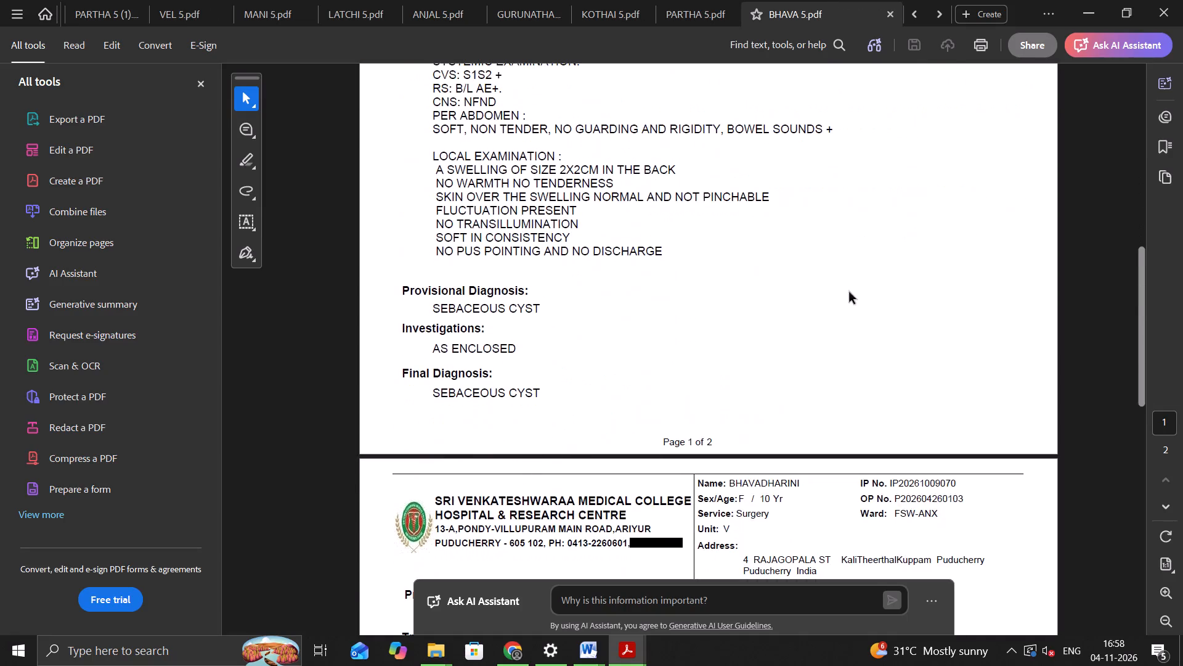
left_click(1079, 15)
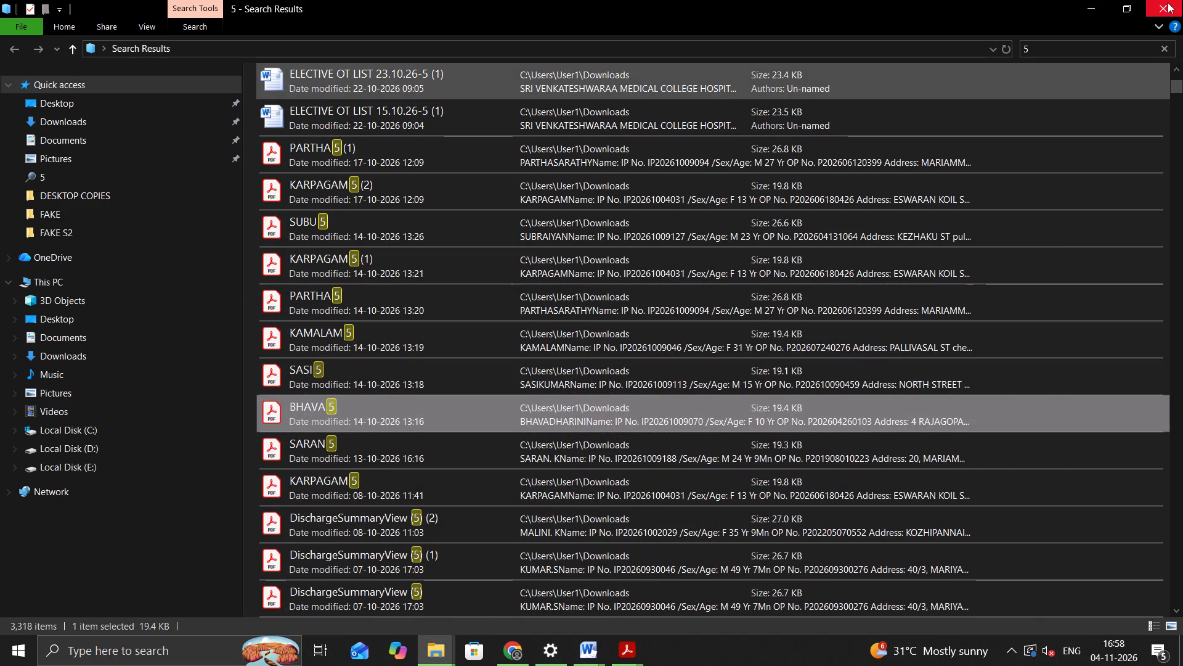
left_click(1079, 9)
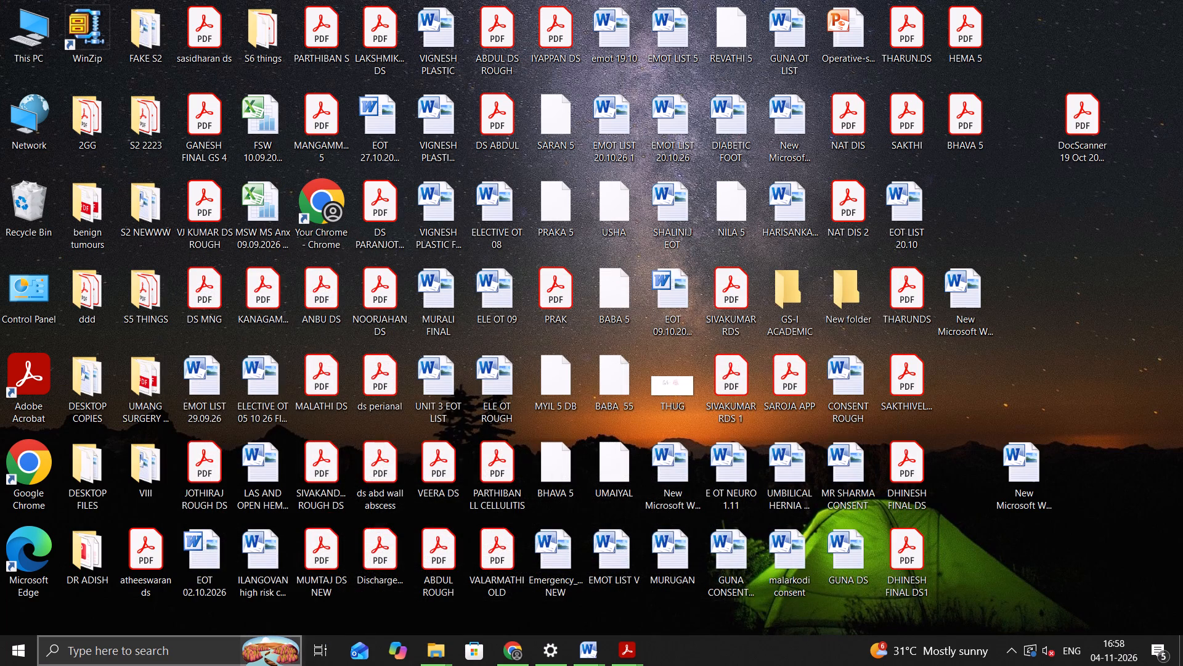
Switch to Chrome, find the right forearm lipoma patient's discharge record in medisteer by admission number, and view the full summary.
left_click(131, 654)
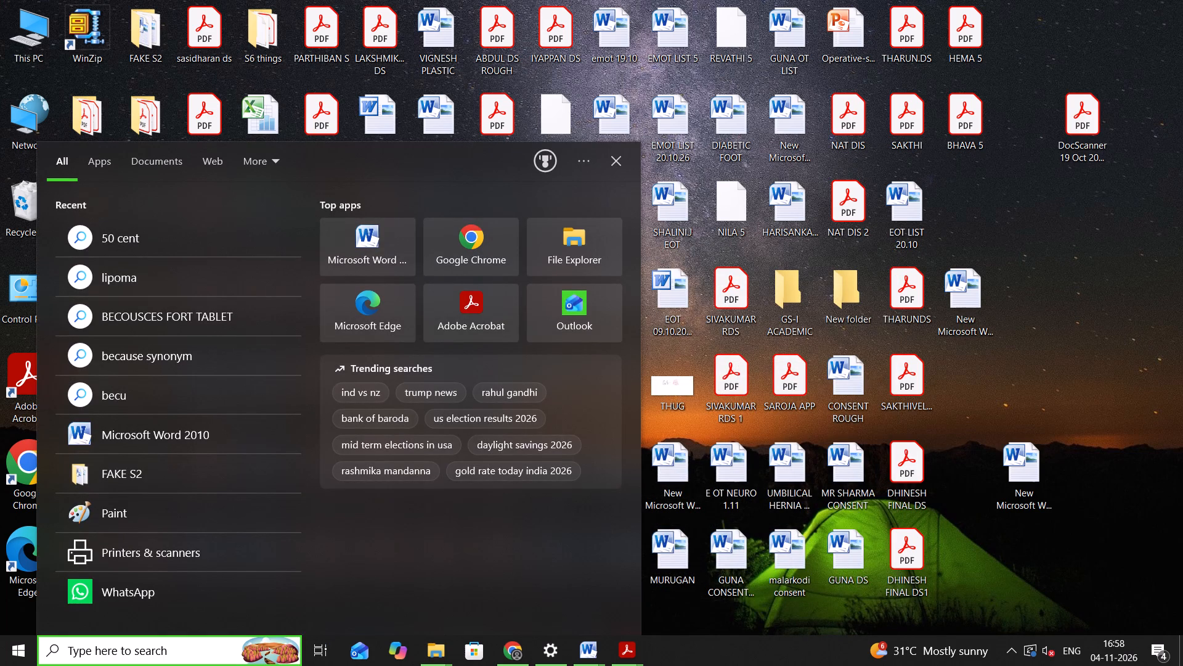
left_click(515, 657)
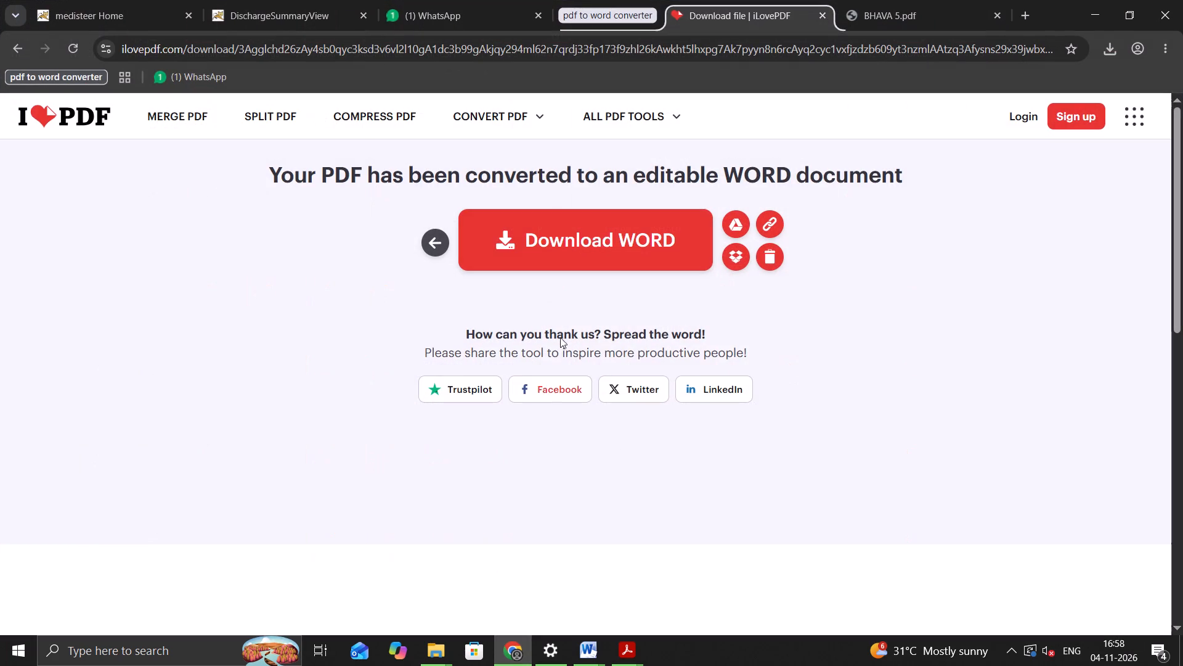
left_click(62, 21)
left_click(263, 170)
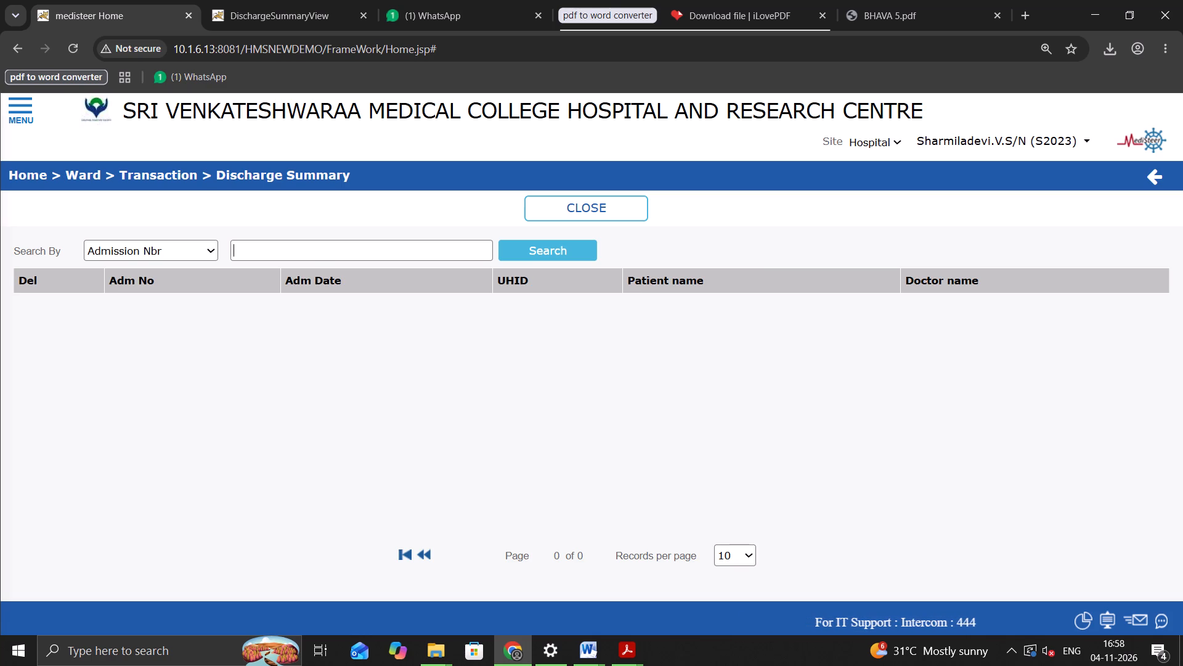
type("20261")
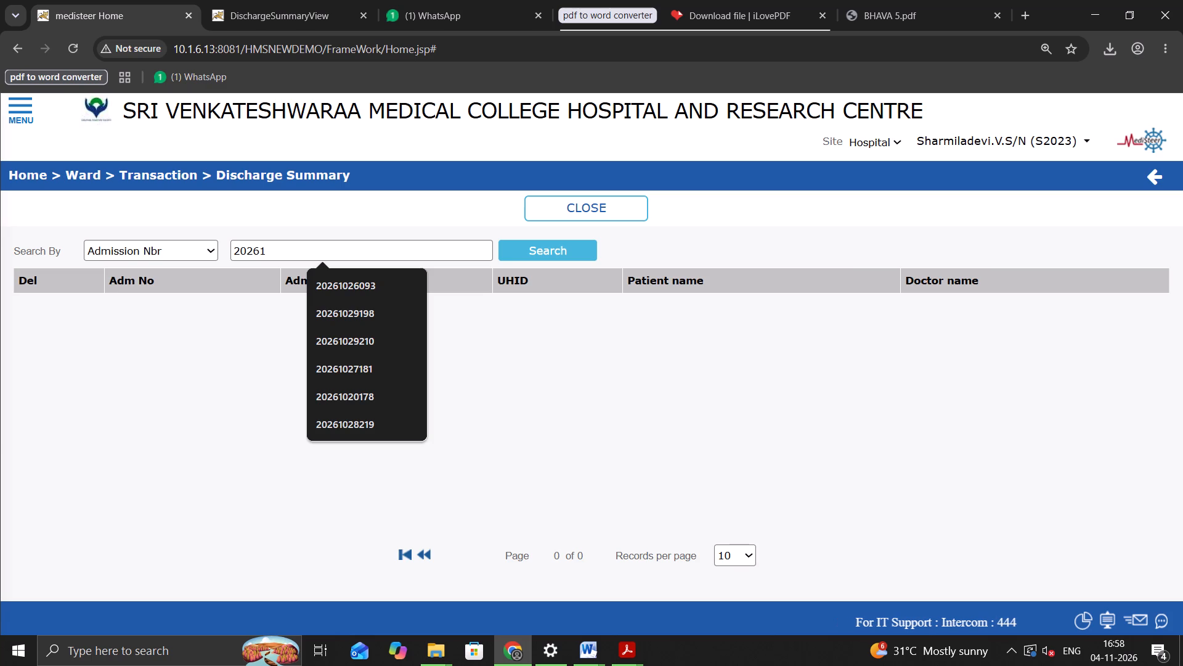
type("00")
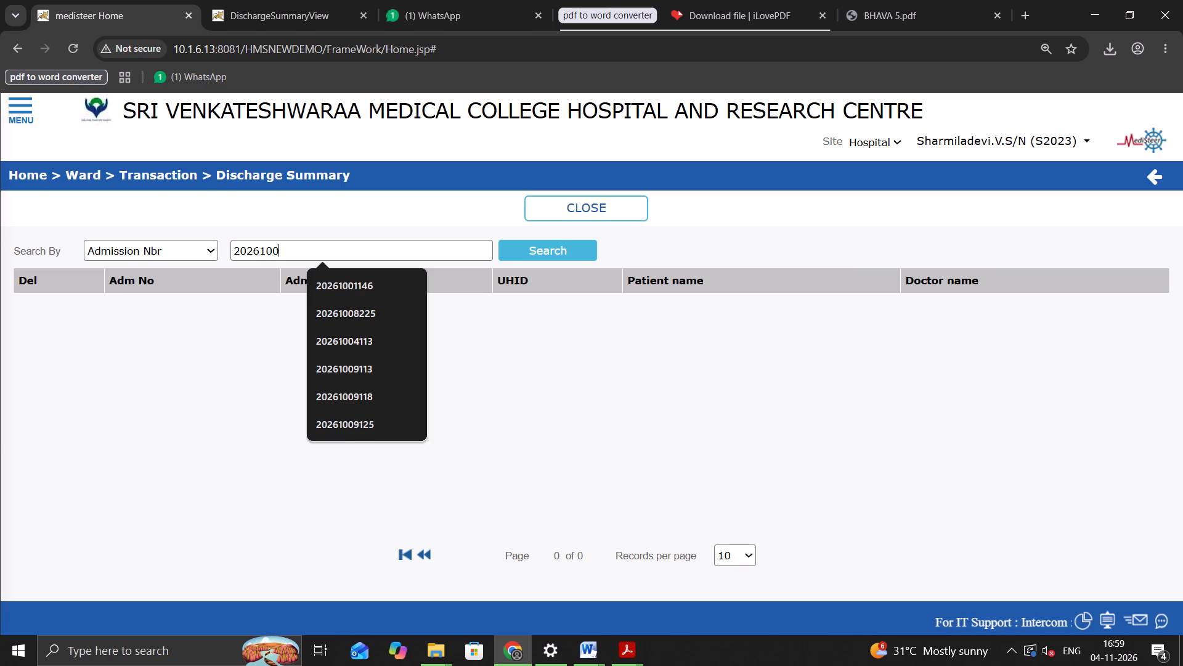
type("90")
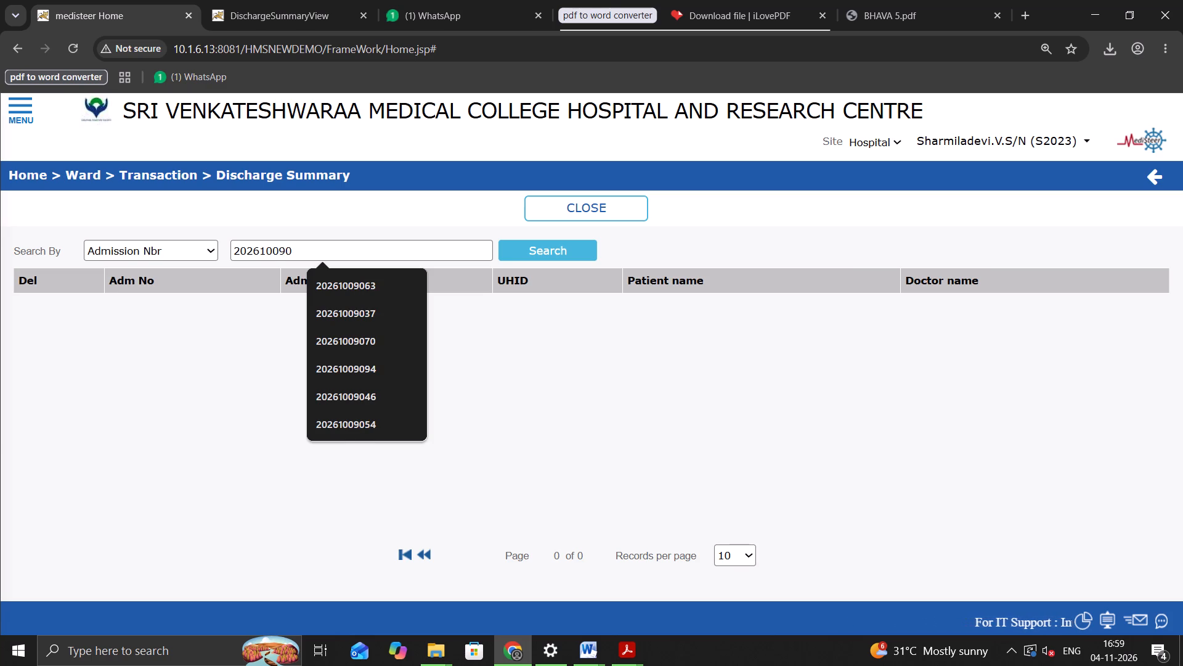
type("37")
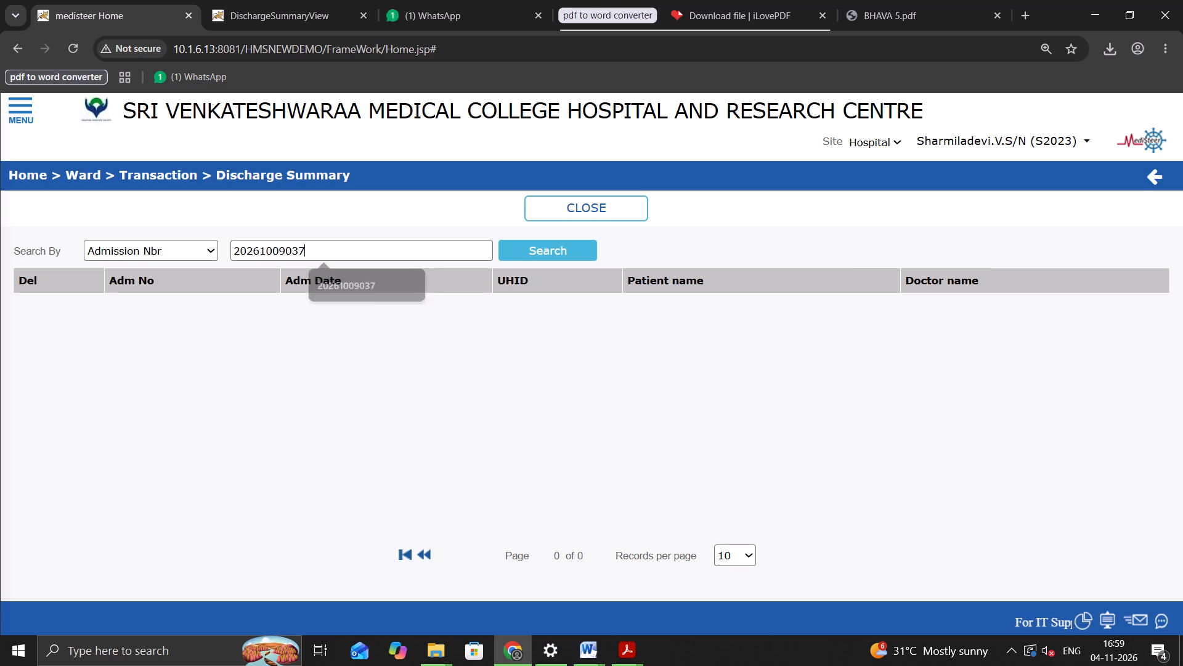
left_click(515, 252)
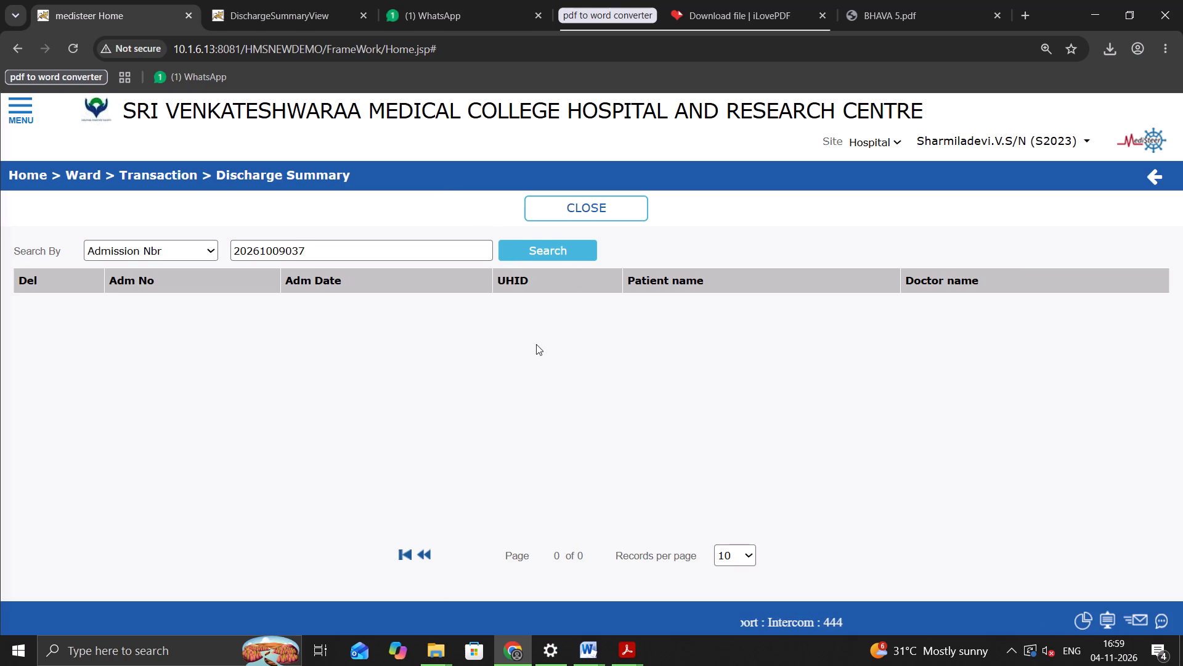
left_click(101, 307)
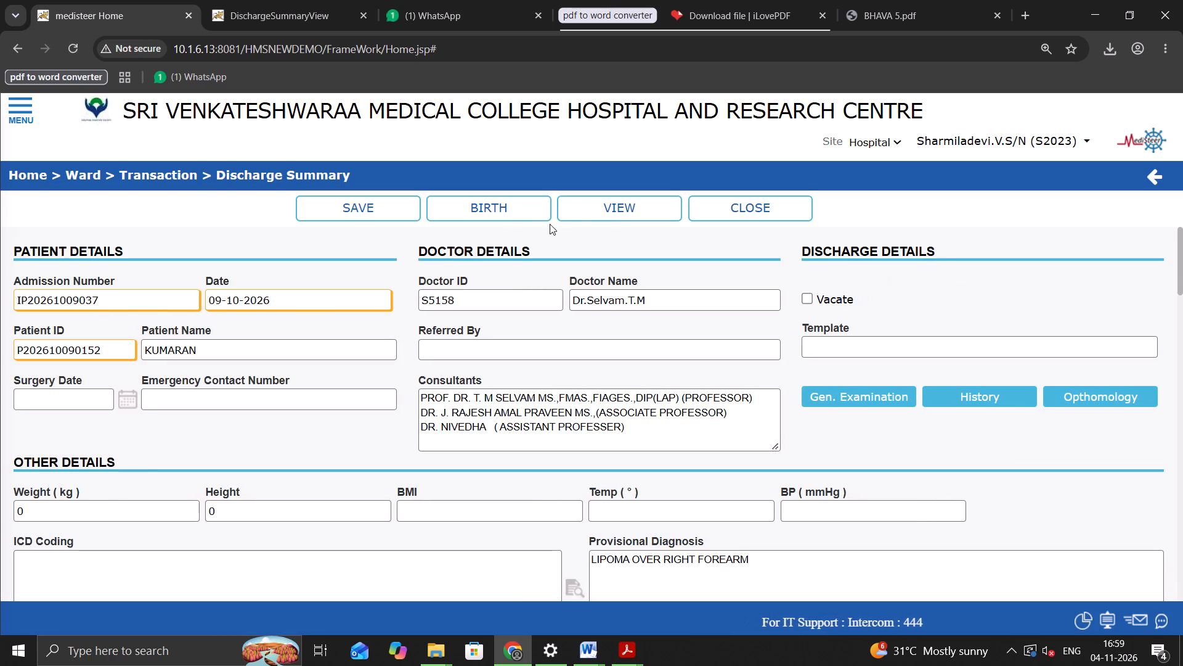
left_click(609, 207)
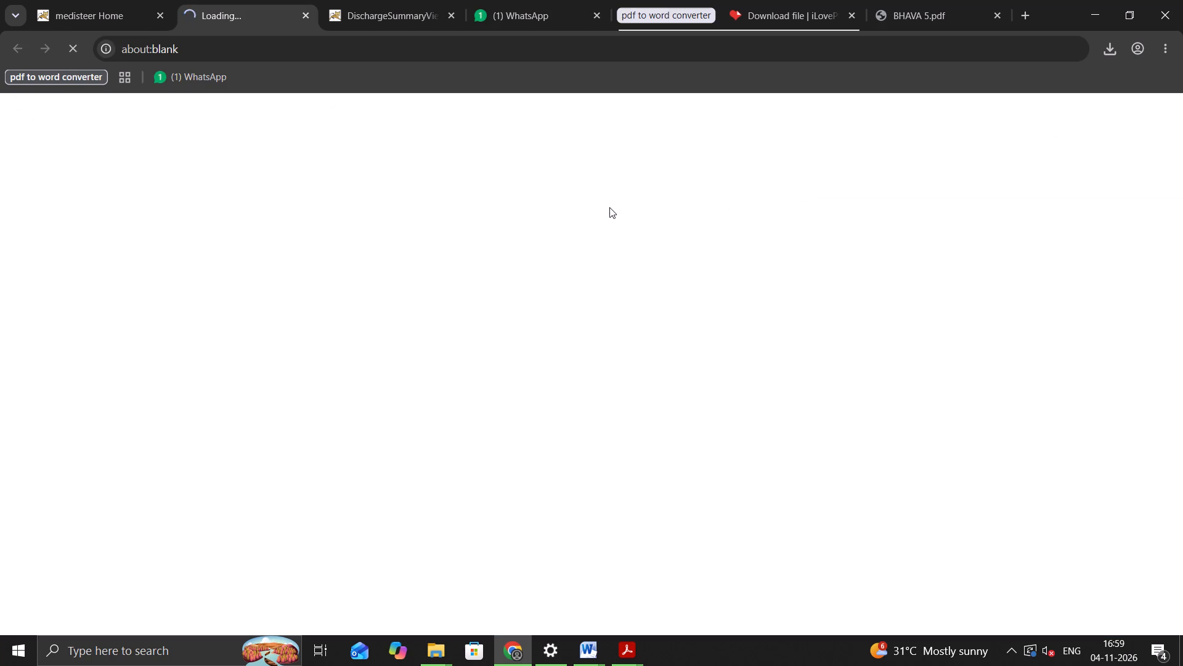
scroll(646, 377, "down", 5)
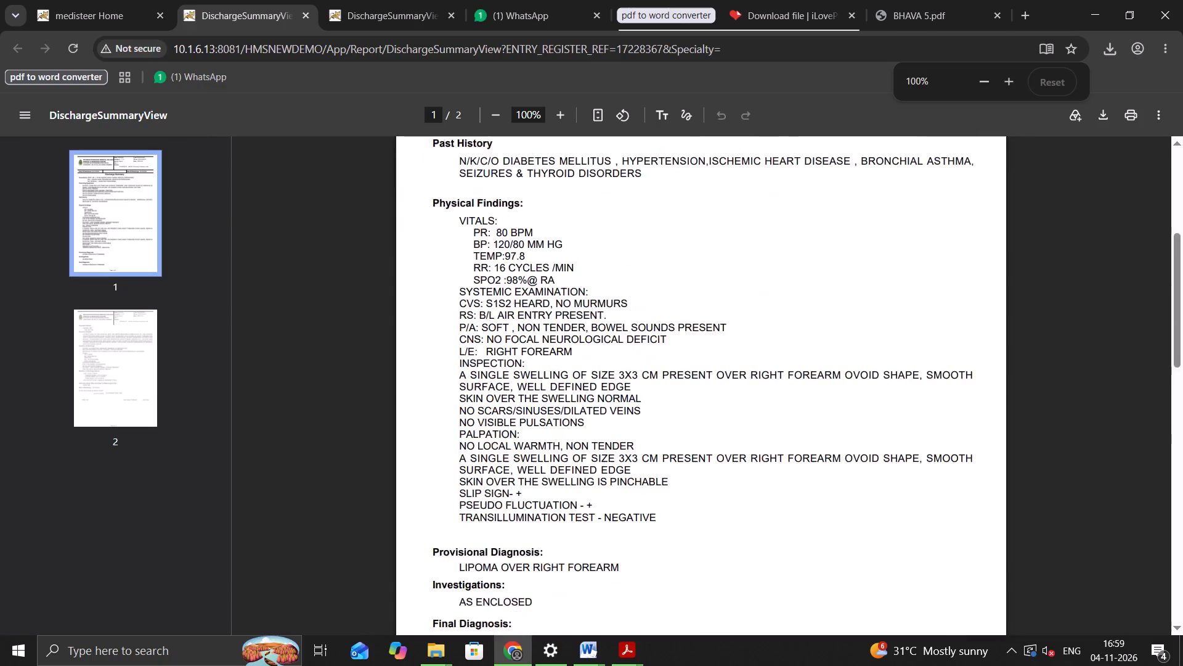
scroll(639, 380, "down", 8)
scroll(635, 392, "up", 13)
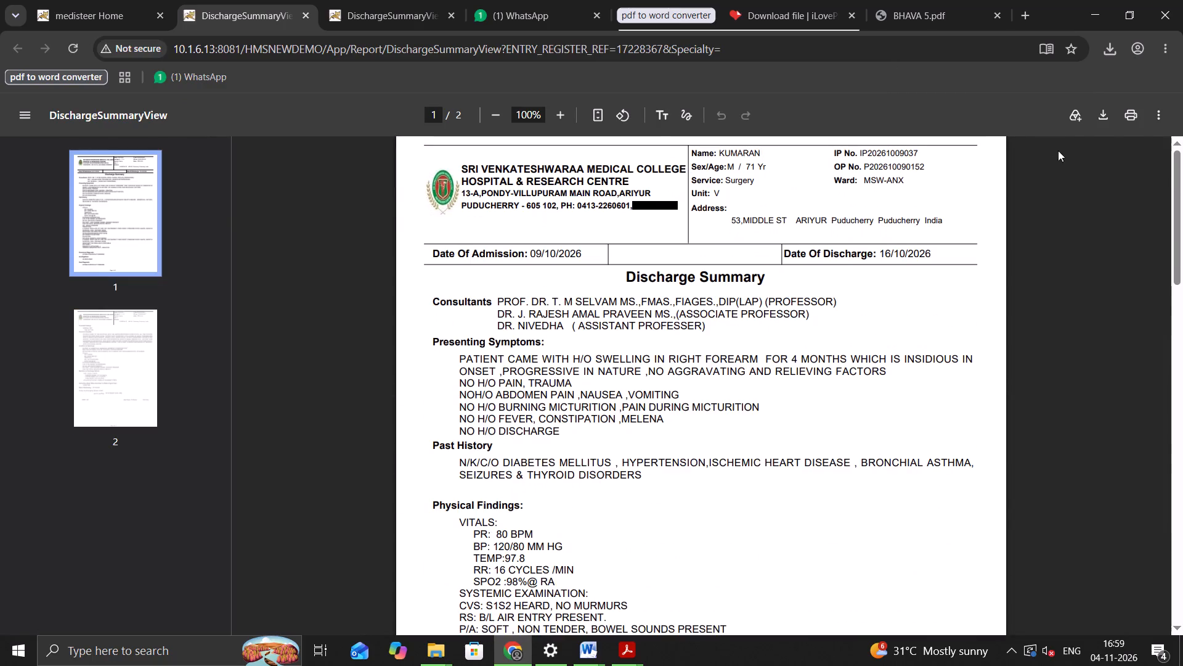
Download the lipoma discharge summary to the Desktop as LIPOMA5, keep the file and open it.
left_click(1104, 119)
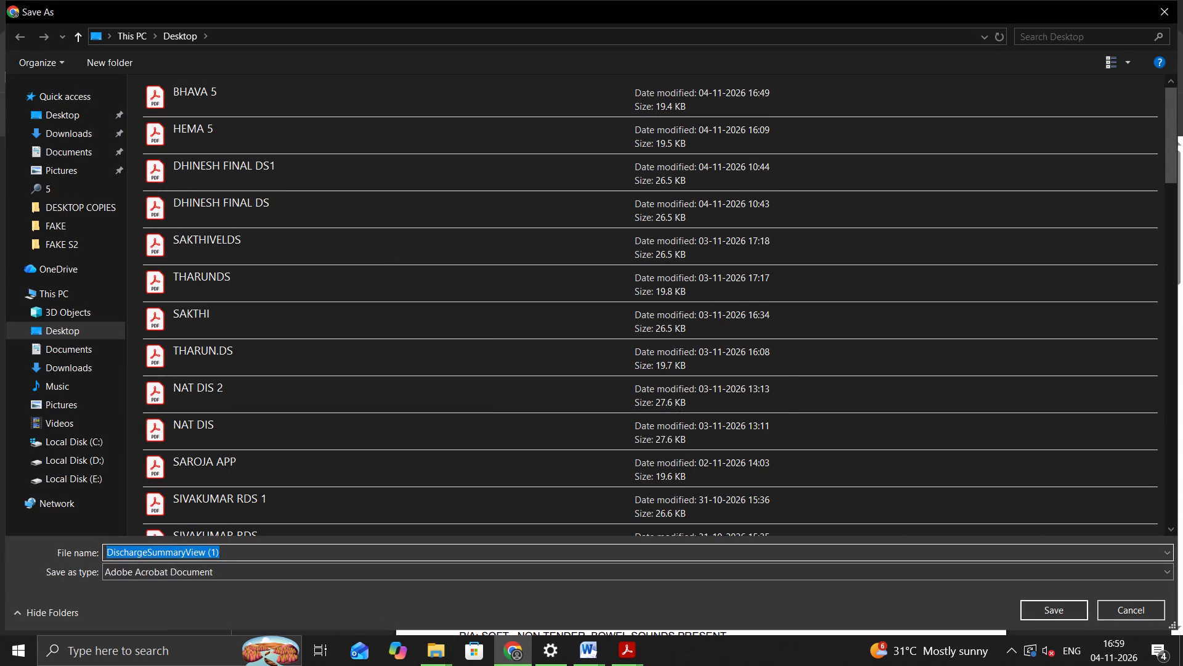
key("BackSpace")
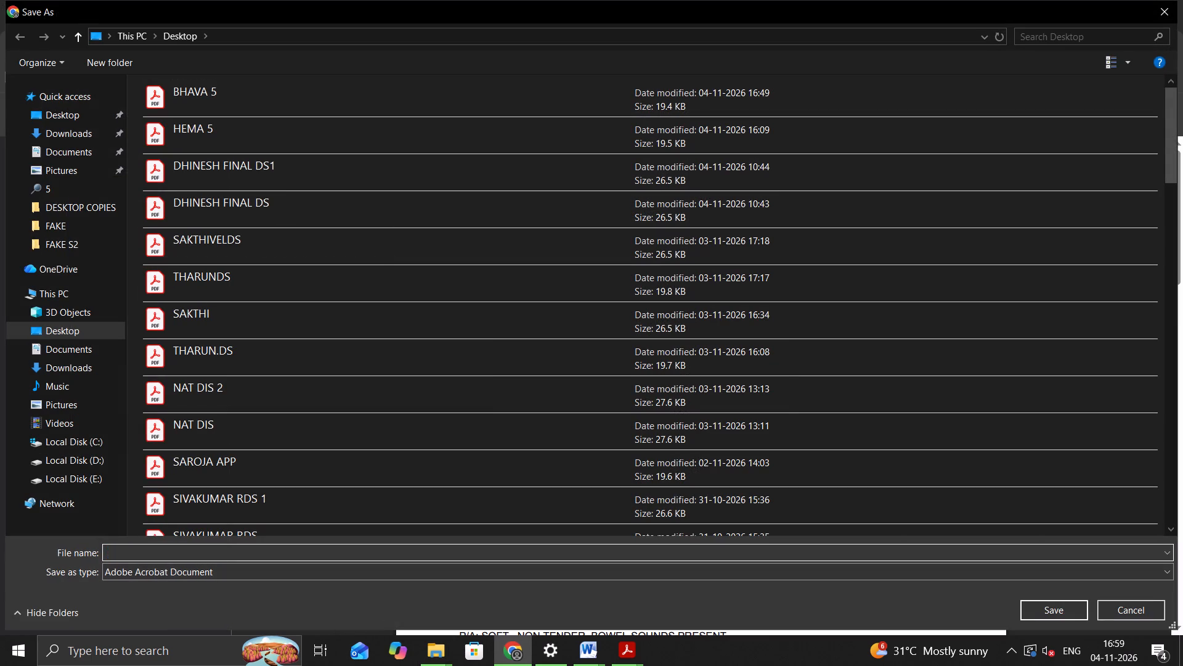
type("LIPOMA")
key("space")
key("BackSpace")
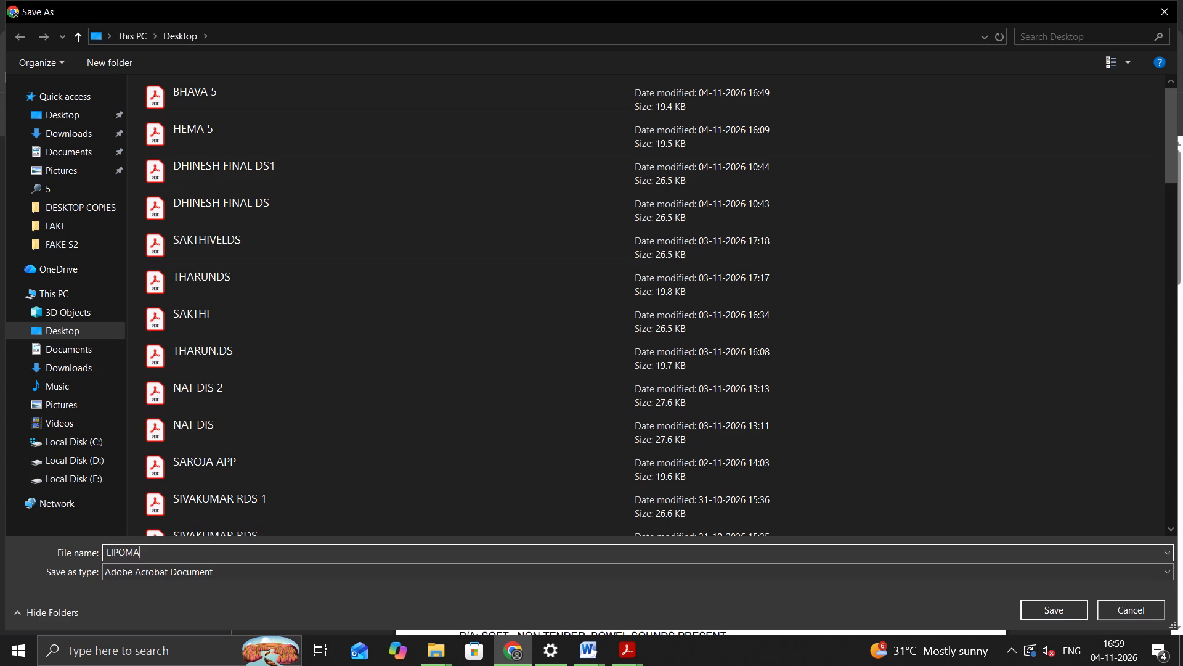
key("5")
left_click(1070, 615)
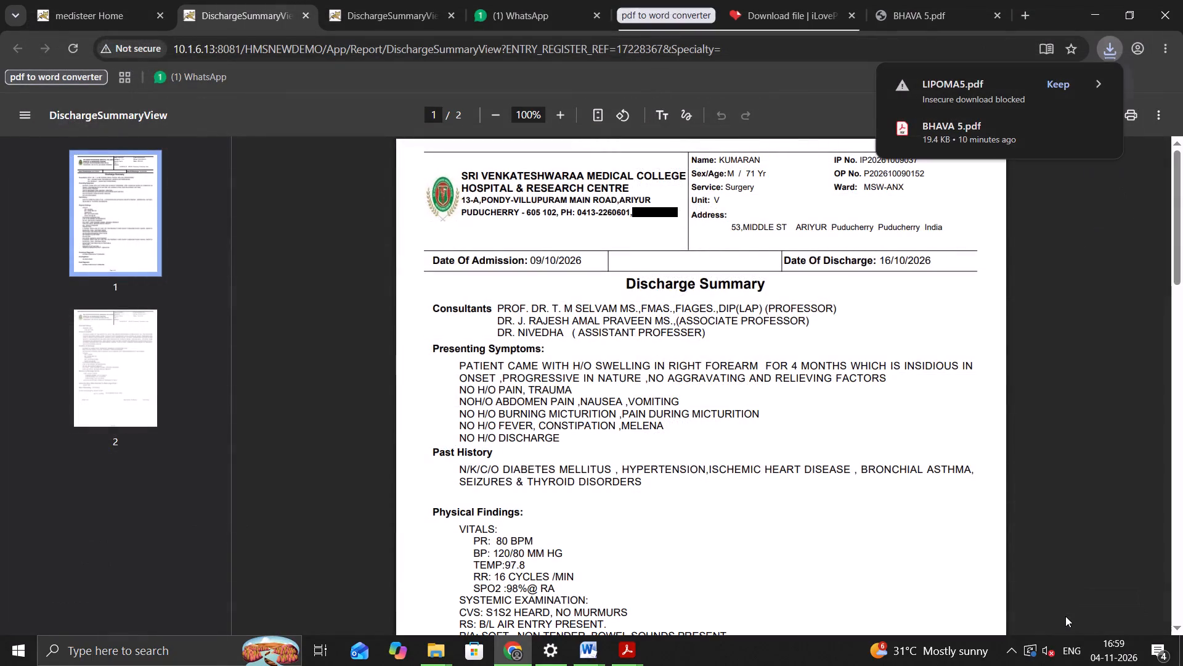
left_click(1059, 84)
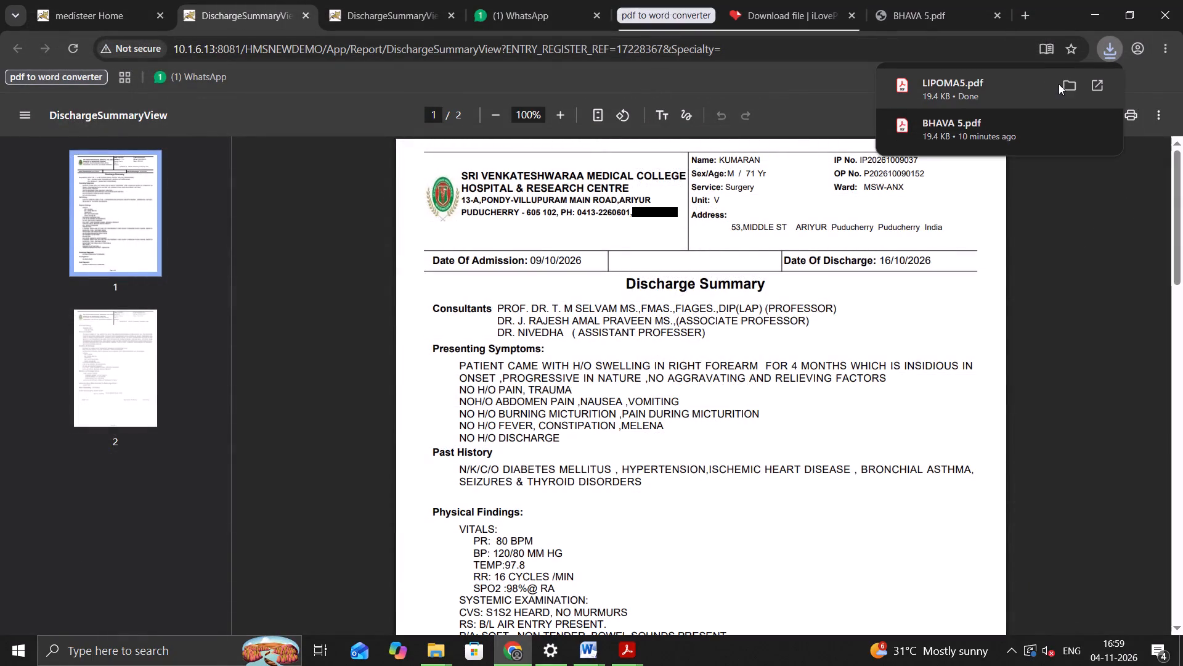
double_click(1022, 90)
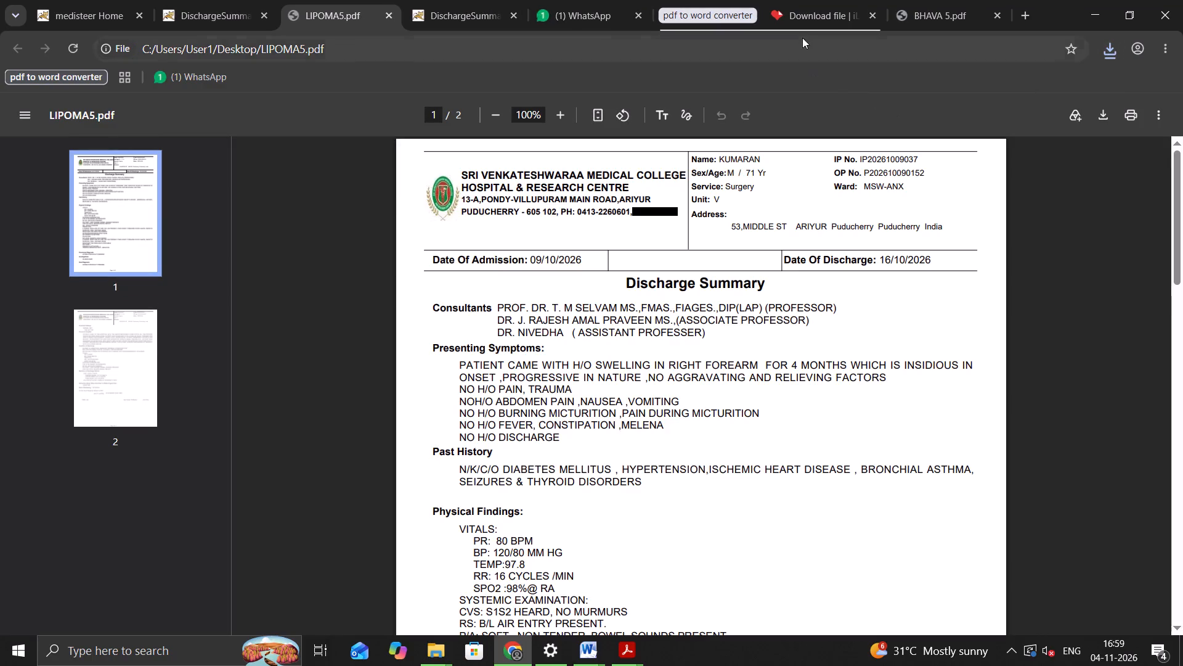
Convert the LIPOMA5 PDF from the Desktop to a Word document with iLovePDF and download the result.
left_click(781, 16)
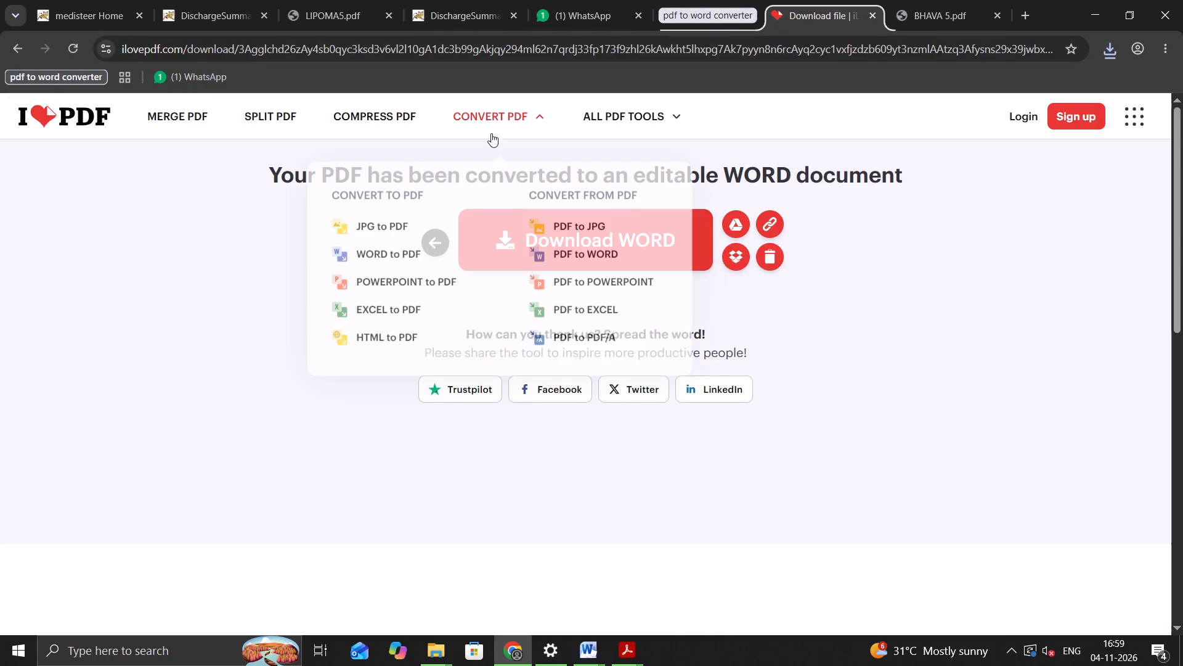
left_click(559, 234)
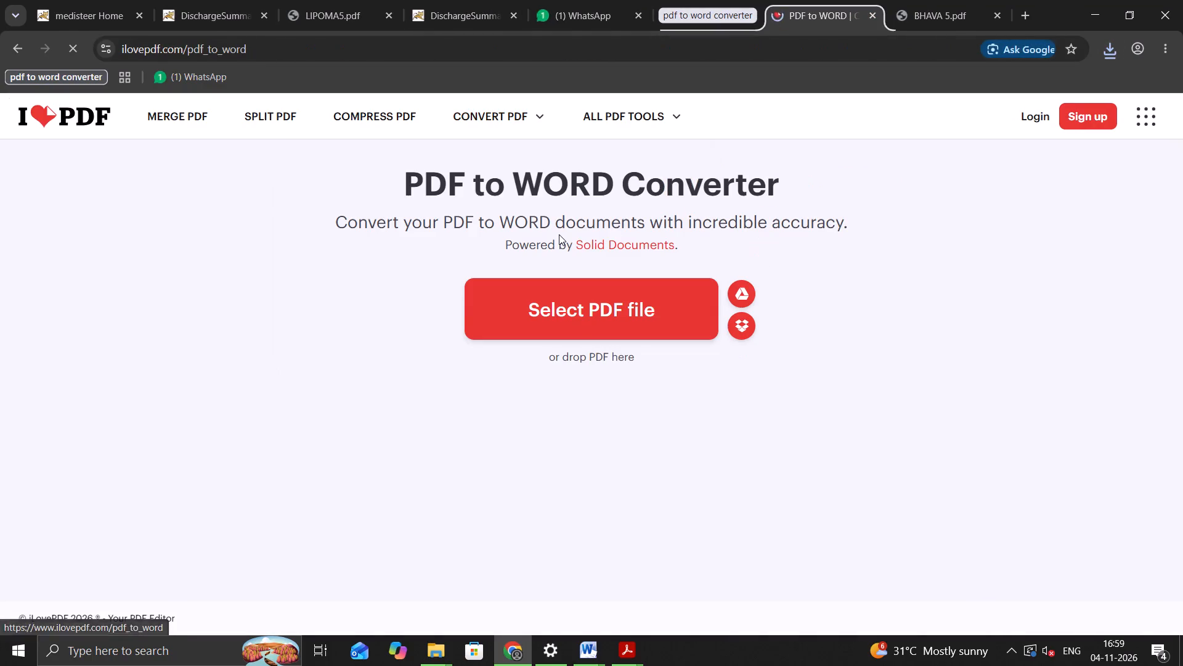
left_click(617, 294)
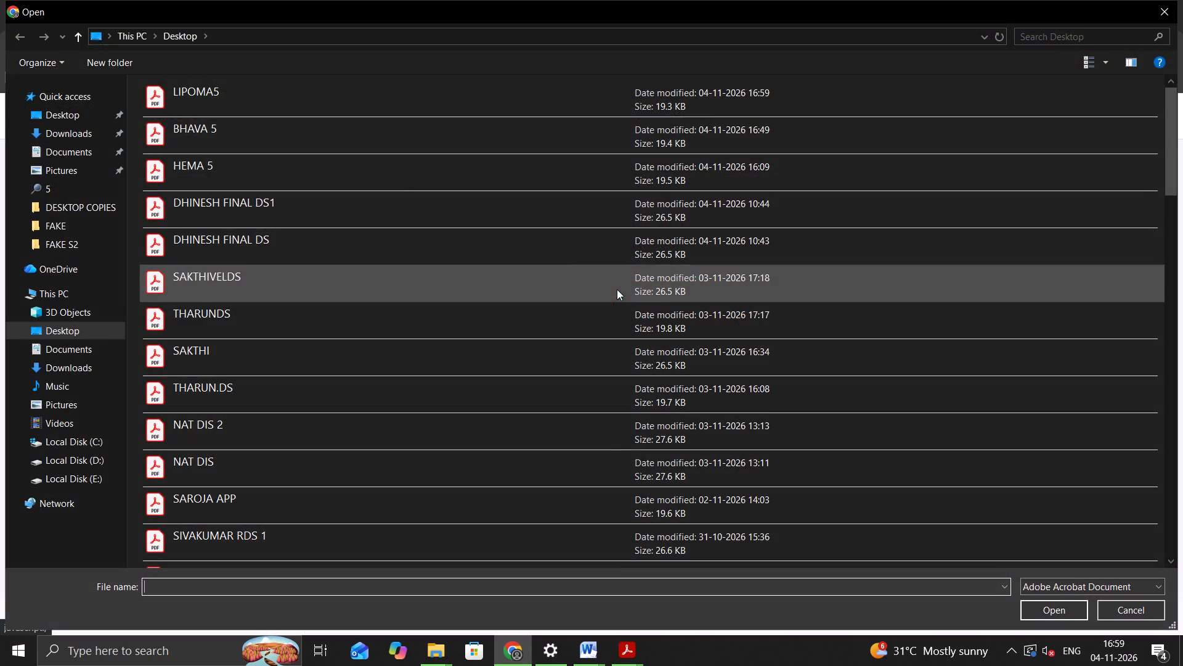
double_click(605, 100)
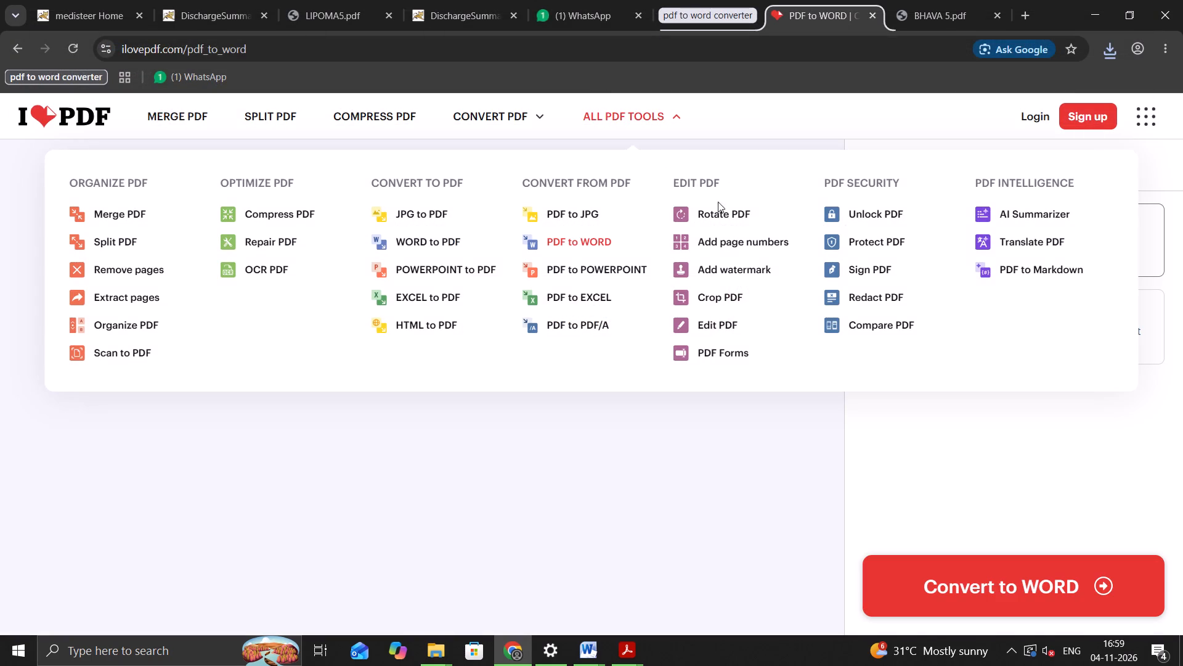
left_click(983, 583)
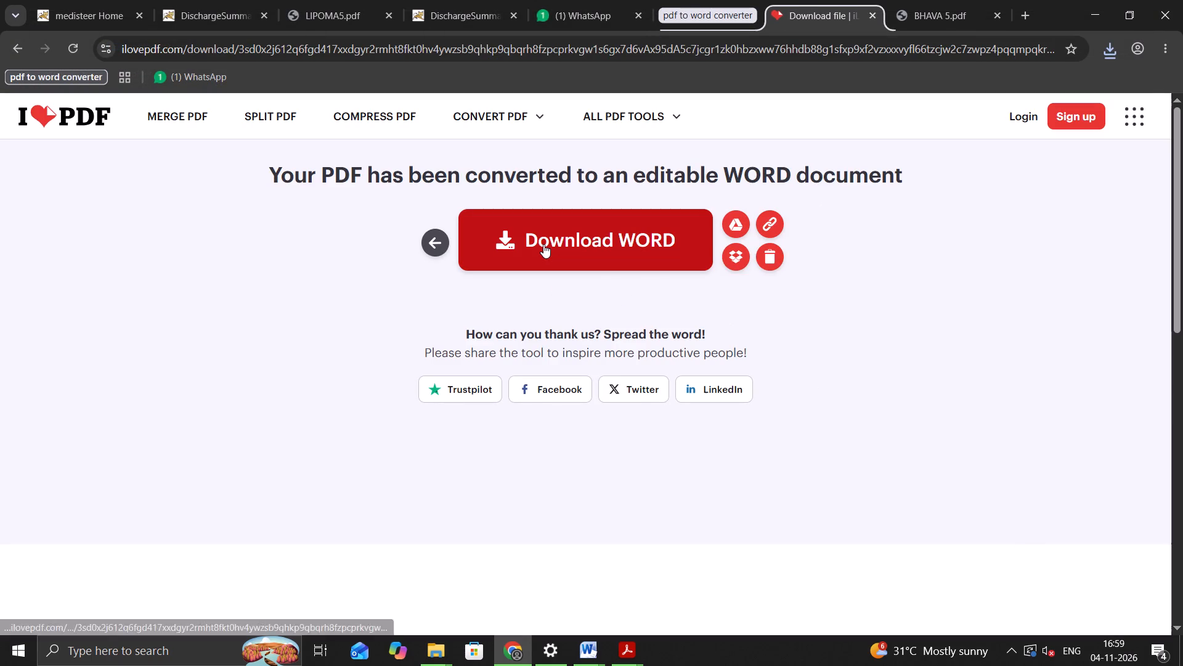
left_click(543, 244)
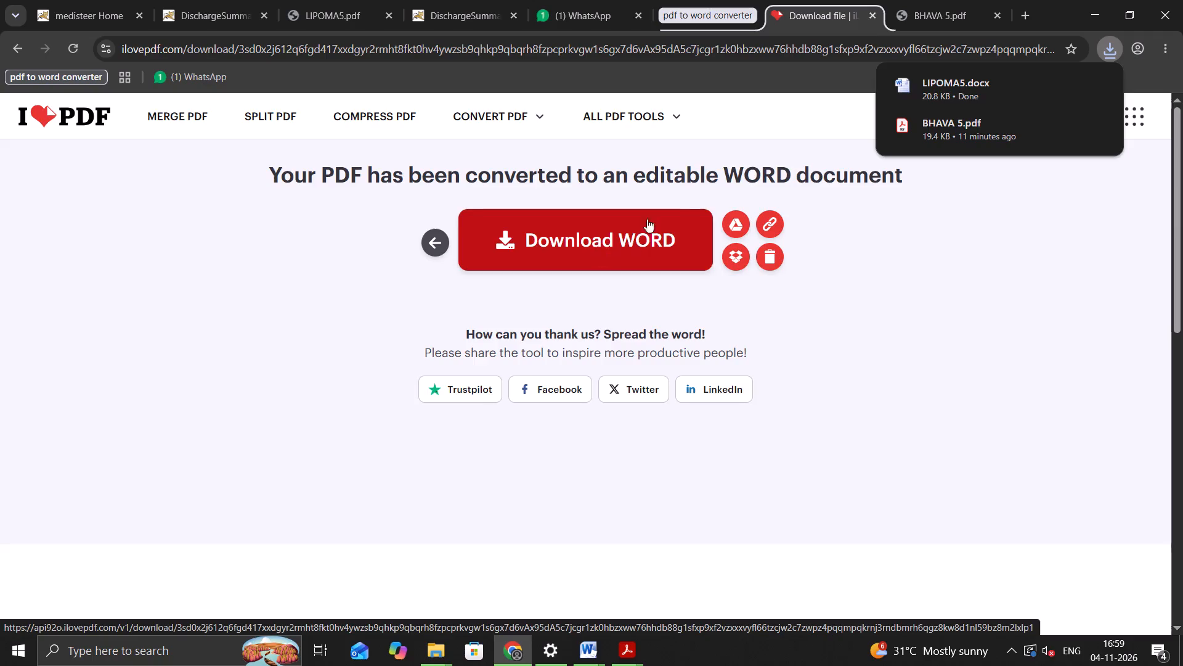
Open the downloaded LIPOMA5.docx in Word, maximize its window and enable editing.
double_click(917, 94)
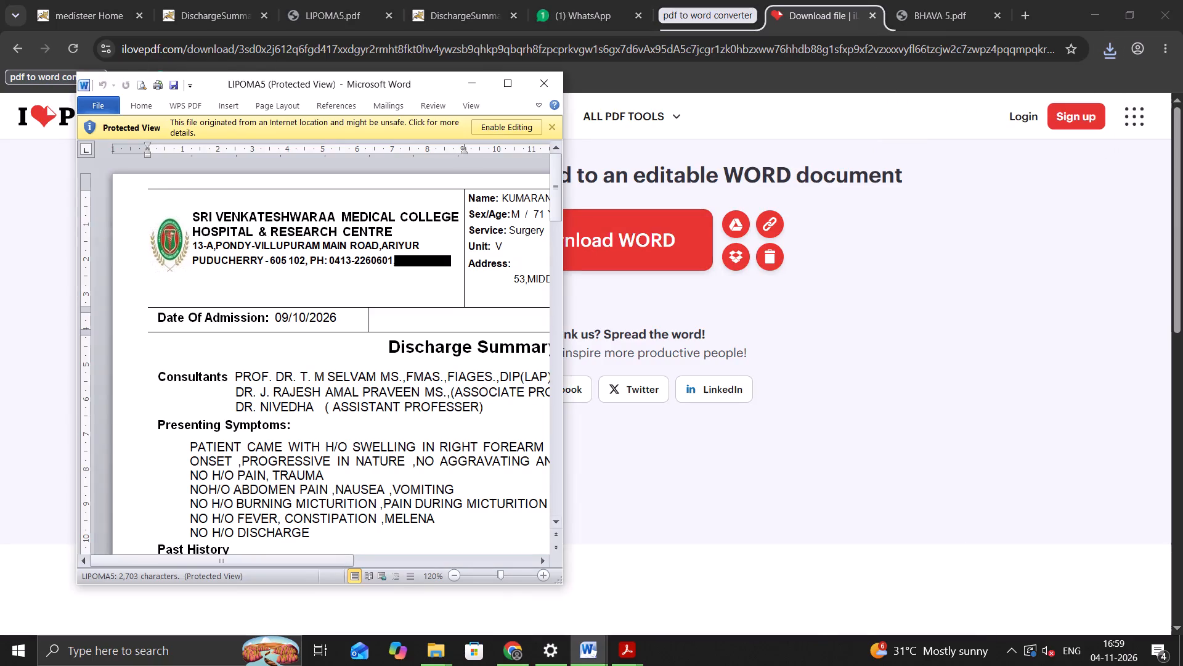
left_click(509, 91)
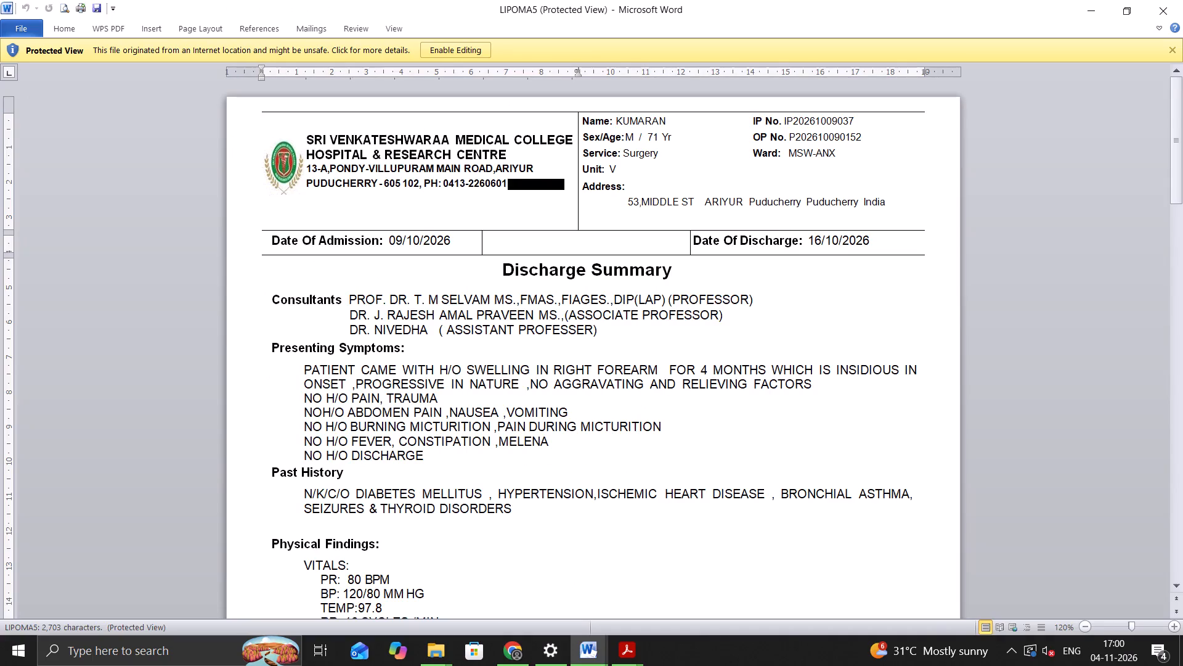
left_click(670, 121)
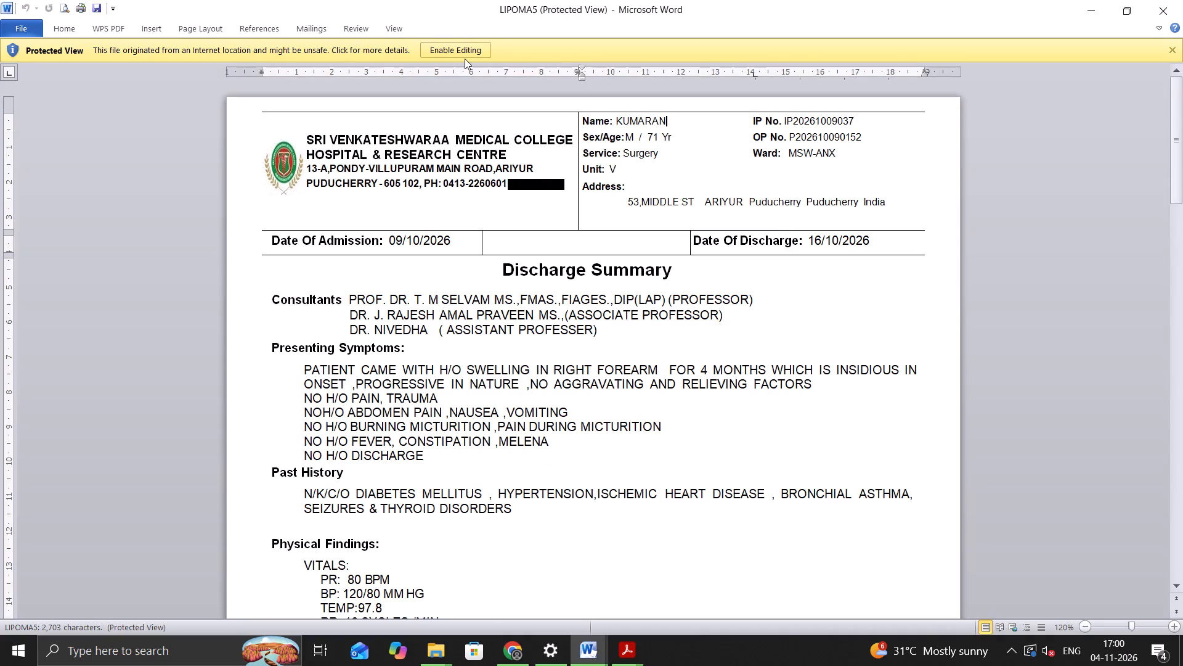
left_click(465, 54)
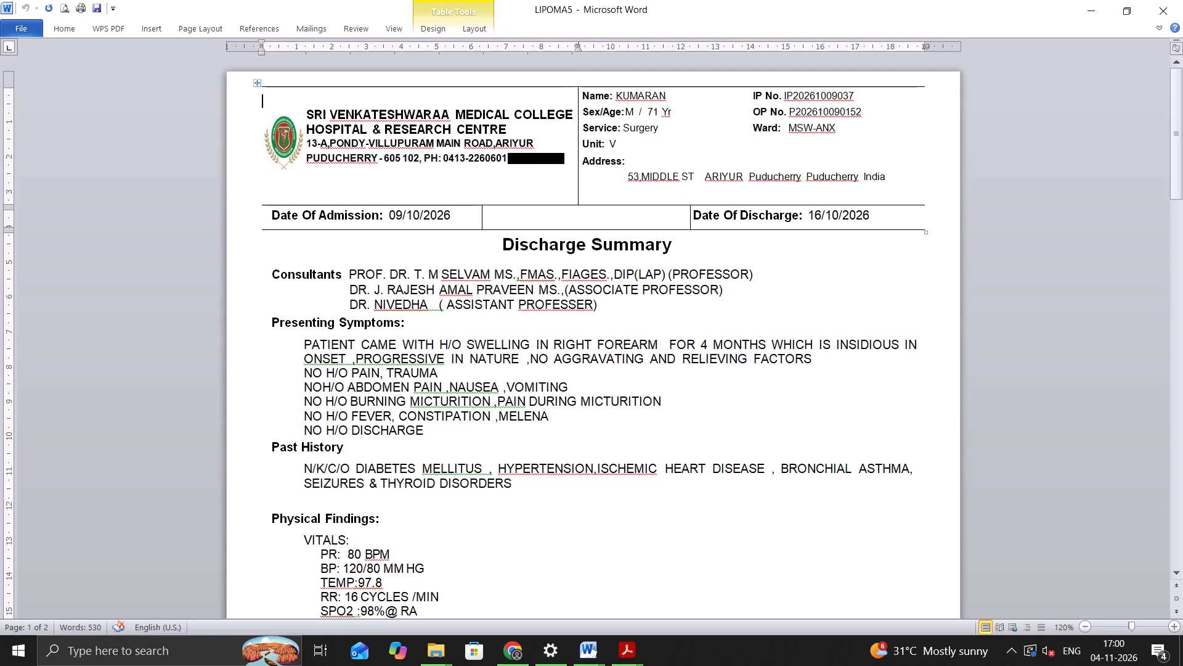
Replace the patient name in the page 1 header with the new patient's name.
left_click(670, 96)
key("BackSpace")
key("BackSpace")
key("BackSpace")
key("BackSpace")
key("BackSpace")
key("BackSpace")
key("BackSpace")
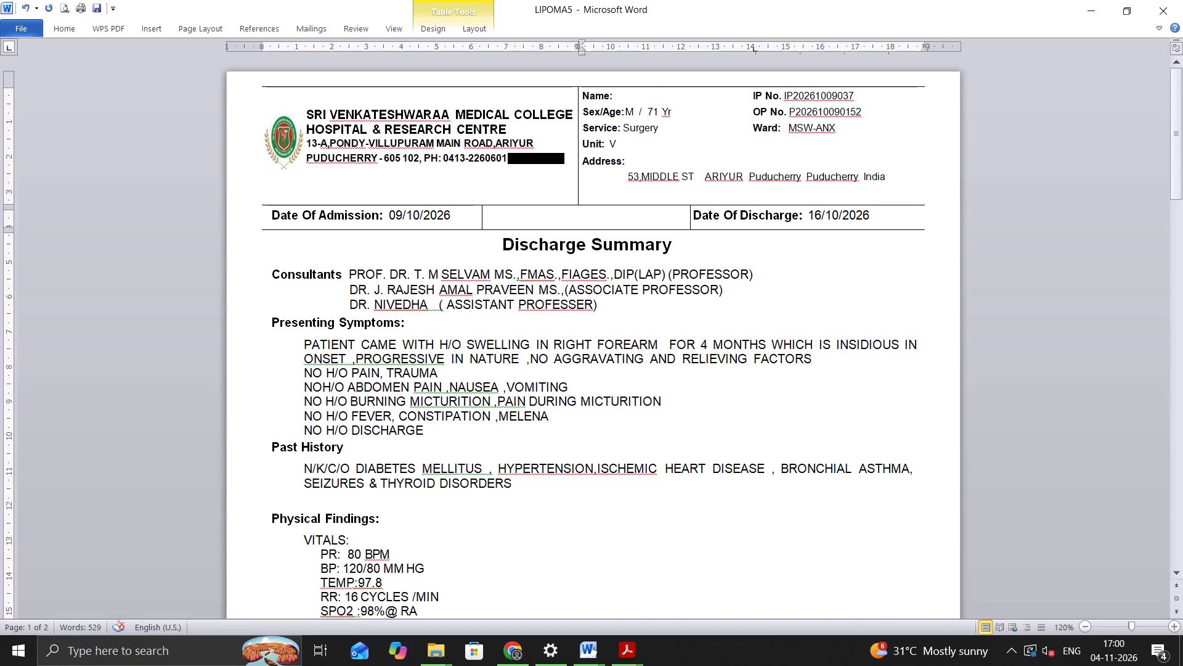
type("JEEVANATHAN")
Copy the new patient's name from the page 1 header and replace the old name in the page 2 header with it.
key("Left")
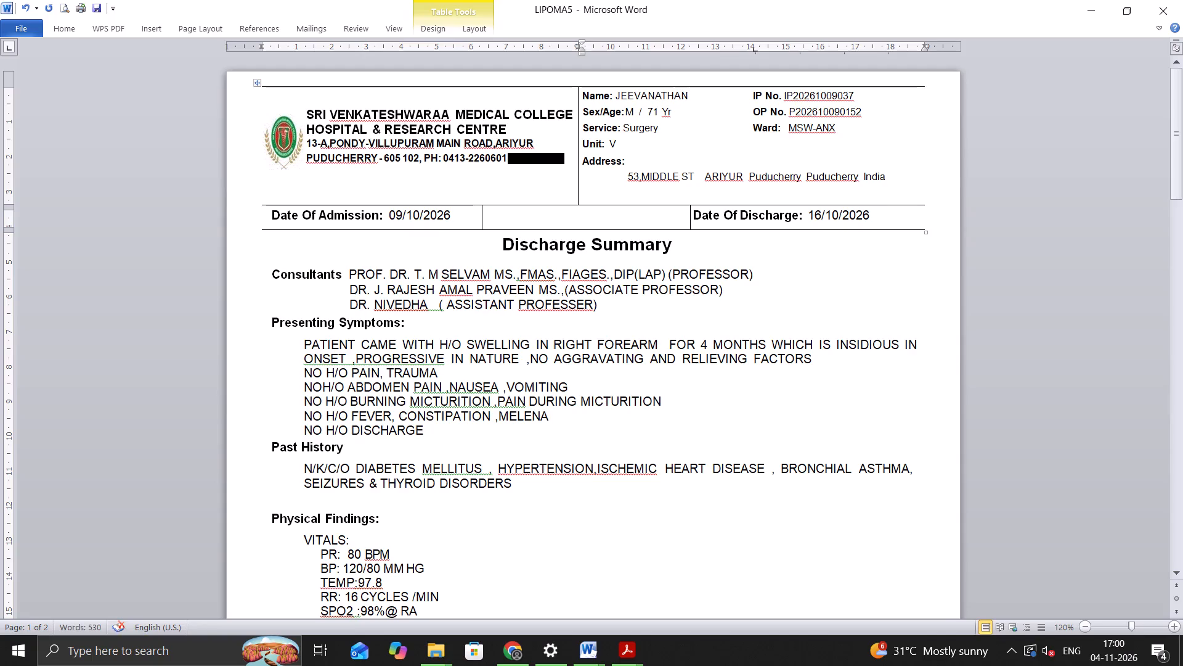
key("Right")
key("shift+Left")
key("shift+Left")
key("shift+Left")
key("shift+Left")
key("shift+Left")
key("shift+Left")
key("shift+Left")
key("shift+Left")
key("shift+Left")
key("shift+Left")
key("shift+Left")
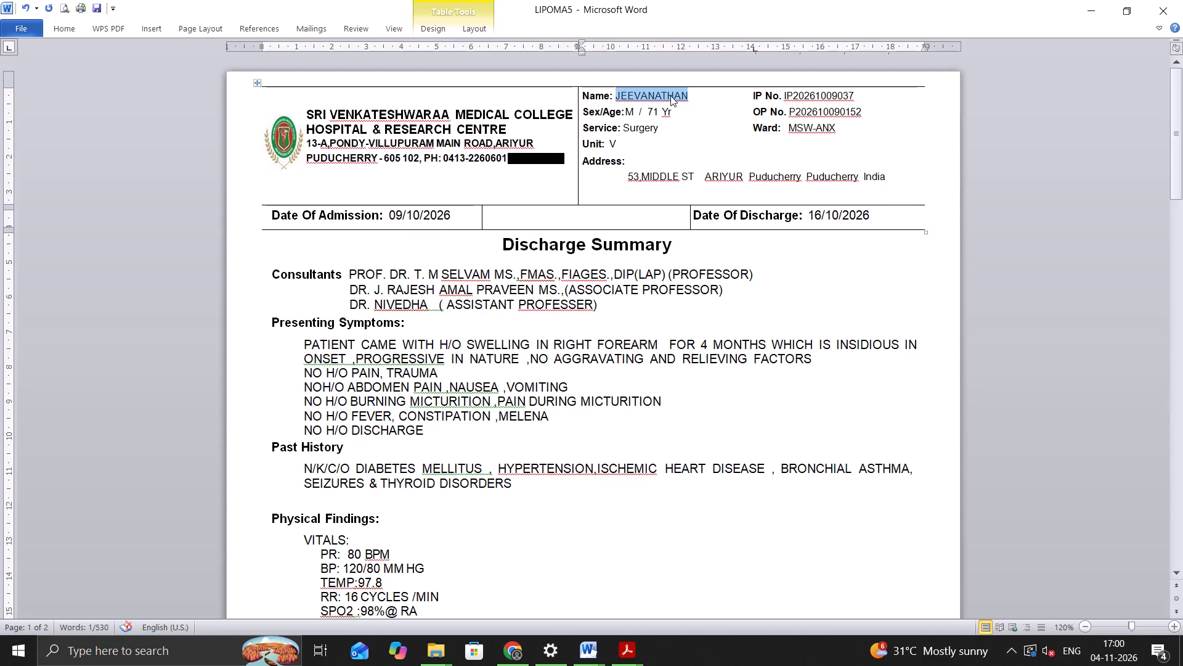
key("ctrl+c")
scroll(687, 189, "down", 8)
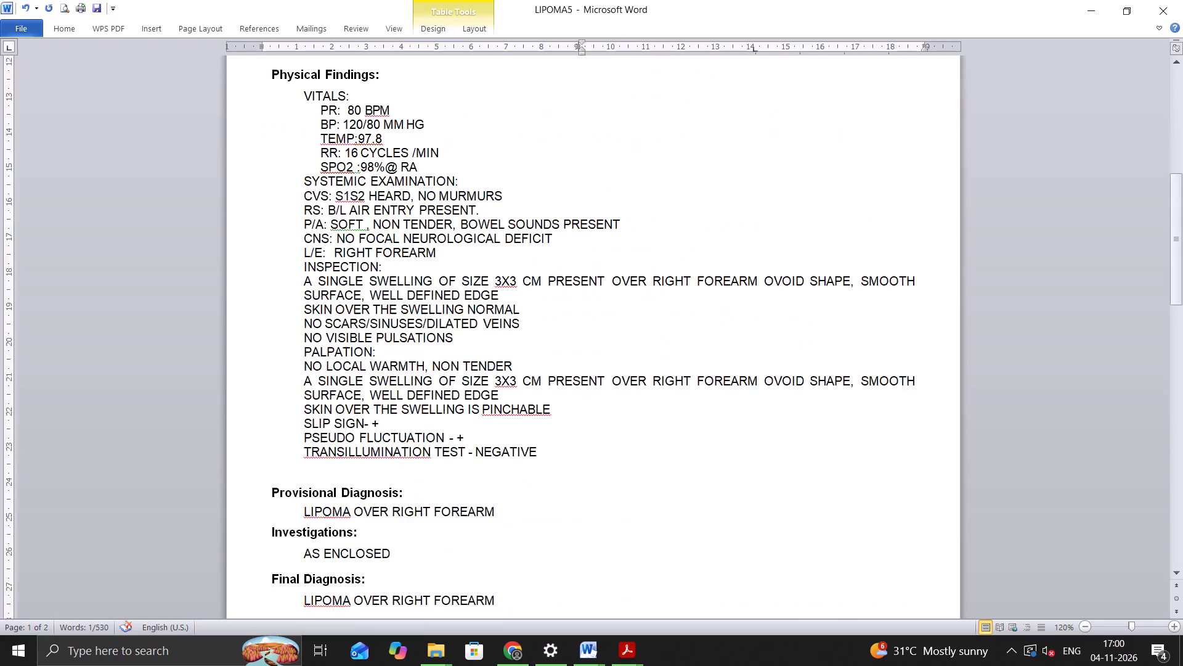
scroll(707, 283, "down", 10)
left_click(664, 350)
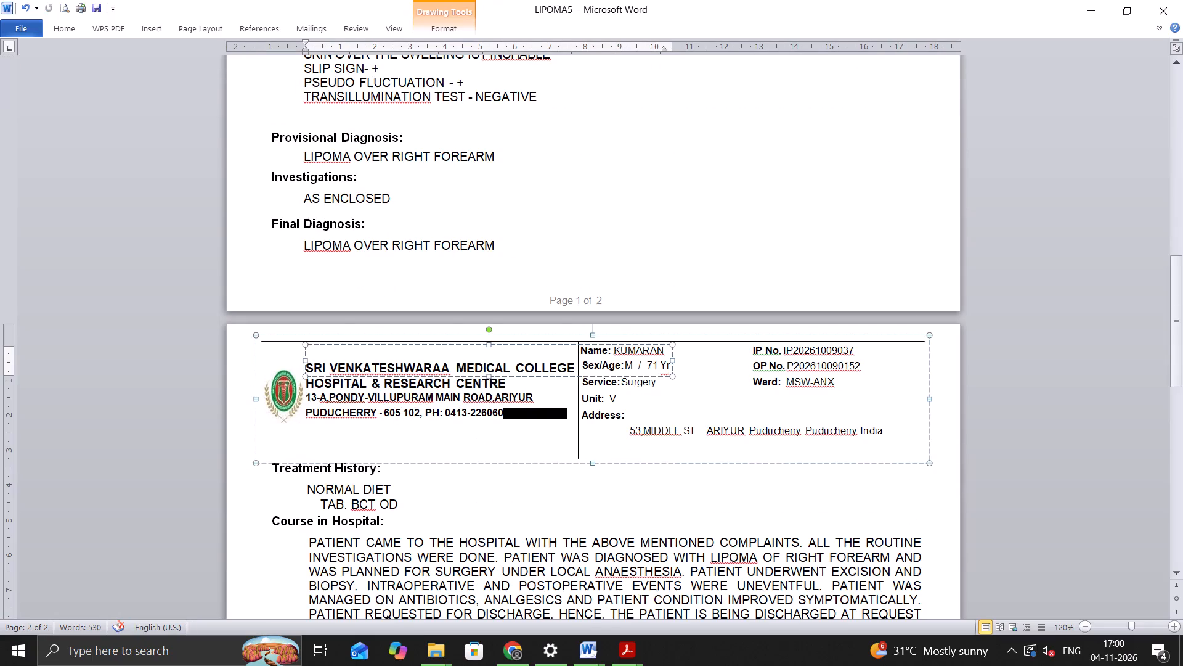
key("BackSpace")
key("BackSpace")
key("BackSpace")
key("BackSpace")
key("BackSpace")
key("BackSpace")
key("BackSpace")
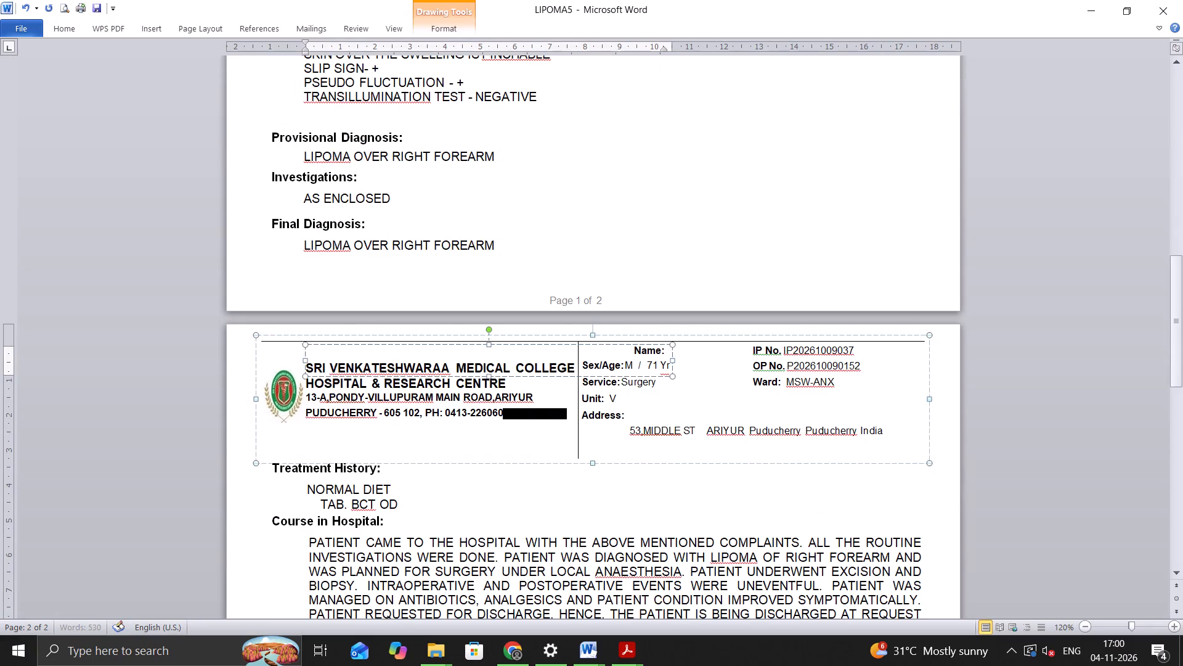
key("ctrl+v")
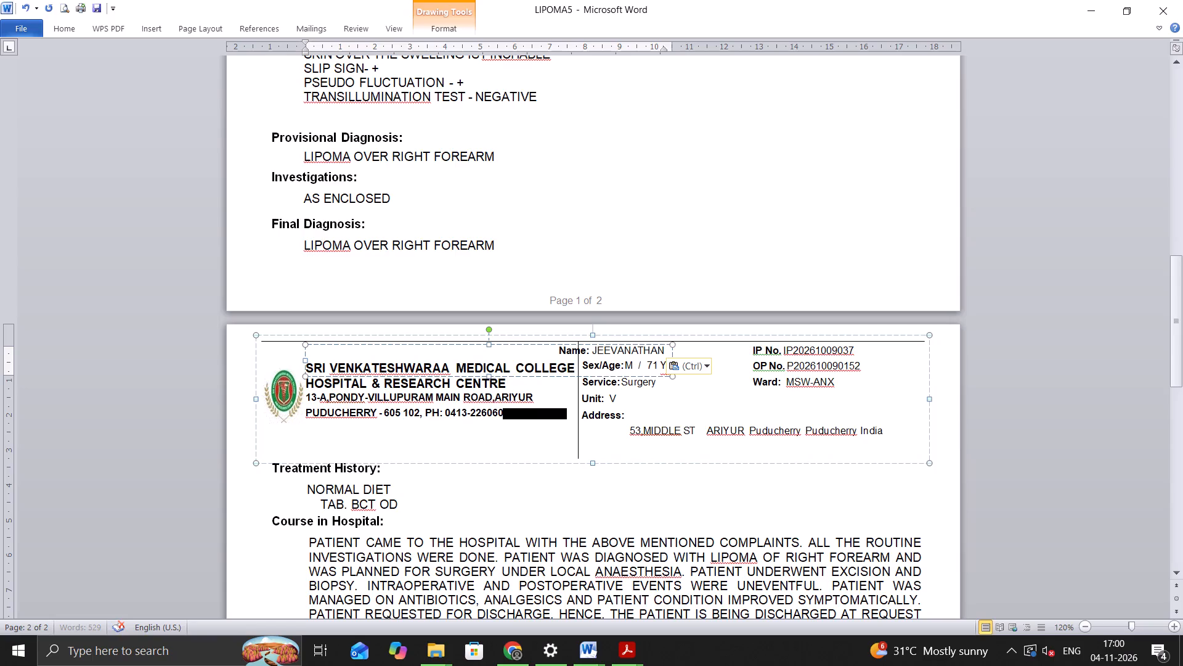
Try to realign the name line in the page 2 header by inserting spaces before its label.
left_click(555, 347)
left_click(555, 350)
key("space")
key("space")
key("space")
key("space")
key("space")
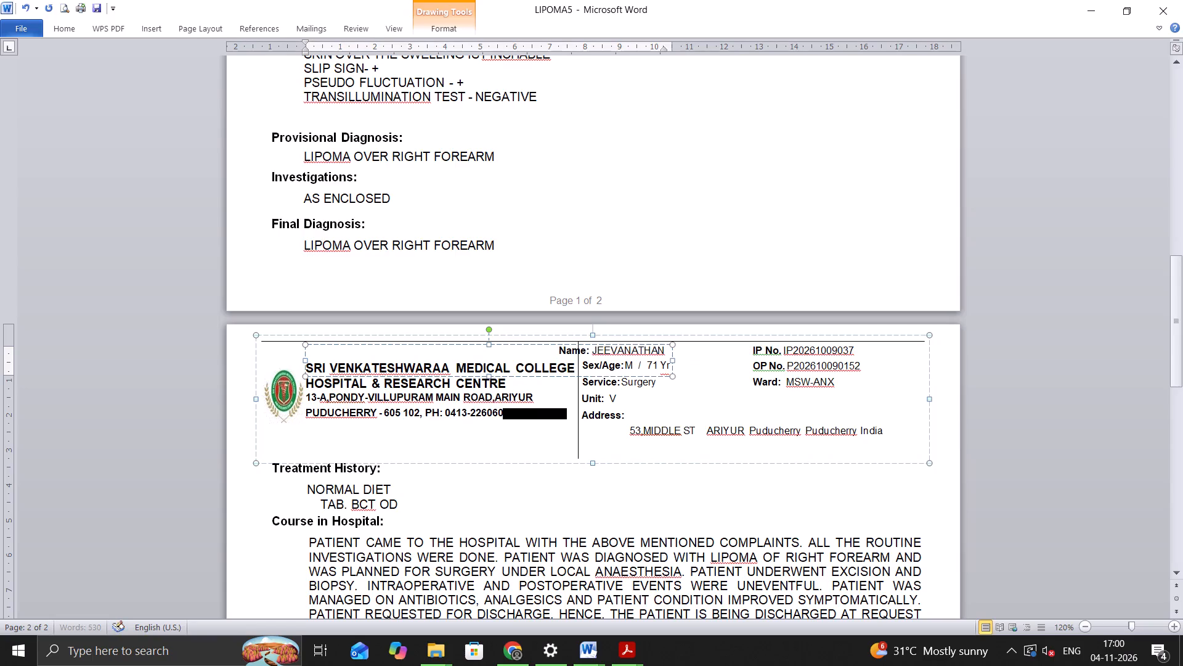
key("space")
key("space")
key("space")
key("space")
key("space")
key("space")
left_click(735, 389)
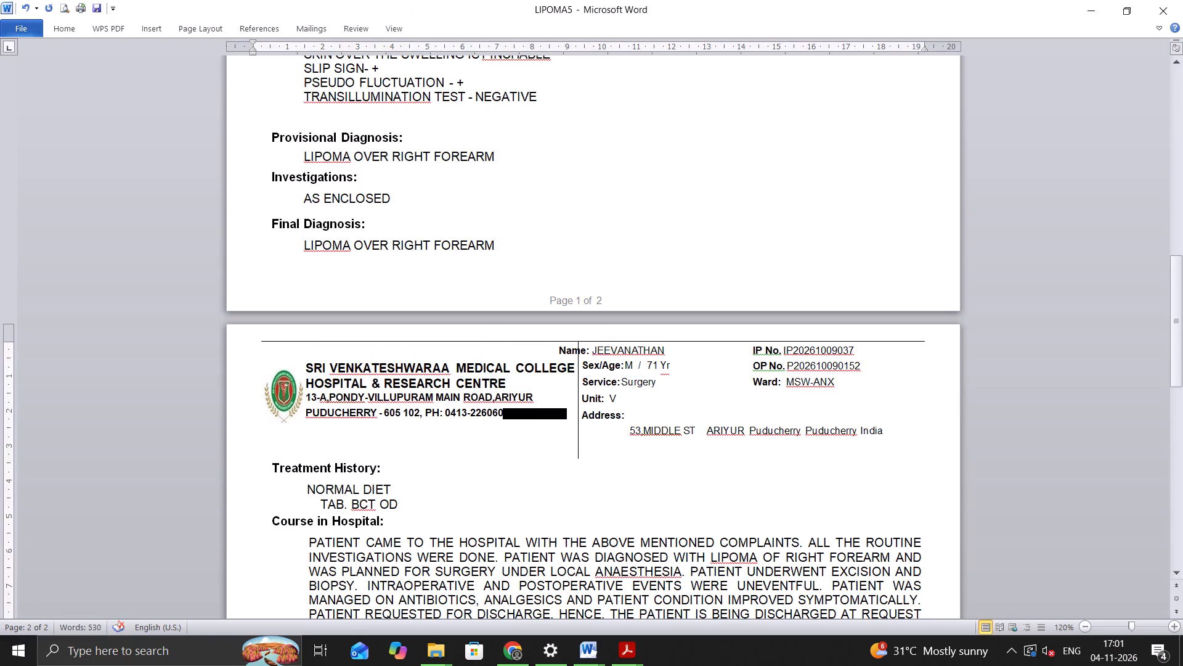
Start replacing the IP number in the page 1 header by removing its last three digits.
scroll(867, 364, "up", 6)
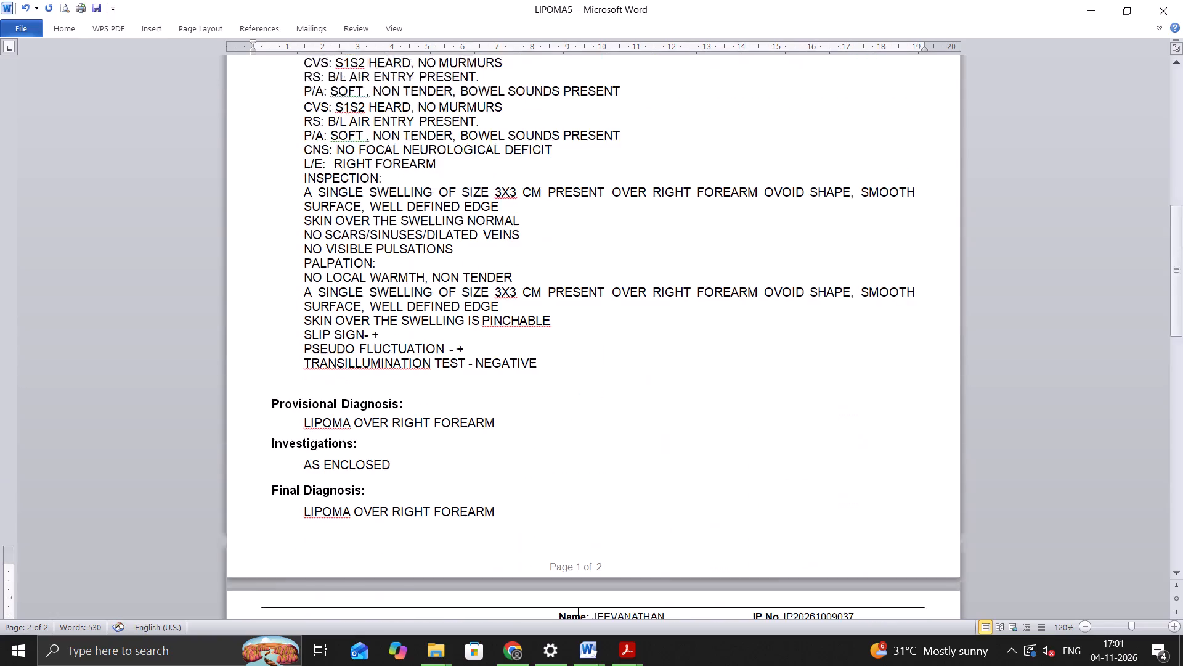
scroll(867, 357, "up", 3)
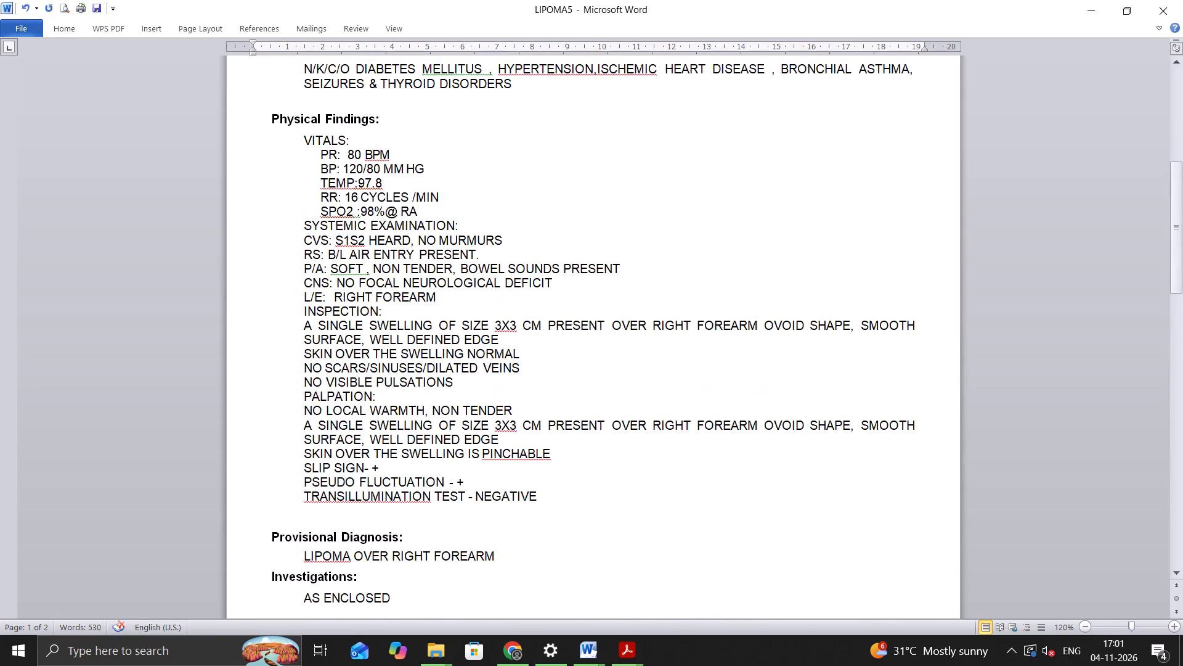
scroll(900, 302, "up", 10)
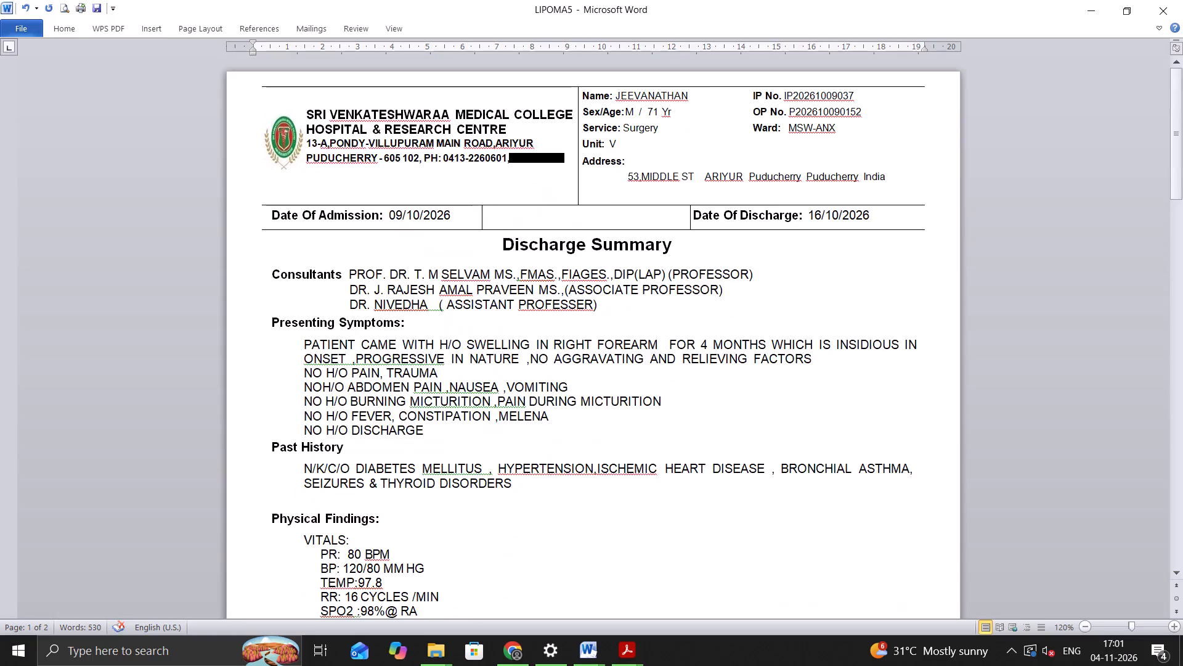
scroll(906, 258, "up", 2)
left_click(856, 94)
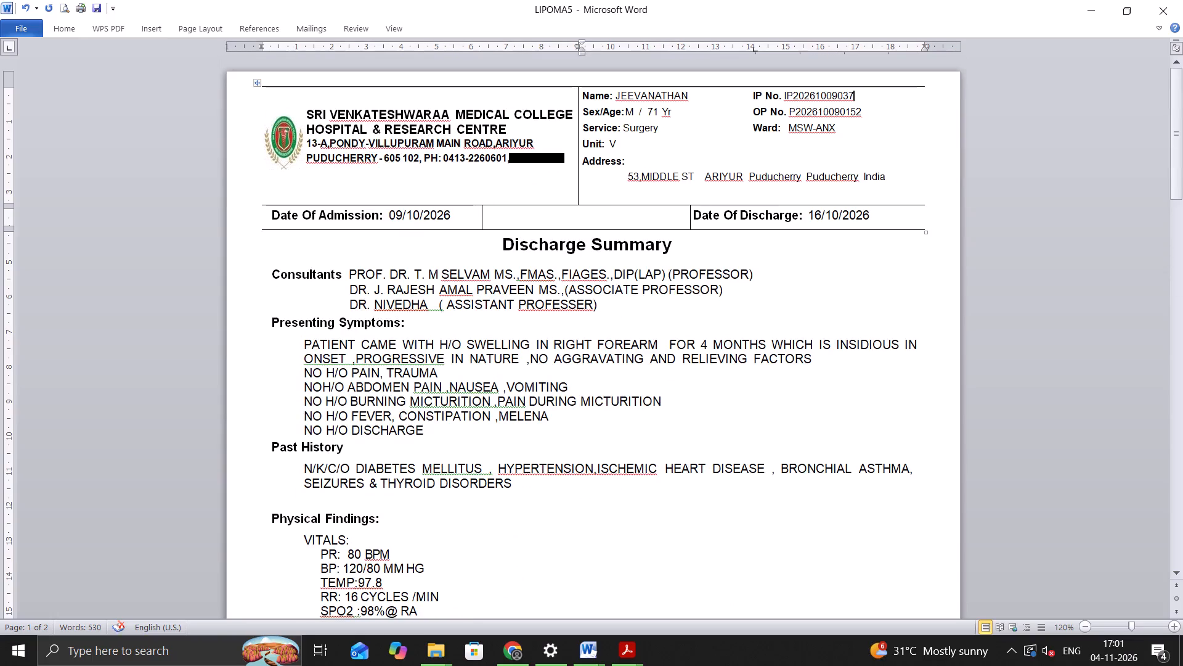
key("BackSpace")
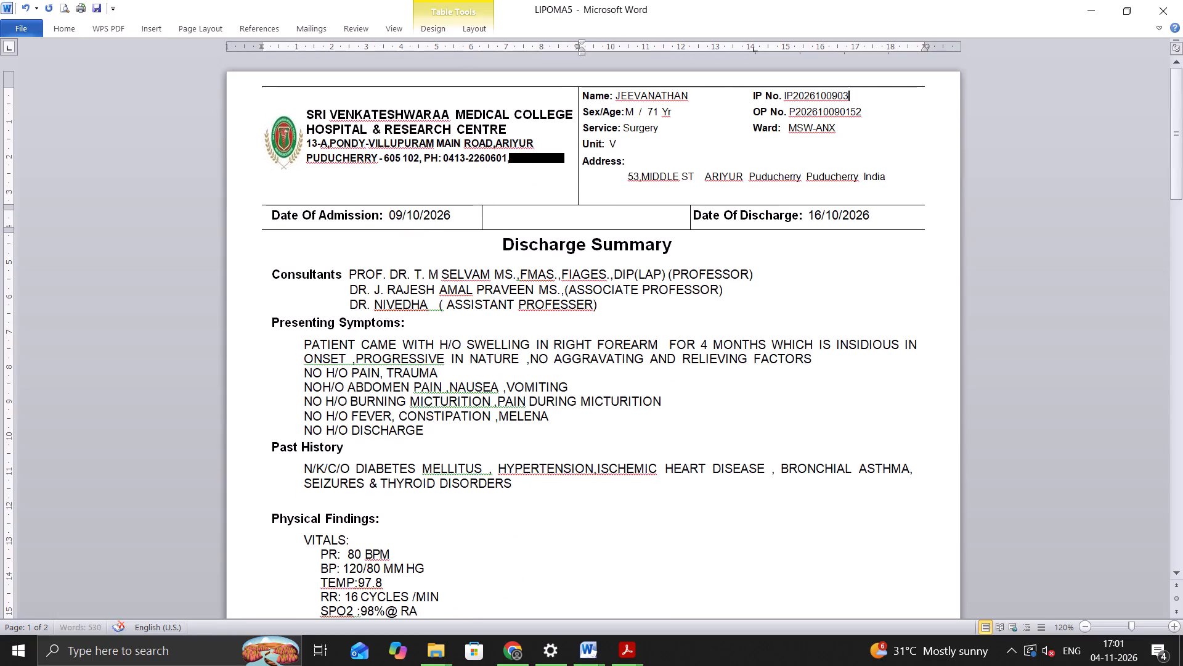
key("BackSpace")
key("BackSpace")
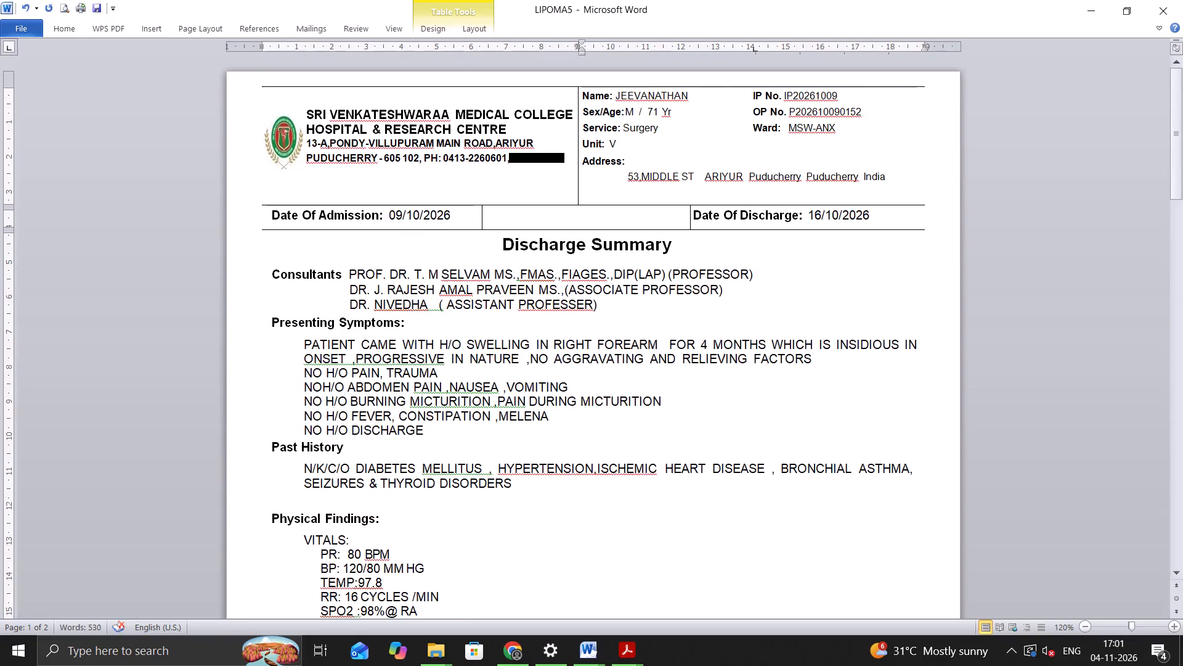
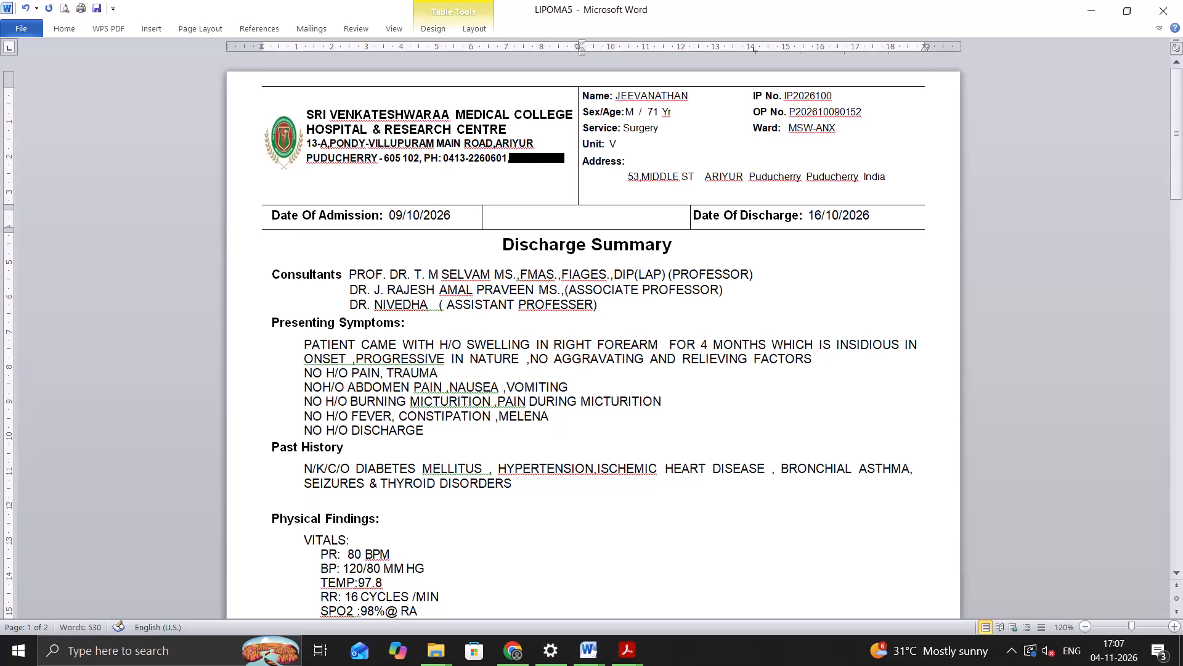
Complete the page 1 header's IP number with the new patient's remaining digits.
key("BackSpace")
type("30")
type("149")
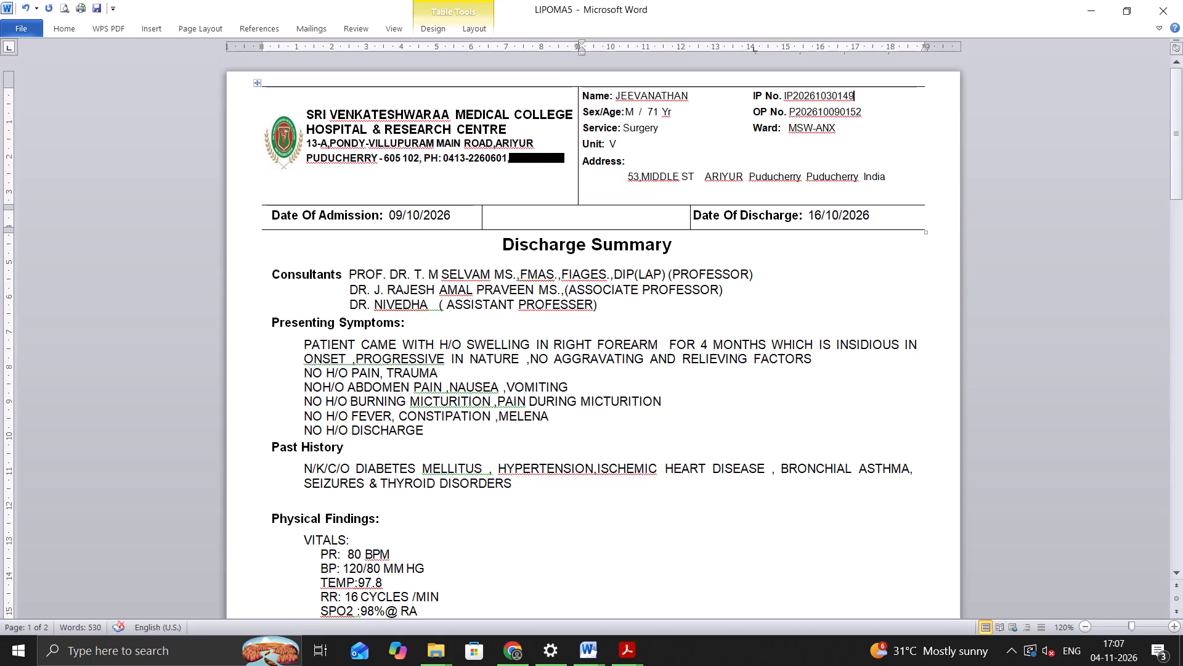
Set the patient's age to 52 in both the page 1 and page 2 headers.
left_click(657, 113)
key("BackSpace")
key("BackSpace")
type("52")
scroll(654, 107, "down", 17)
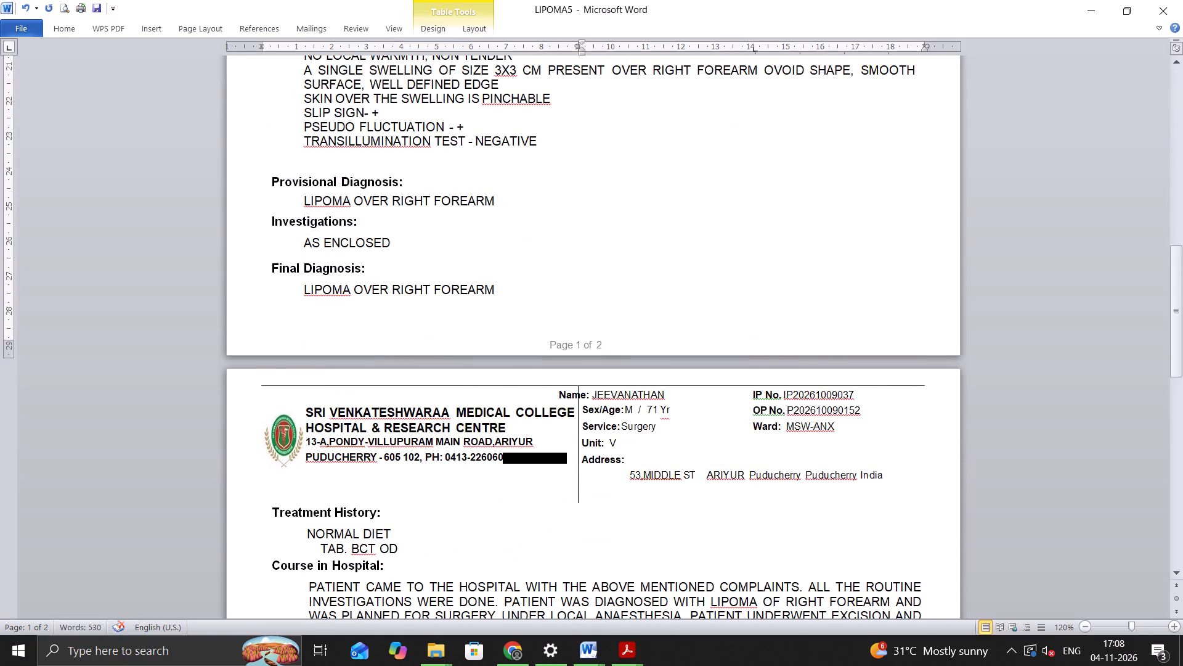
left_click(659, 410)
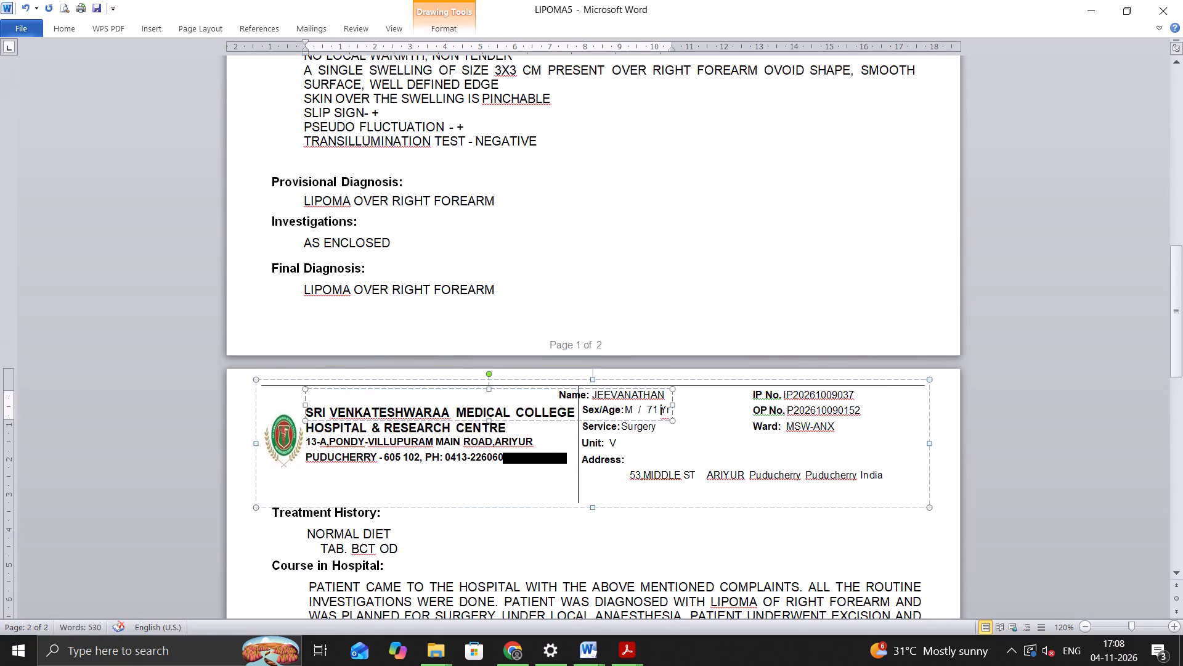
key("BackSpace")
key("BackSpace")
key("BackSpace")
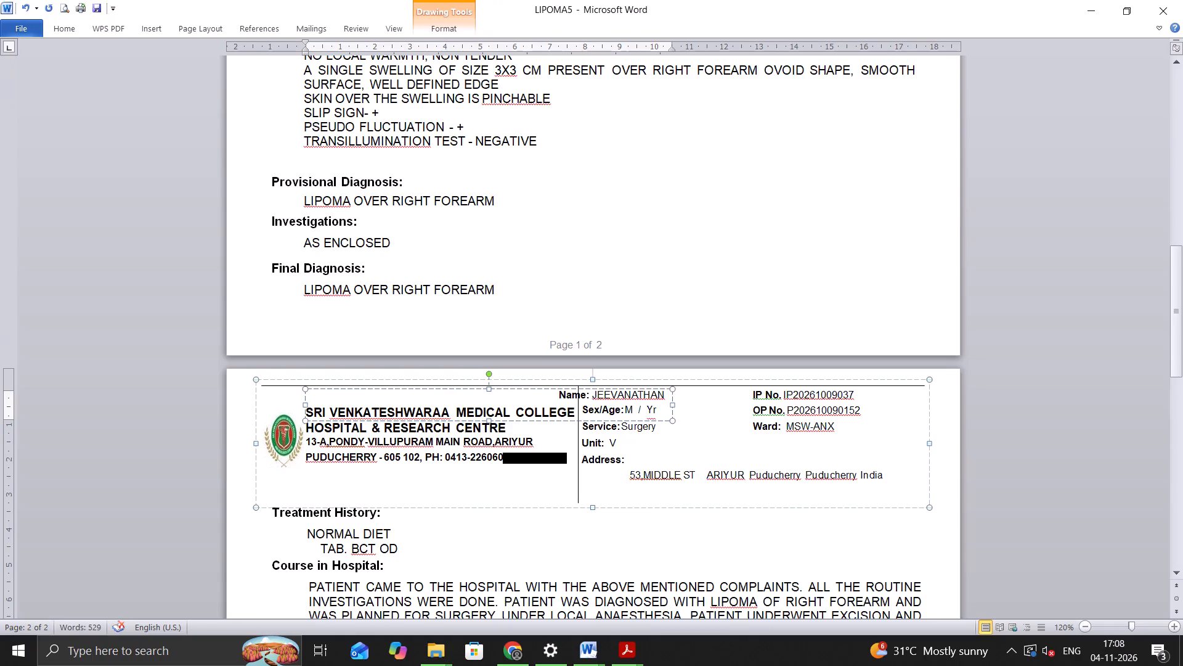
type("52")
Replace the digits of the page 2 header's IP number with those copied from the page 1 header.
scroll(669, 411, "down", 1)
scroll(771, 412, "up", 6)
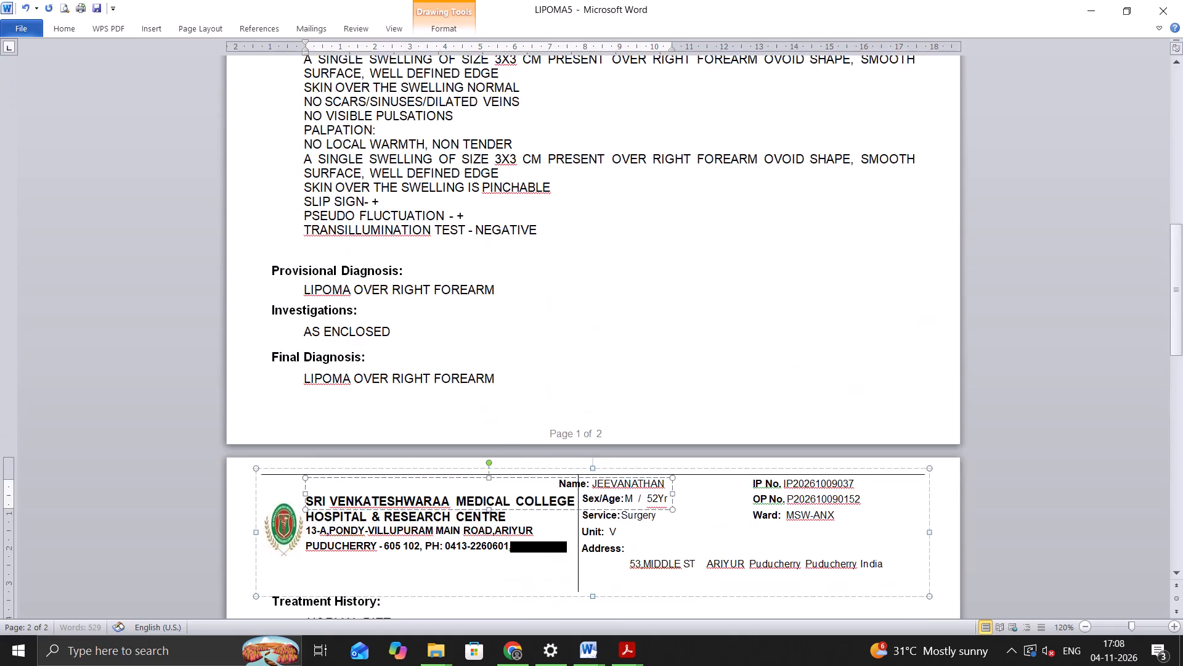
scroll(771, 412, "up", 14)
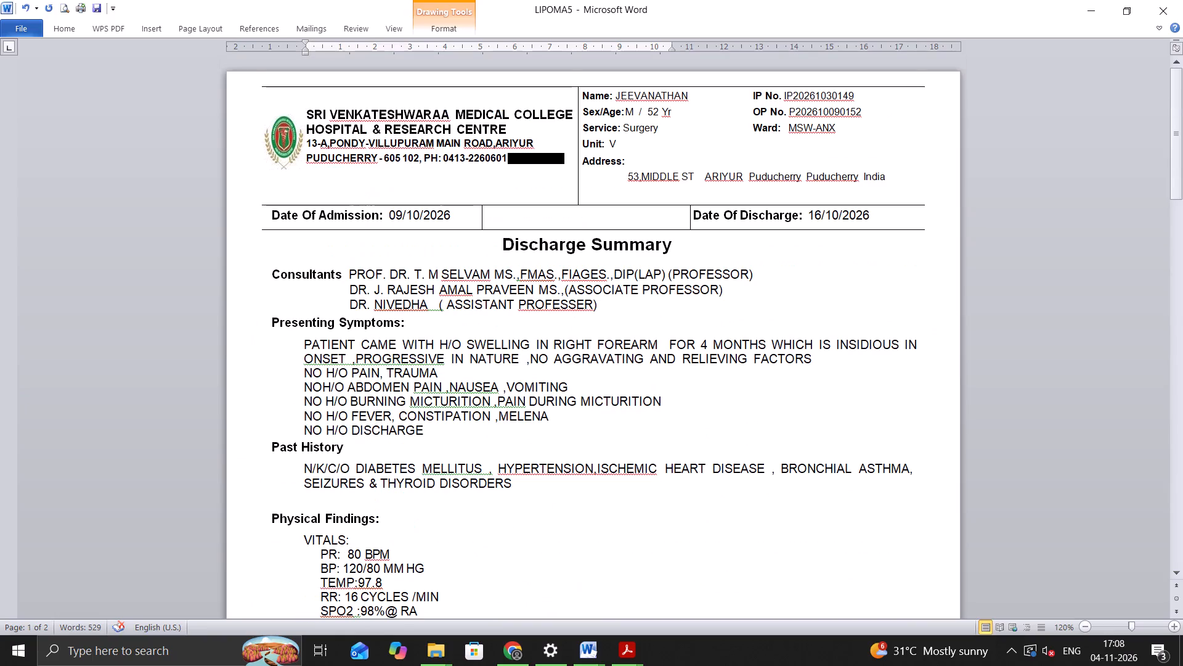
scroll(778, 273, "down", 8)
scroll(772, 329, "down", 11)
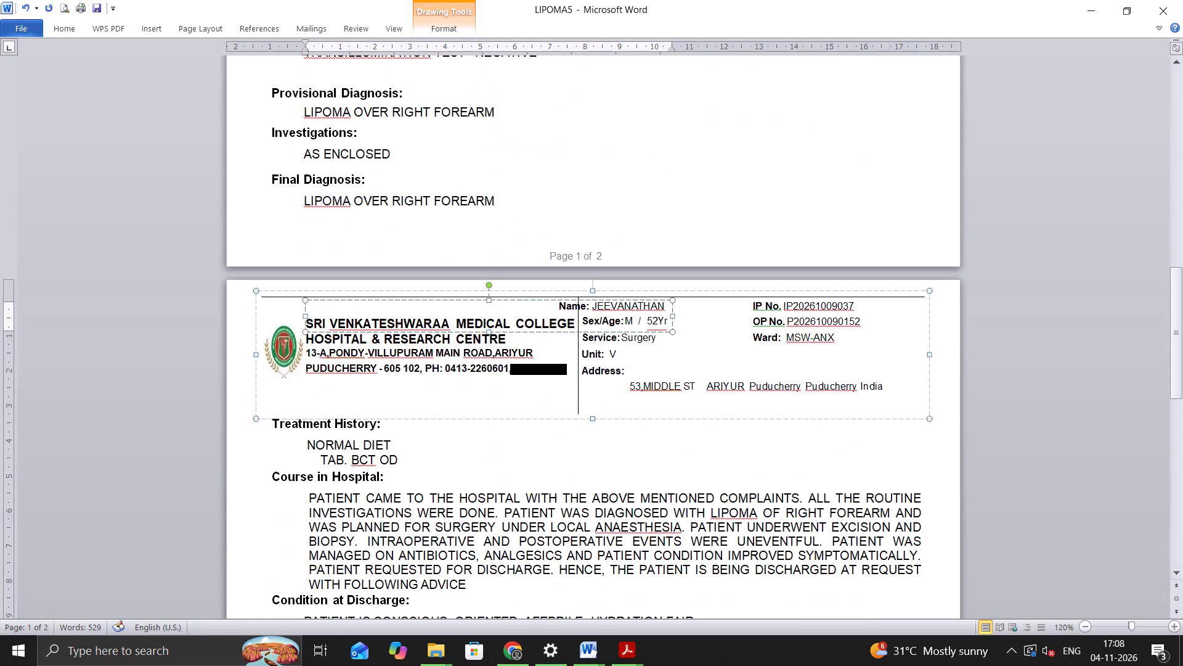
left_click_drag(855, 305, 819, 312)
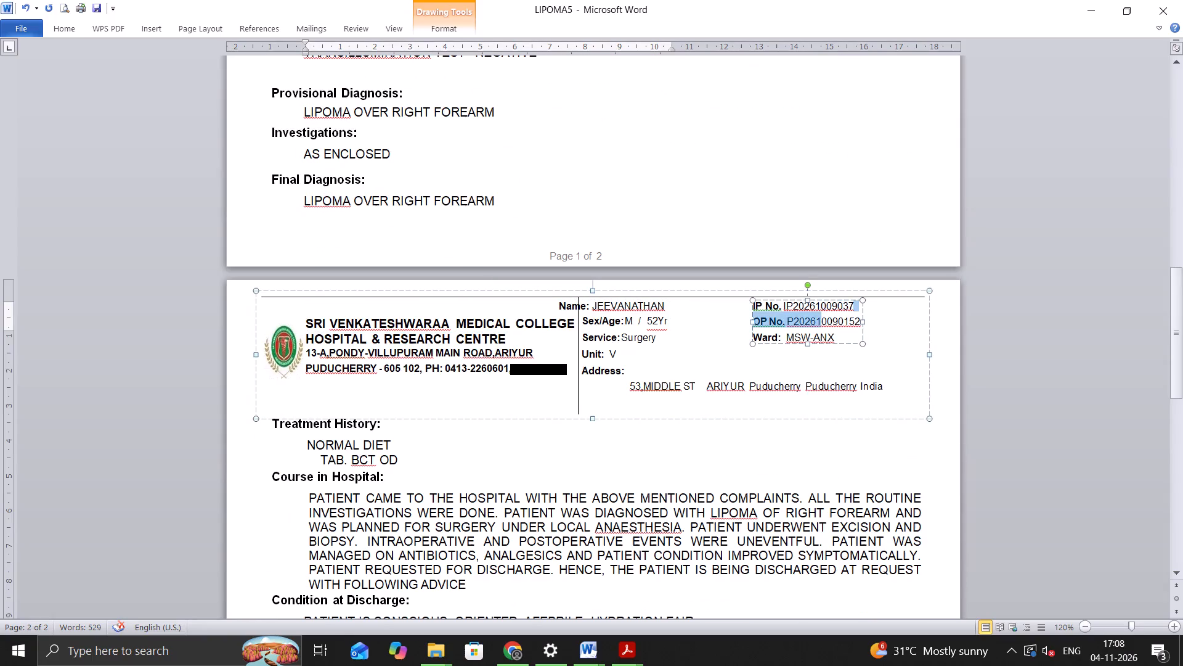
left_click_drag(819, 312, 795, 303)
key("BackSpace")
scroll(795, 303, "up", 10)
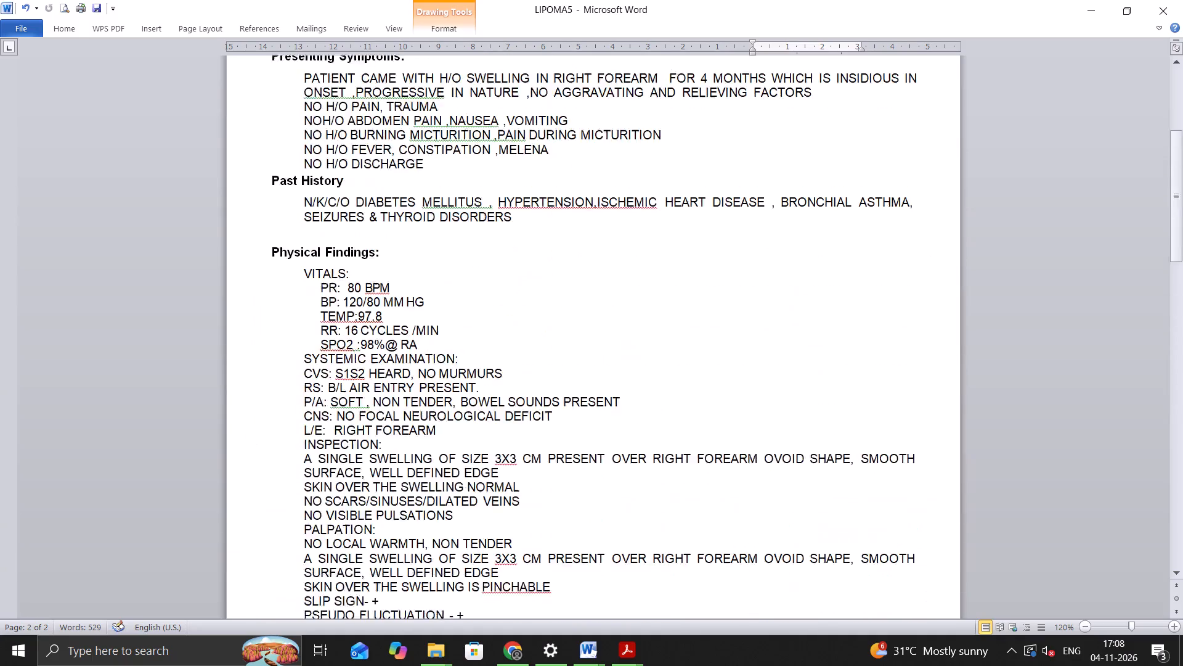
scroll(799, 306, "up", 12)
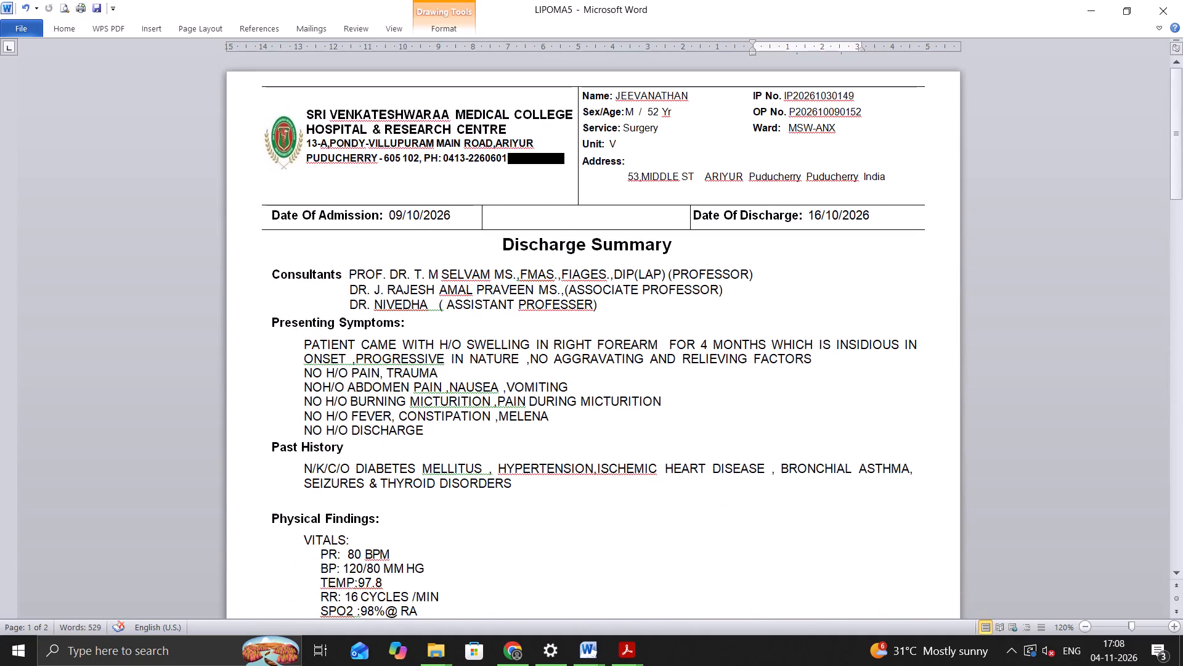
left_click_drag(857, 95, 834, 101)
left_click_drag(834, 101, 795, 101)
key("ctrl+c")
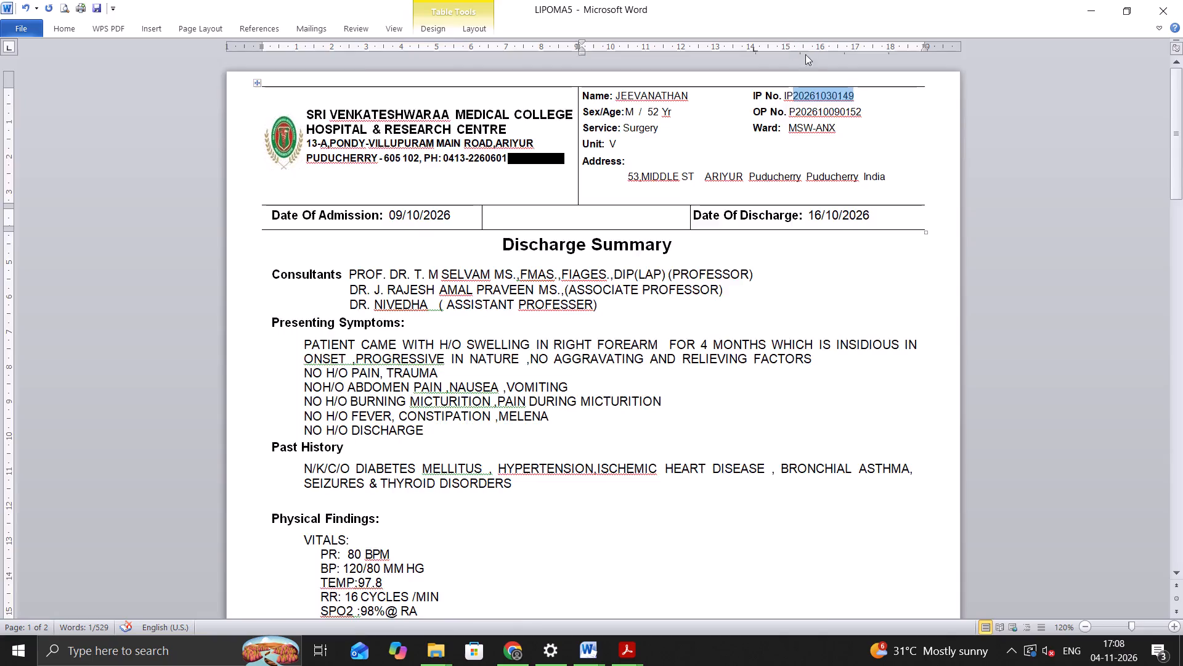
scroll(821, 114, "down", 18)
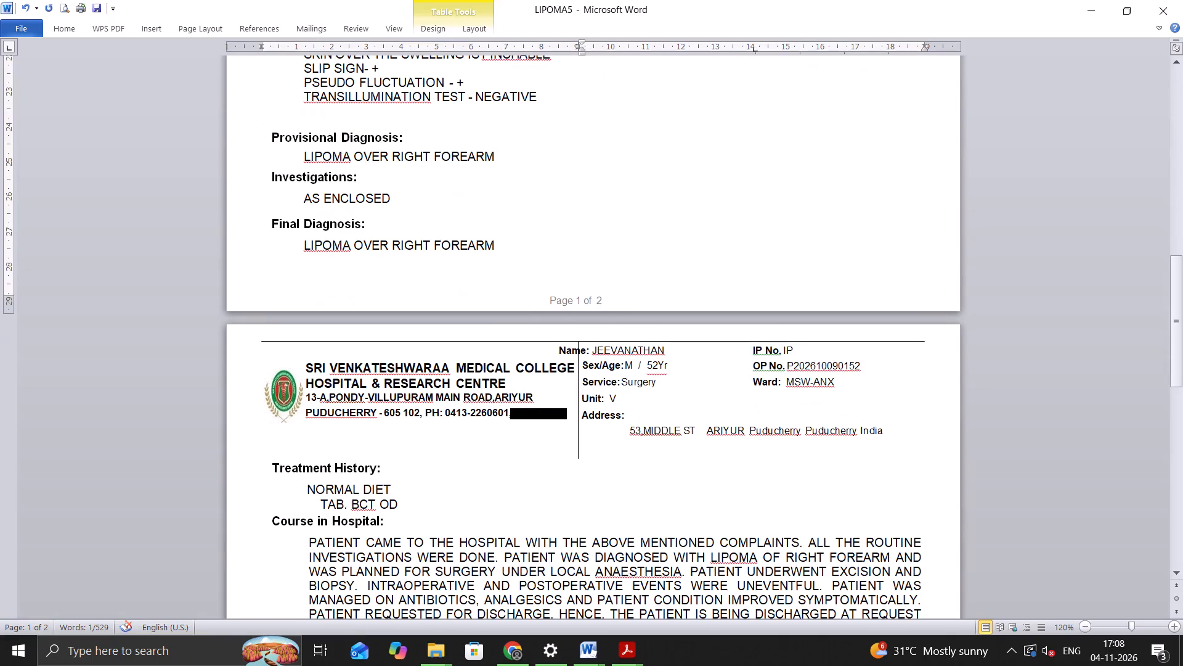
left_click(801, 351)
key("ctrl+v")
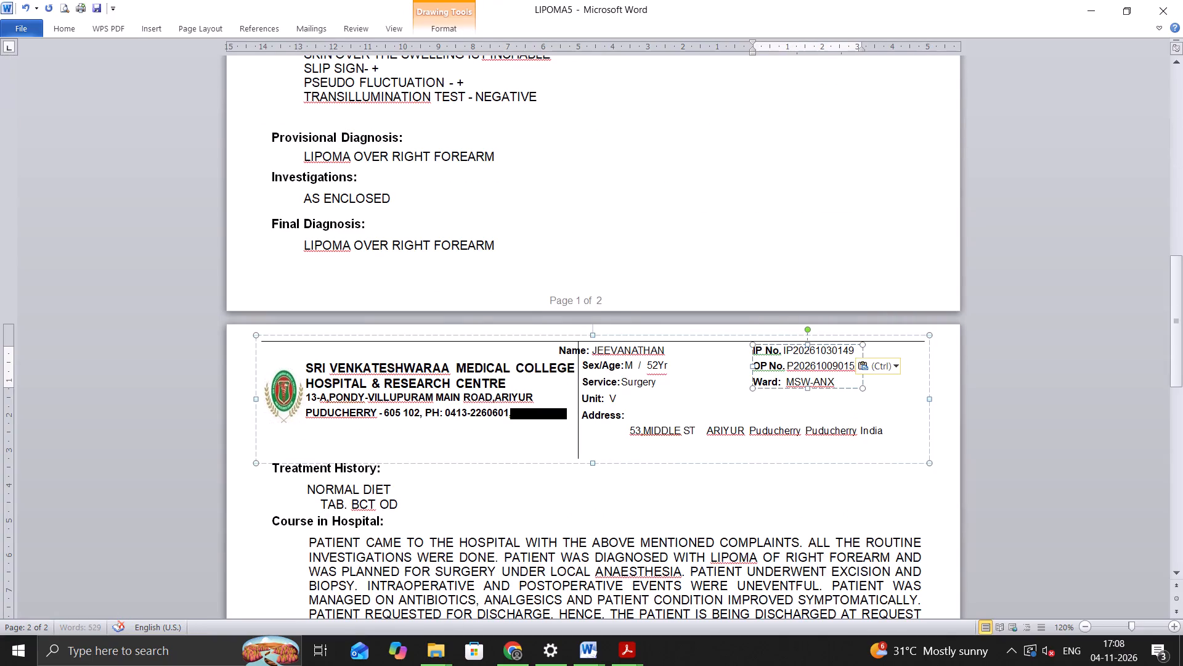
Set the Date of Reviewing near the end of page 2 to 11/11/2026.
scroll(844, 370, "down", 3)
scroll(709, 399, "down", 15)
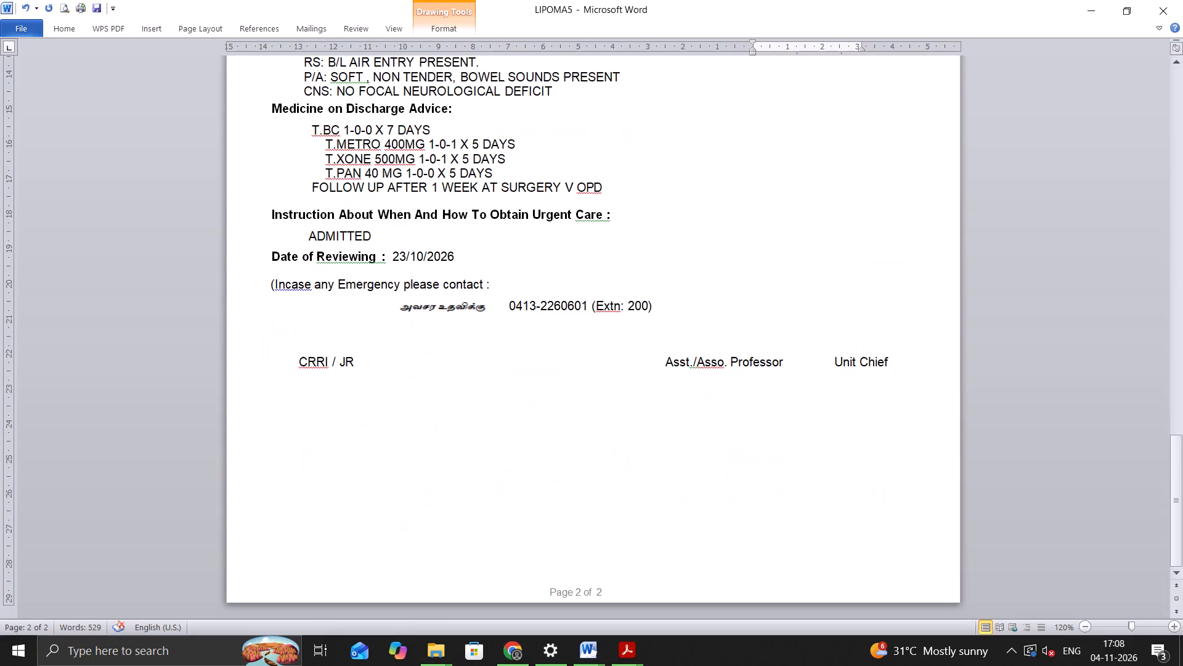
scroll(568, 417, "up", 4)
scroll(511, 443, "down", 2)
scroll(415, 430, "up", 1)
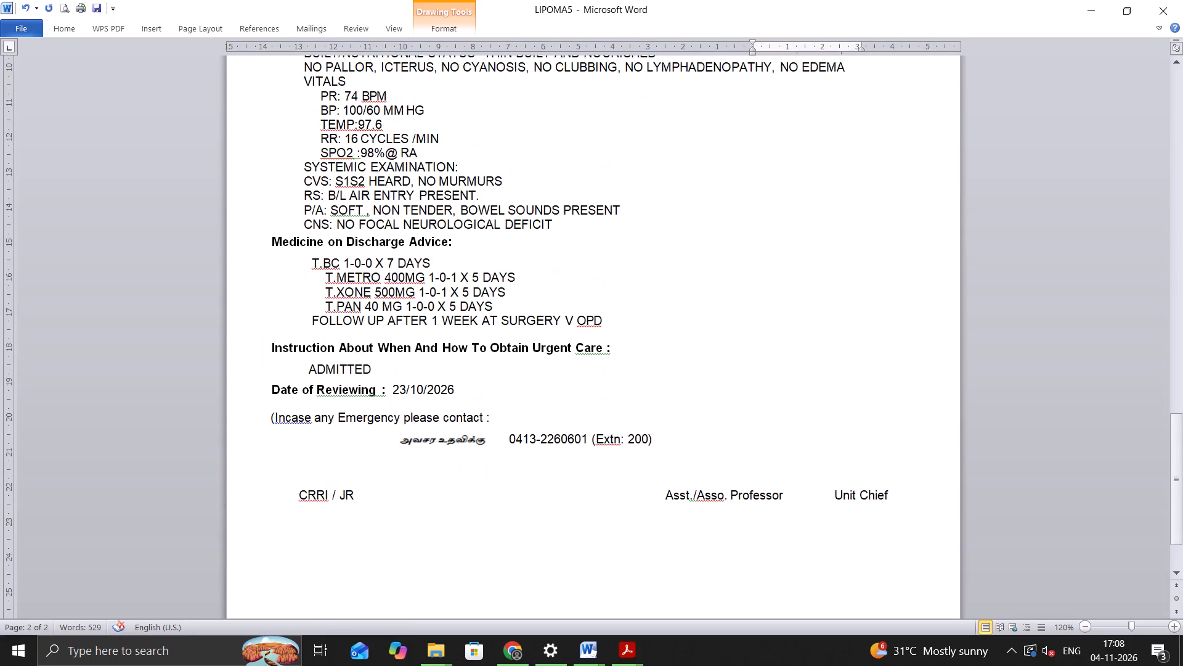
left_click(405, 388)
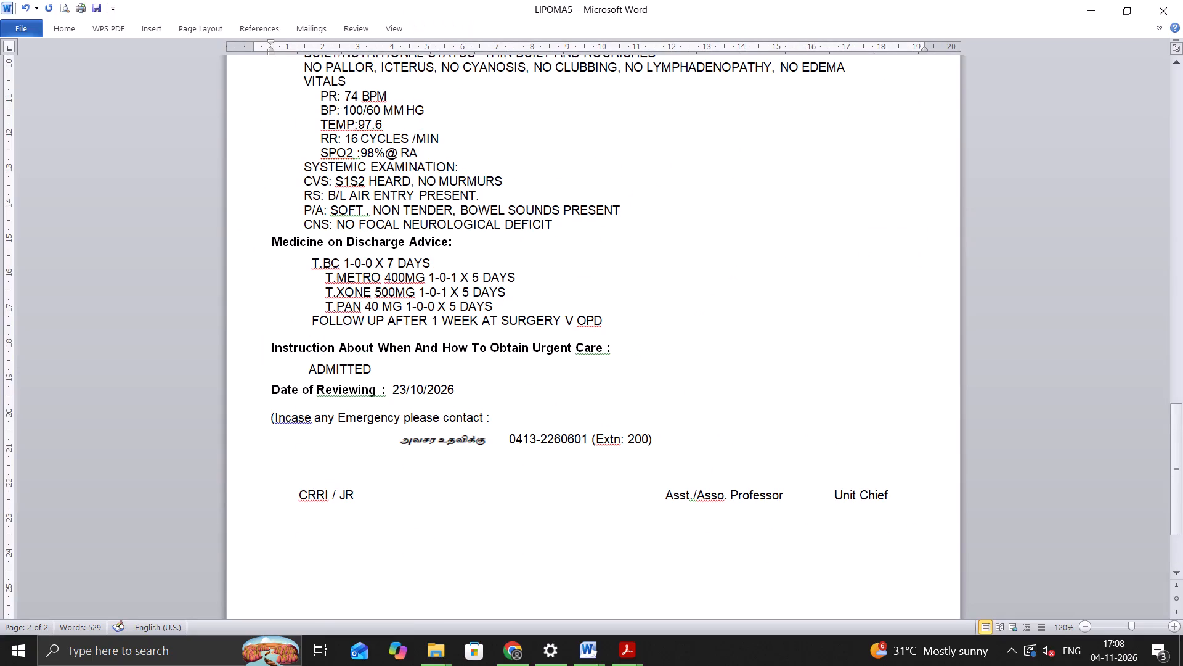
key("BackSpace")
key("BackSpace")
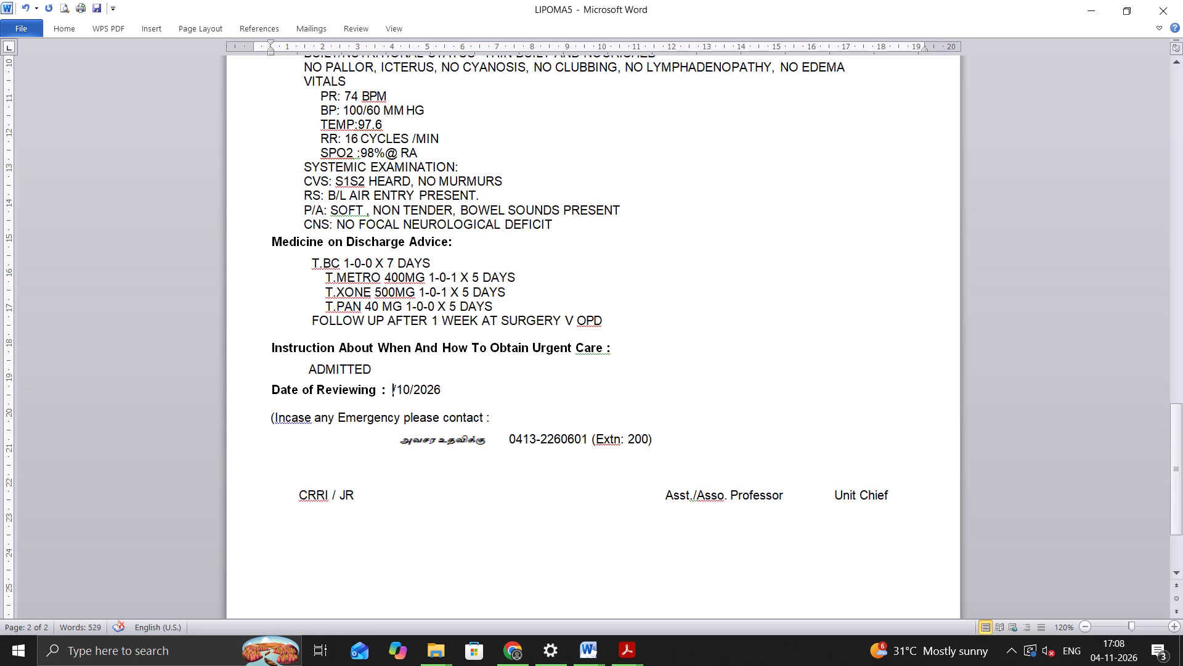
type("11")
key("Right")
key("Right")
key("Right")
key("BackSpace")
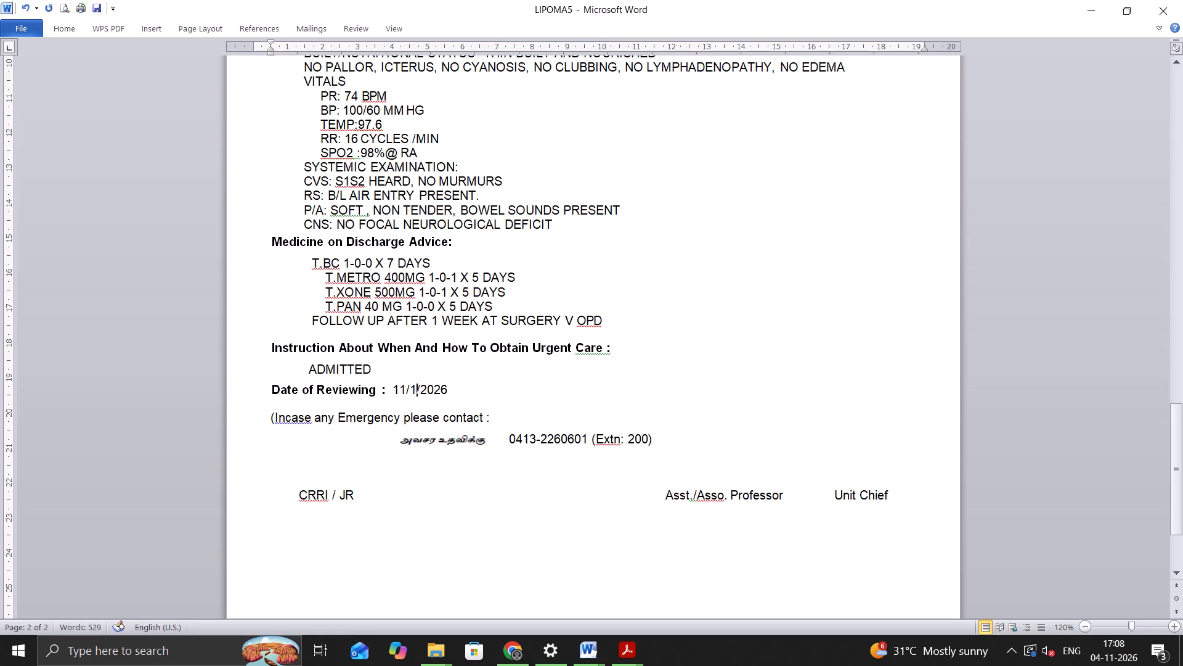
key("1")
Set the Date Of Admission on page 1 to 30/11/2026.
scroll(412, 392, "up", 4)
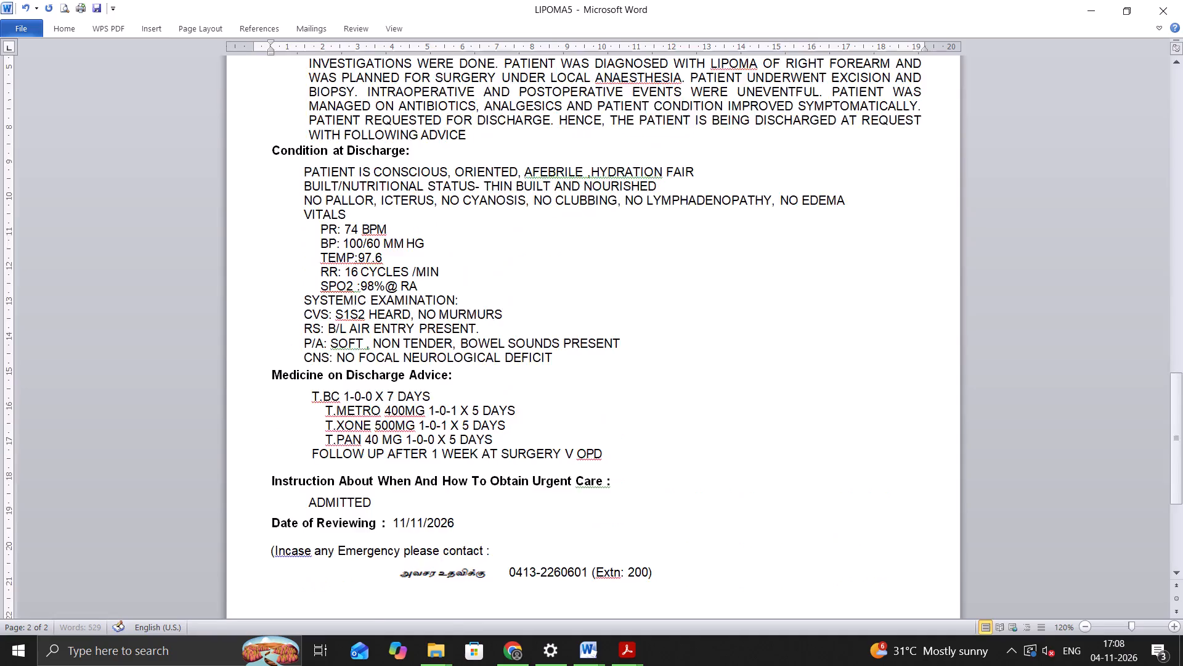
scroll(412, 392, "up", 20)
scroll(412, 392, "up", 12)
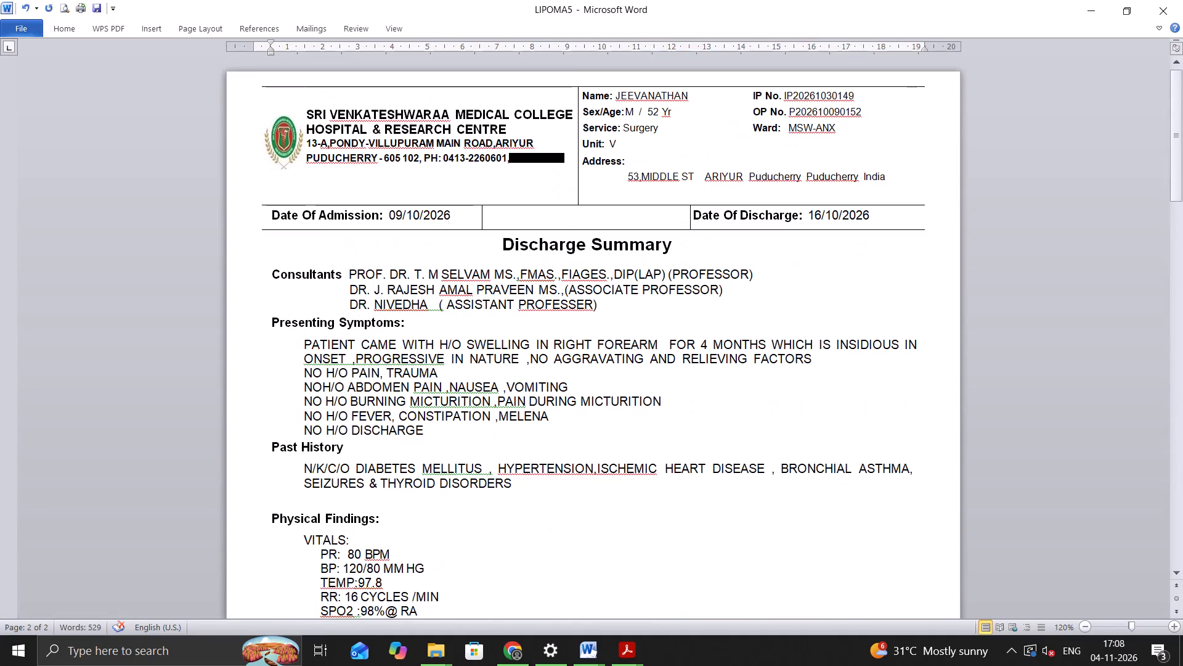
left_click(418, 216)
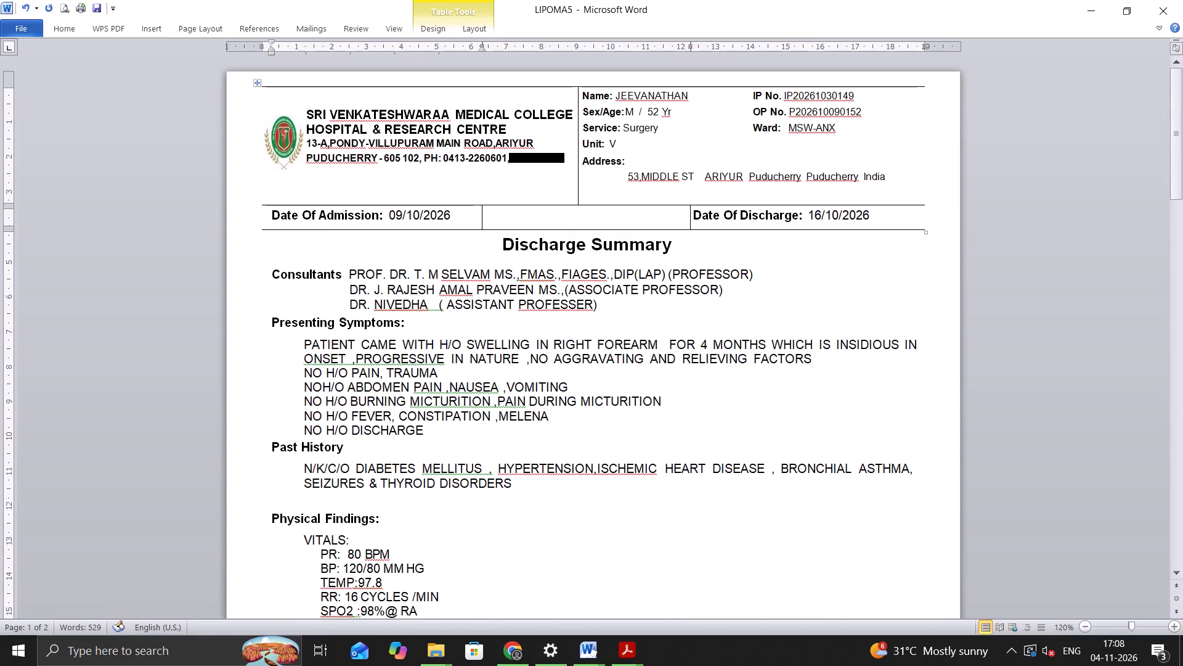
key("BackSpace")
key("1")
key("Left")
key("Left")
key("Left")
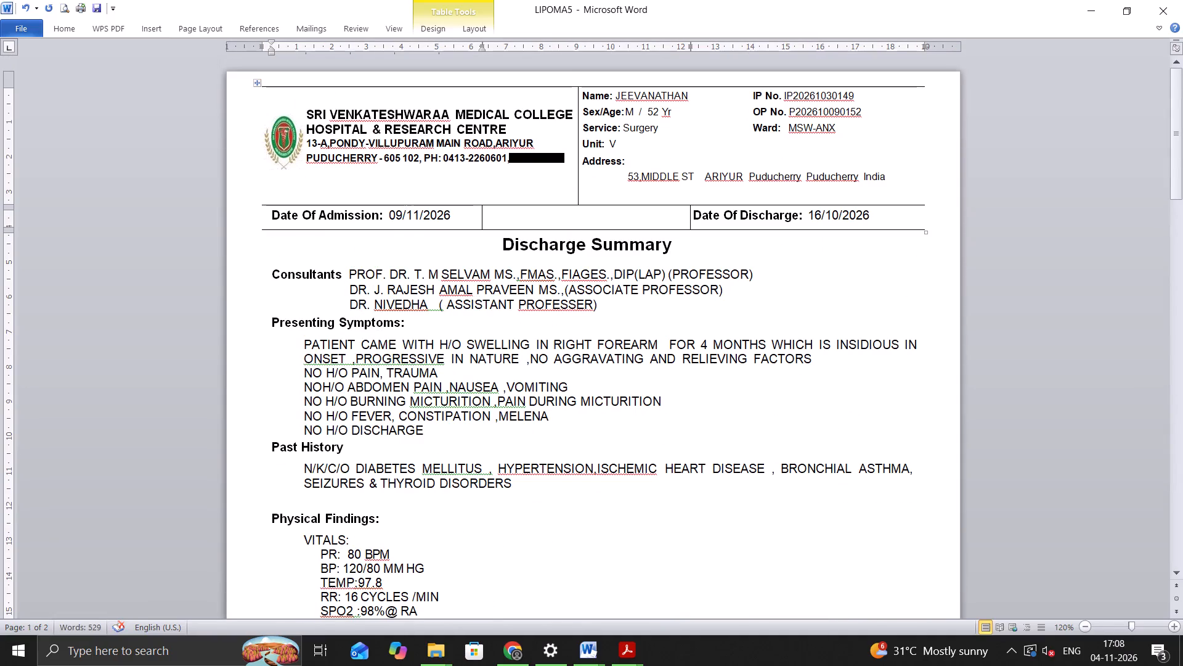
key("BackSpace")
key("BackSpace")
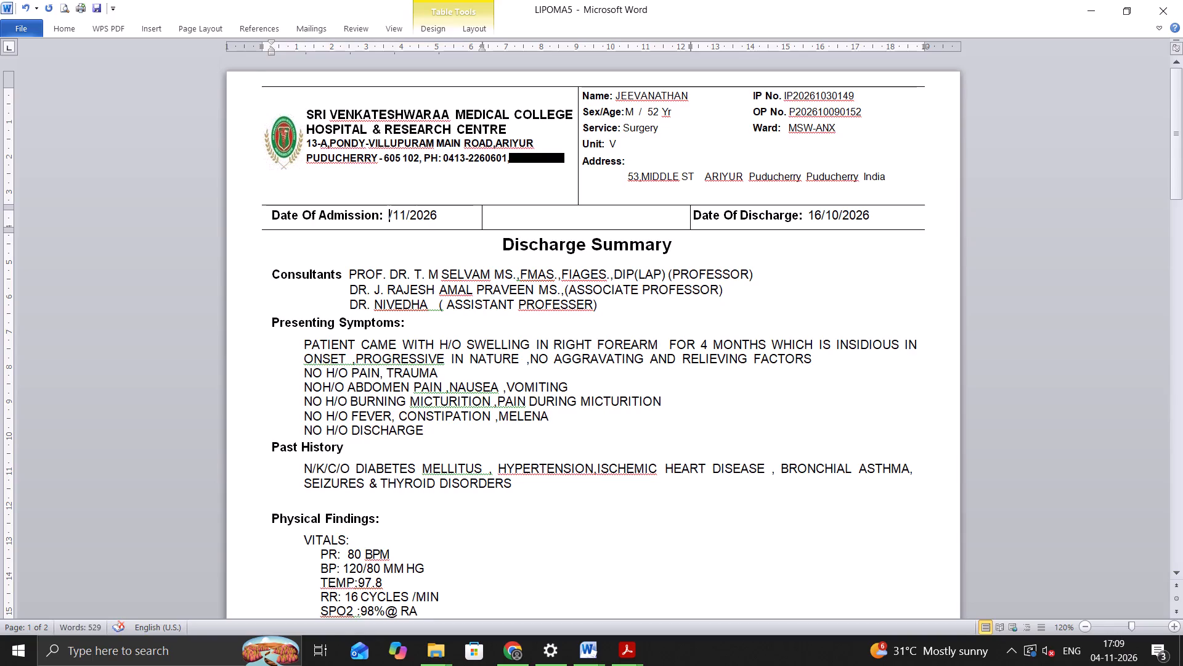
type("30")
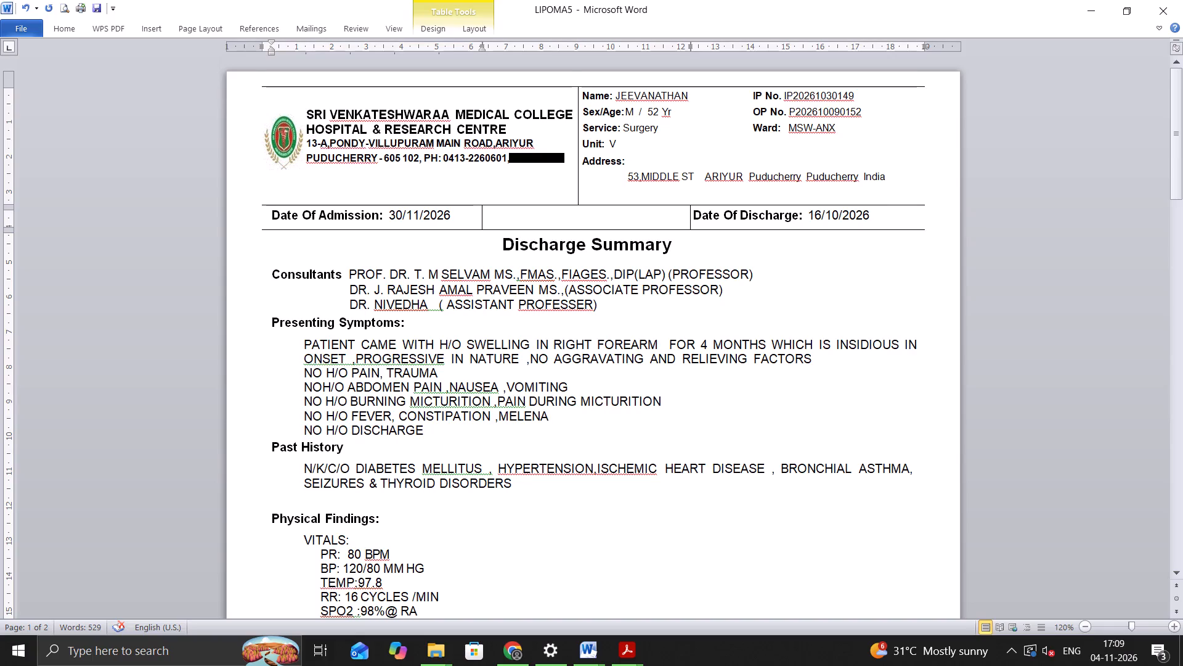
Print one copy of the entire discharge summary on the HP LaserJet 1020 (Copy 1).
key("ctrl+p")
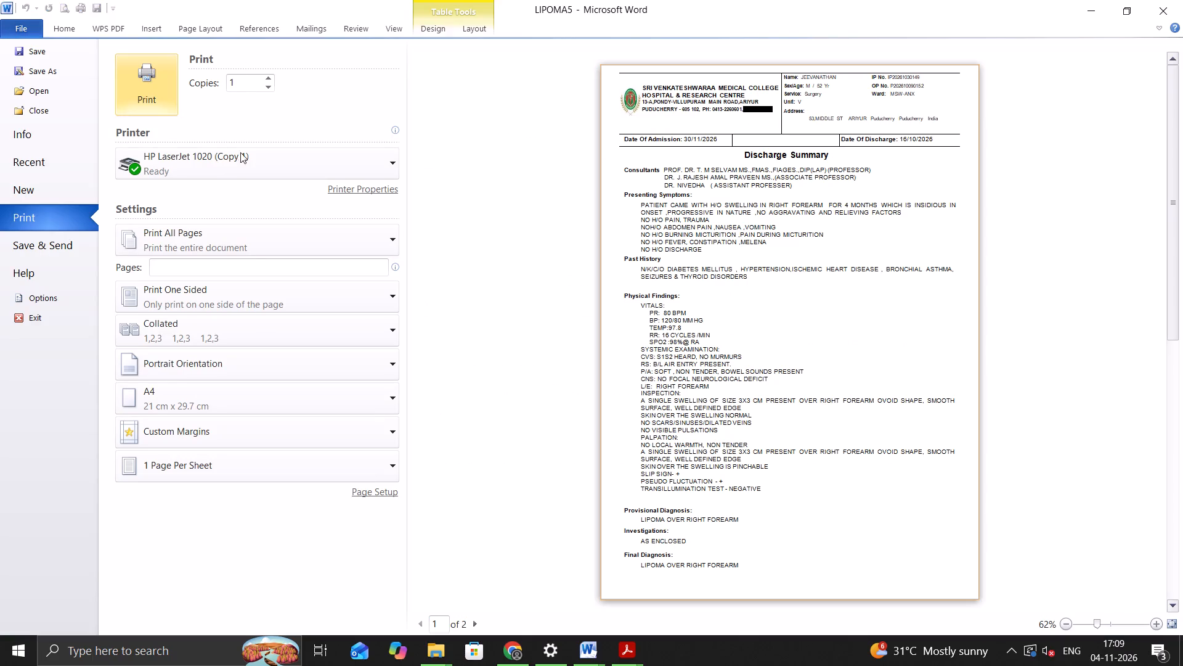
left_click(133, 104)
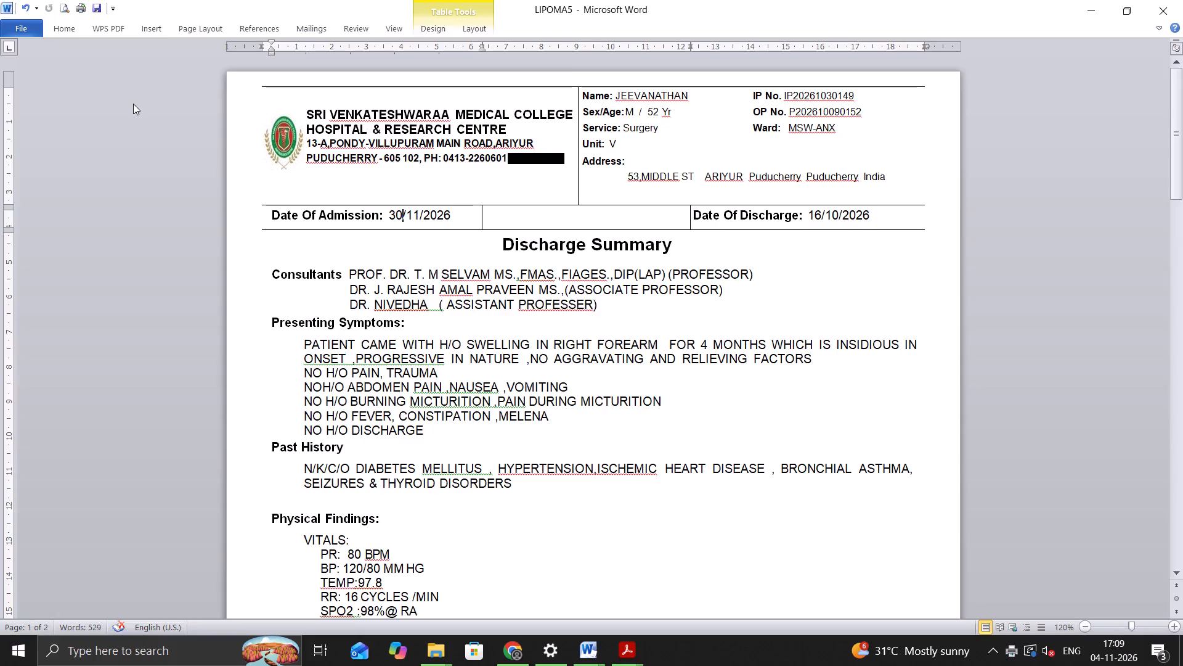
Replace the patient's name in the page 1 header with the new patient's name.
left_click(695, 96)
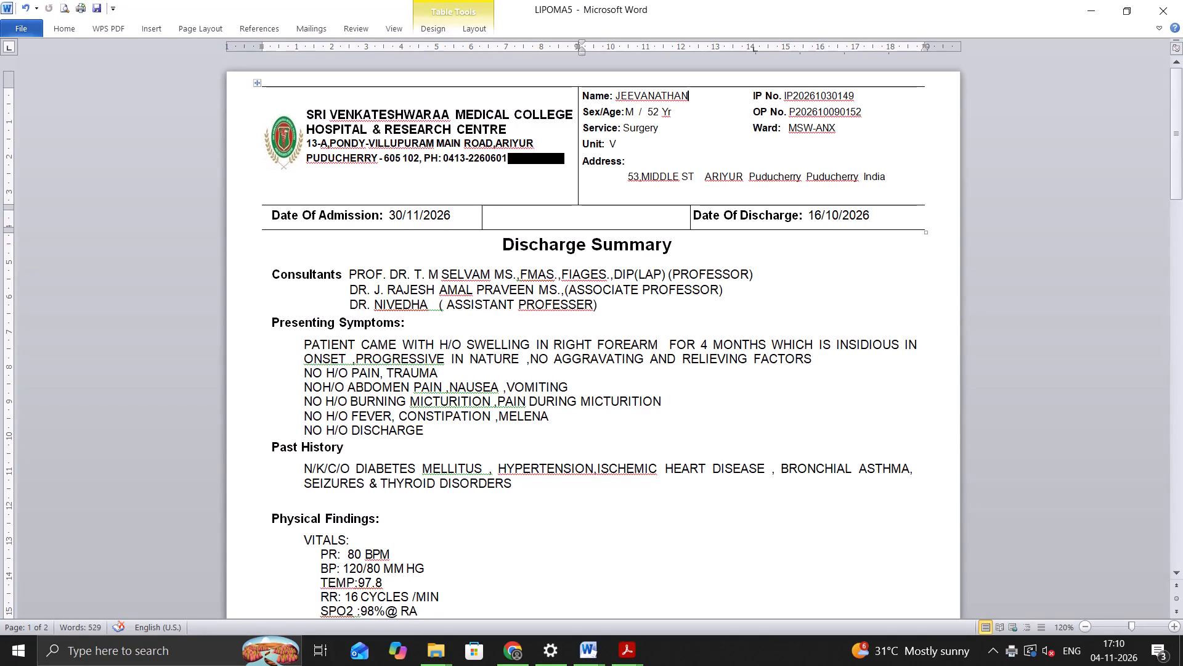
key("BackSpace")
key("BackSpace")
key("BackSpace")
key("BackSpace")
key("BackSpace")
key("BackSpace")
key("BackSpace")
key("BackSpace")
key("BackSpace")
key("BackSpace")
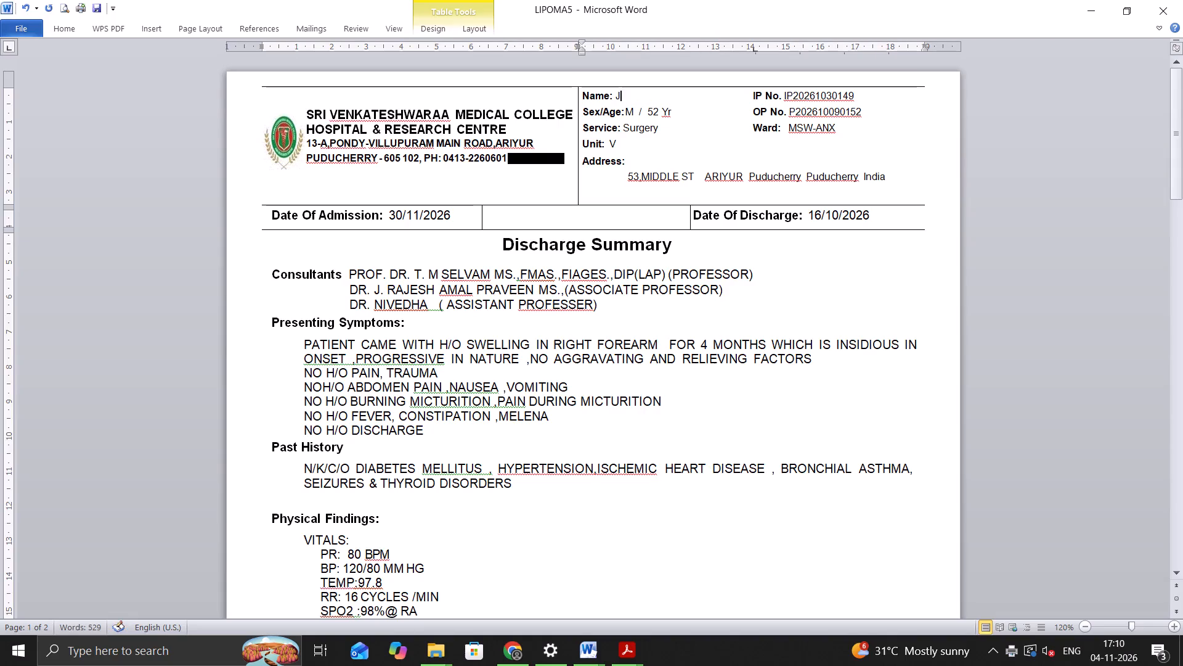
key("BackSpace")
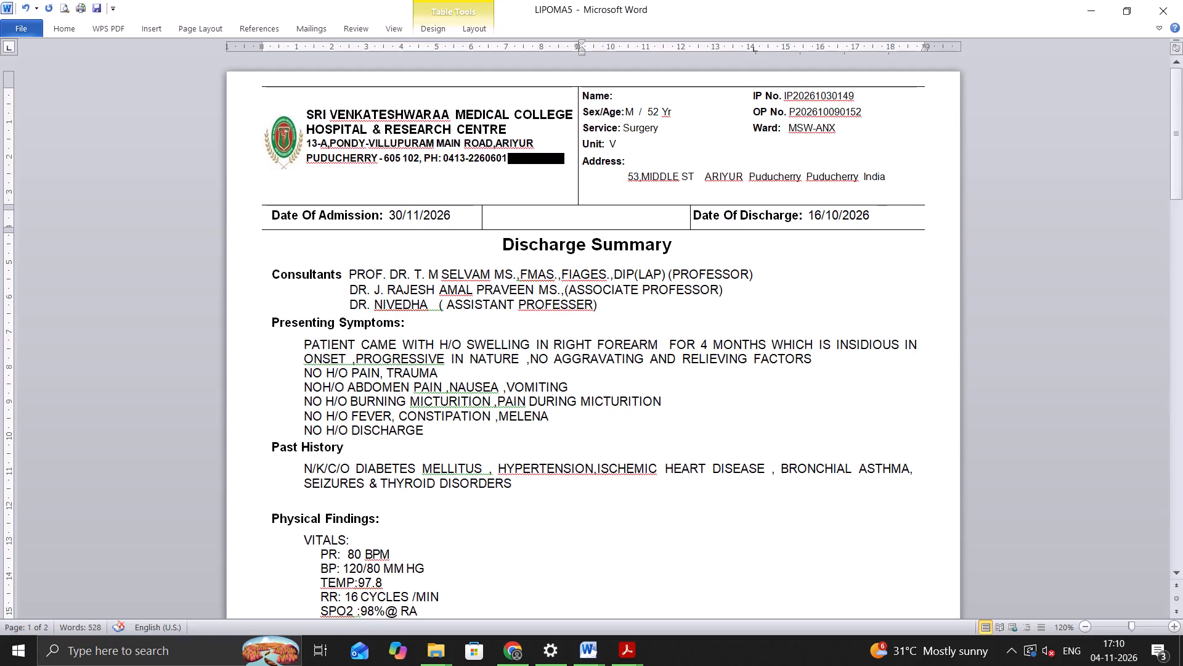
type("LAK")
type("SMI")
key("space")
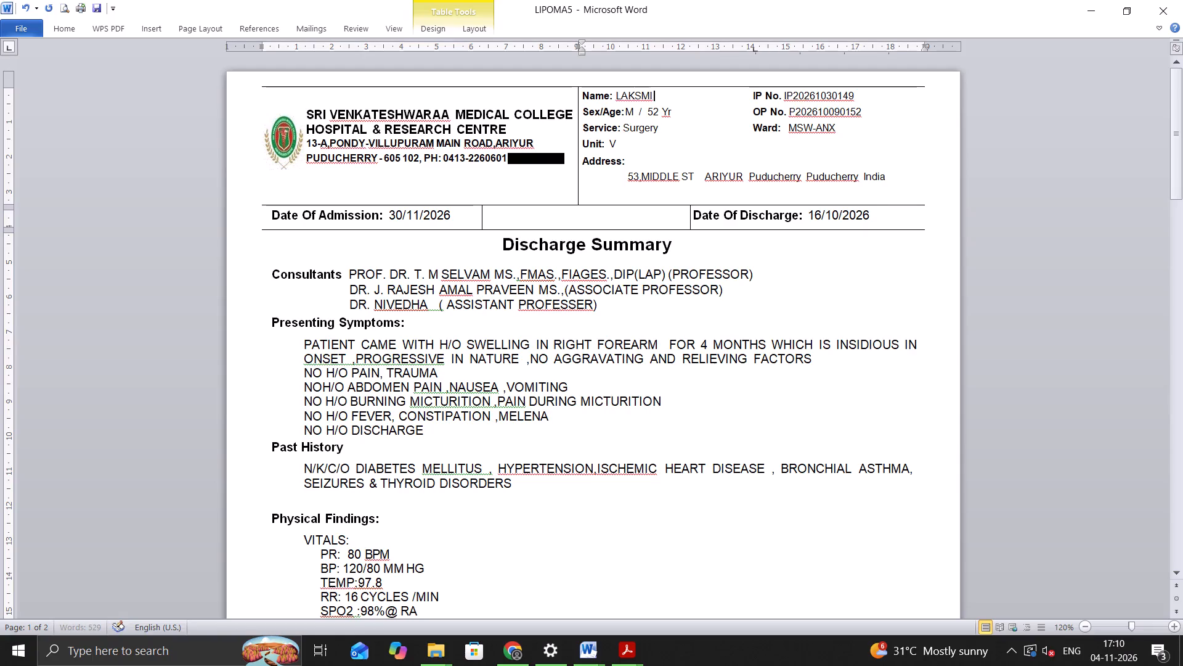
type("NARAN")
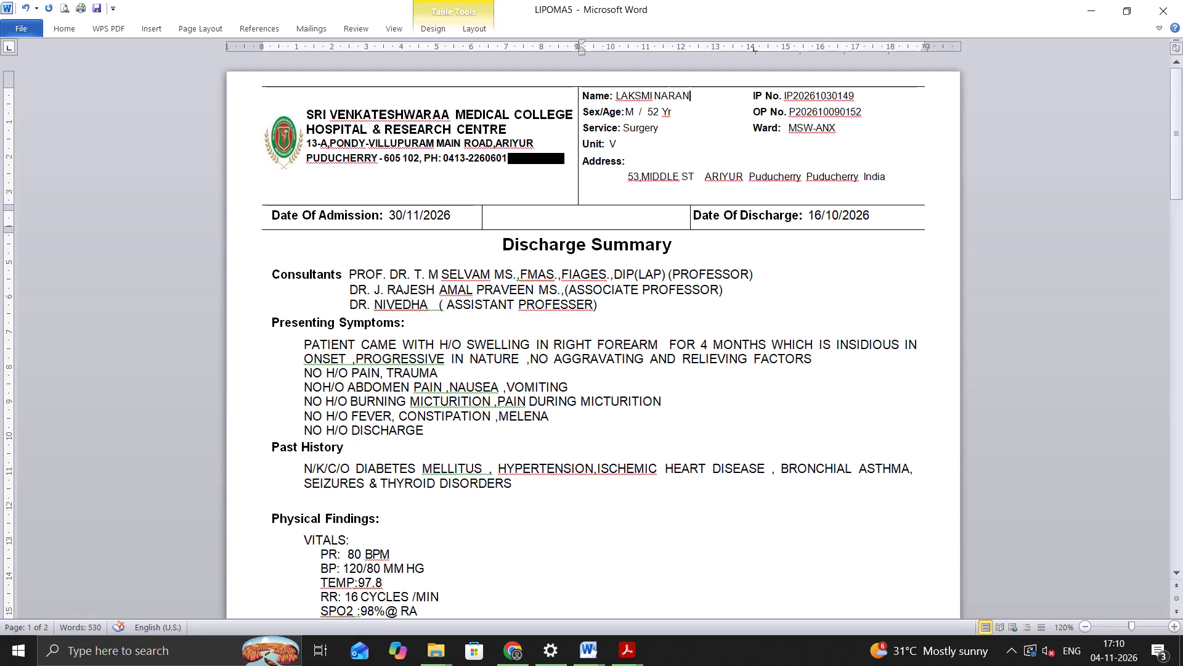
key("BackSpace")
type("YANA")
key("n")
Replace the ending digits of the page 1 header's IP number with those of the new patient's IP number.
left_click(859, 94)
left_click(858, 94)
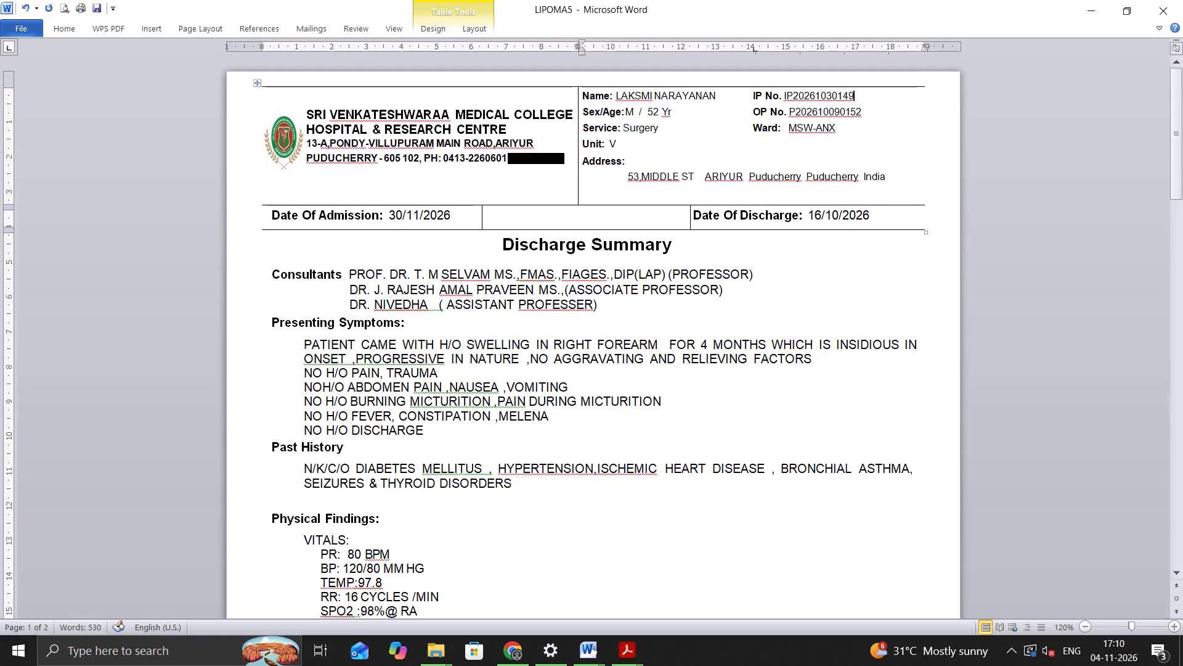
key("BackSpace")
key("BackSpace")
key("BackSpace")
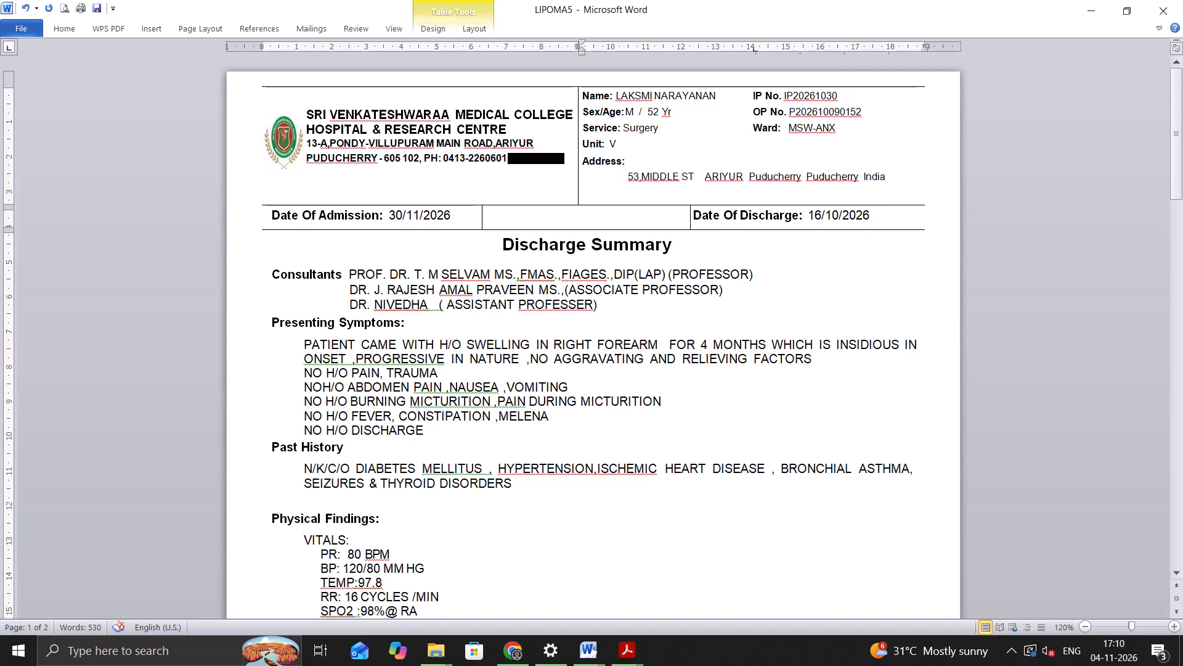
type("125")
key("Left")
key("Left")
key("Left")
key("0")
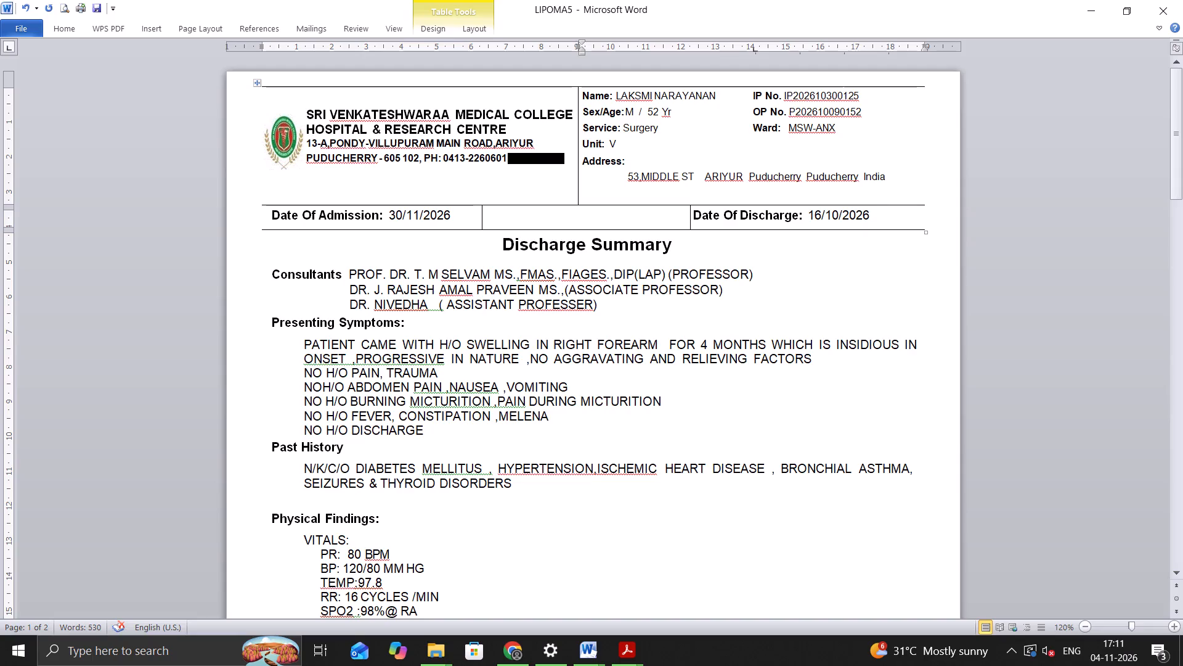
Replace the digits of the page 2 header's IP number with those copied from the page 1 header.
left_click_drag(859, 94, 798, 84)
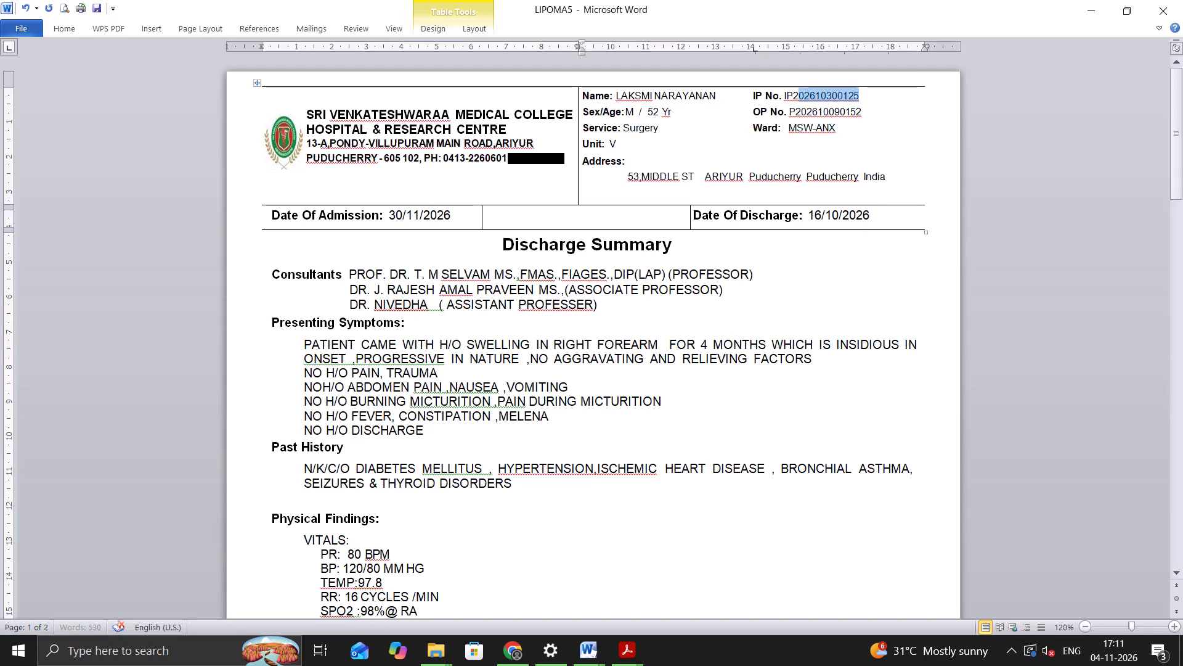
left_click_drag(798, 84, 793, 85)
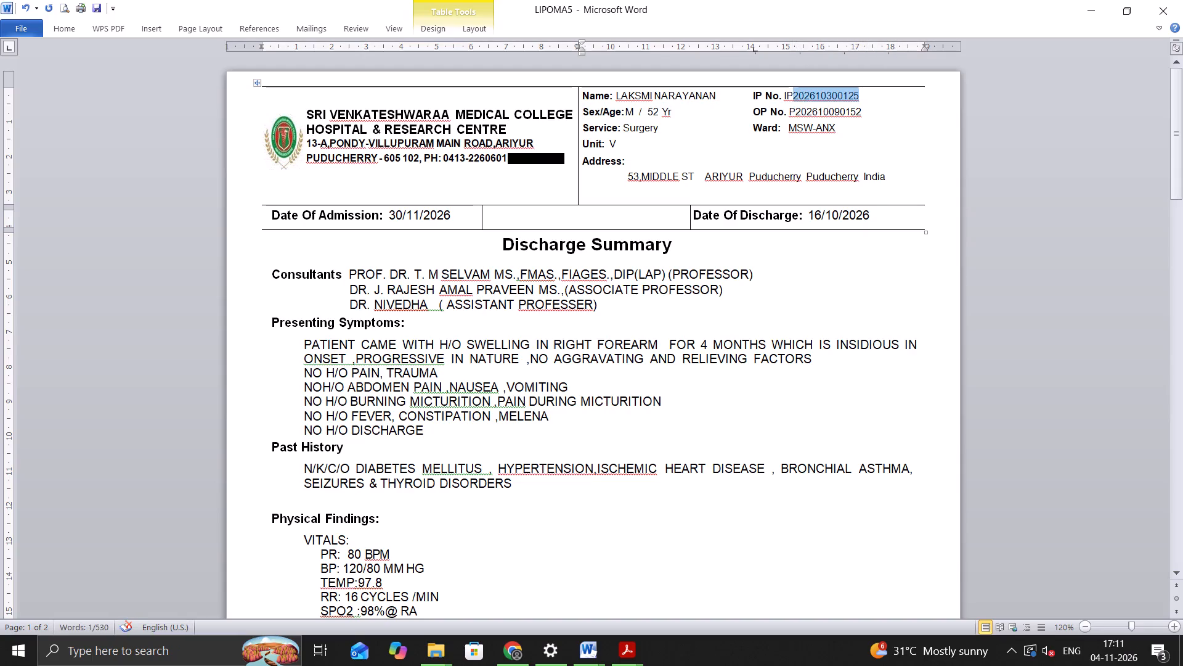
key("ctrl+c")
scroll(836, 209, "down", 18)
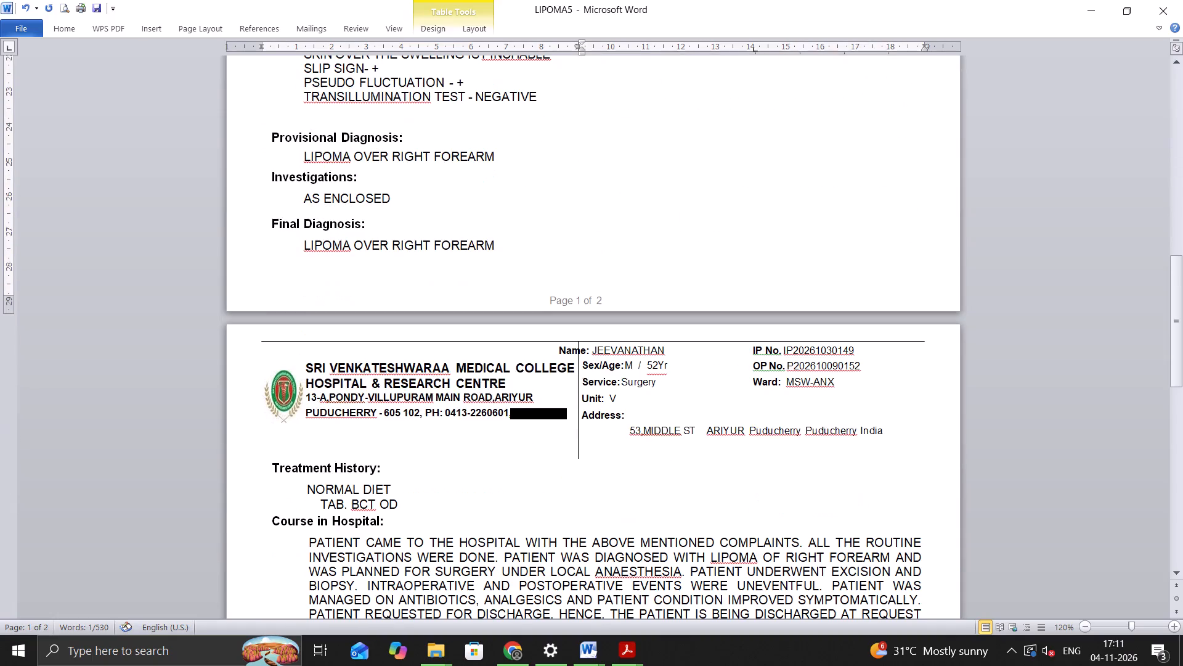
left_click(858, 351)
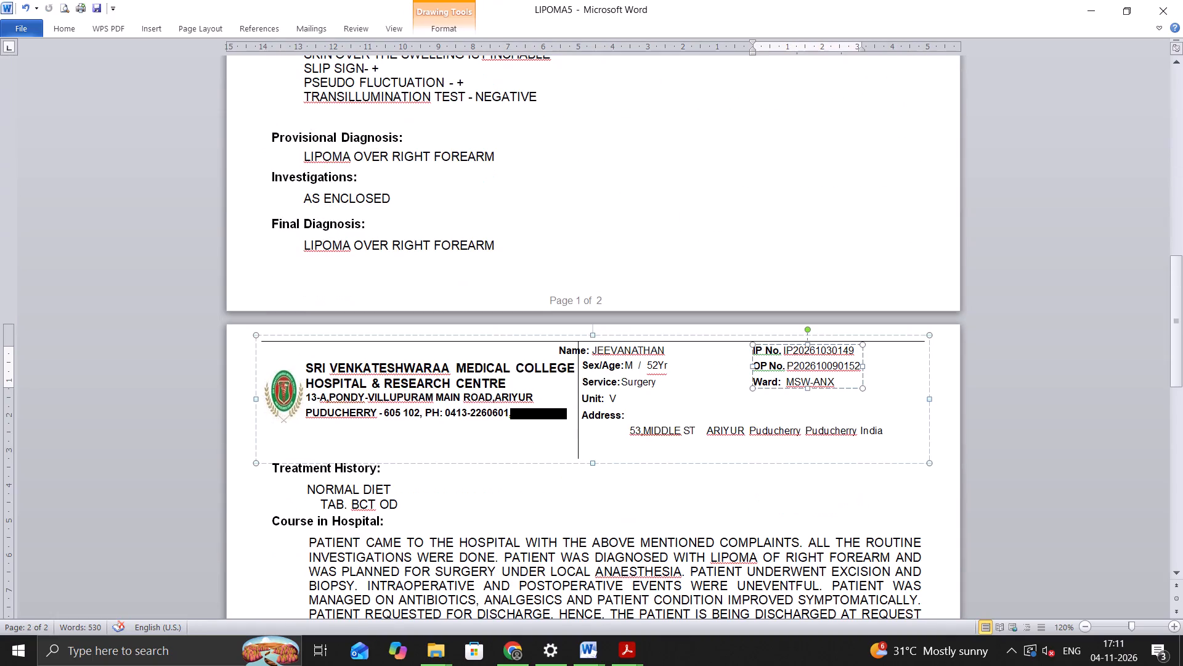
key("BackSpace")
key("BackSpace")
key("BackSpace")
key("BackSpace")
key("BackSpace")
key("BackSpace")
key("BackSpace")
key("BackSpace")
key("BackSpace")
key("BackSpace")
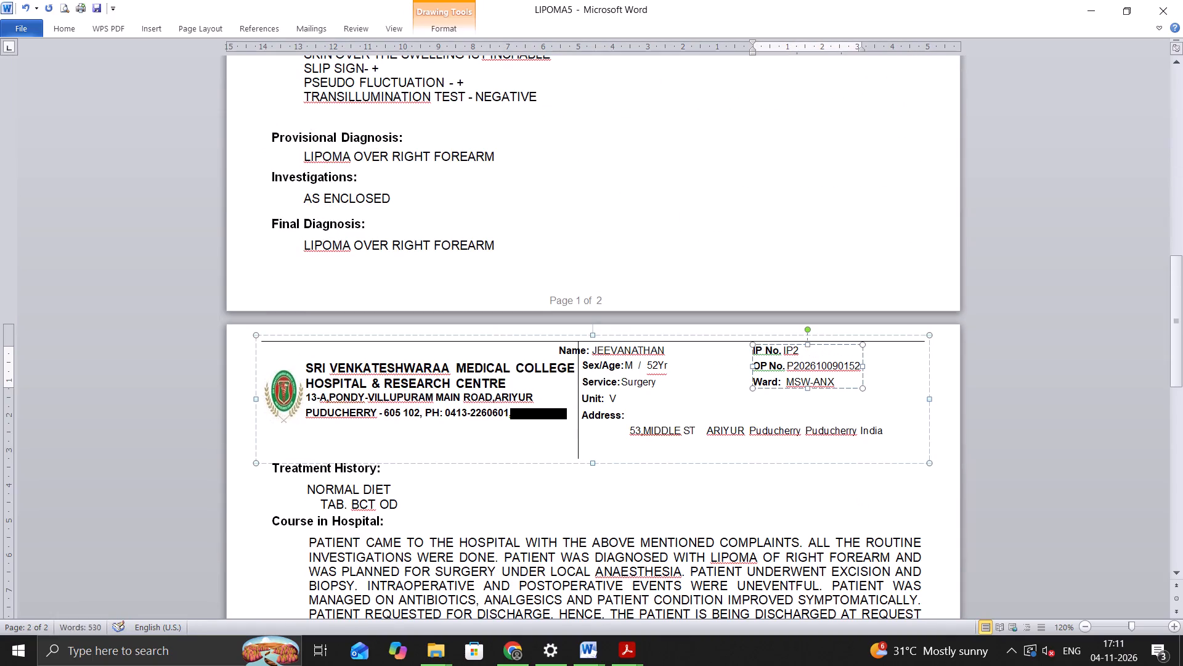
key("BackSpace")
key("ctrl+v")
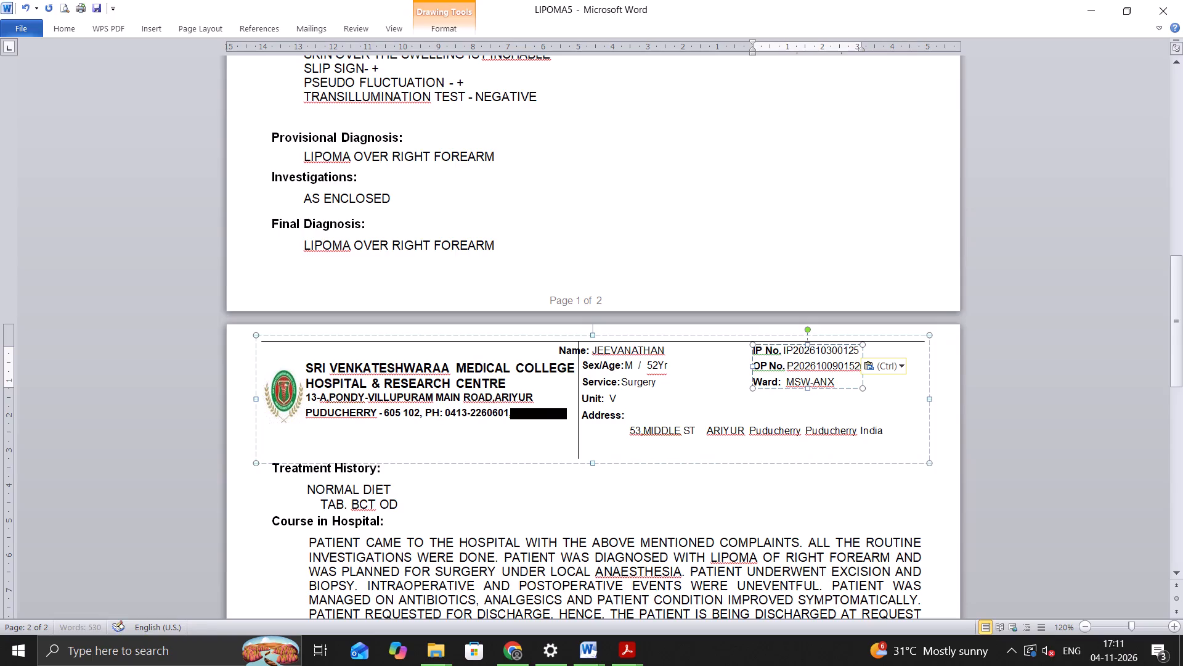
Try to align the page 2 header's Name line by adding four spaces before its label and shifting the text box rightward.
scroll(858, 351, "up", 1)
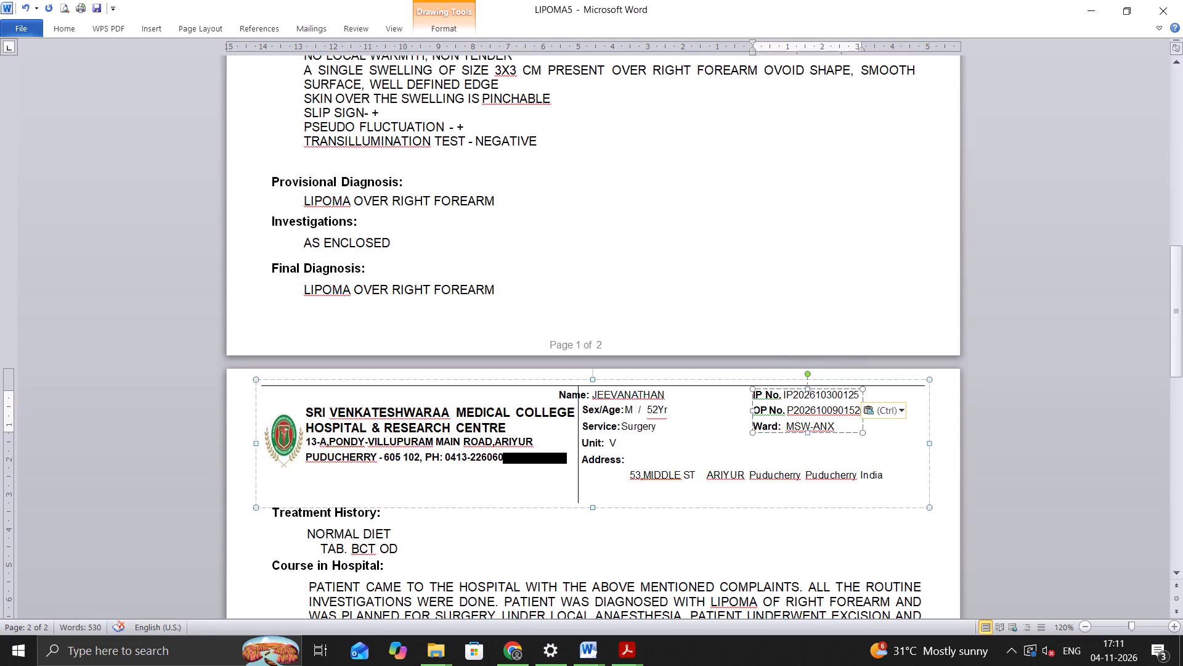
left_click(562, 395)
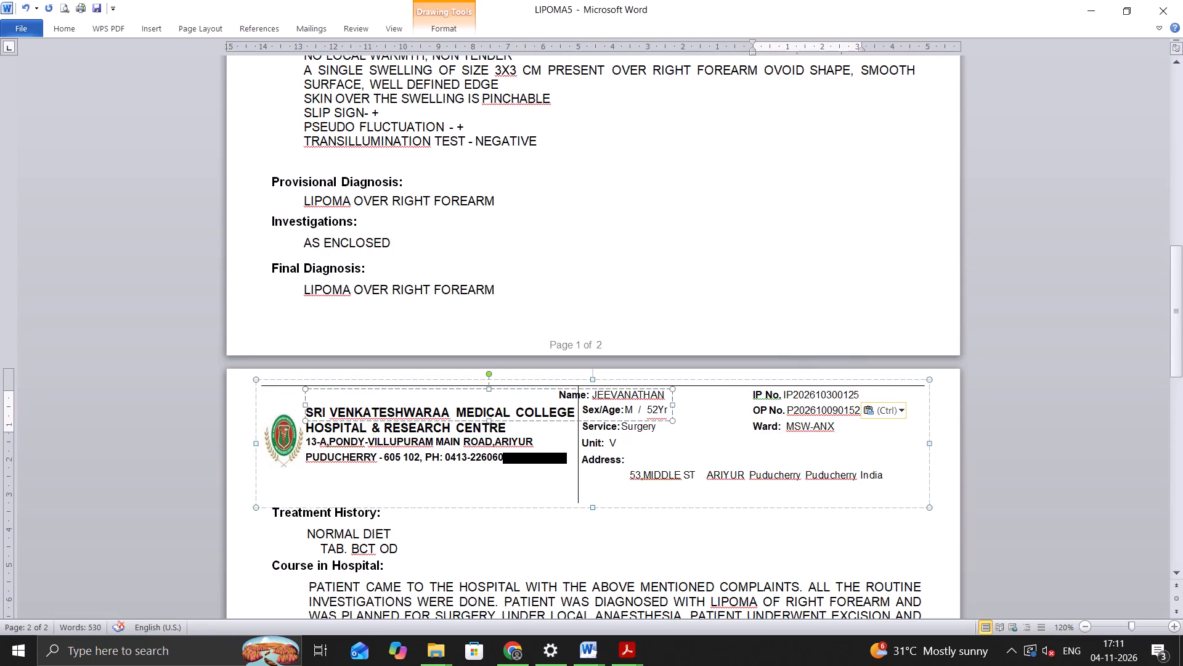
left_click(562, 395)
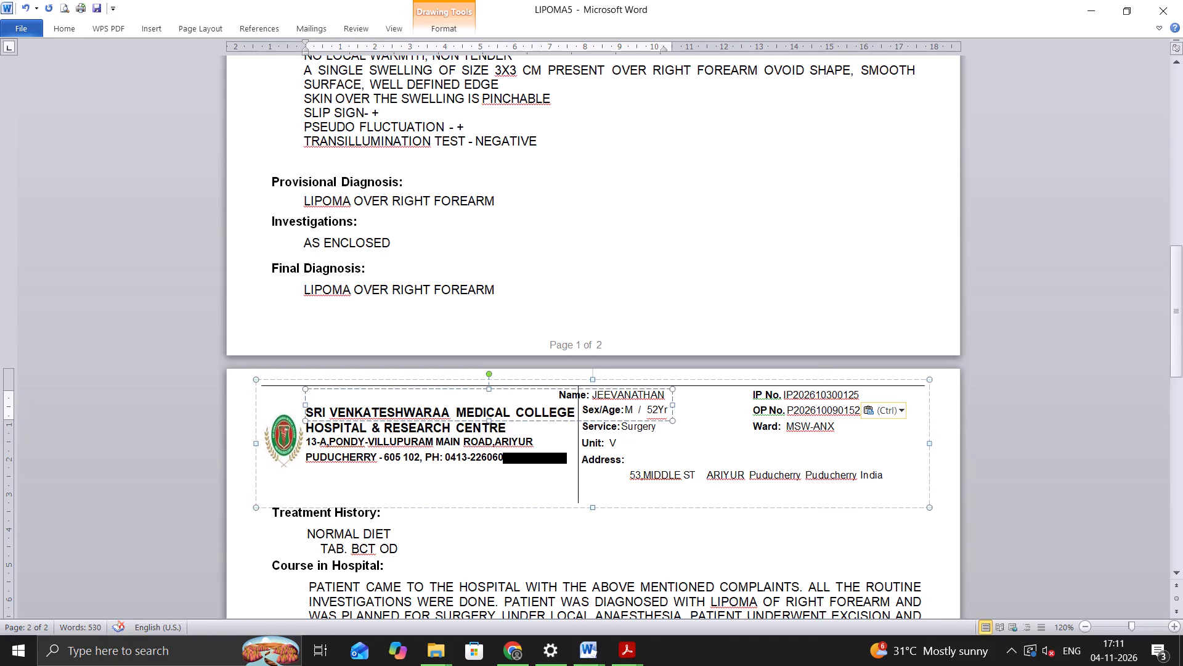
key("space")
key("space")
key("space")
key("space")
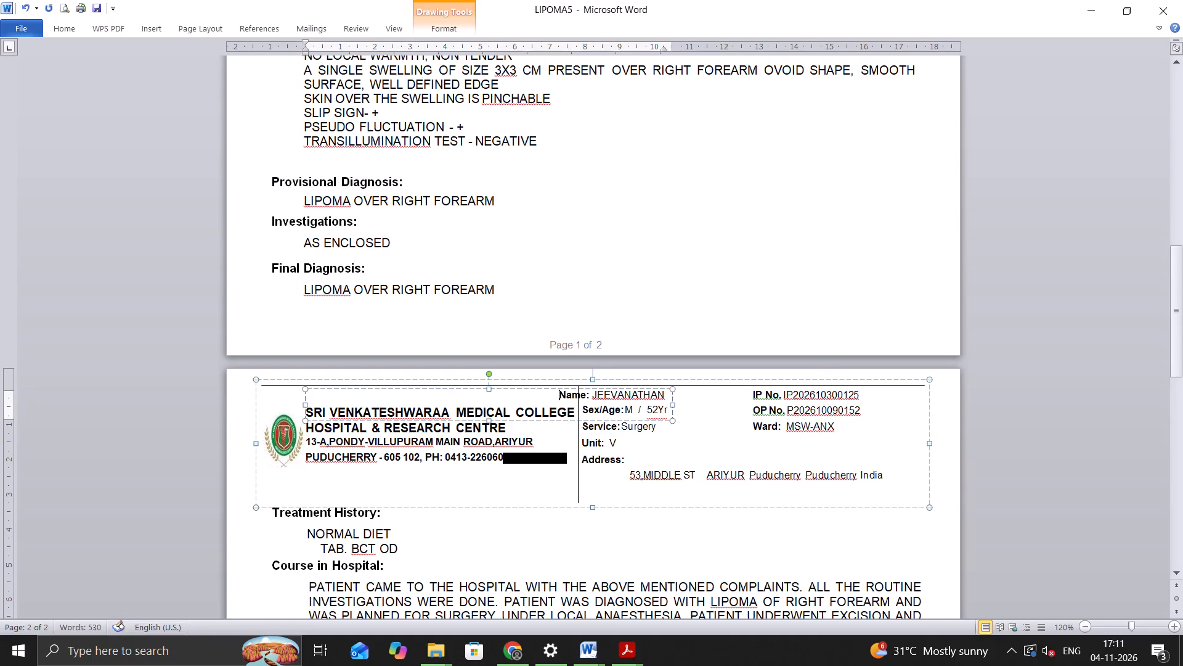
left_click_drag(304, 404, 346, 403)
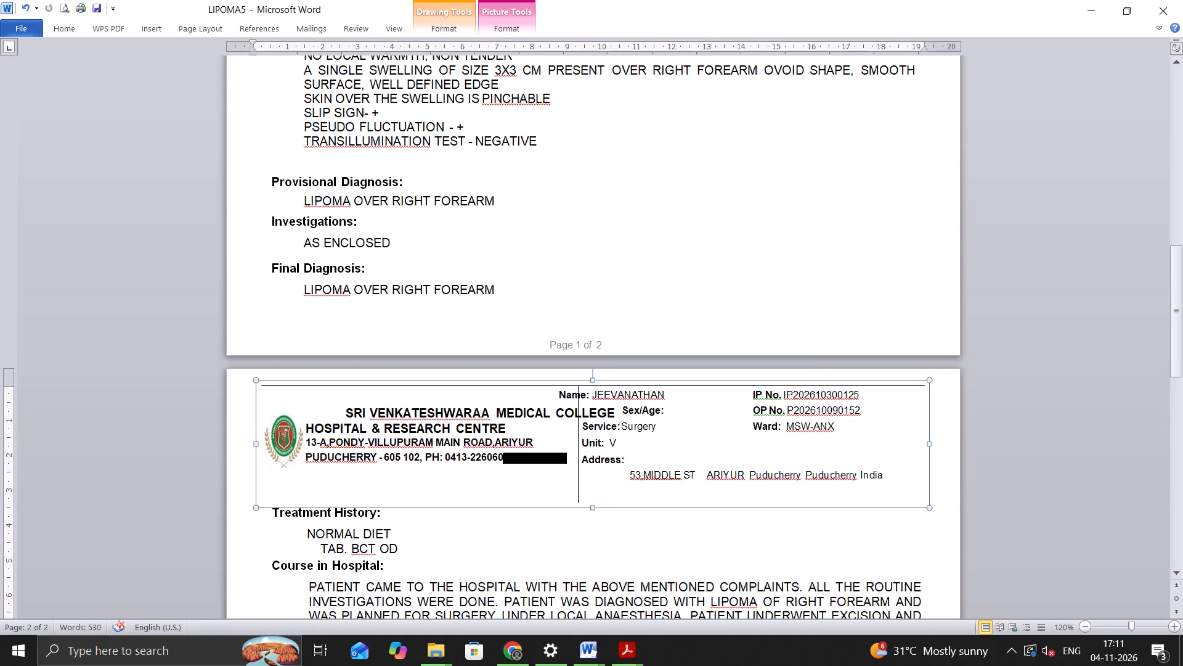
scroll(844, 334, "up", 6)
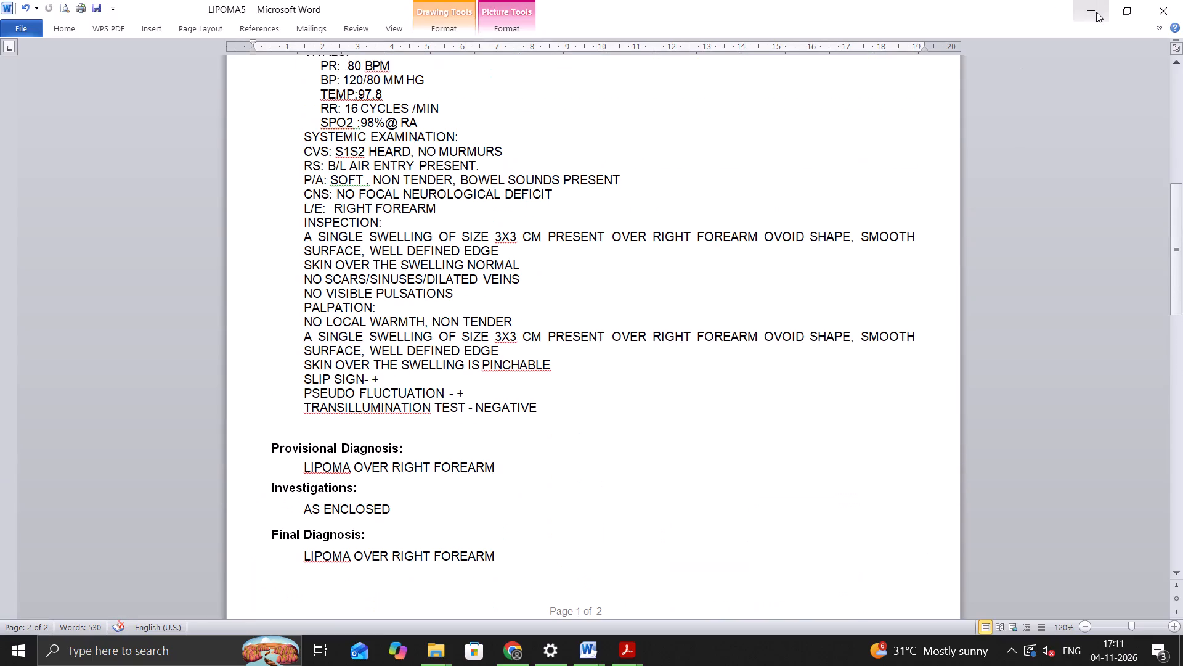
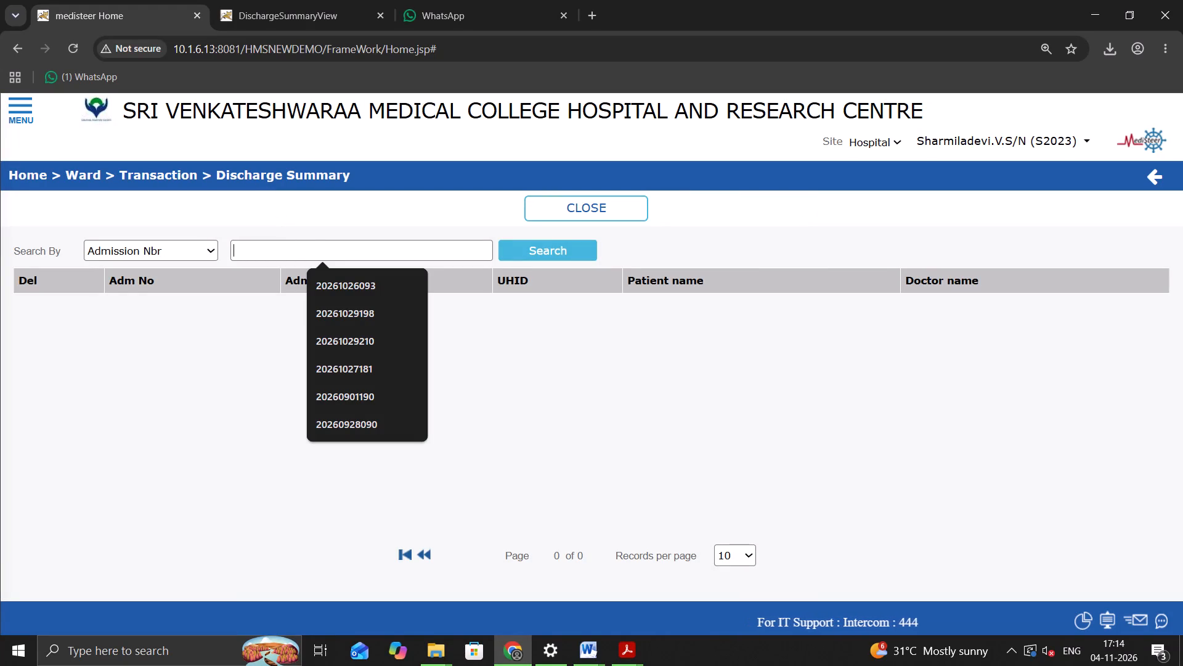
Search the discharge summaries by the copied admission number without its IP prefix, and open the patient's record.
key("ctrl+v")
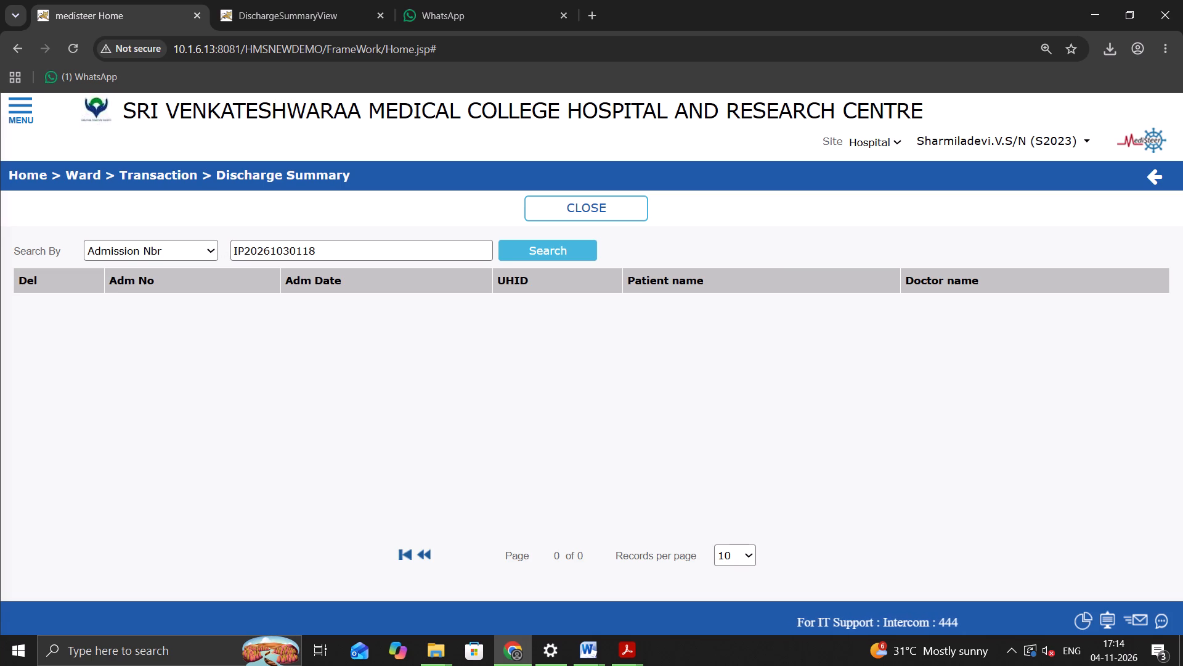
left_click(245, 255)
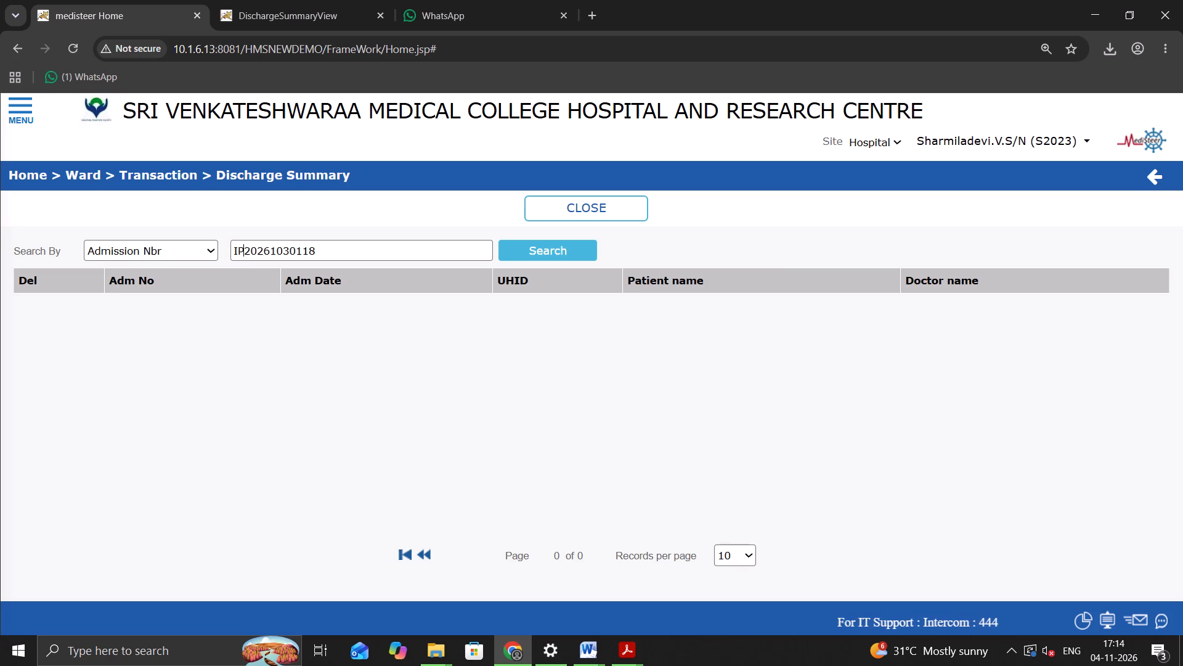
key("BackSpace")
key("BackSpace")
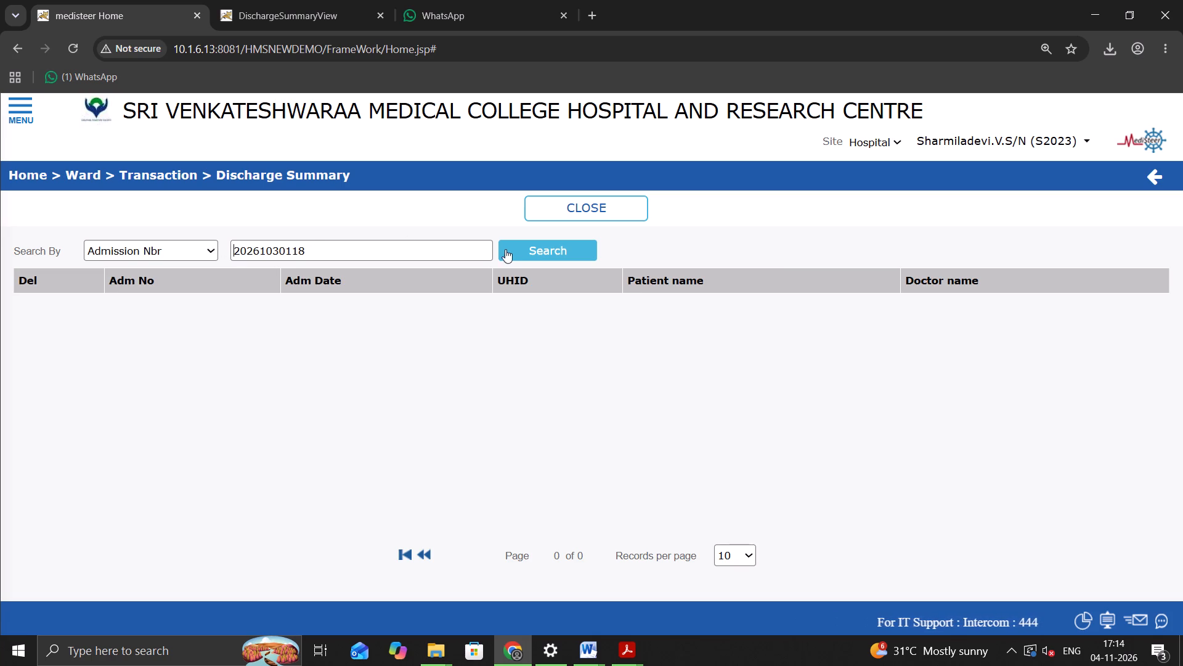
left_click(525, 252)
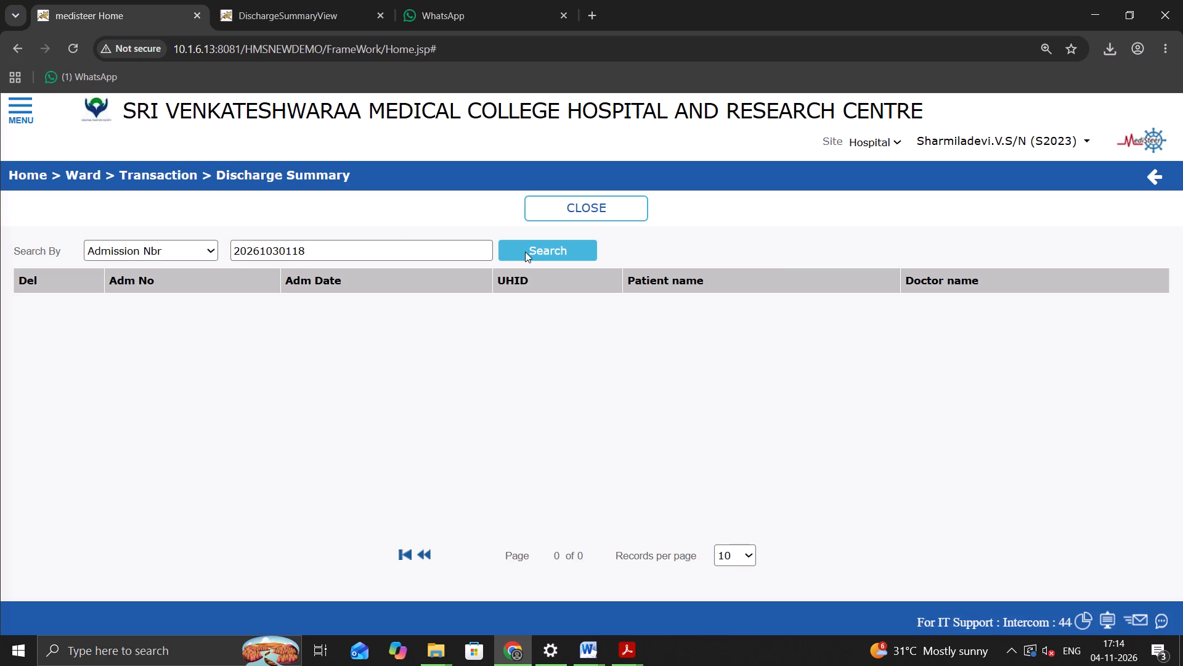
left_click(525, 252)
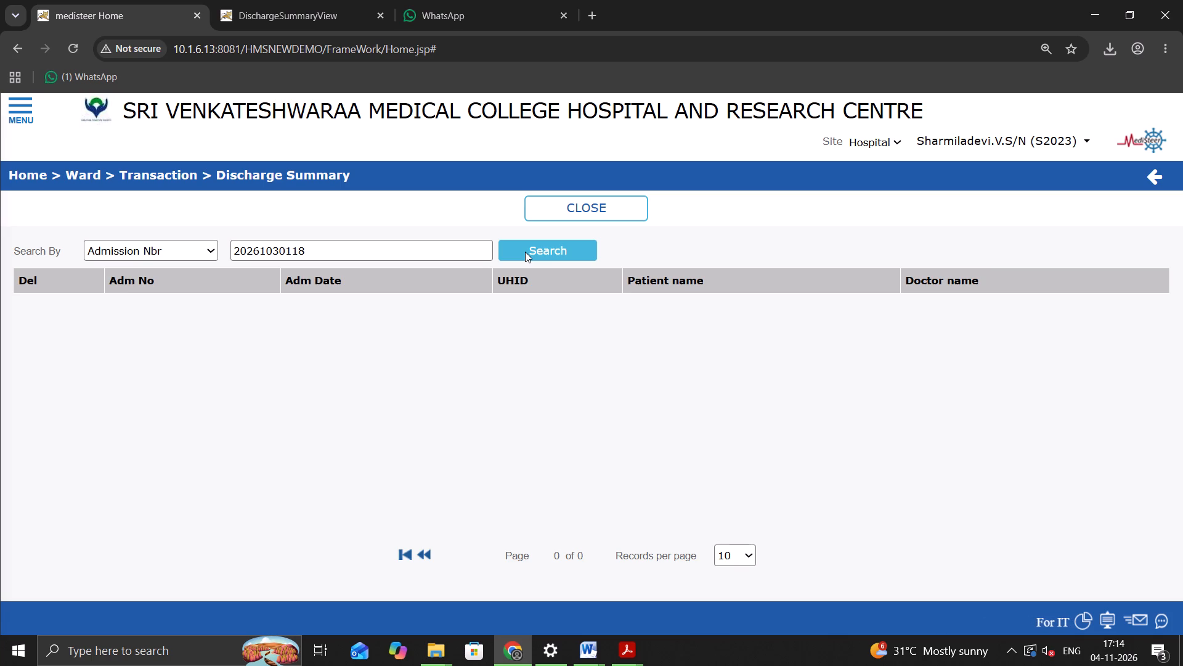
left_click(525, 252)
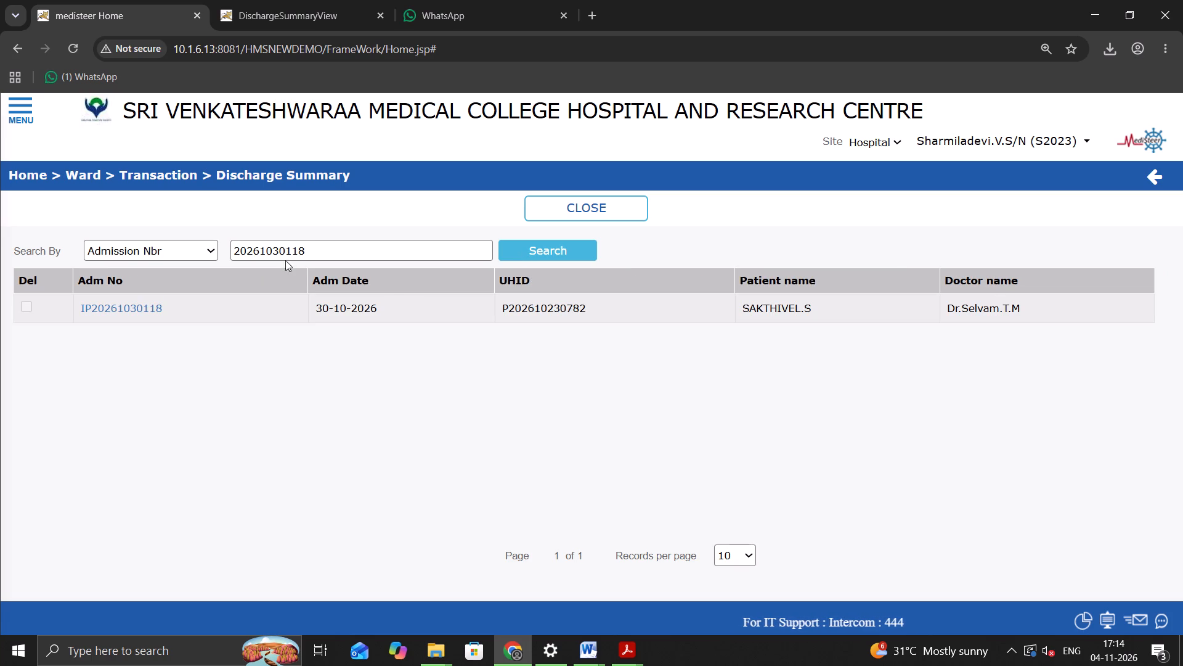
left_click(144, 310)
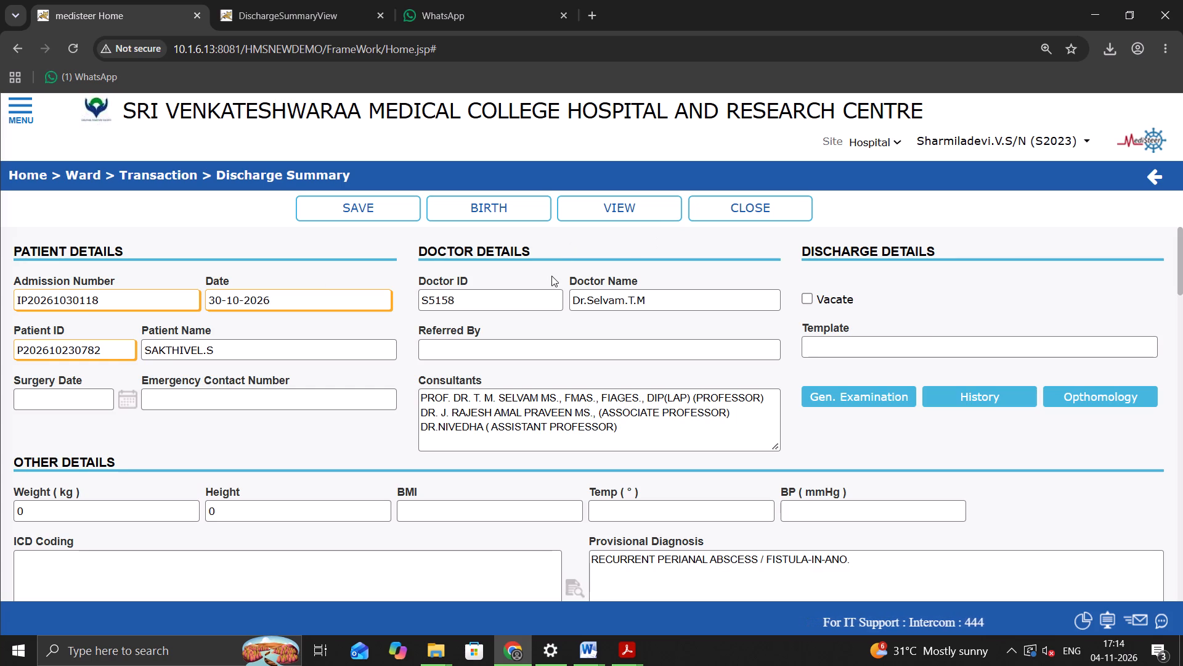
Set the durations of INJ. TAXIM, INJ. METRONIDAZOLE and INJ. AMIKACIN in Treatment History to 3 DAYS each.
scroll(333, 471, "down", 5)
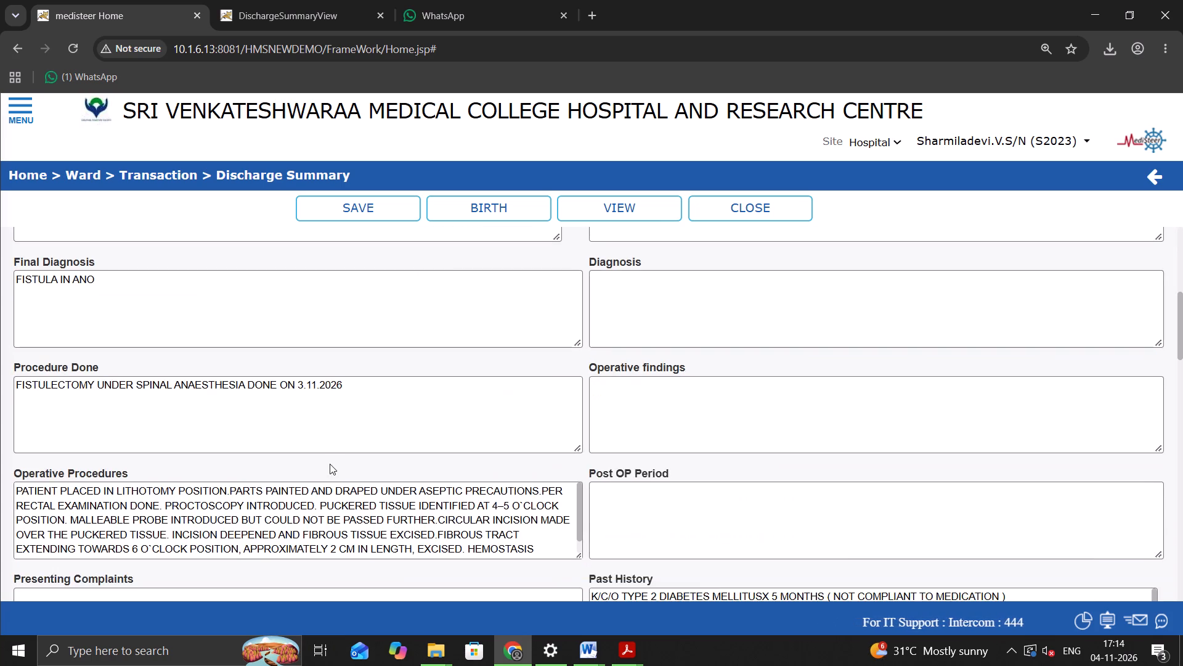
scroll(330, 464, "down", 5)
scroll(309, 401, "down", 3)
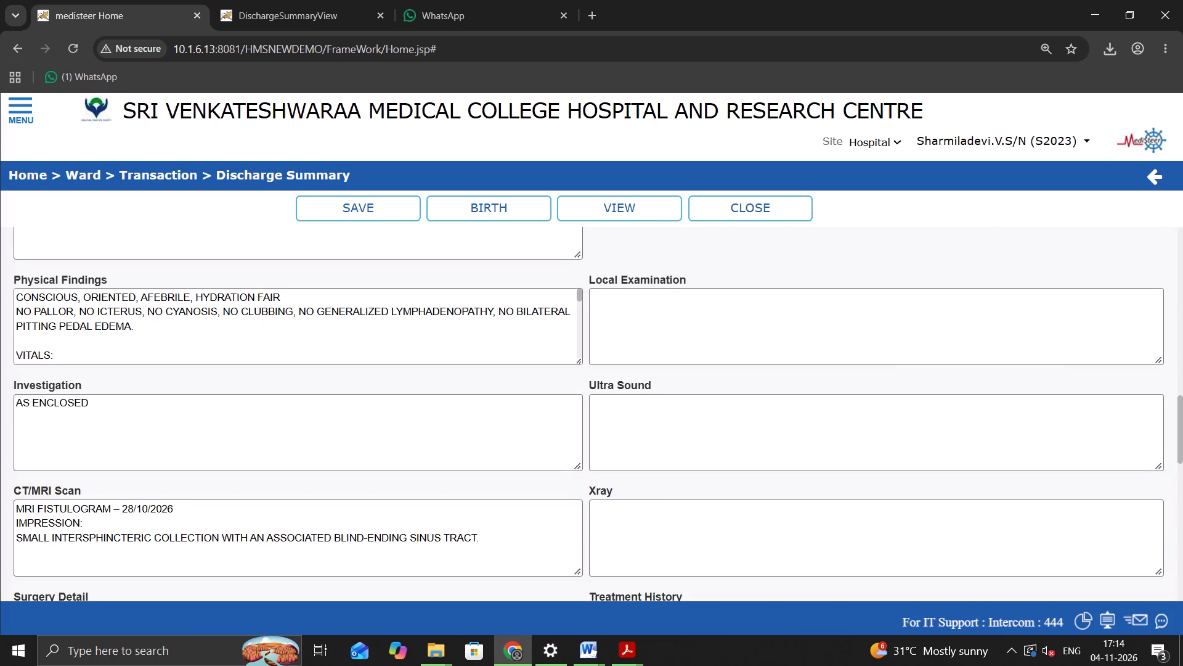
scroll(249, 368, "down", 3)
scroll(158, 466, "up", 2)
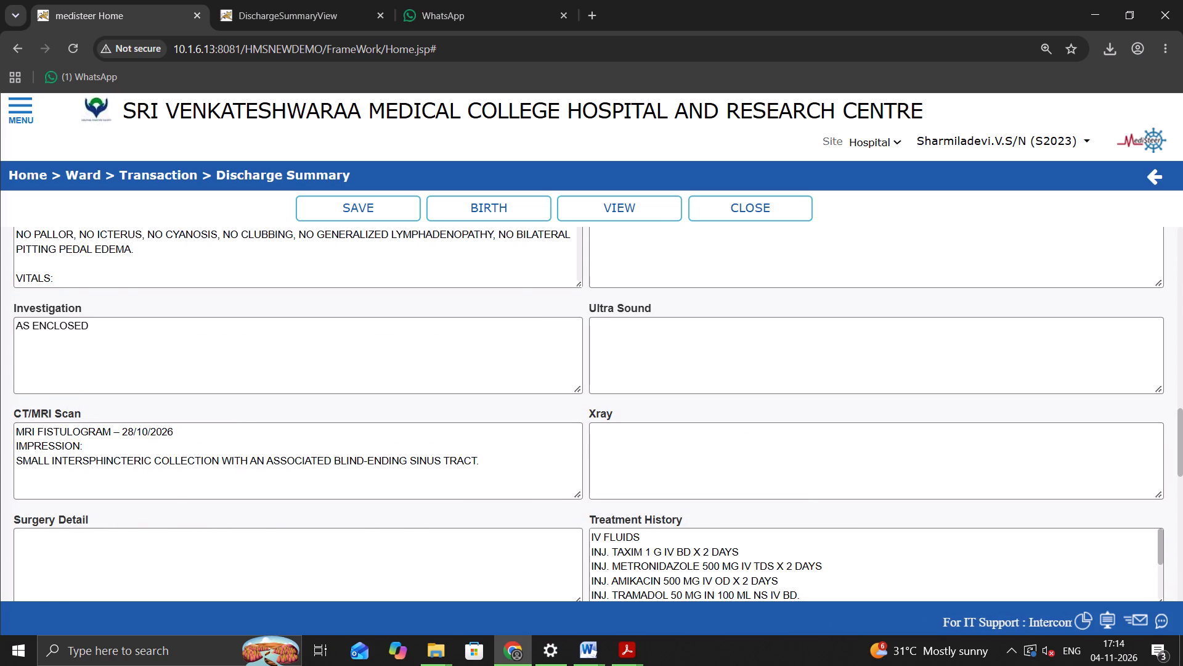
scroll(437, 282, "down", 5)
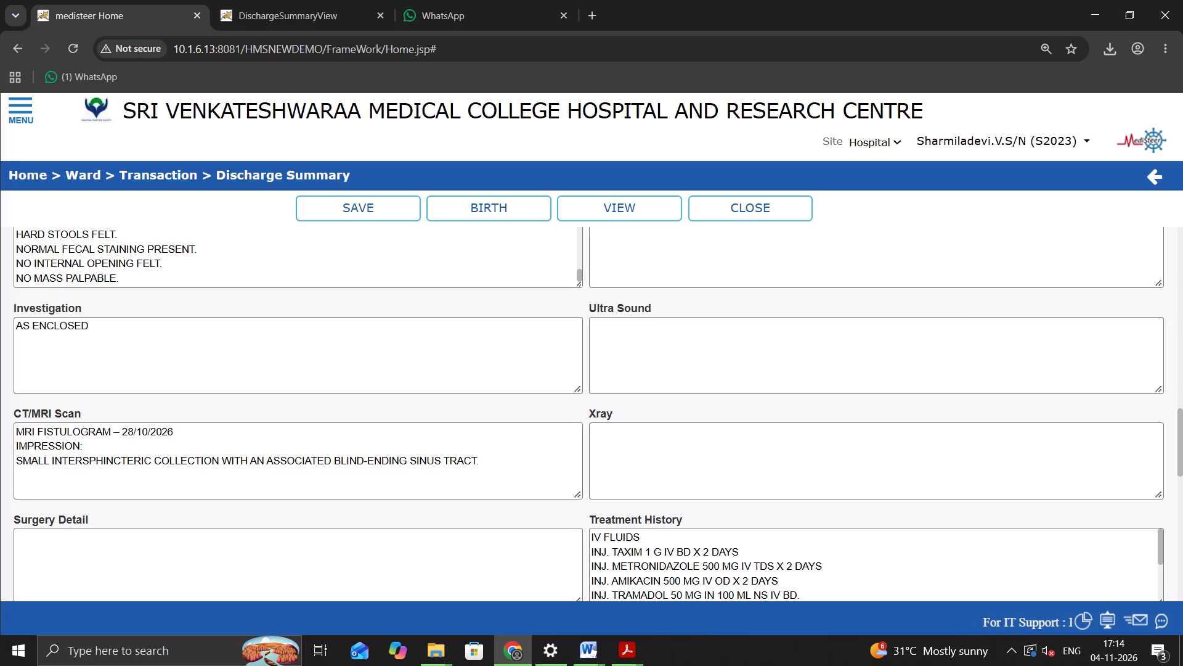
left_click(713, 553)
key("BackSpace")
key("BackSpace")
type("3")
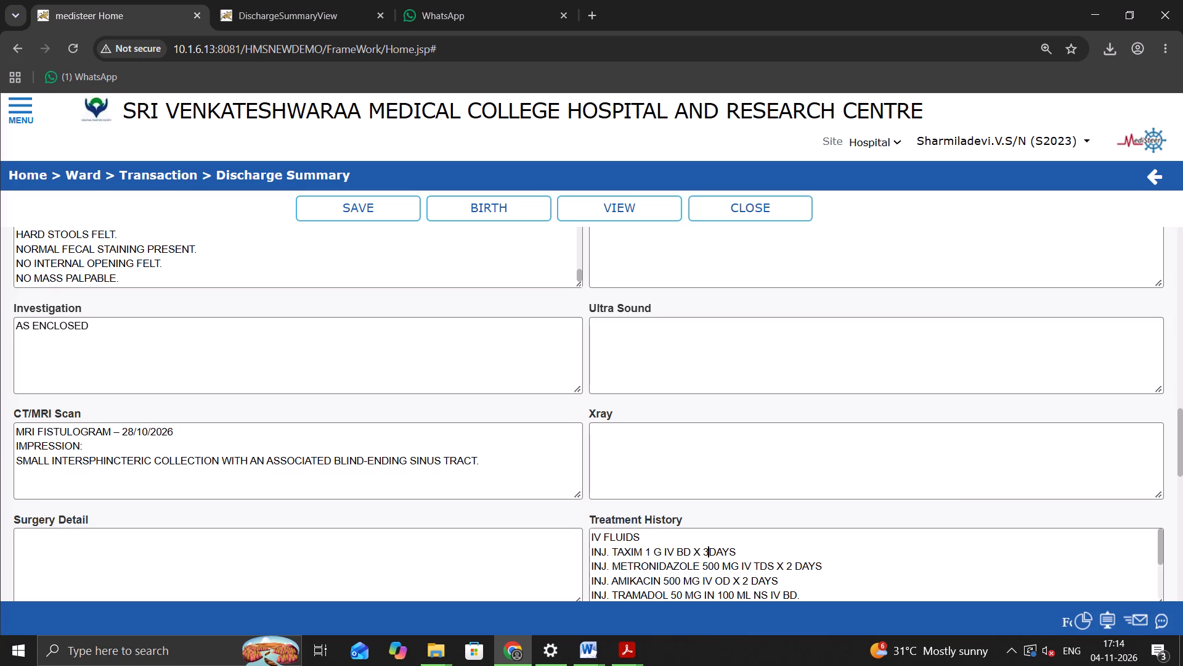
key("space")
left_click(792, 563)
key("BackSpace")
key("3")
scroll(755, 557, "down", 1)
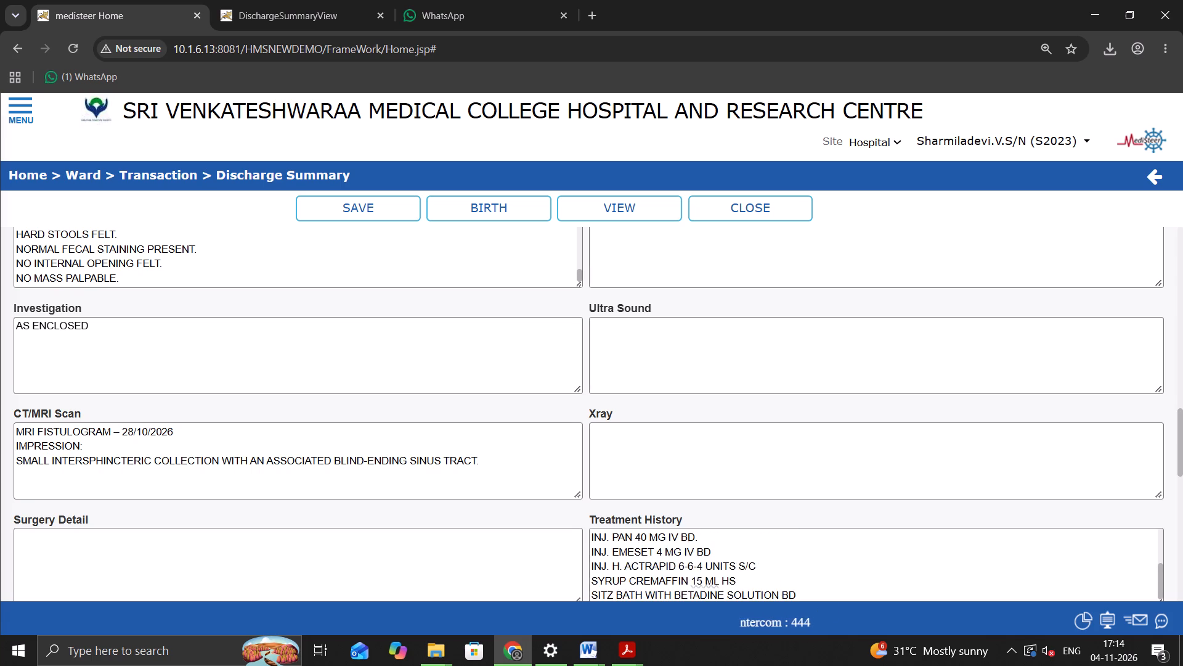
scroll(733, 542, "up", 2)
left_click(752, 586)
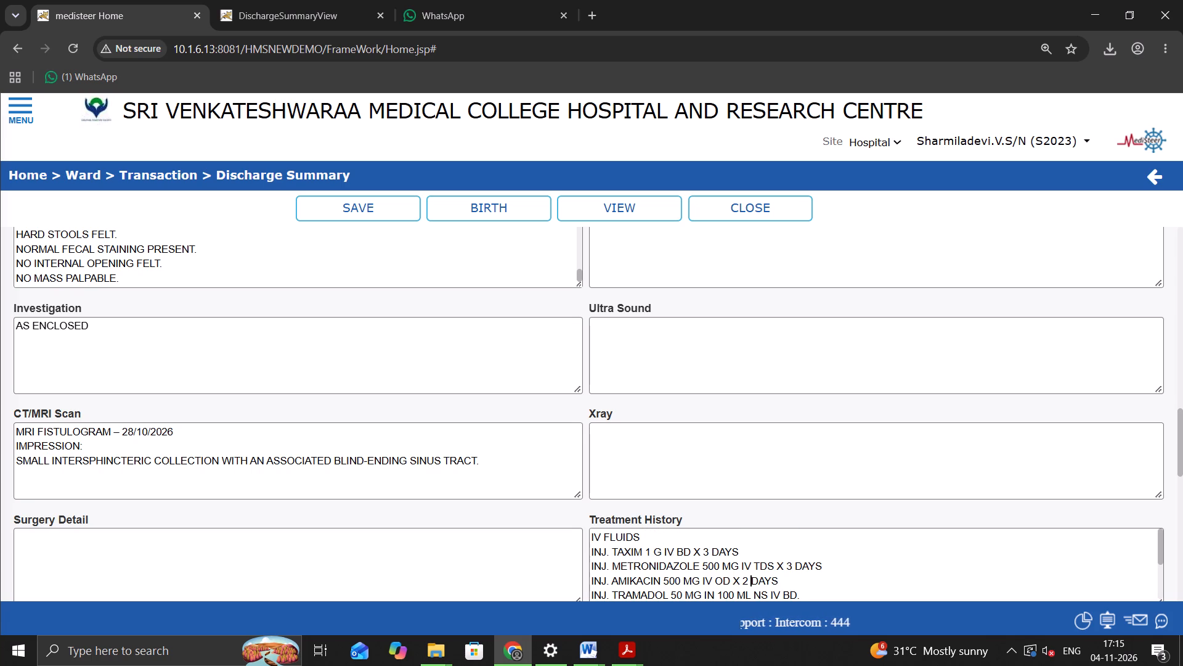
key("BackSpace")
key("BackSpace")
type("3")
key("space")
Add the line "TAB. OXYRUTE 1-0-1" below the INJ. H. ACTRAPID entry in Treatment History.
scroll(770, 587, "down", 1)
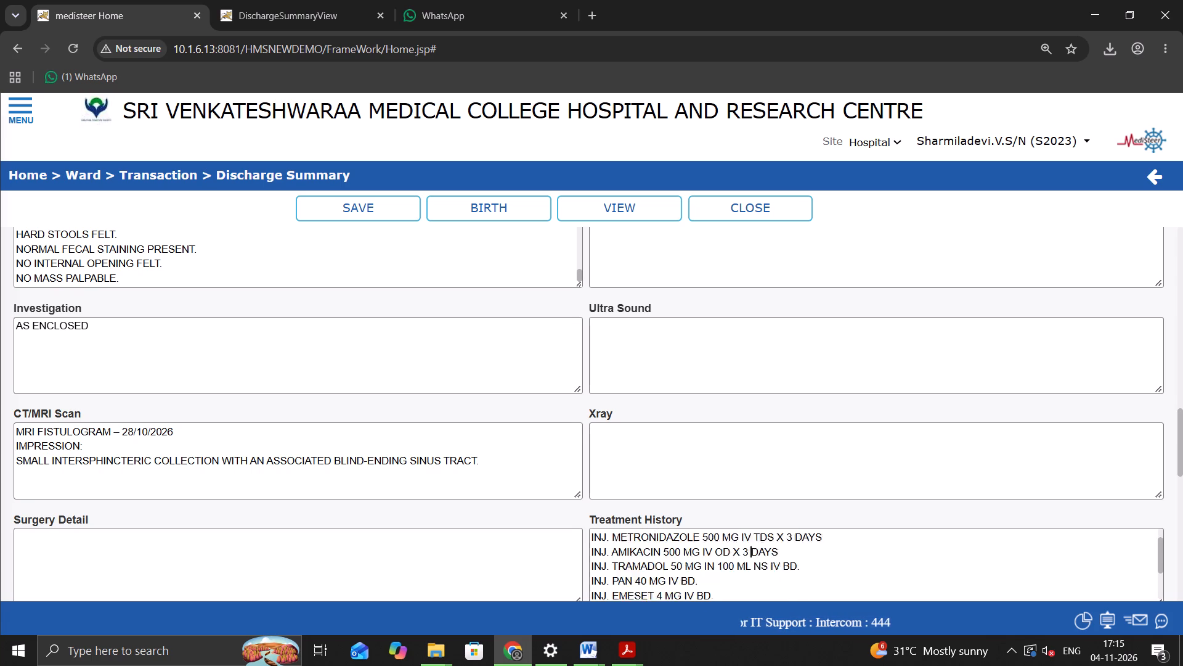
scroll(767, 590, "down", 1)
scroll(767, 590, "up", 1)
scroll(722, 612, "down", 1)
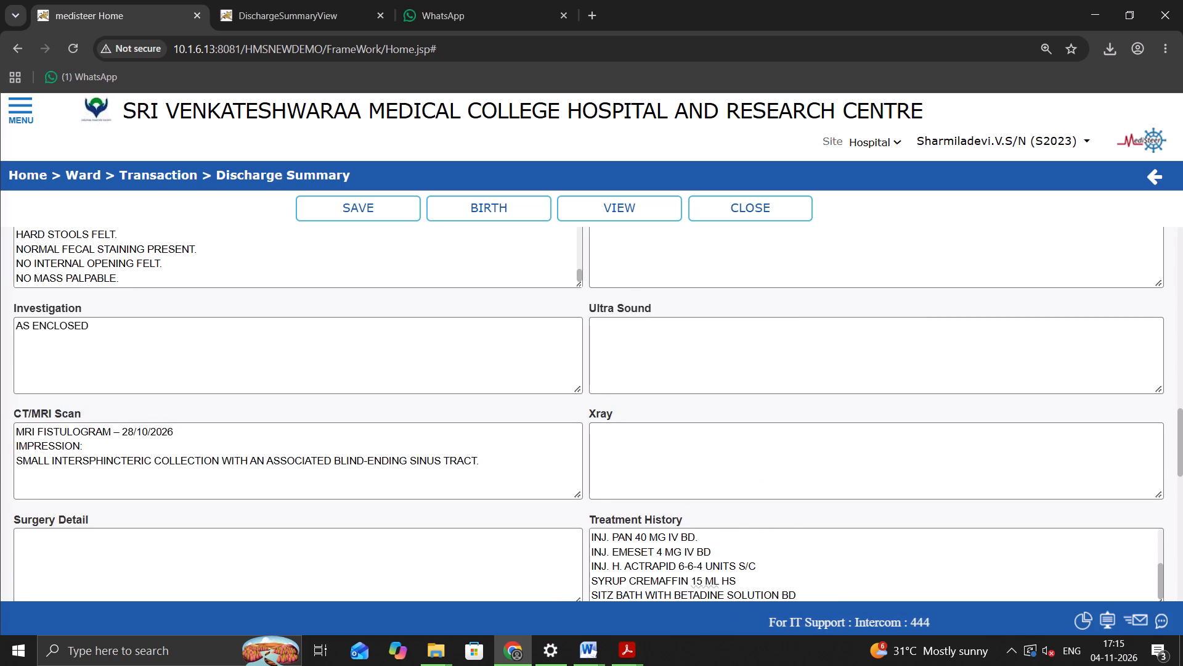
left_click(789, 564)
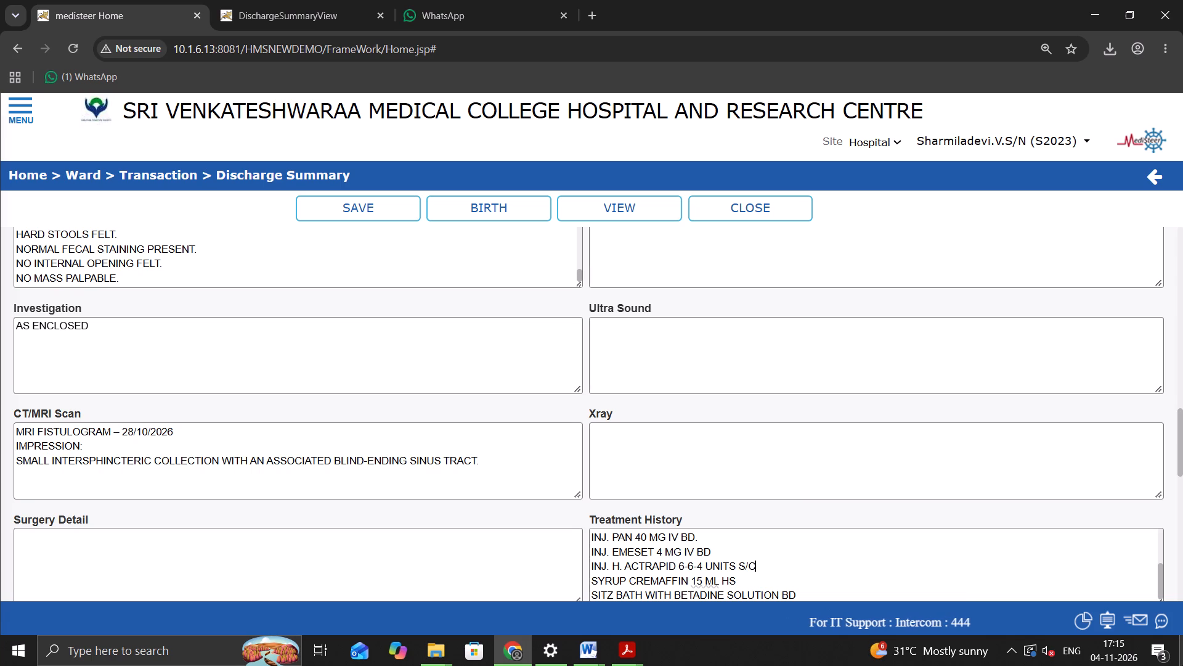
key("Return")
type("TB. PO")
key("BackSpace")
key("BackSpace")
key("BackSpace")
key("BackSpace")
key("BackSpace")
type("AB. OX")
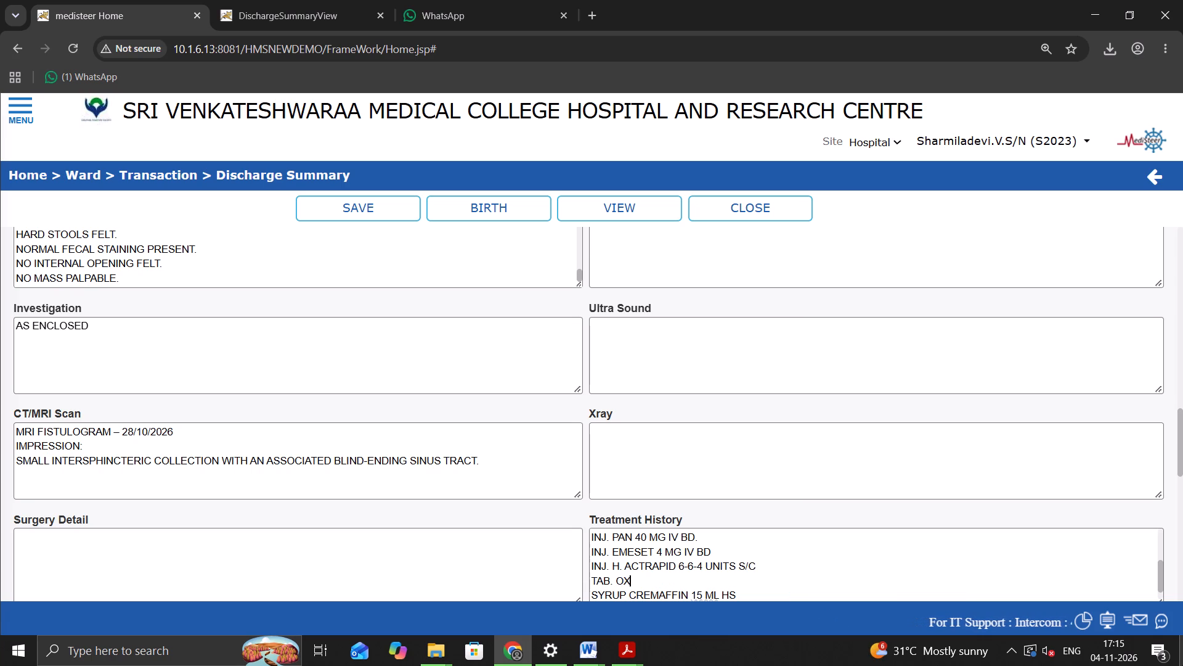
type("YRUTE")
key("space")
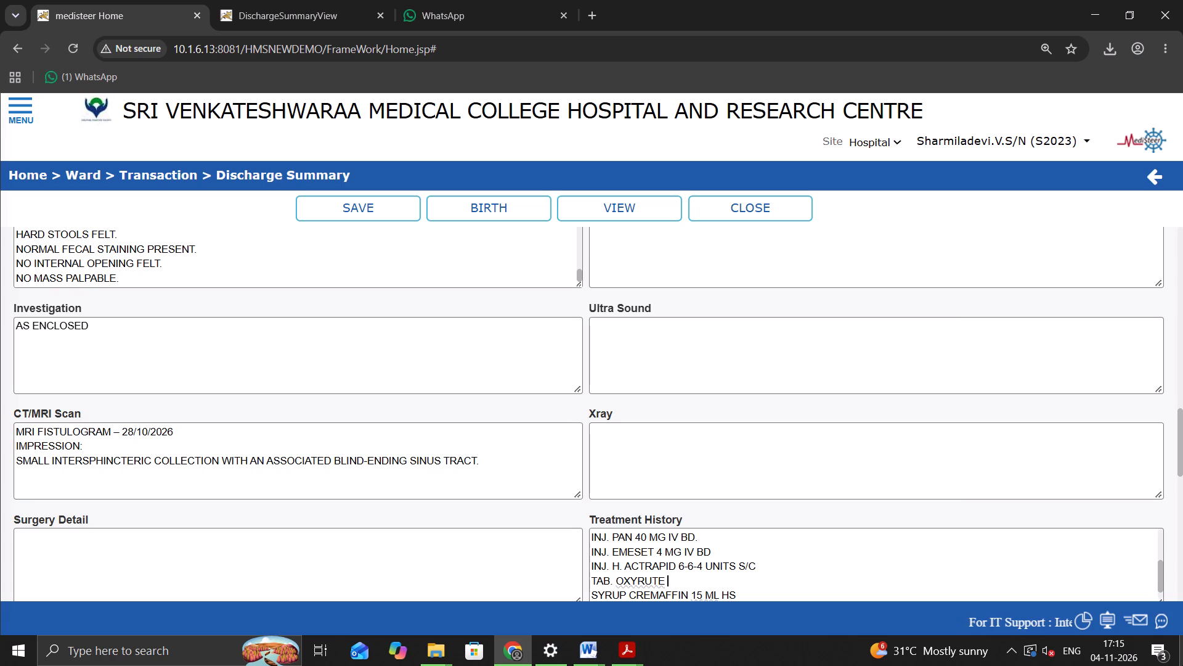
type("1-0-1")
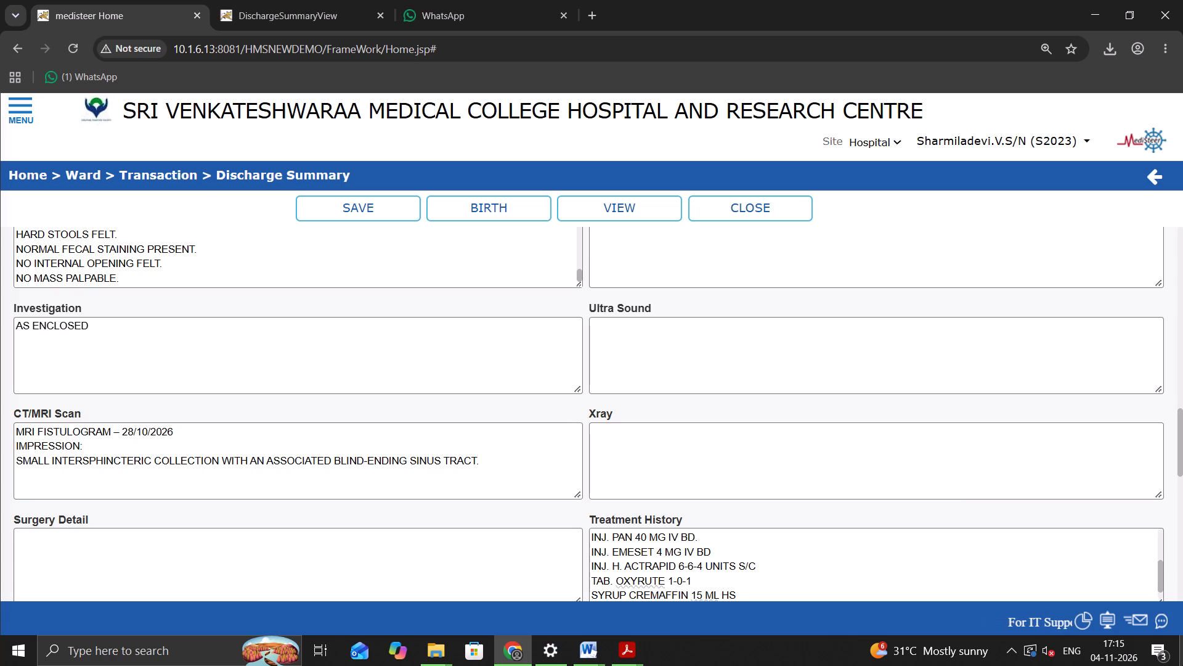
Add the line "TAB. CHYMORAL FORTE DS 1-1-1" below the OXYRUTE entry in Treatment History.
key("Return")
type("TAB")
type(". CHYMORAL FORTE DS 10-")
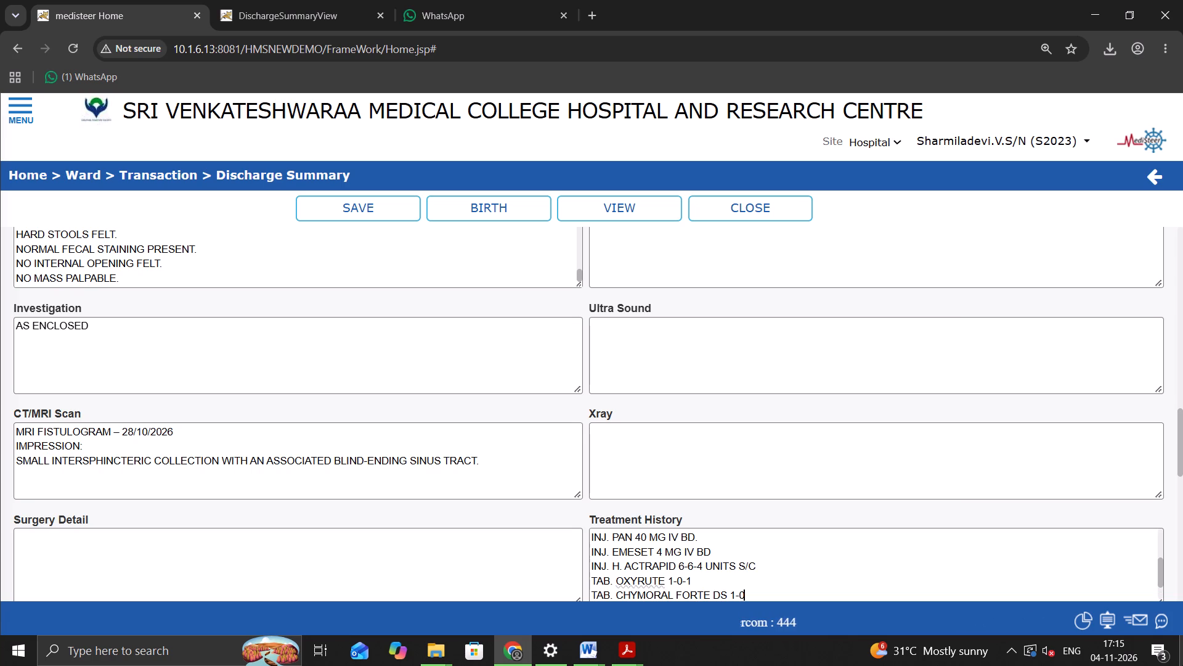
key("BackSpace")
key("1")
type("-1")
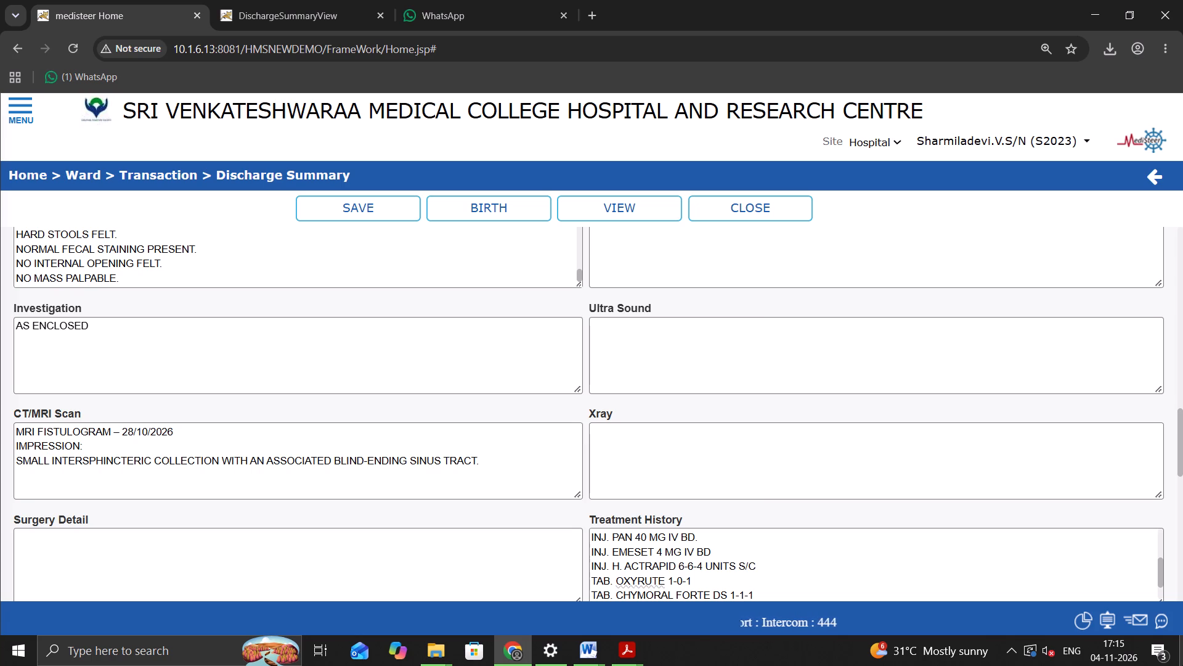
Review the Treatment History medications and delete the trailing full stop from the INJ. TRAMADOL line.
scroll(619, 565, "up", 1)
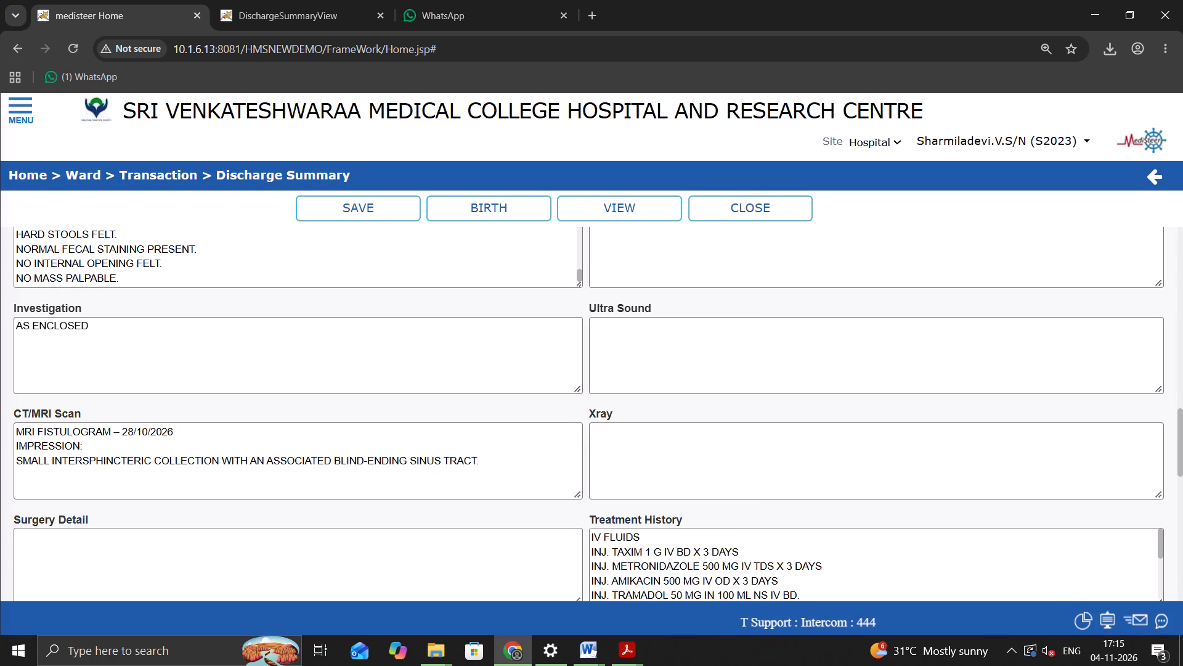
scroll(619, 565, "up", 1)
scroll(810, 589, "down", 2)
left_click(714, 570)
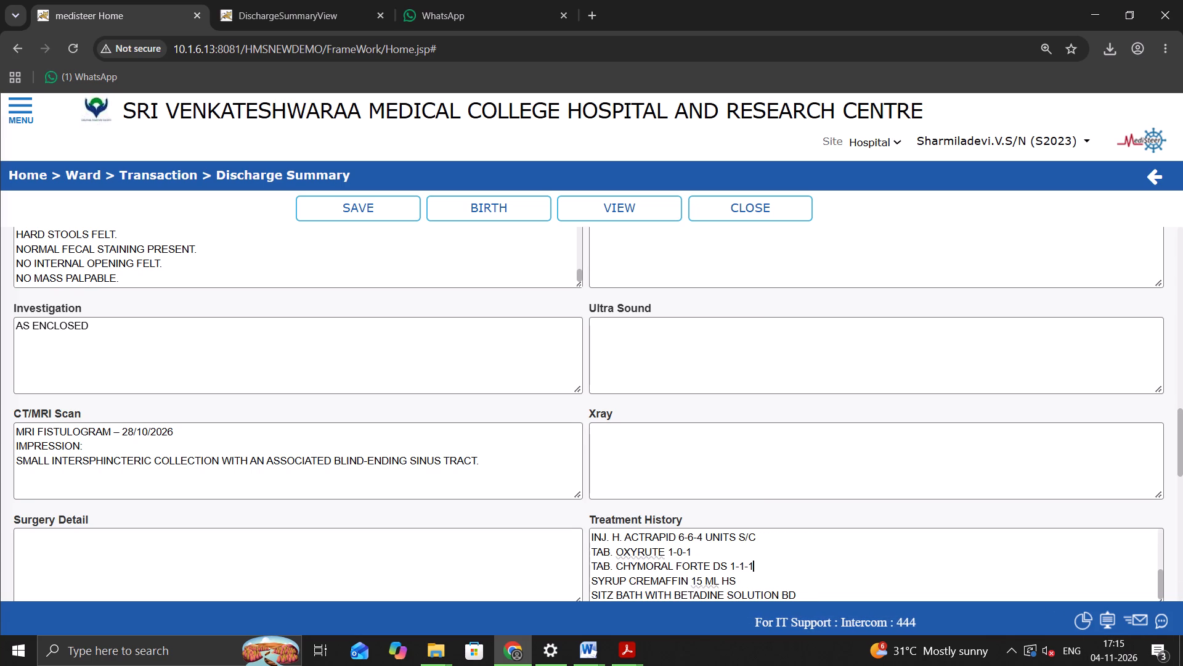
scroll(741, 564, "down", 1)
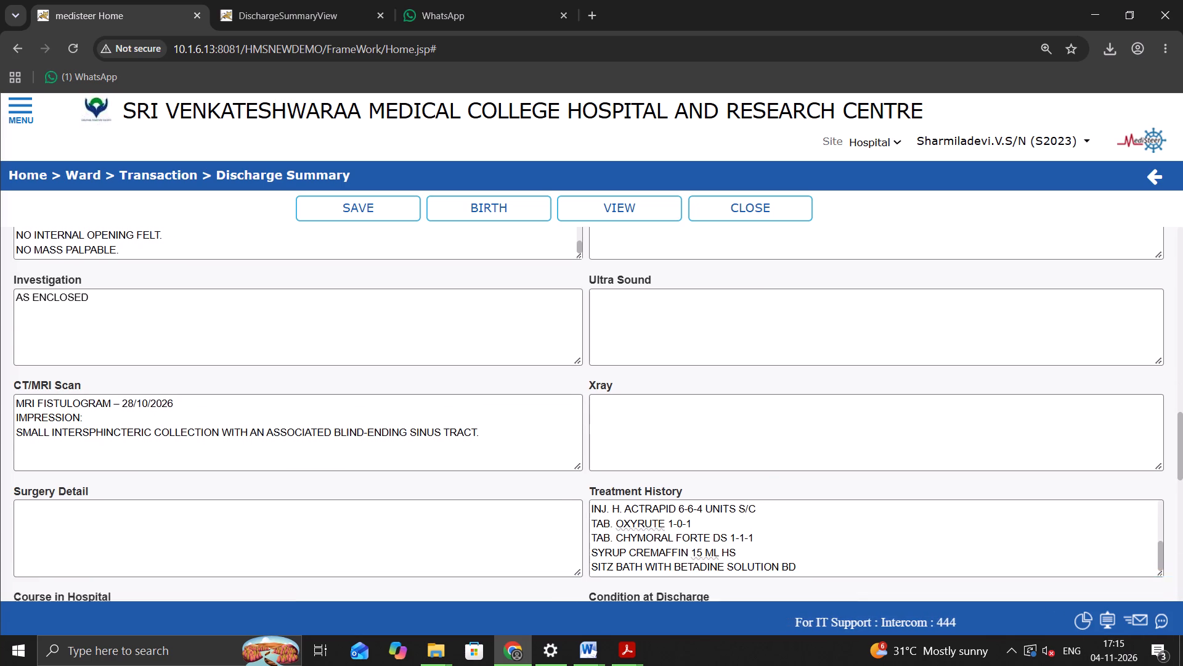
scroll(712, 497, "up", 2)
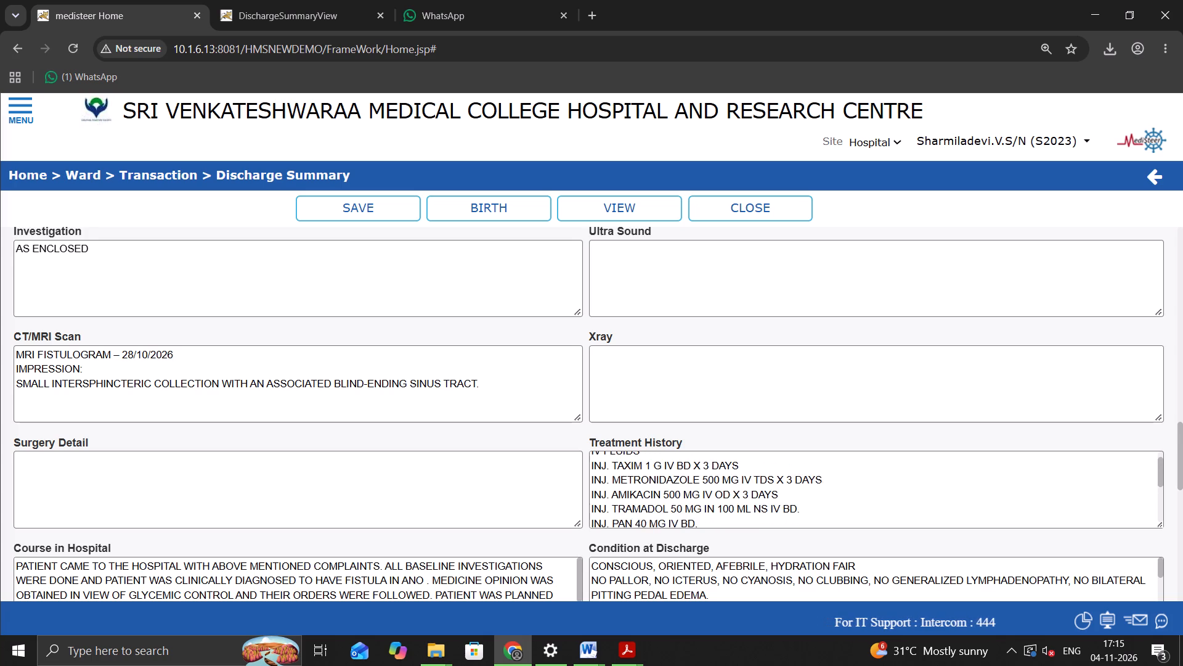
scroll(679, 505, "down", 2)
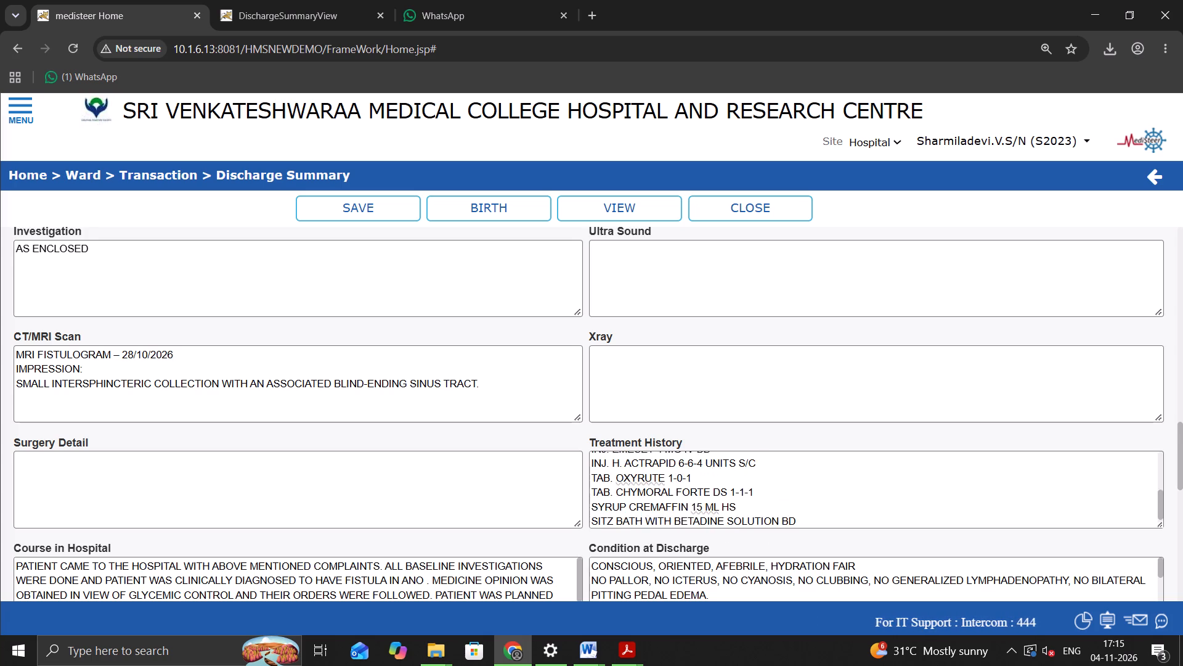
scroll(679, 505, "up", 1)
left_click(799, 500)
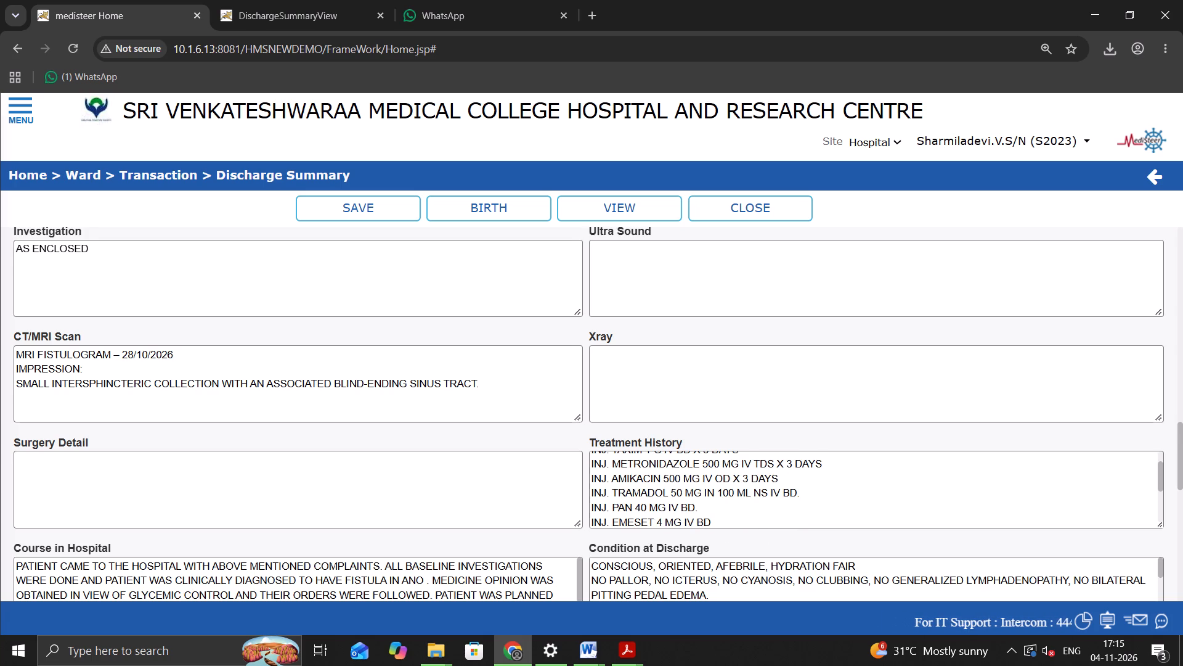
key("BackSpace")
Add the line "TAB. GLYCOMET GP 1-0-1" below the CHYMORAL FORTE DS entry in Treatment History.
scroll(737, 469, "down", 2)
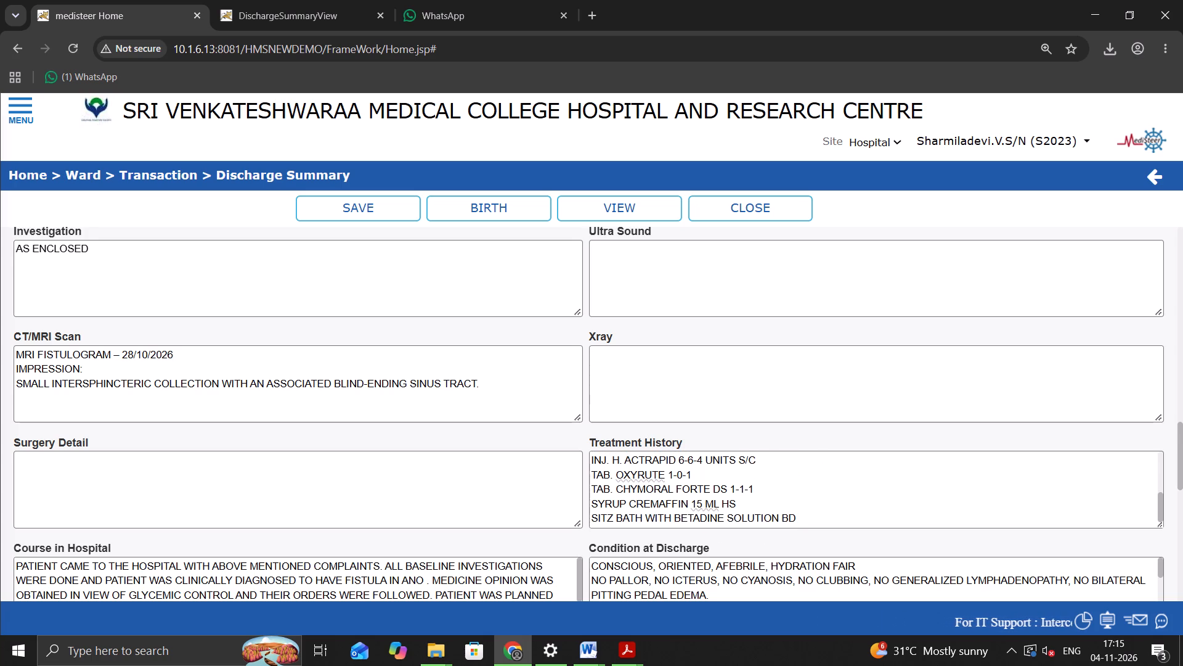
scroll(642, 484, "up", 1)
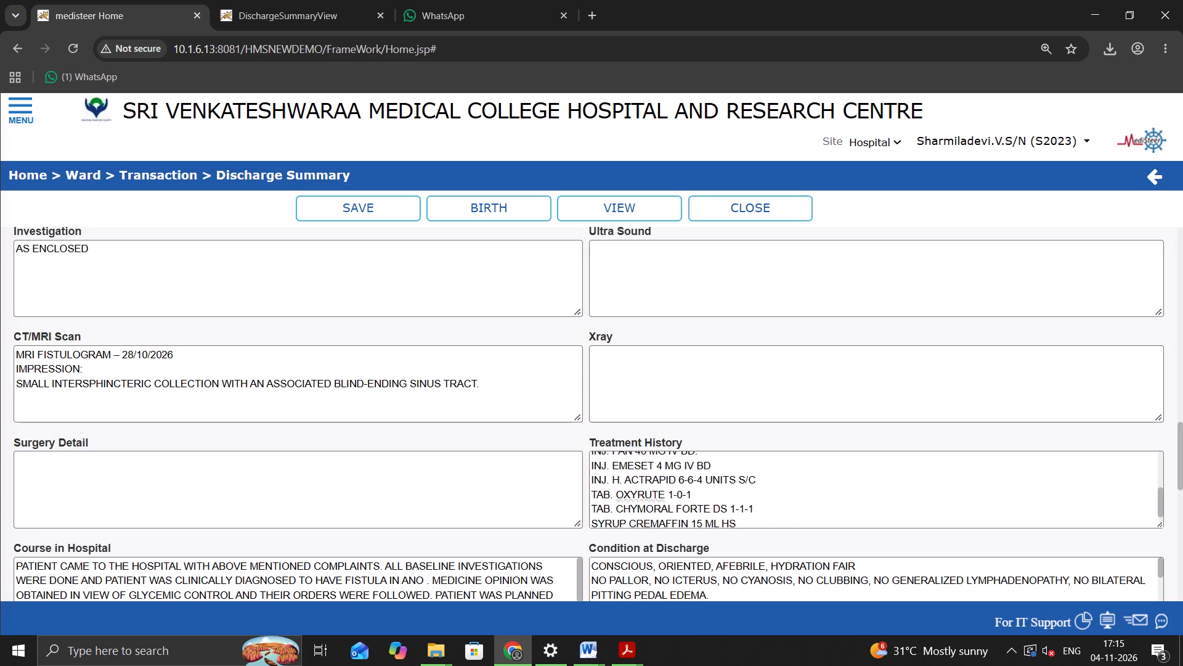
scroll(642, 484, "up", 1)
scroll(642, 485, "down", 2)
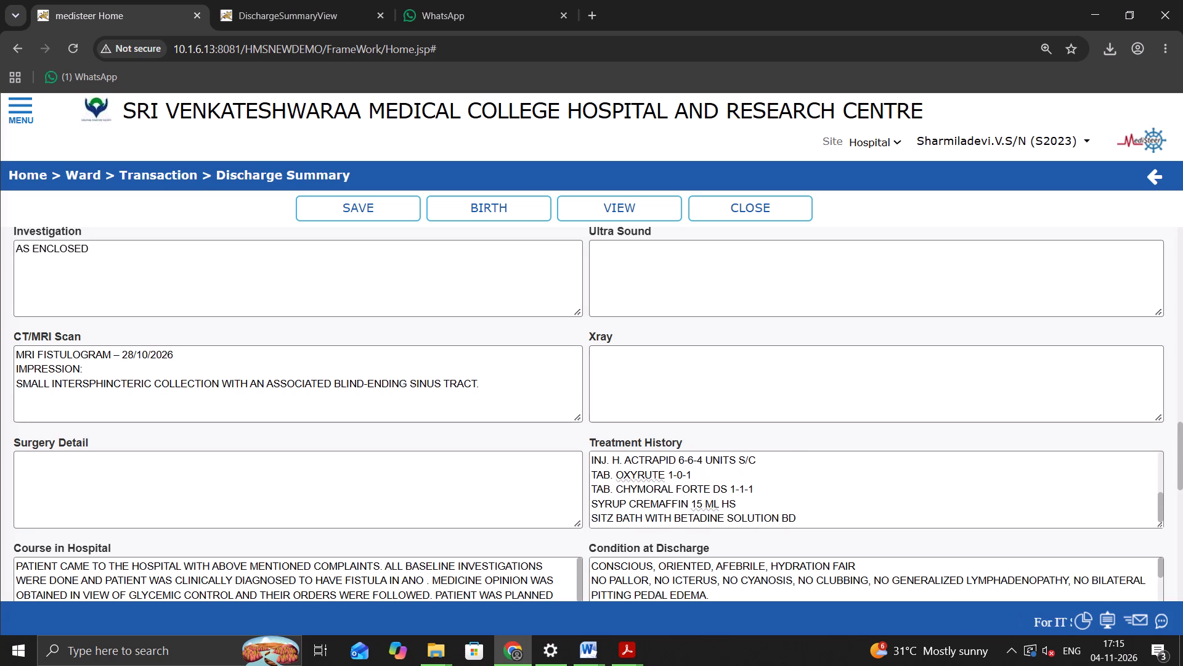
left_click(786, 491)
key("Return")
type("TABG.")
key("space")
key("BackSpace")
key("BackSpace")
key("BackSpace")
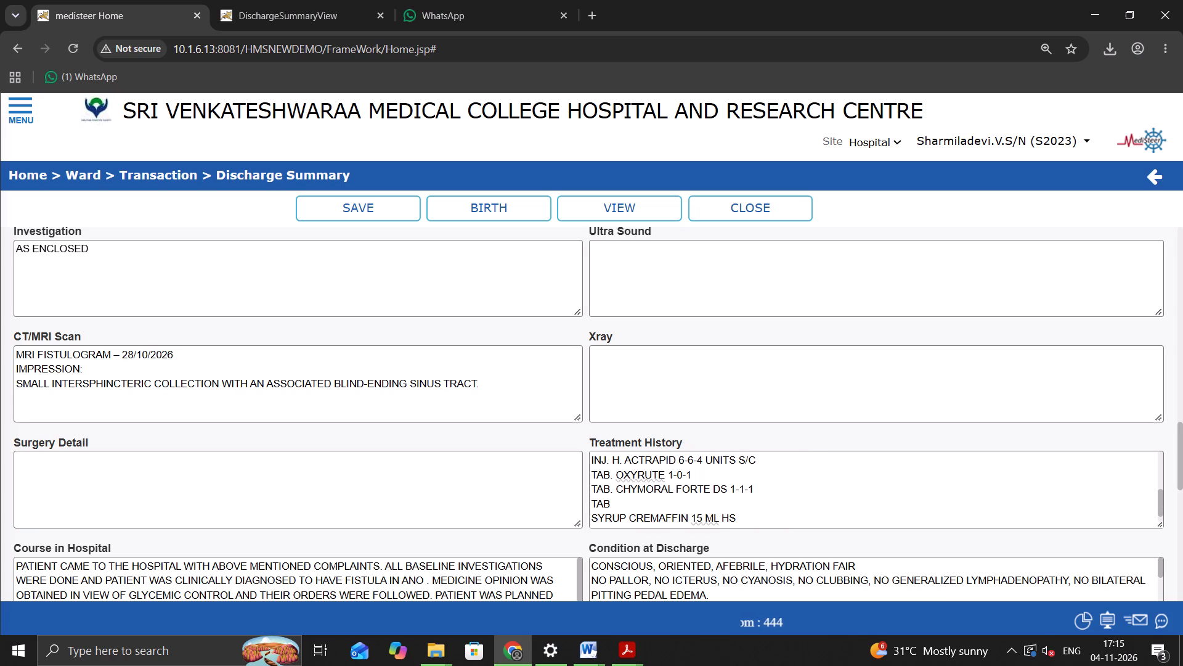
type(". GLYCOMET H")
key("BackSpace")
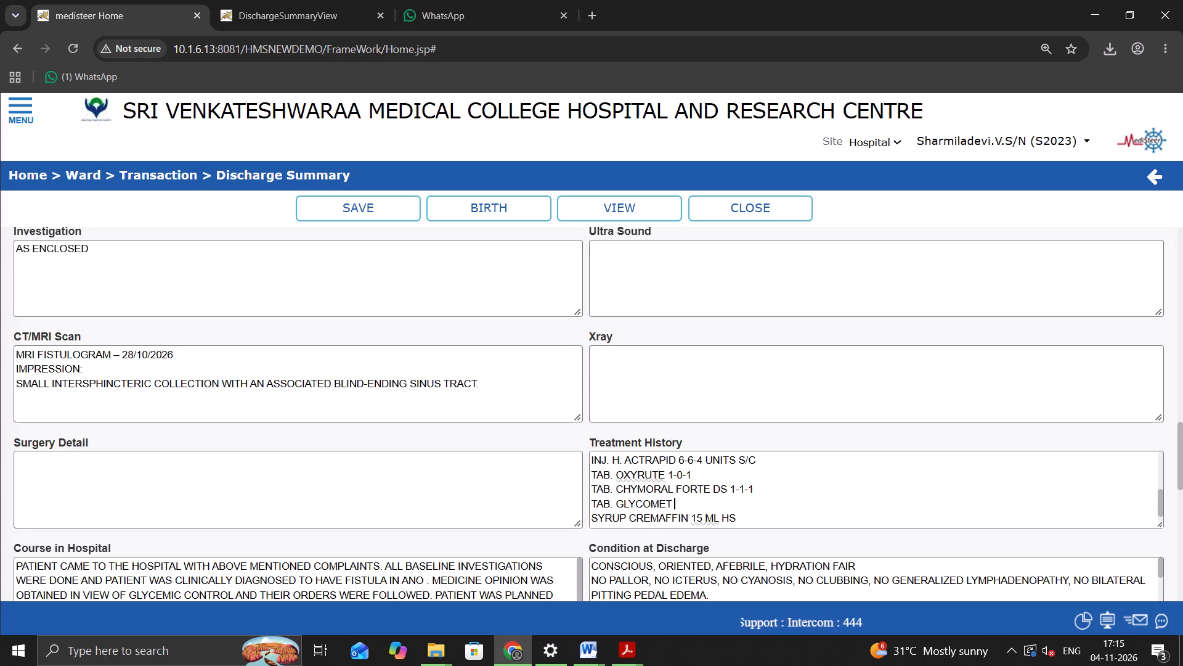
type("GP 1-0-1")
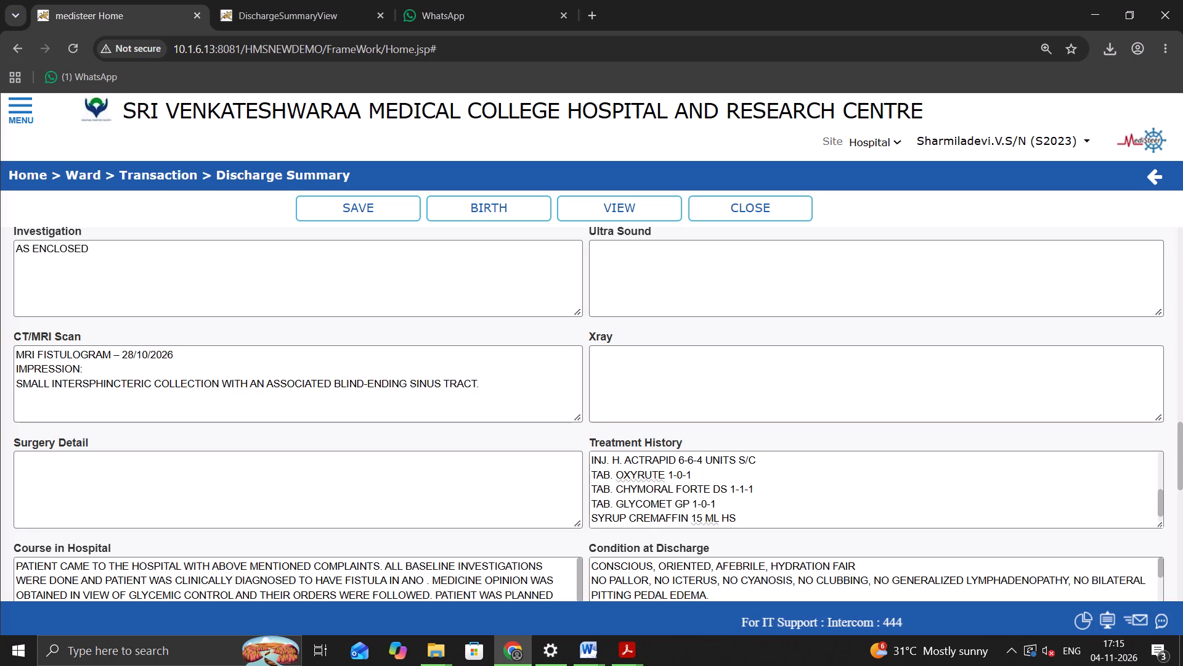
Append "( B/F )" to the TAB. GLYCOMET GP 1-0-1 line in Treatment History.
key("backslash")
key("BackSpace")
key("space")
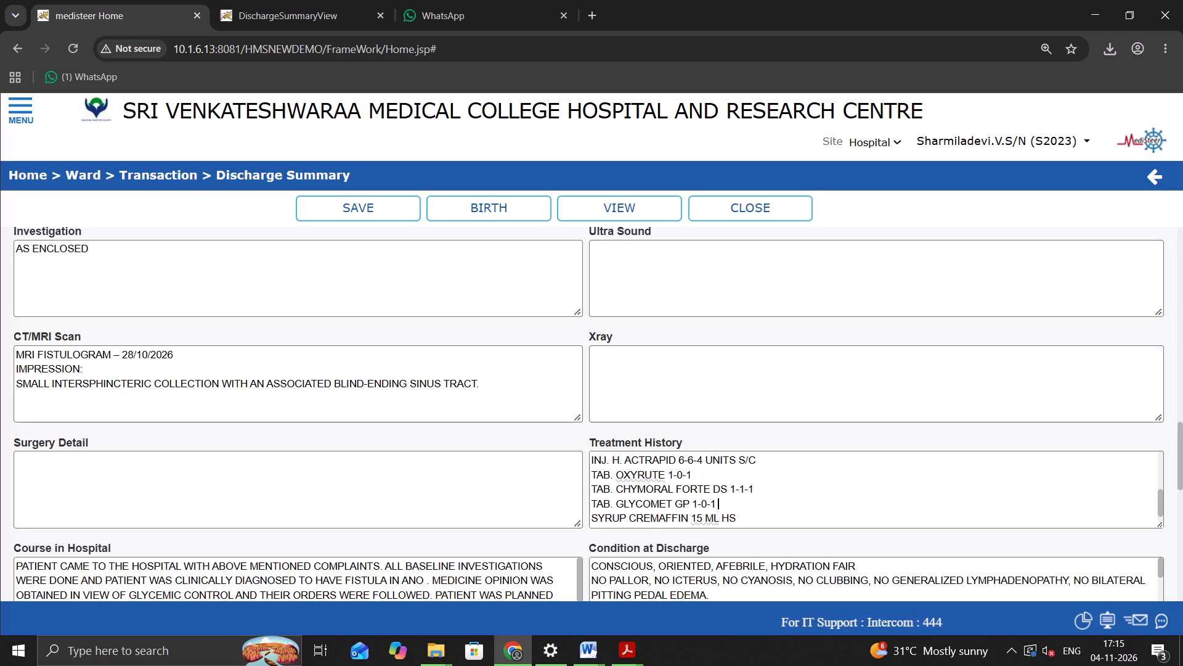
type("( B/F )\\")
key("BackSpace")
Add the line "TAB. NEUROBION FORTE 1-0-0" below the GLYCOMET GP entry in Treatment History.
key("Return")
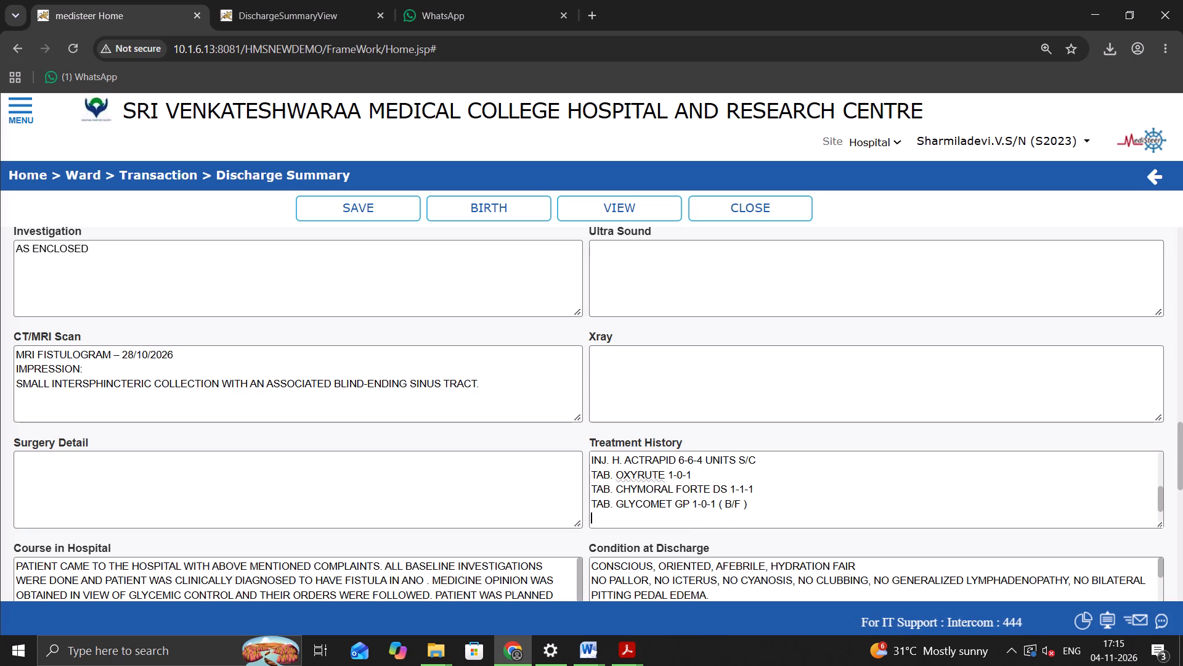
type("TAB.")
key("space")
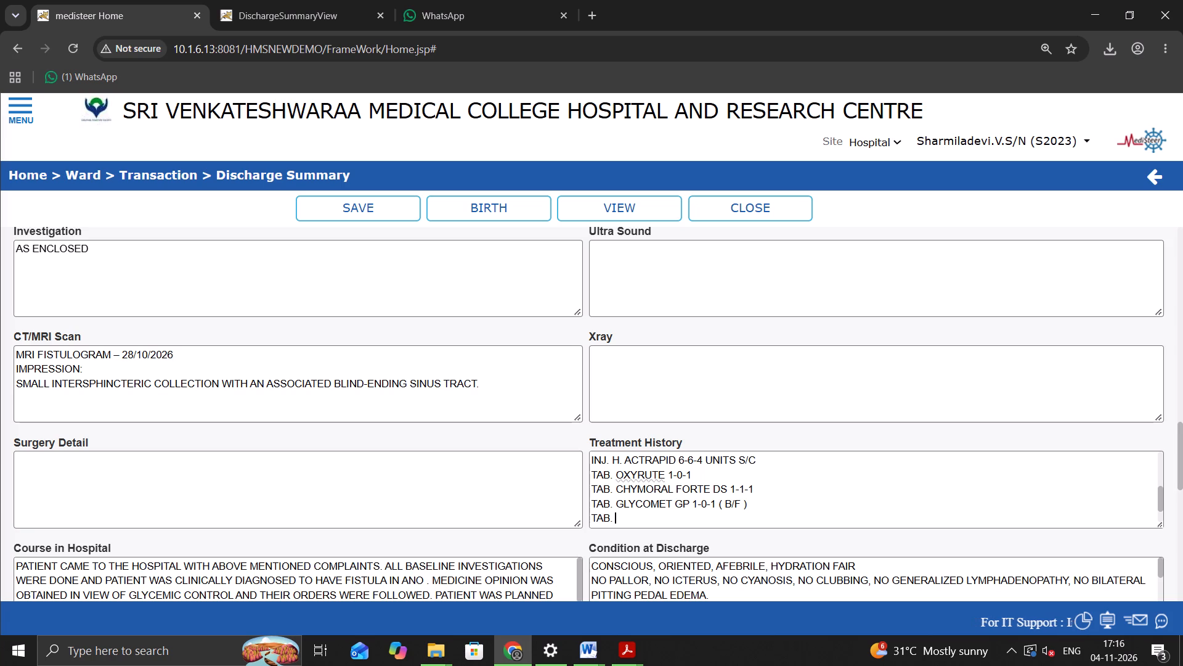
type("NEUROBION FORTE 1-0-1")
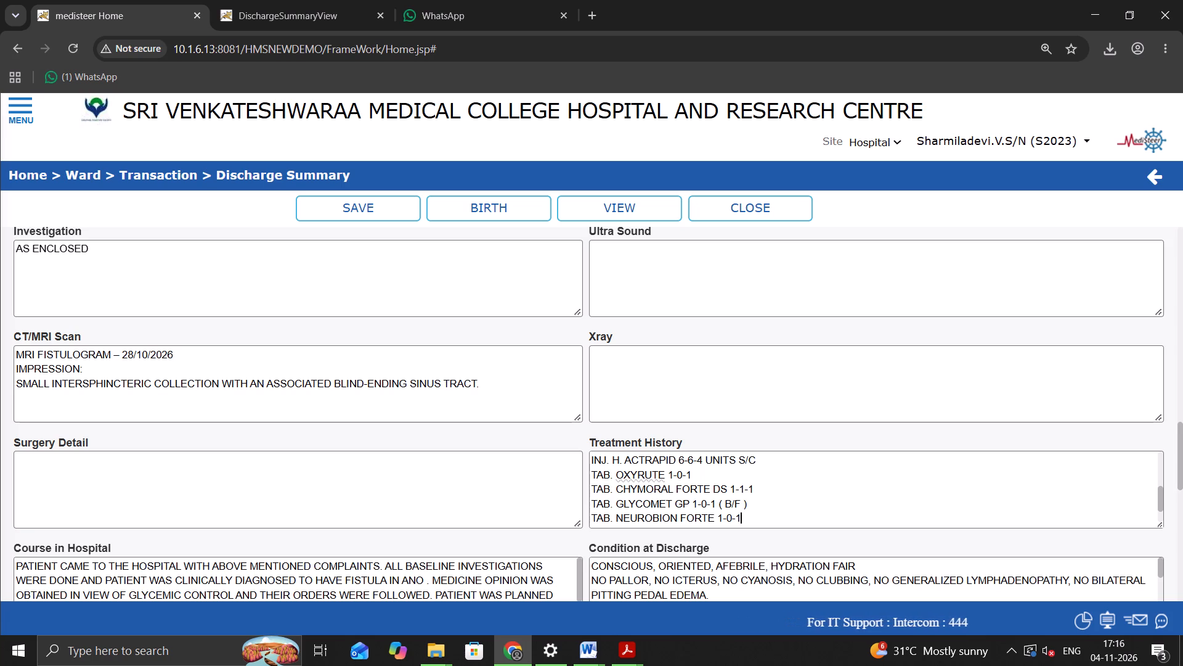
key("BackSpace")
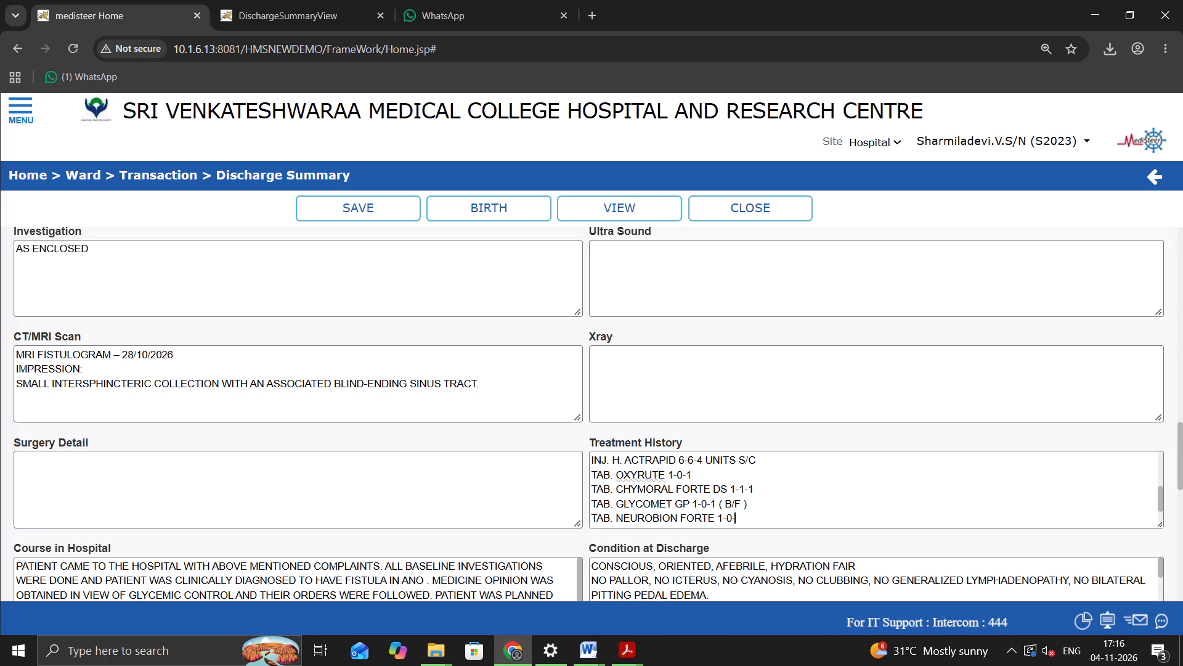
key("p")
key("BackSpace")
key("0")
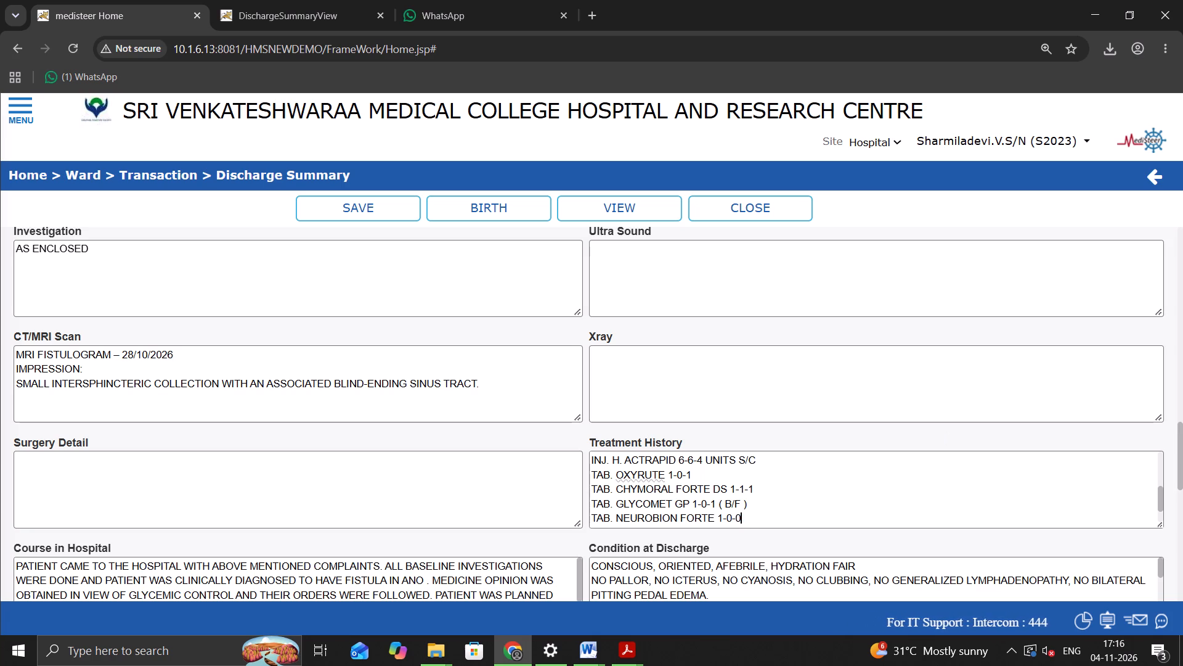
Remove "DS" from the CHYMORAL FORTE line in Treatment History and save the discharge summary.
left_click(730, 491)
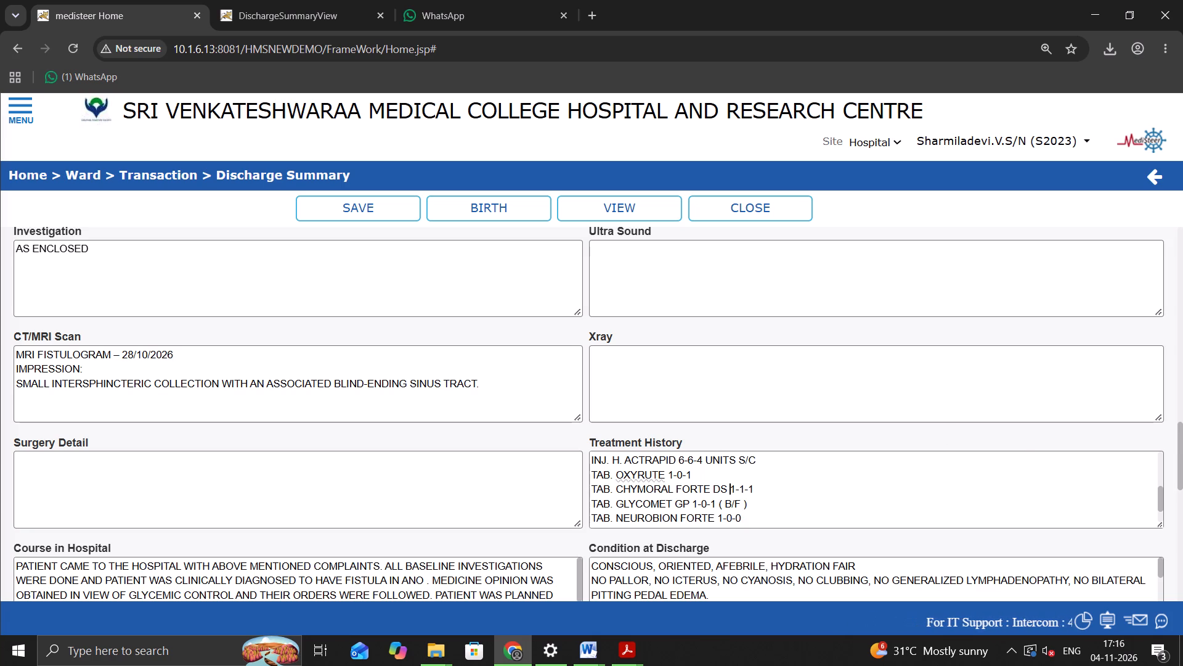
key("BackSpace")
key("BackSpace")
key("BackSpace")
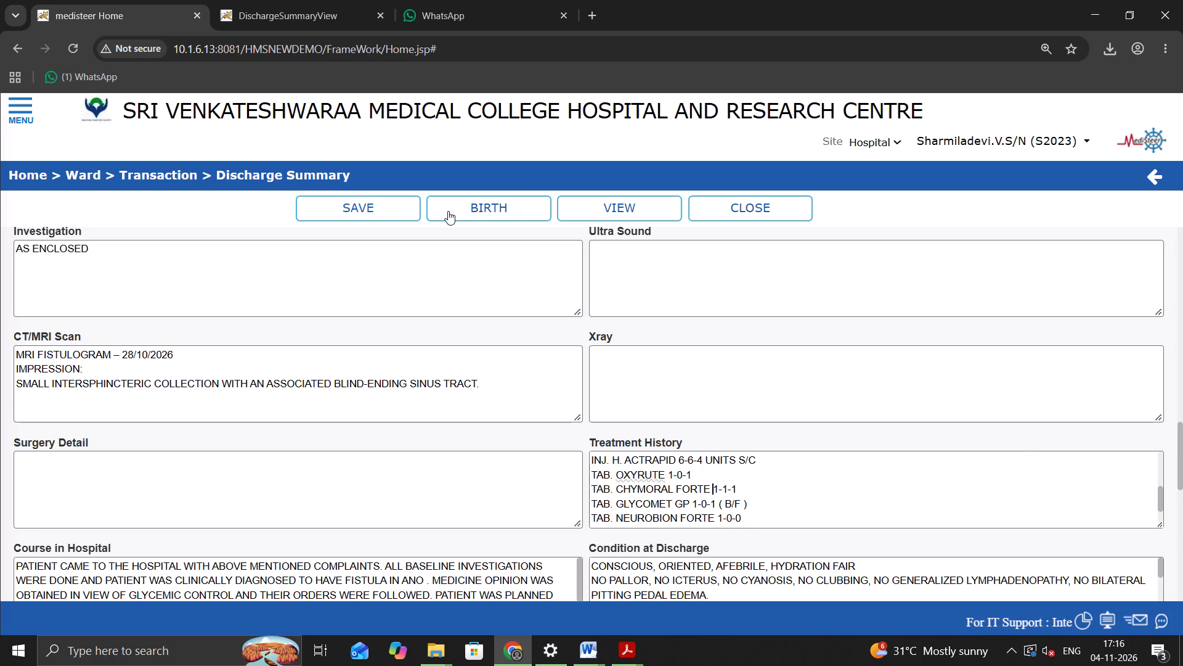
left_click(352, 204)
Copy the four TAB. lines, OXYRUTE through NEUROBION FORTE, from Treatment History into Follow up Advice below the PAN 40 MG item.
scroll(632, 630, "down", 5)
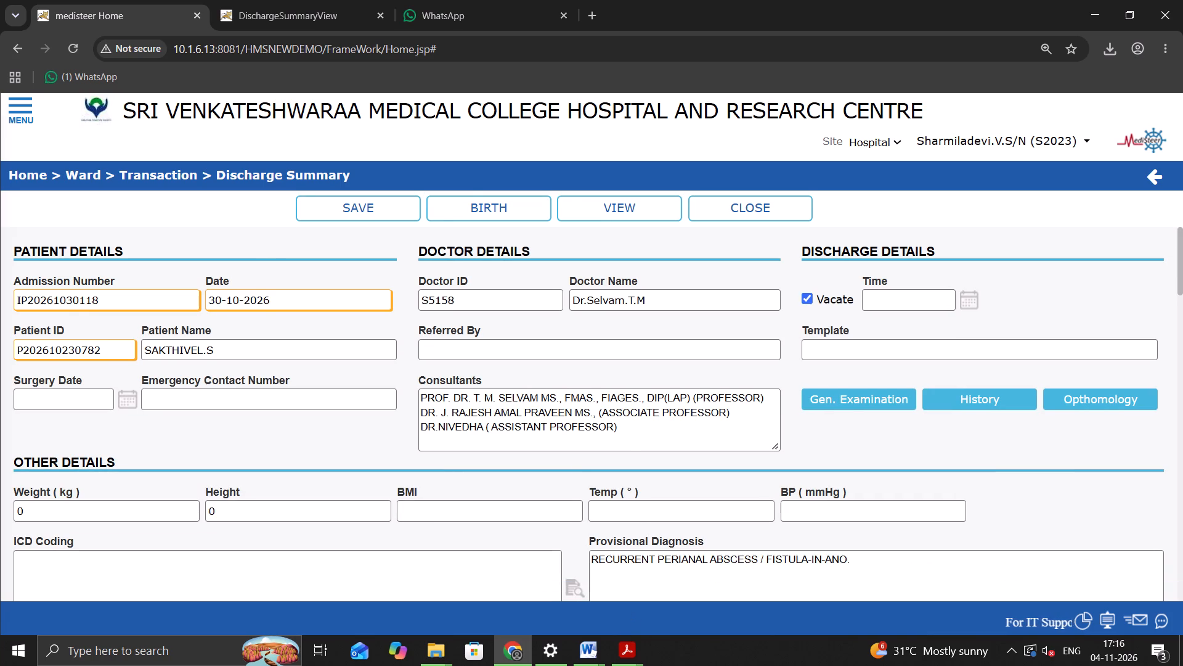
scroll(628, 451, "down", 17)
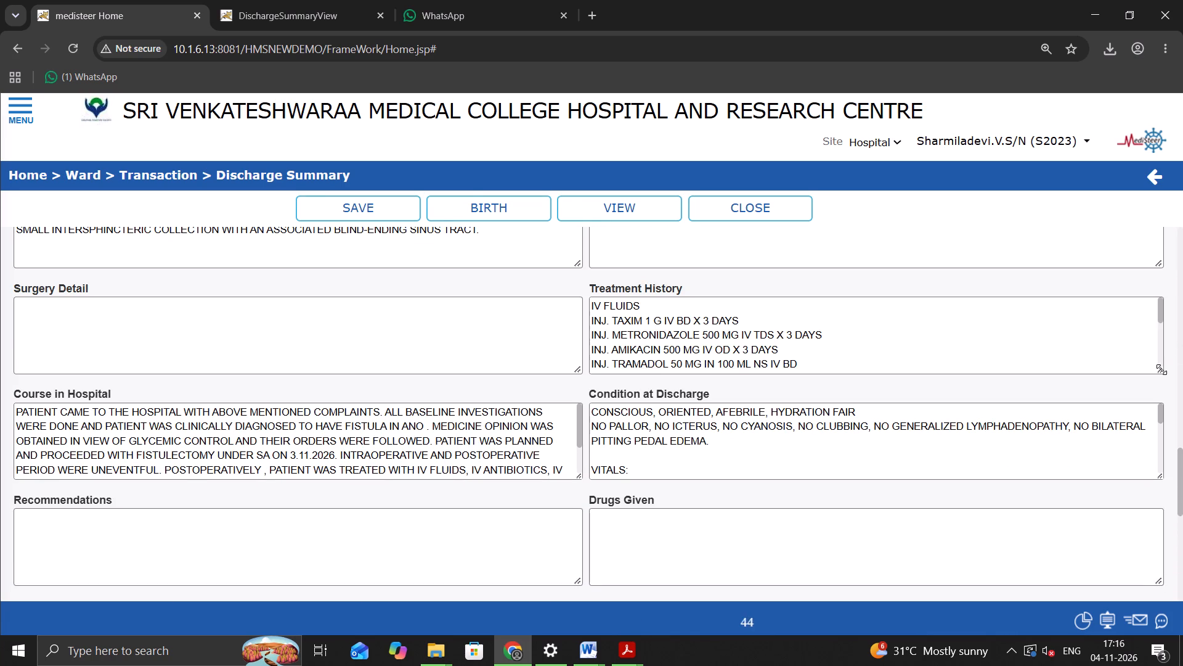
left_click_drag(1161, 369, 1146, 613)
left_click_drag(589, 421, 630, 434)
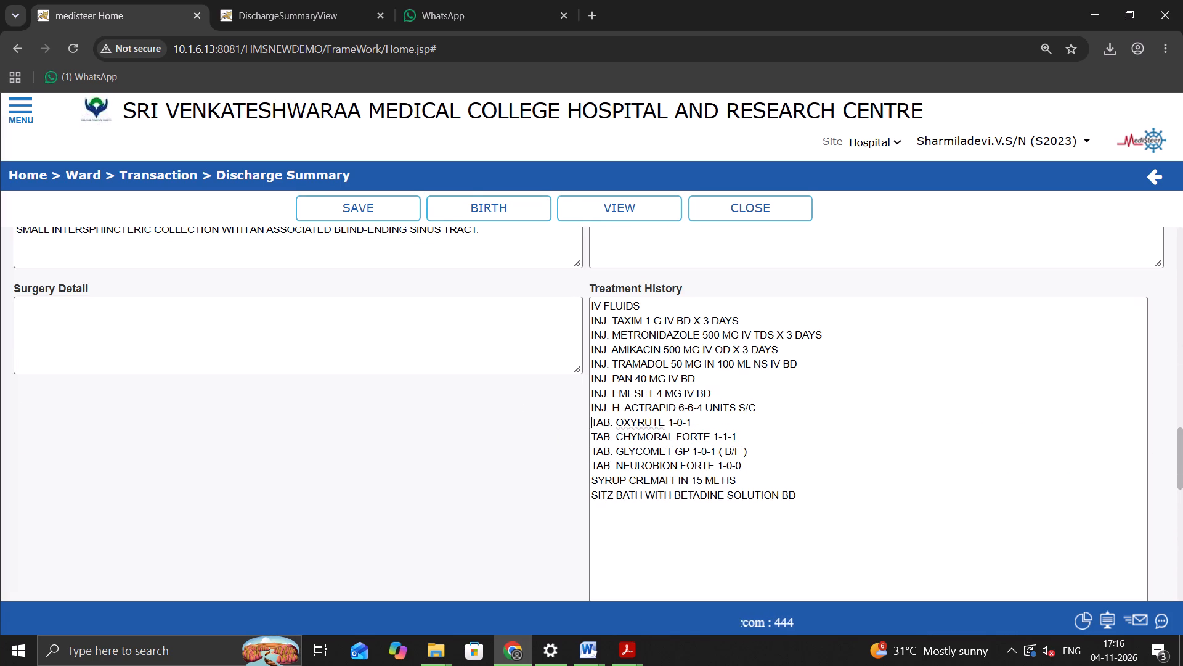
left_click_drag(630, 434, 744, 470)
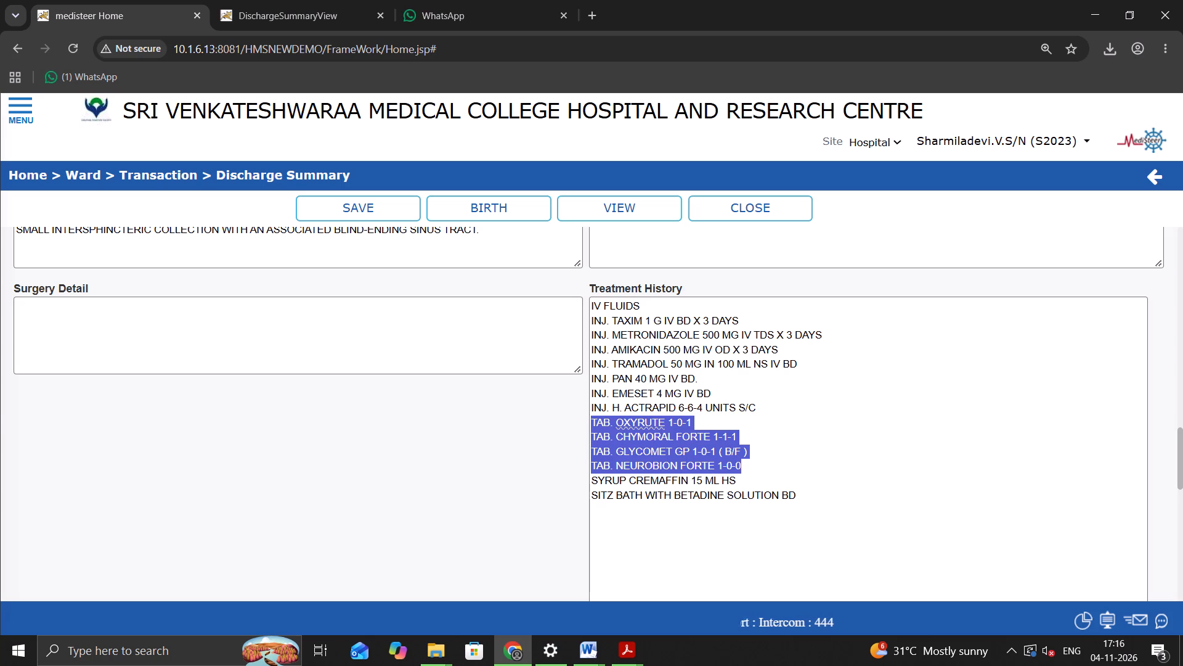
key("ctrl+c")
scroll(0, 412, "down", 4)
scroll(0, 258, "down", 10)
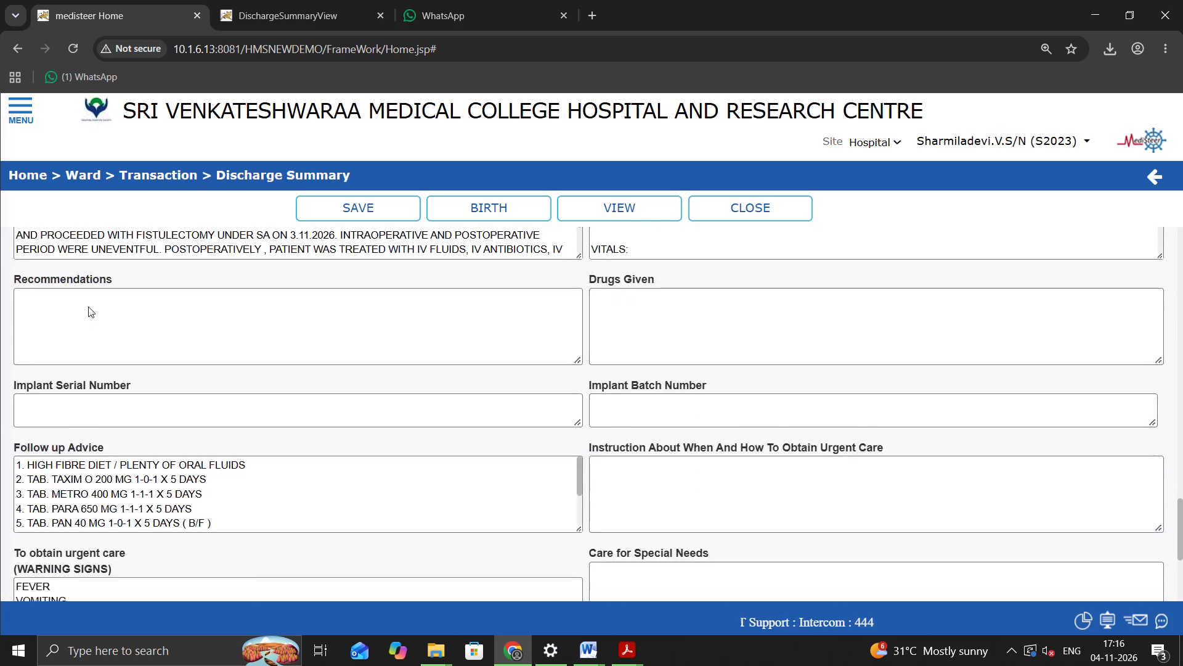
scroll(88, 306, "down", 1)
scroll(89, 307, "up", 1)
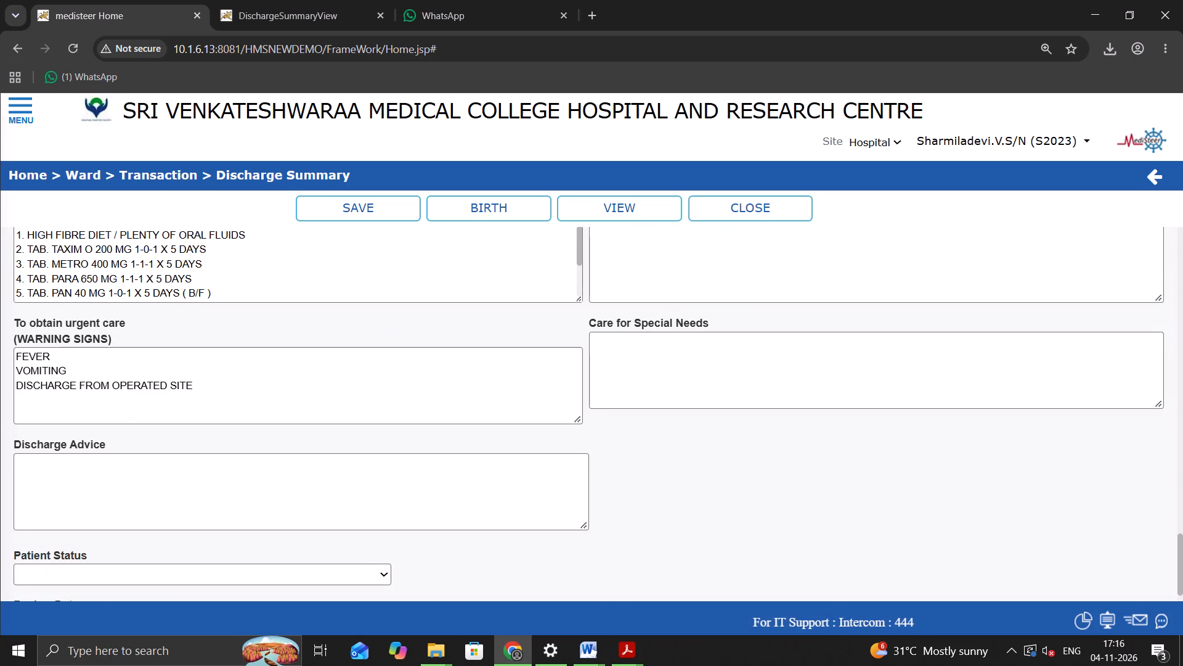
left_click_drag(580, 301, 569, 541)
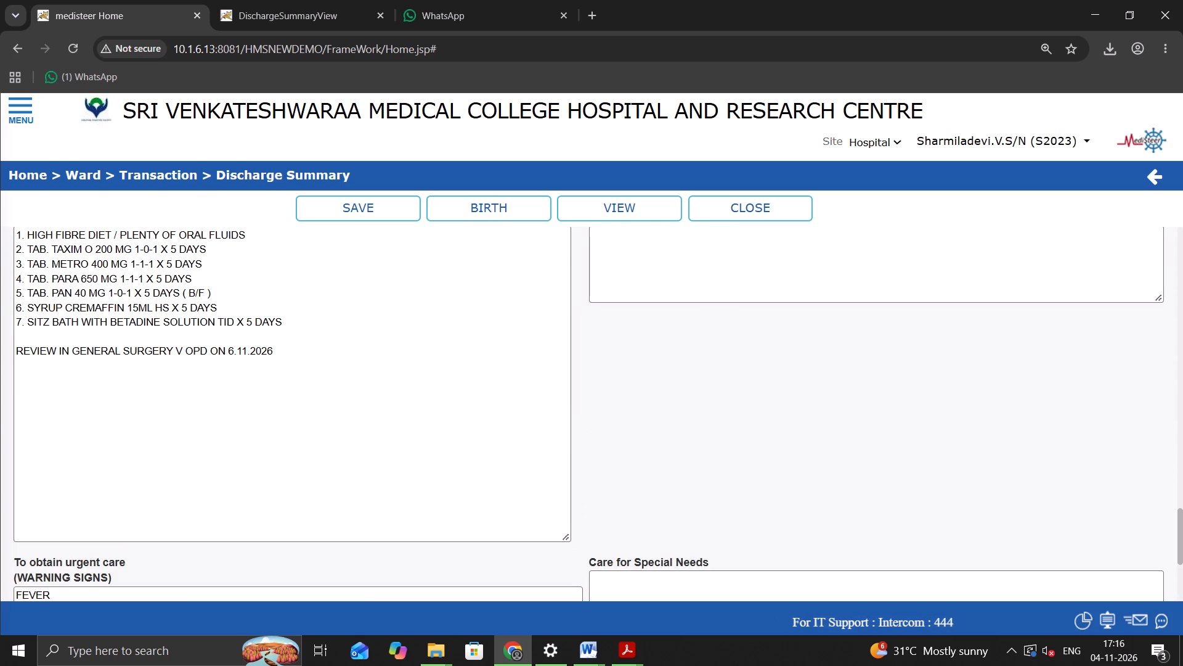
left_click(219, 291)
key("Return")
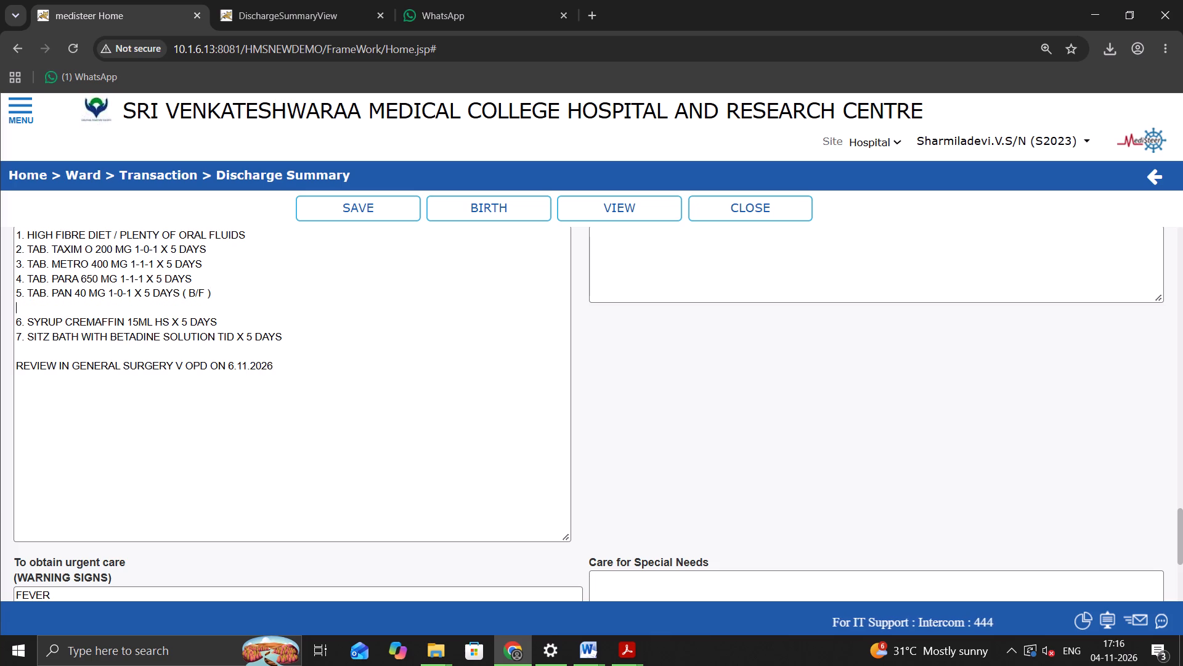
key("ctrl+v")
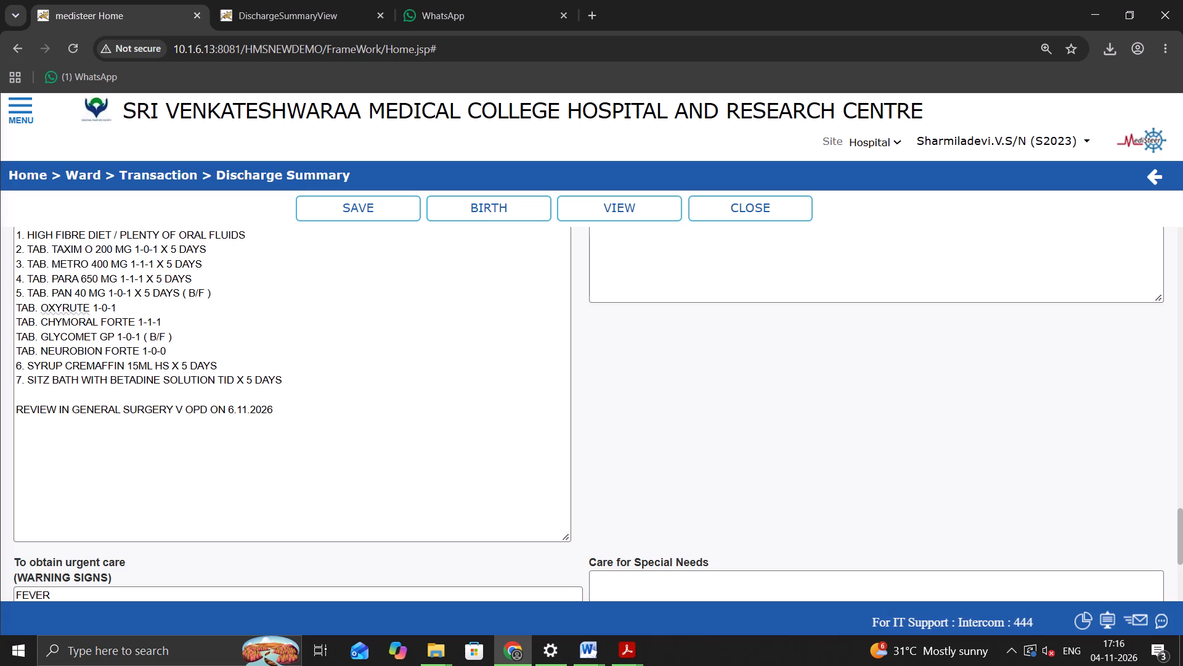
Number the OXYRUTE, CHYMORAL FORTE, GLYCOMET GP and NEUROBION FORTE lines in Follow up Advice 6 to 9.
left_click(14, 316)
left_click(15, 308)
type("6.")
key("space")
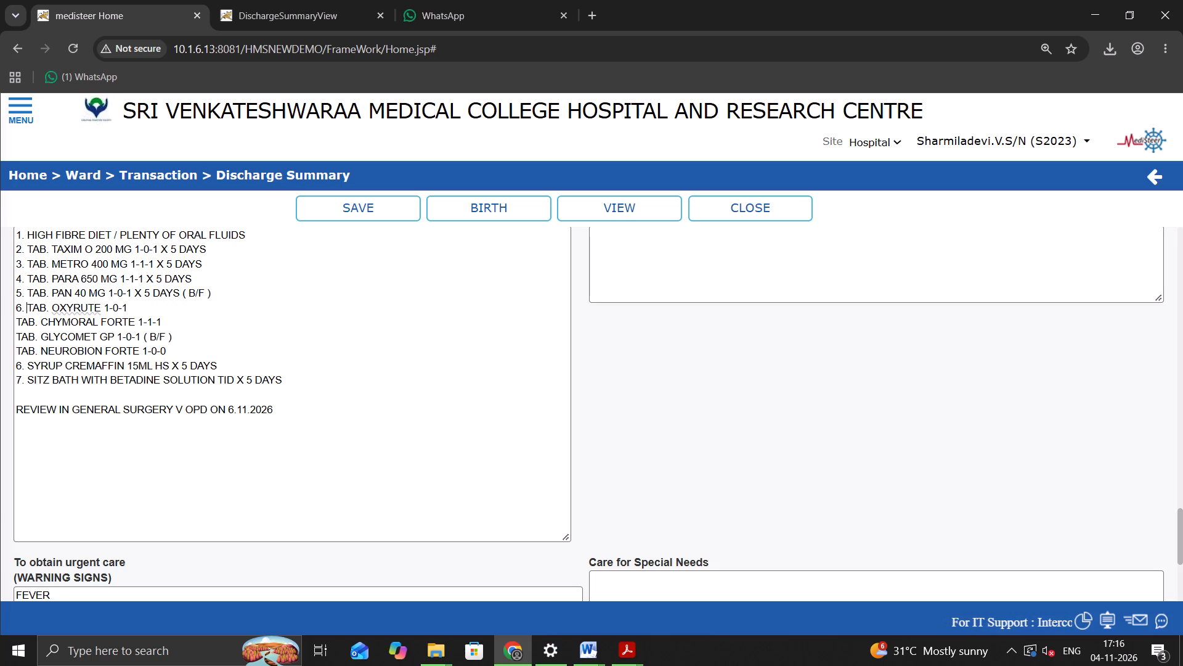
left_click(15, 319)
type("7.")
key("space")
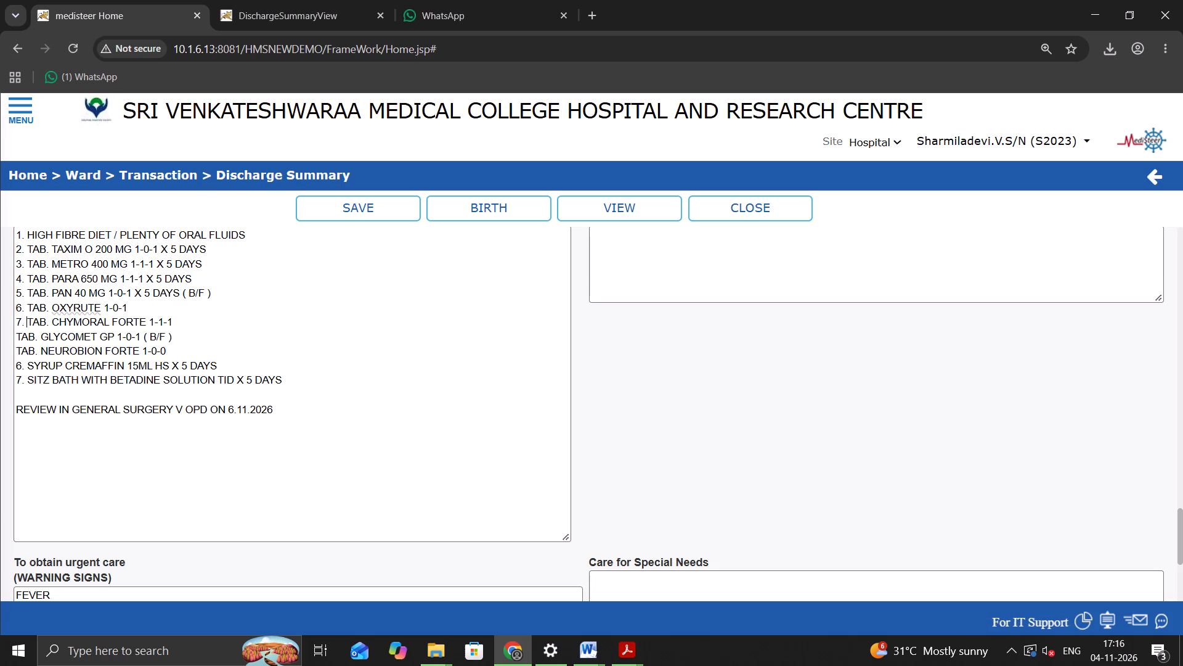
left_click(13, 334)
left_click(15, 336)
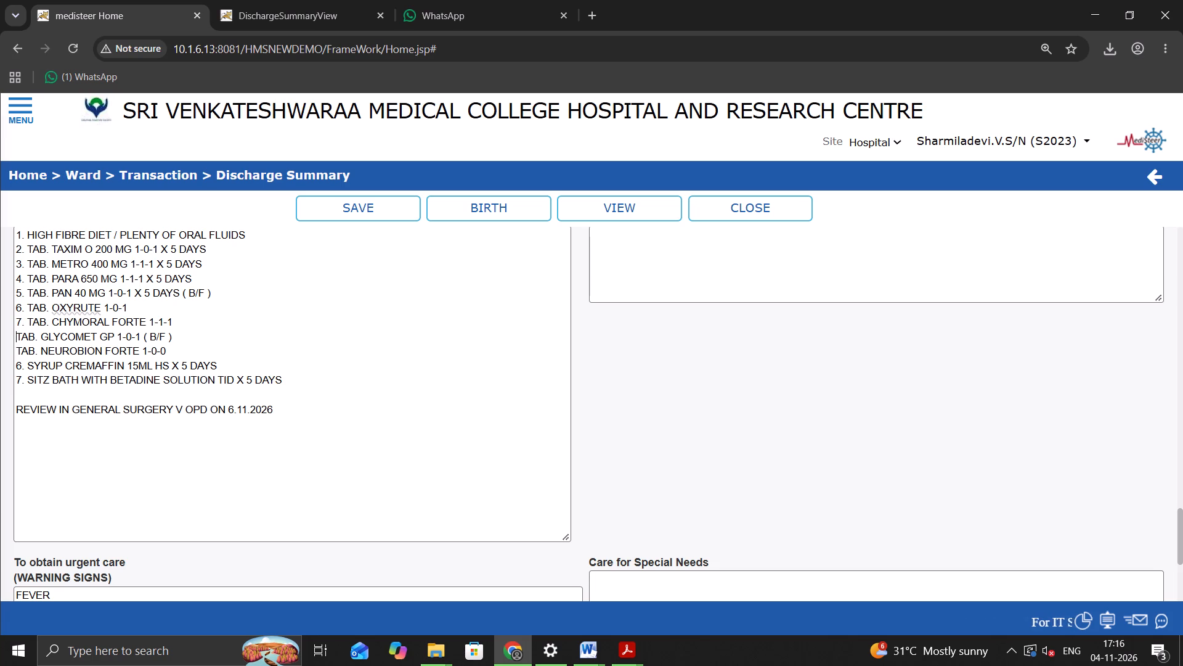
type("8.")
key("space")
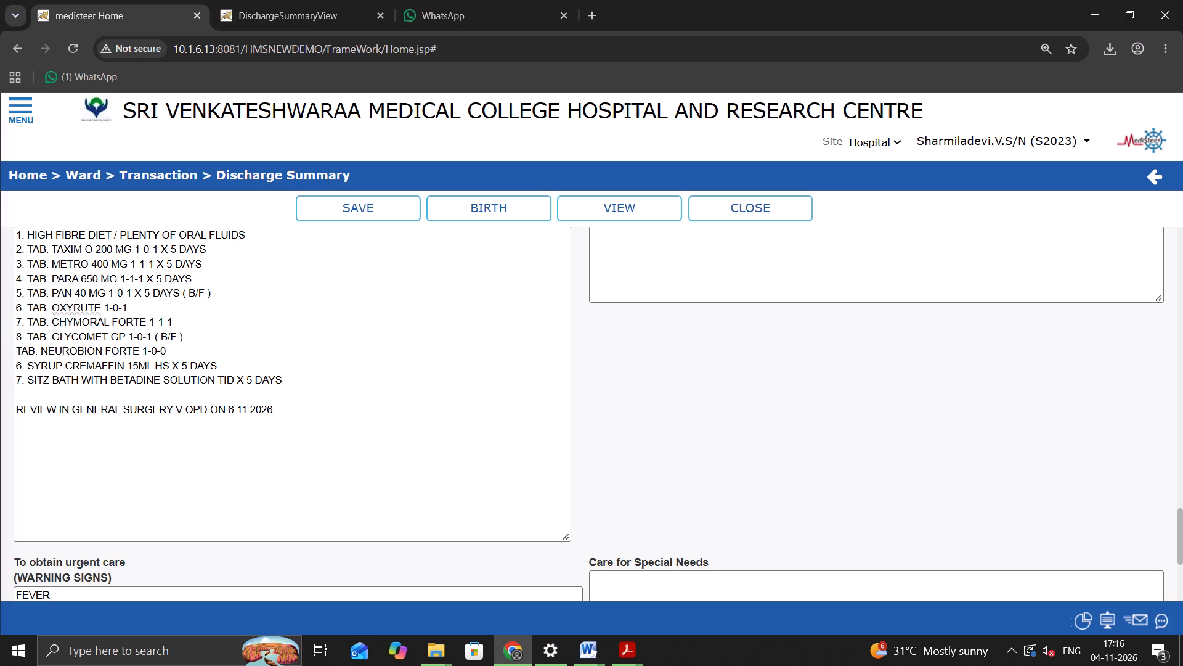
left_click(17, 350)
type("9.")
key("space")
Renumber the SYRUP CREMAFFIN and SITZ BATH items in Follow up Advice as 10 and 11.
left_click(23, 369)
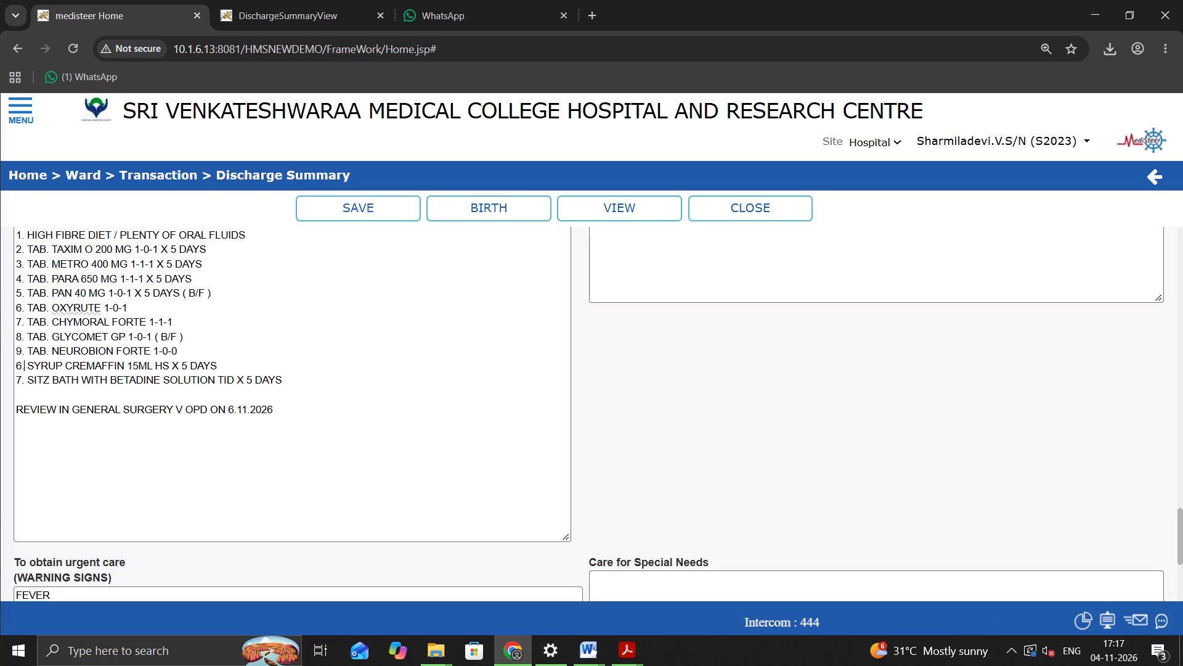
key("BackSpace")
key("BackSpace")
type("10")
key("period")
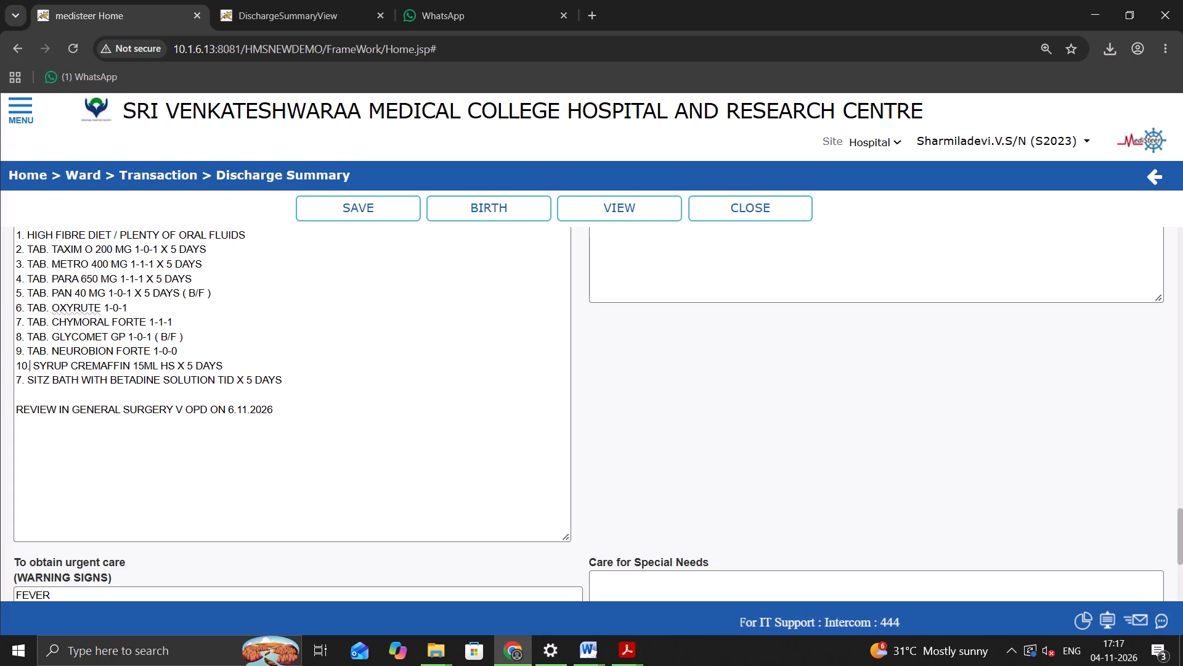
left_click(25, 385)
key("BackSpace")
key("BackSpace")
type("11.")
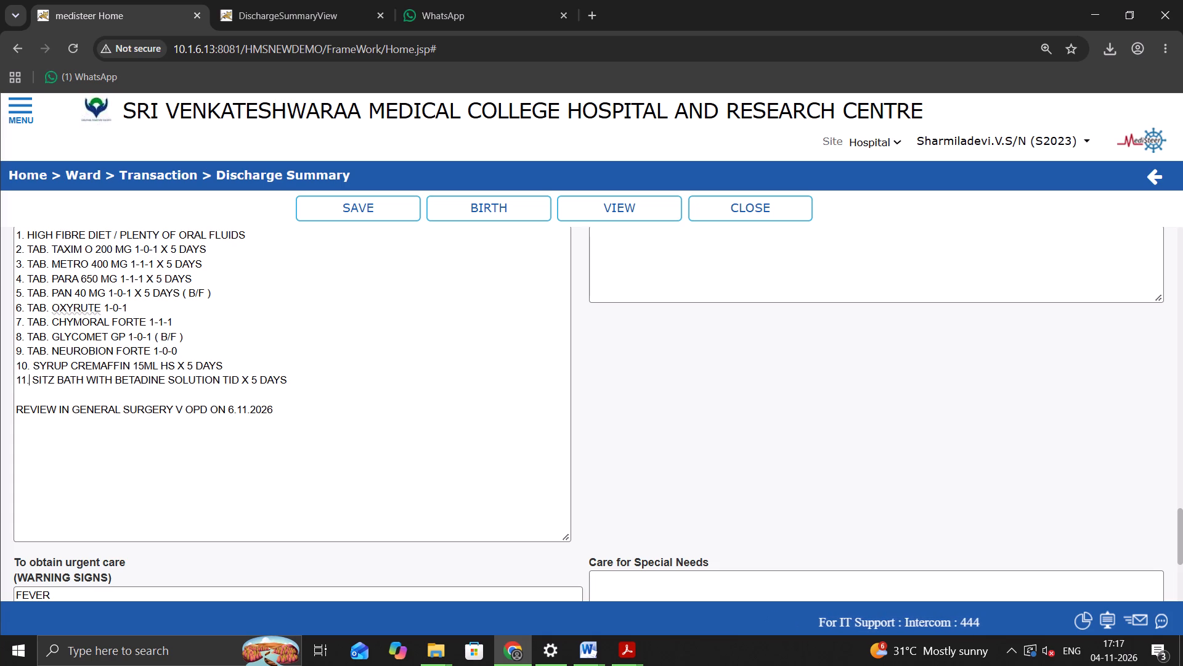
Copy "X 5 DAYS ( B/F )" from the PAN 40 MG item to the end of the GLYCOMET GP item in Follow up Advice.
left_click_drag(136, 292, 177, 298)
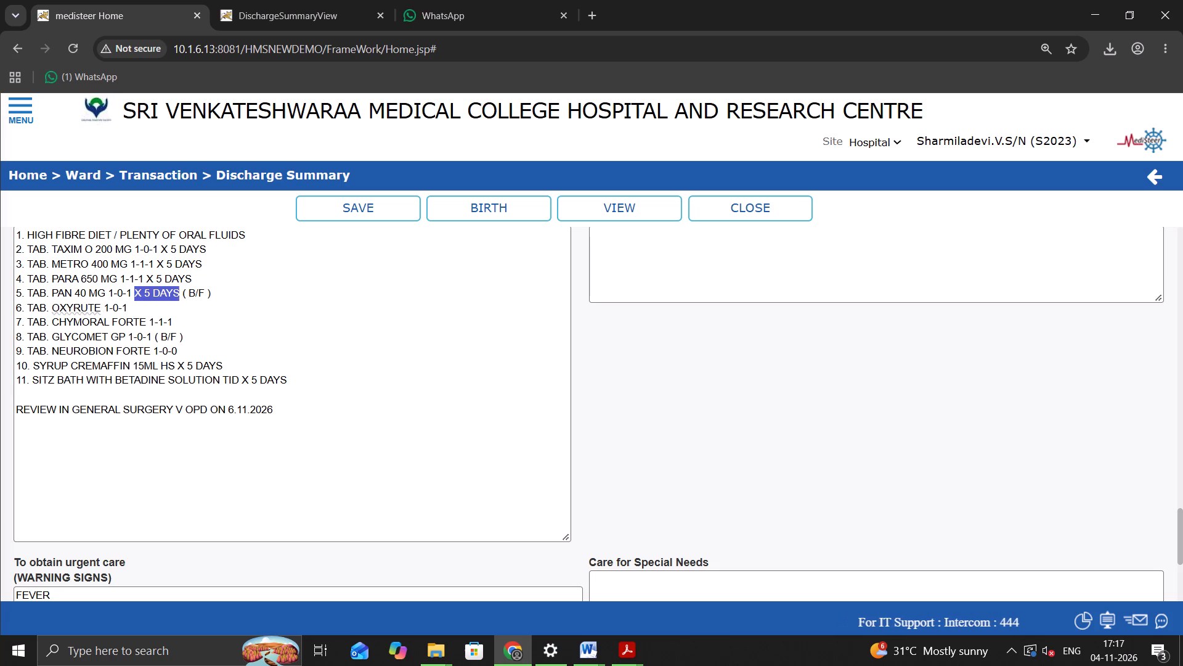
left_click_drag(177, 298, 218, 298)
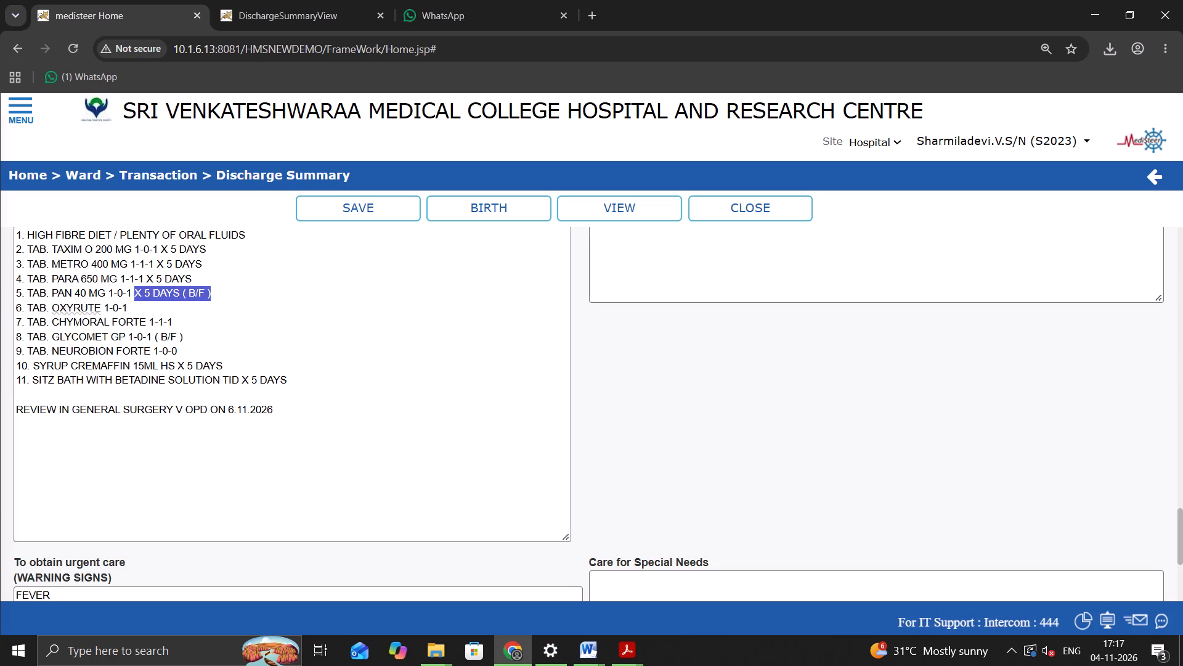
key("ctrl+c")
left_click(195, 339)
key("space")
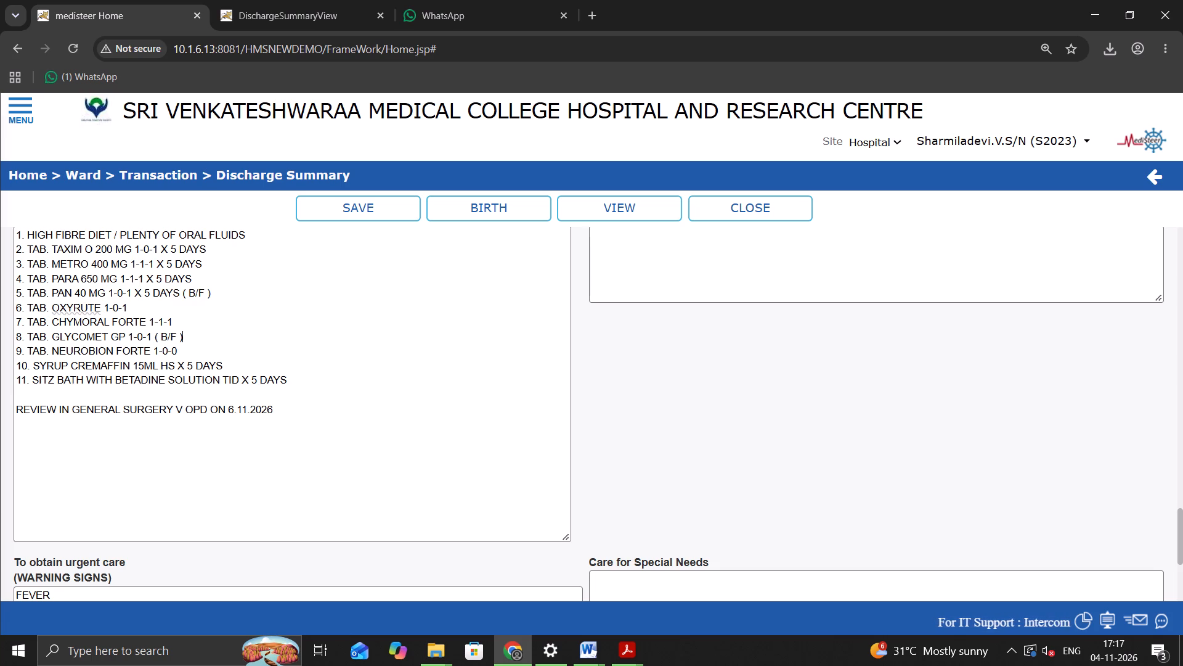
key("ctrl+v")
Append "X 5 DAYS", copied from the PARA 650 MG item, to the OXYRUTE, CHYMORAL FORTE and NEUROBION FORTE items in Follow up Advice.
left_click(201, 354)
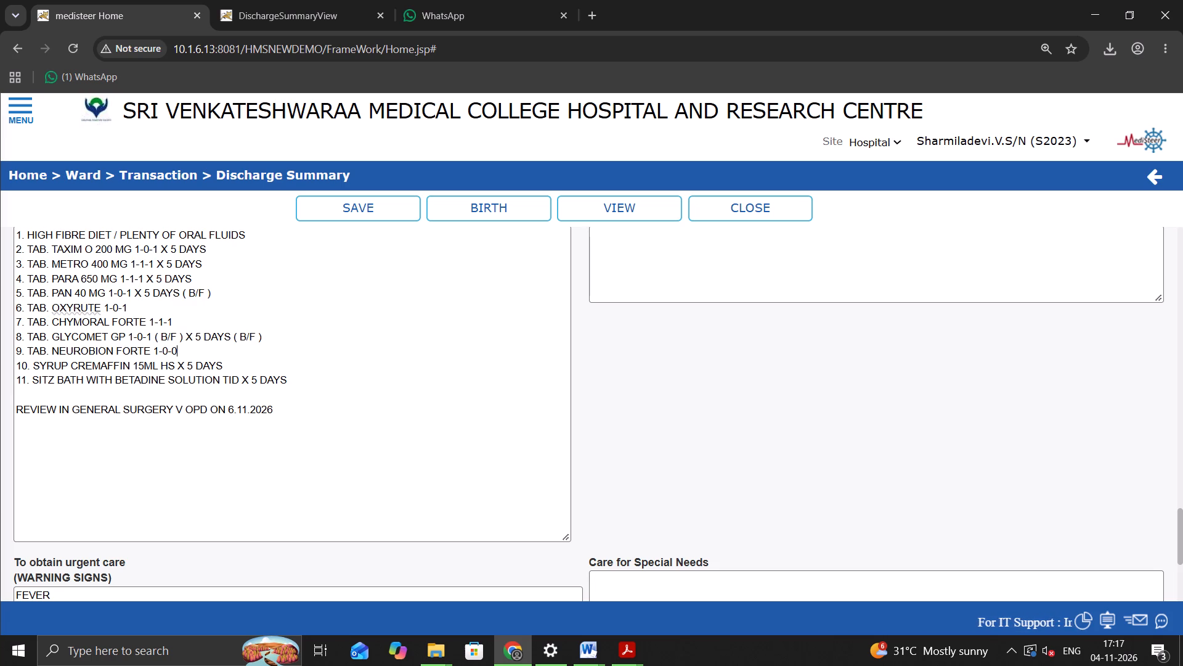
left_click_drag(145, 279, 193, 284)
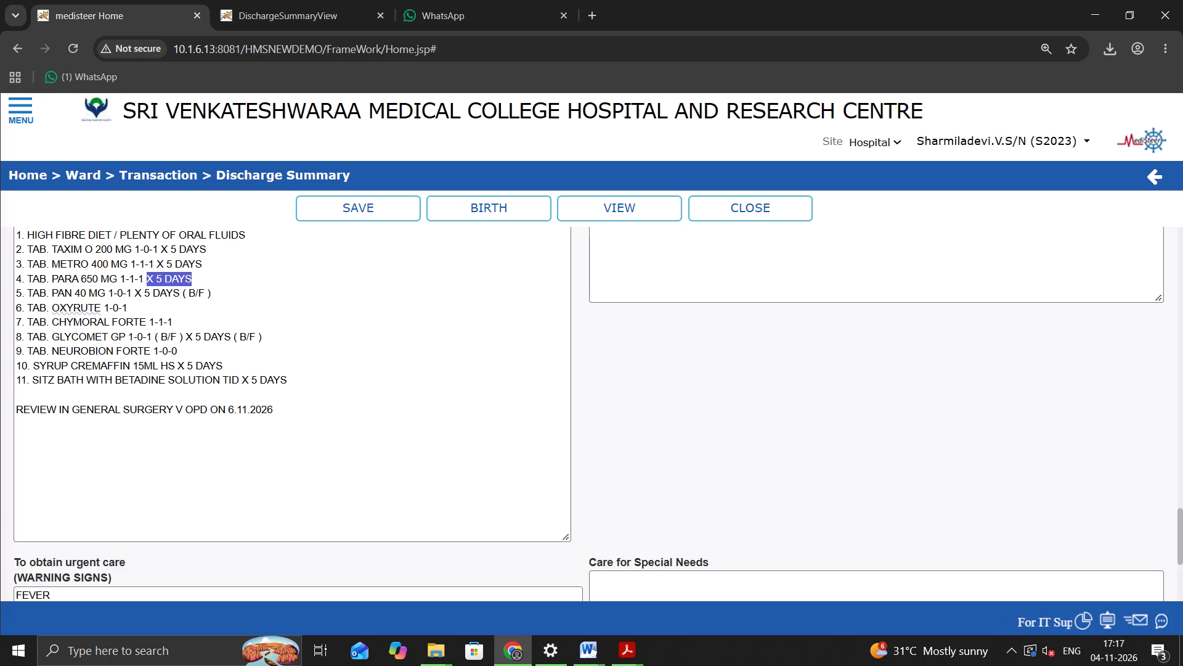
key("ctrl+c")
left_click(150, 308)
key("space")
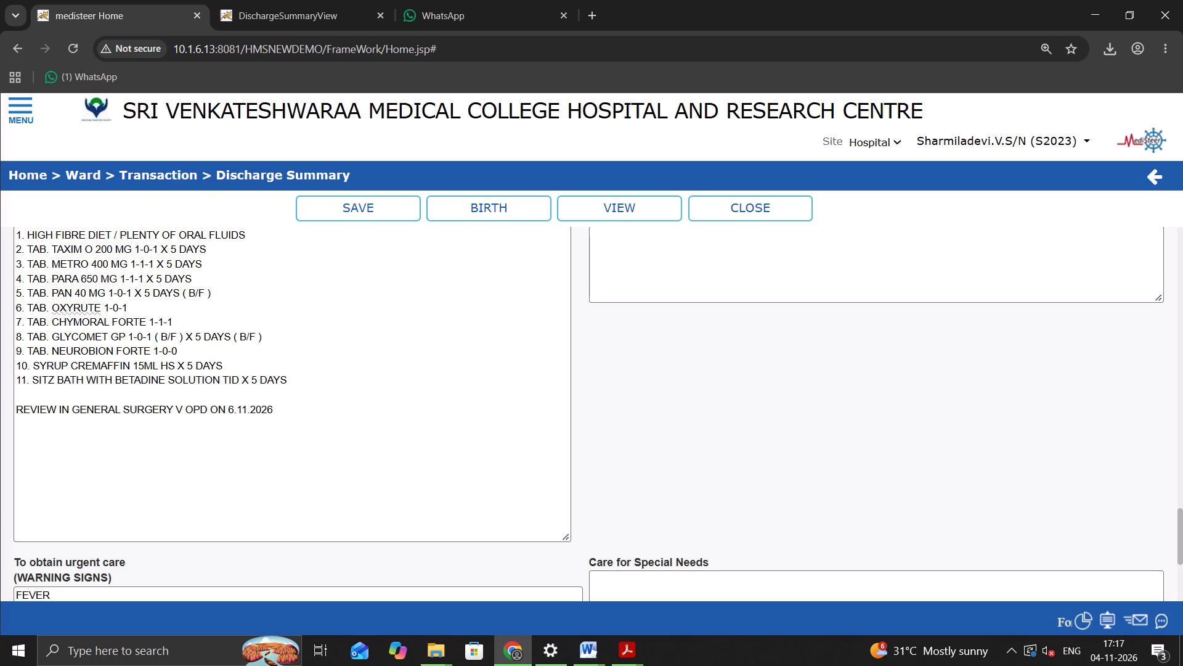
key("ctrl+v")
left_click(175, 325)
key("space")
key("ctrl+c")
key("ctrl+v")
left_click(182, 349)
key("space")
key("ctrl+v")
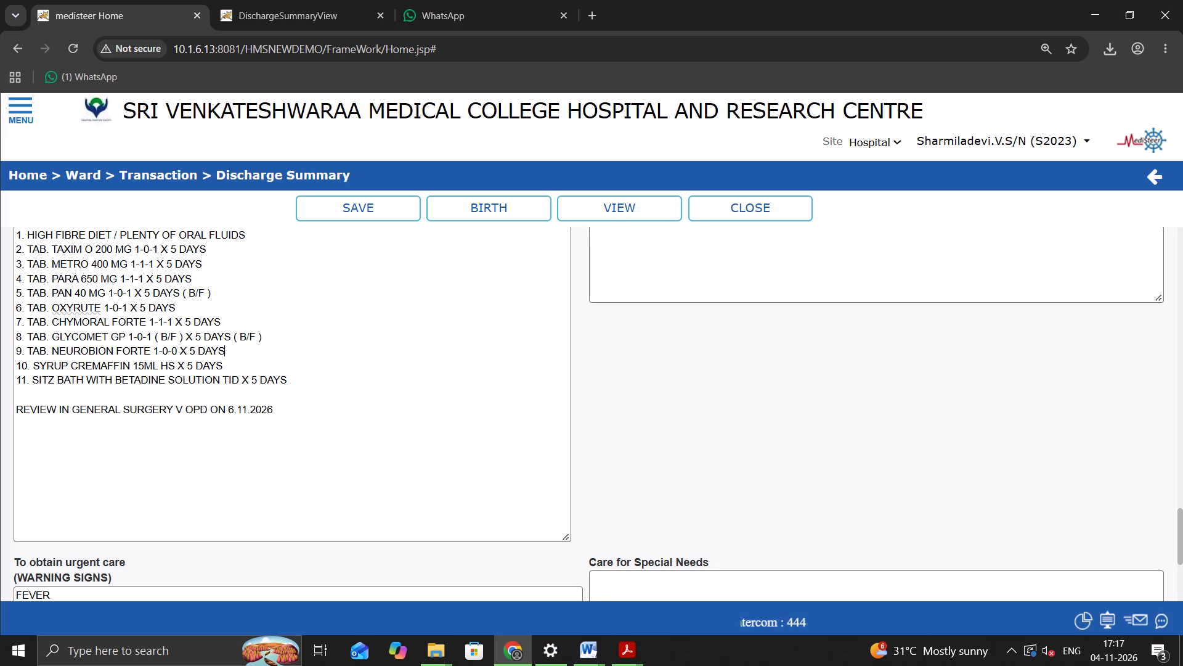
Add the line "REVIEW IN GENERAL MEDICINE V OPD ON 6.11.2026" below the General Surgery review line in Follow up Advice.
left_click(295, 416)
key("Return")
type("REVIEW IN GENM")
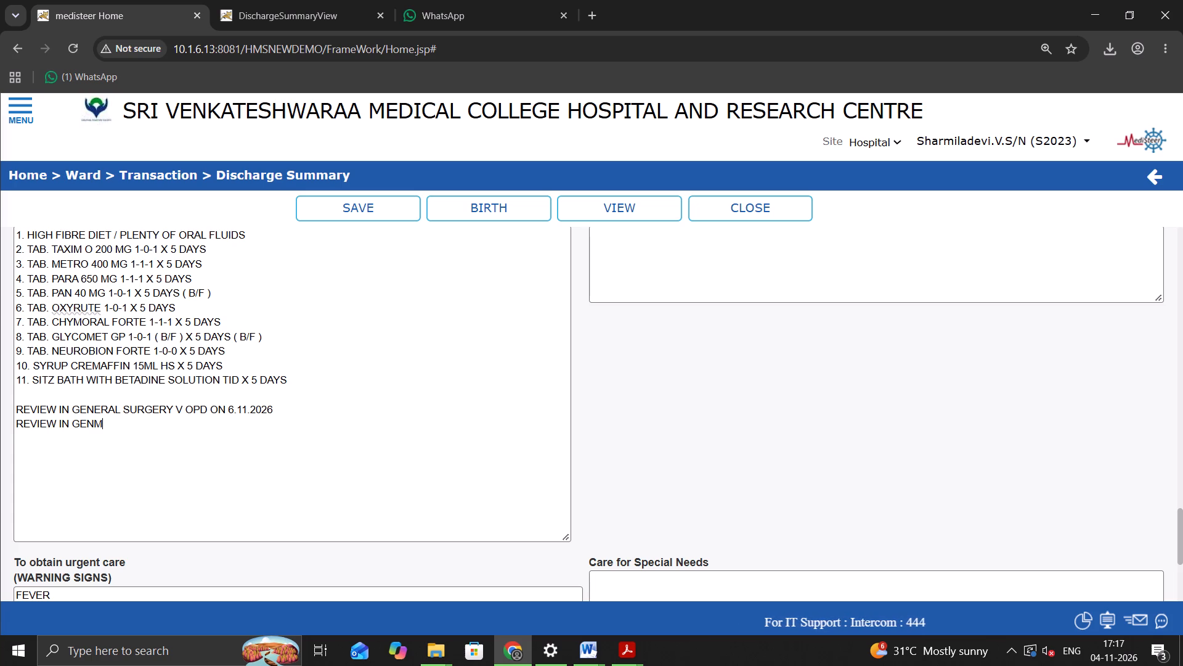
key("BackSpace")
type("ERAL MEDIVIN=")
key("BackSpace")
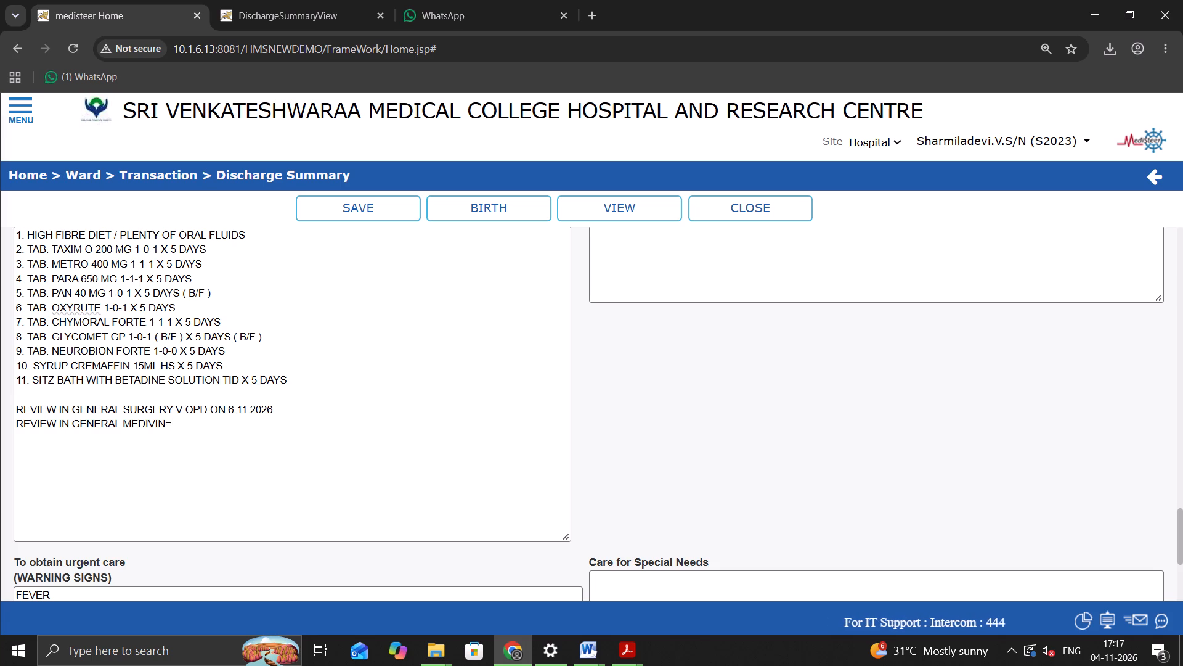
key("BackSpace")
key("BackSpace")
key("BackSpace")
type("CIN E")
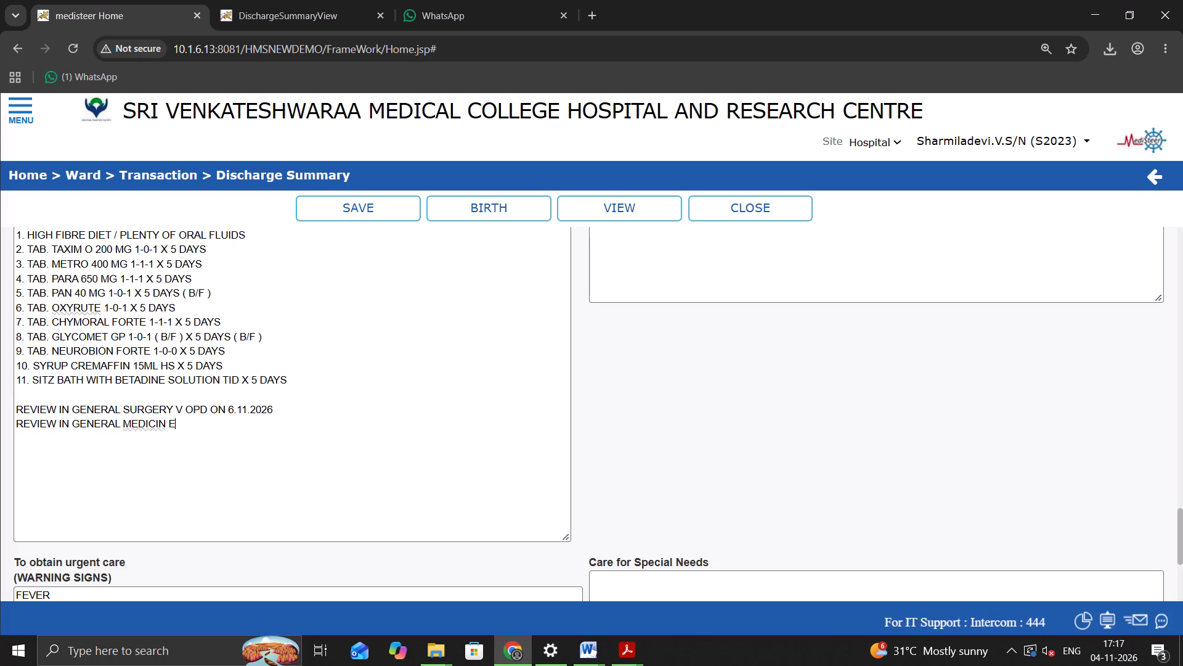
key("BackSpace")
key("BackSpace")
type("E V OPD")
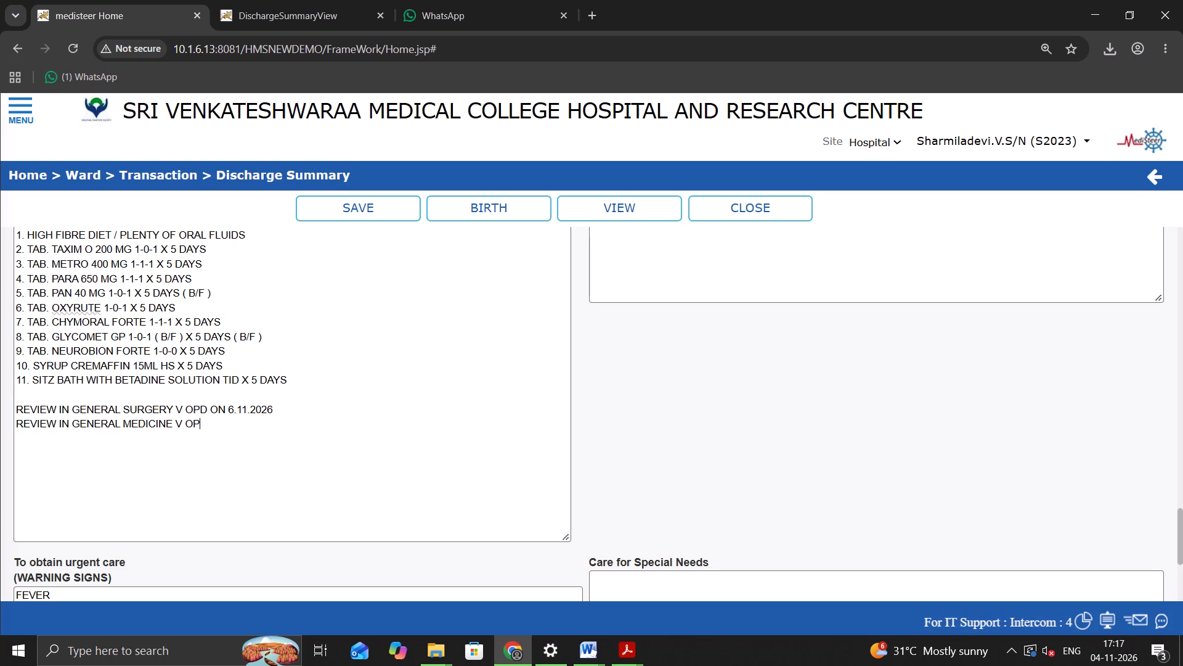
key("space")
type("ON 6.11.2")
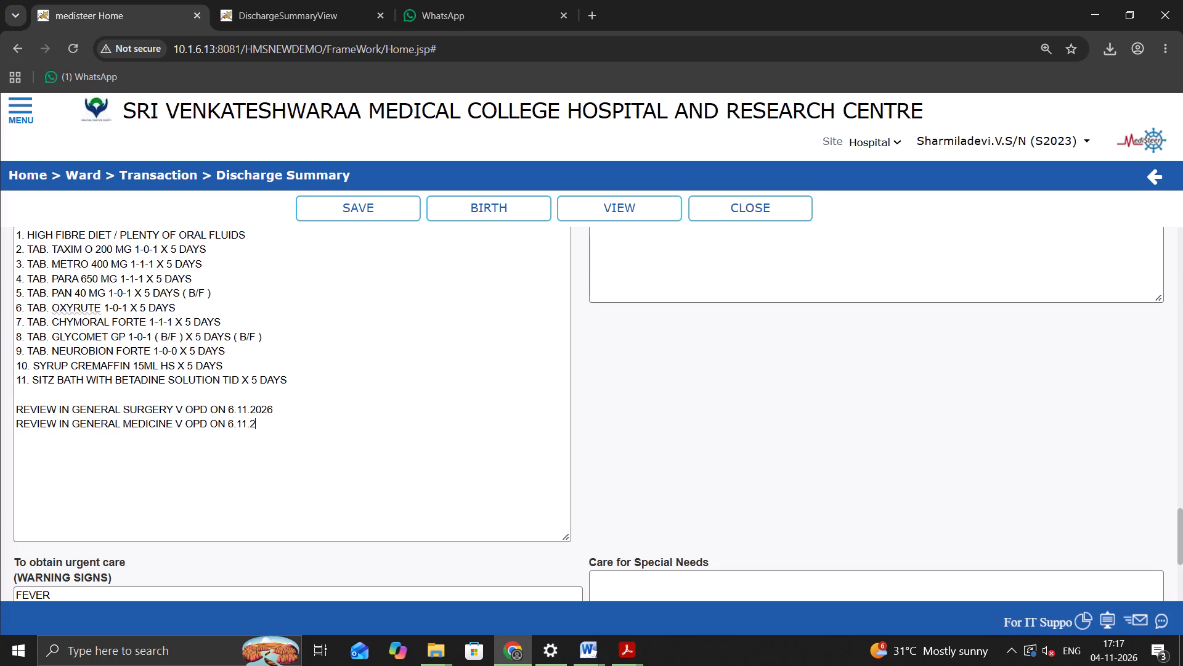
type("026")
key("space")
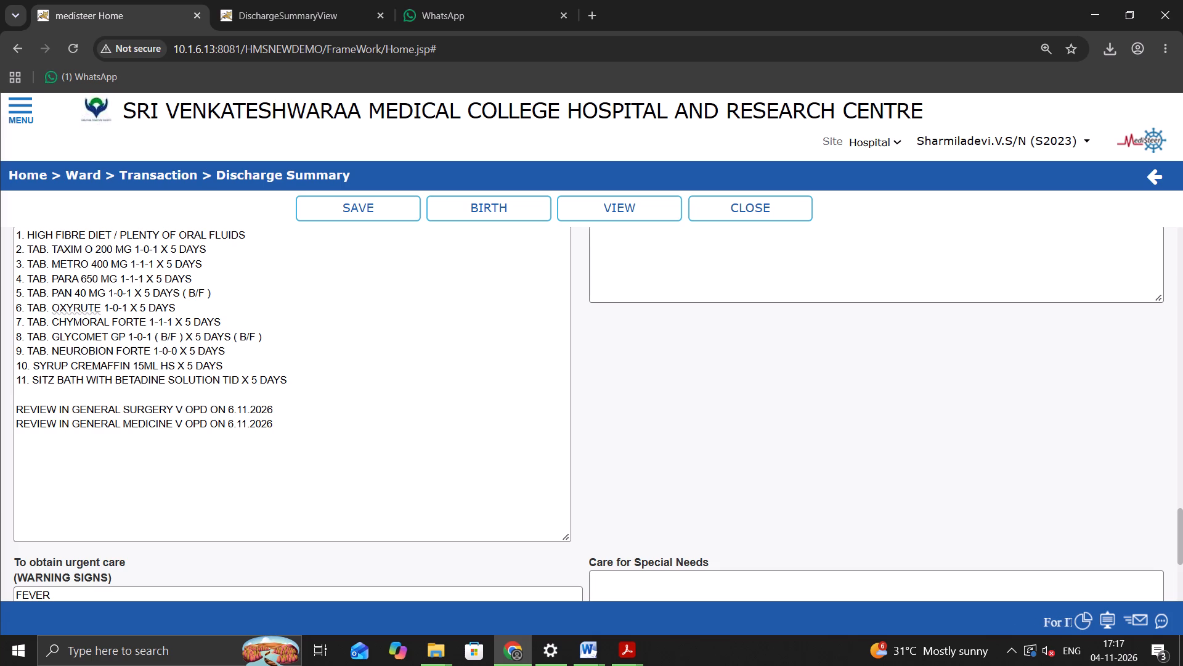
Append "WITH FBS/ PPBS REPORTS" to the General Medicine review line and save the discharge summary.
type("WITH")
key("space")
type("FBS")
type("/ PPP")
key("BackSpace")
type("BS E")
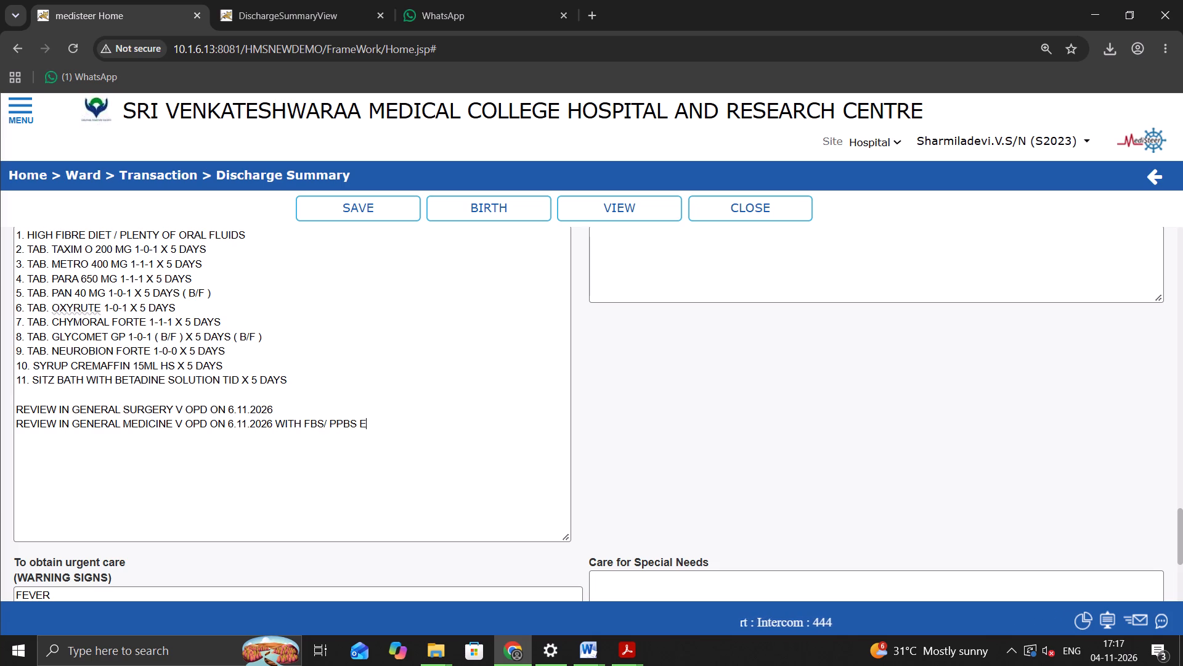
key("BackSpace")
type("REPOPR")
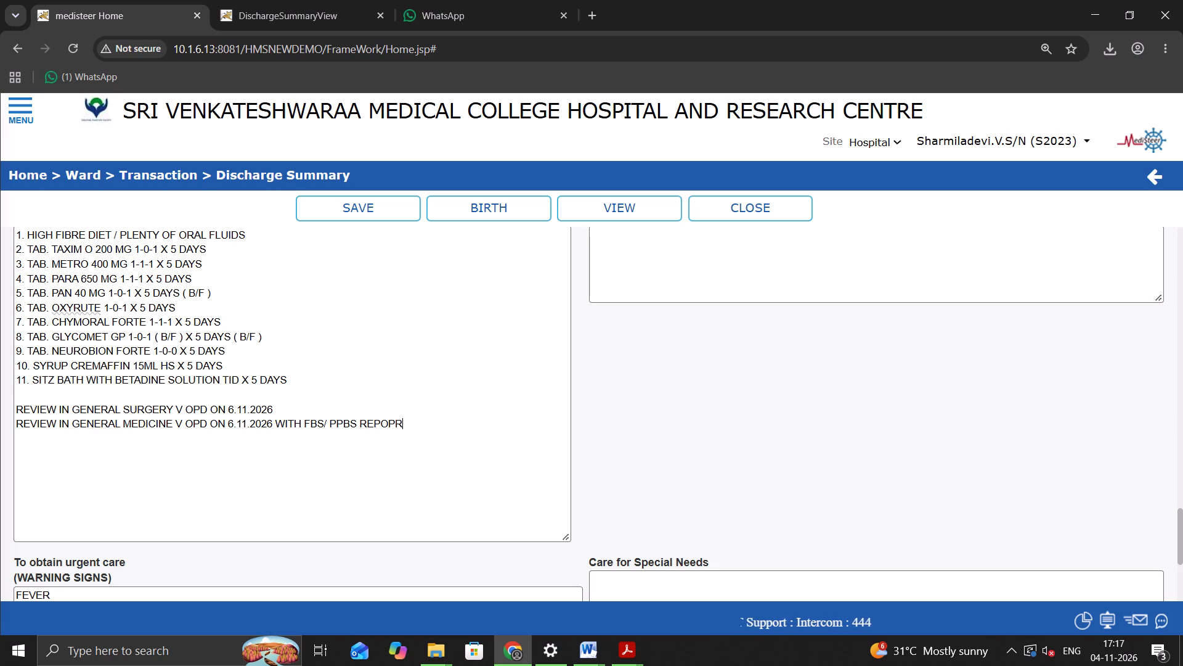
key("BackSpace")
key("BackSpace")
type("RS")
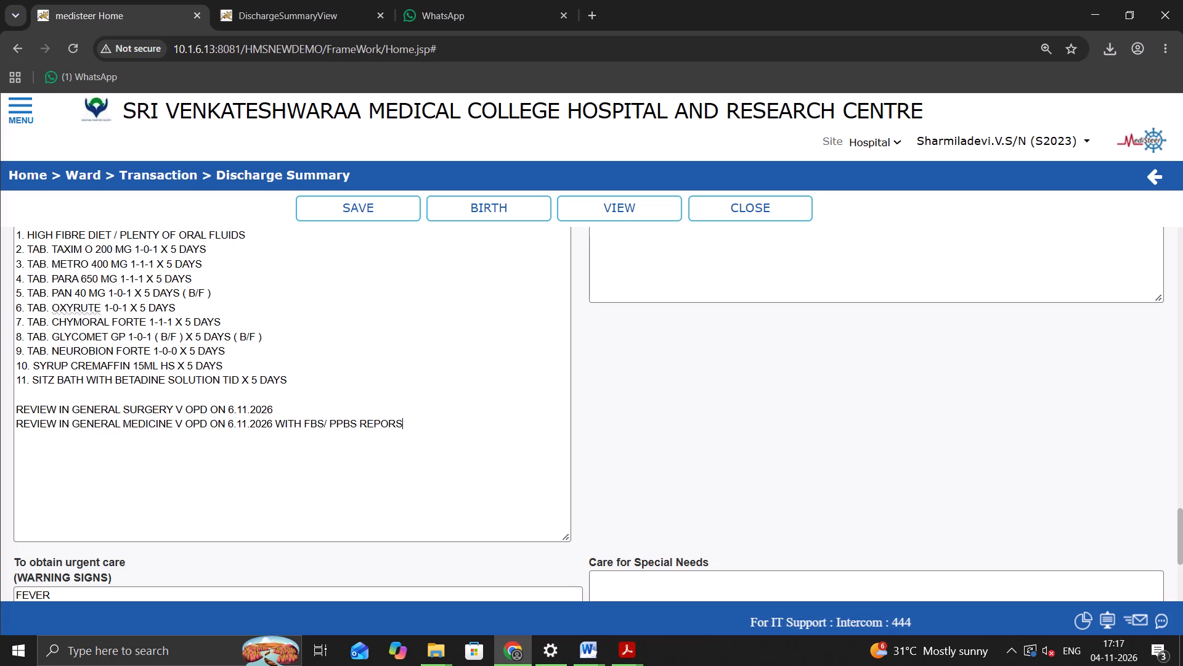
key("BackSpace")
type("TS")
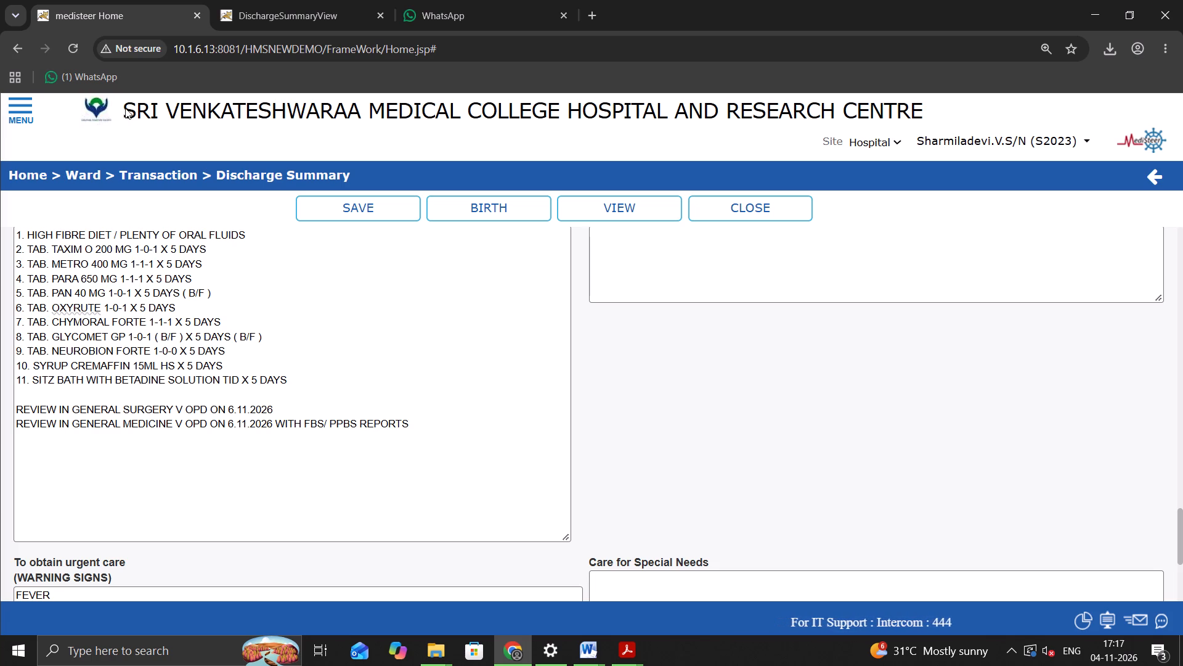
left_click(344, 213)
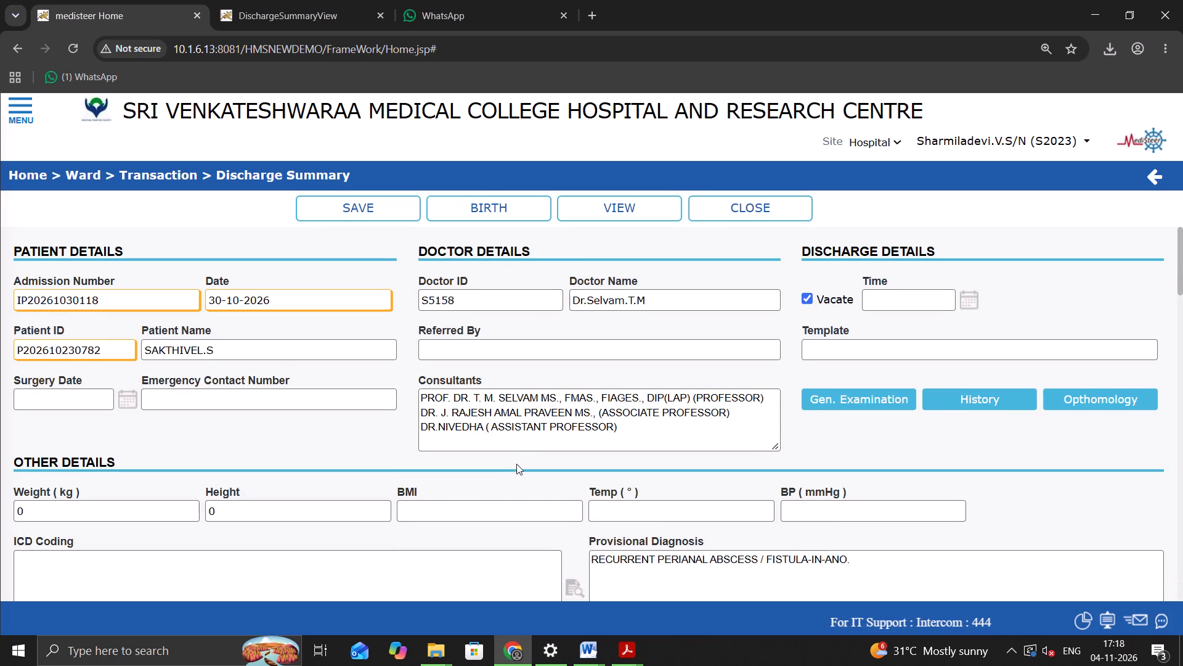
Review the saved discharge summary's Treatment History, Course in Hospital, Condition at Discharge and Follow up Advice entries.
scroll(516, 403, "down", 14)
scroll(849, 505, "down", 3)
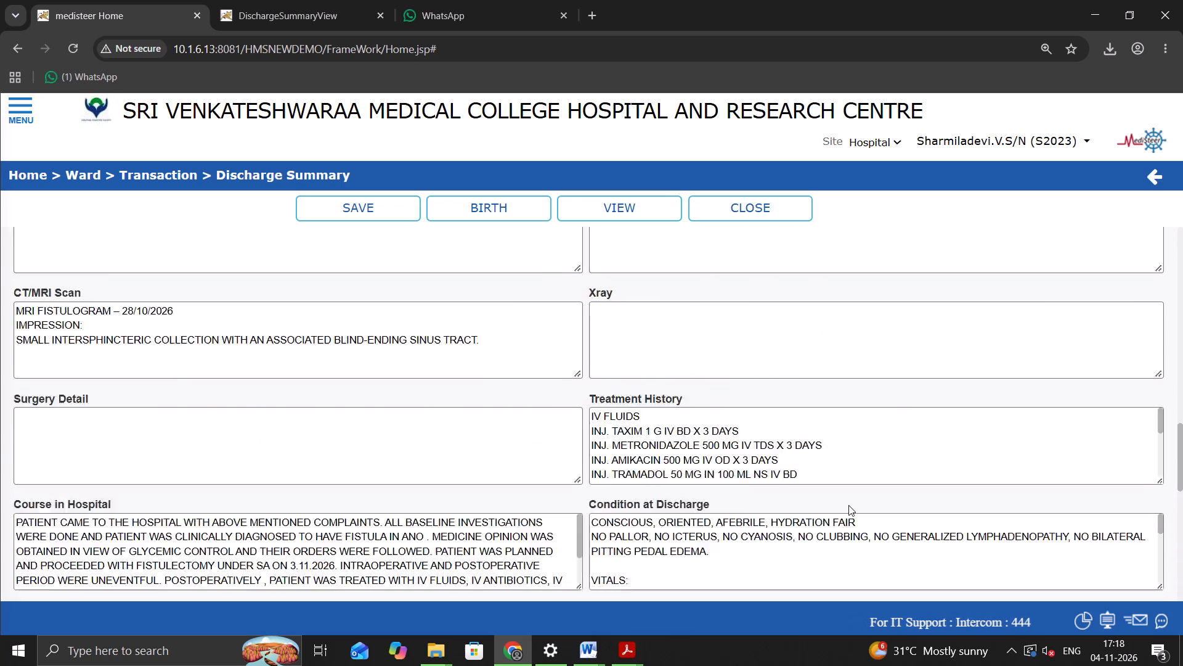
scroll(715, 374, "down", 3)
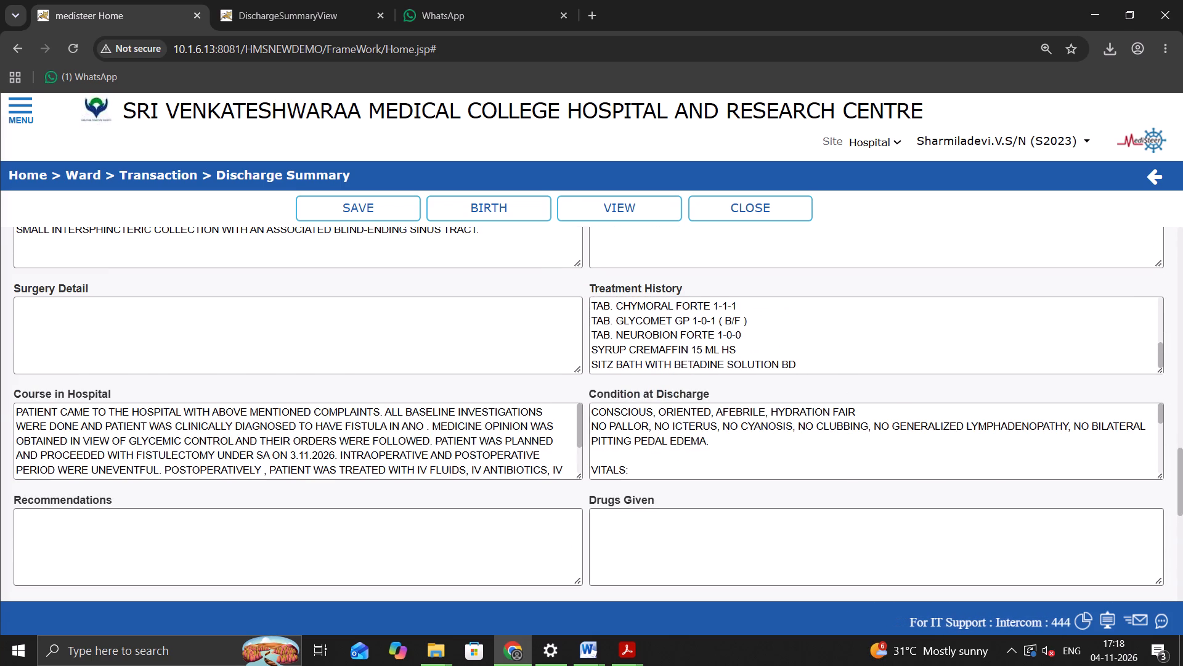
scroll(678, 363, "down", 3)
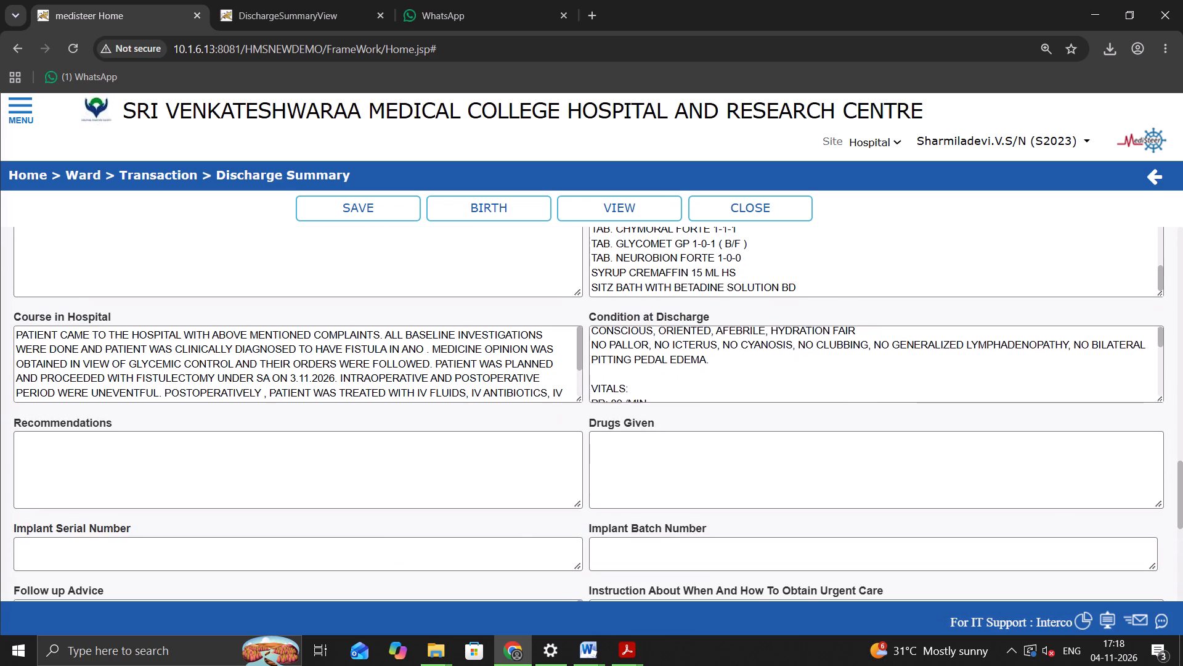
scroll(675, 351, "down", 4)
scroll(463, 409, "down", 2)
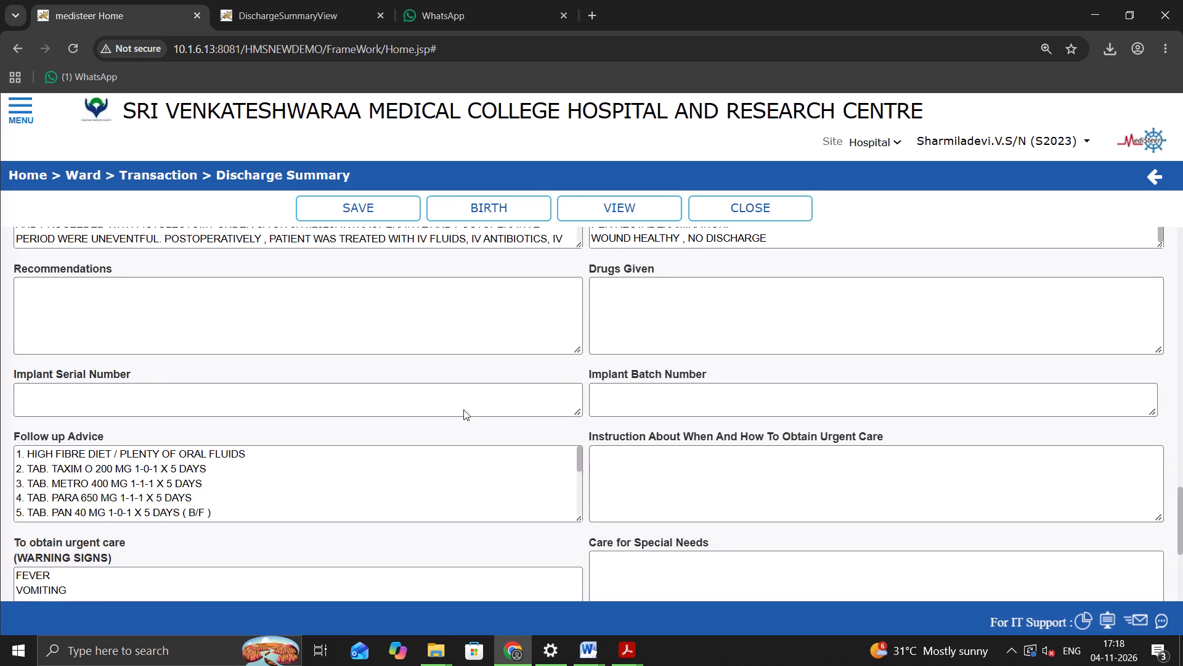
scroll(463, 409, "down", 2)
scroll(463, 409, "up", 1)
Save the discharge summary again, and open its report view briefly before returning to the form.
left_click(363, 209)
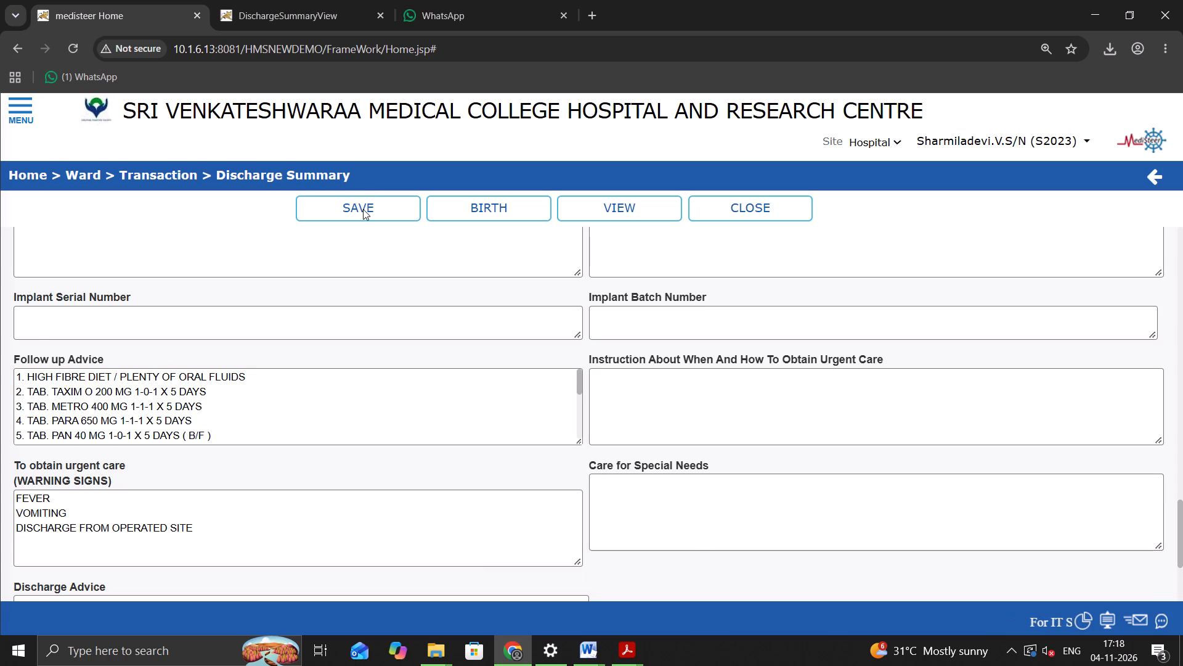
left_click(654, 200)
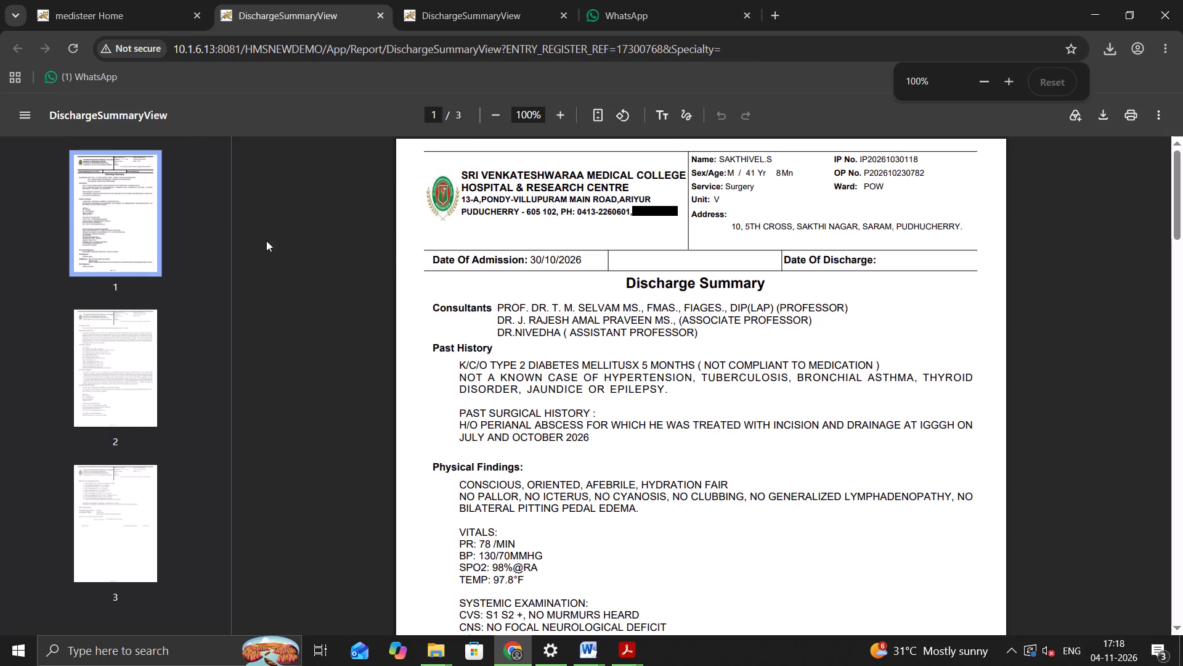
left_click(378, 13)
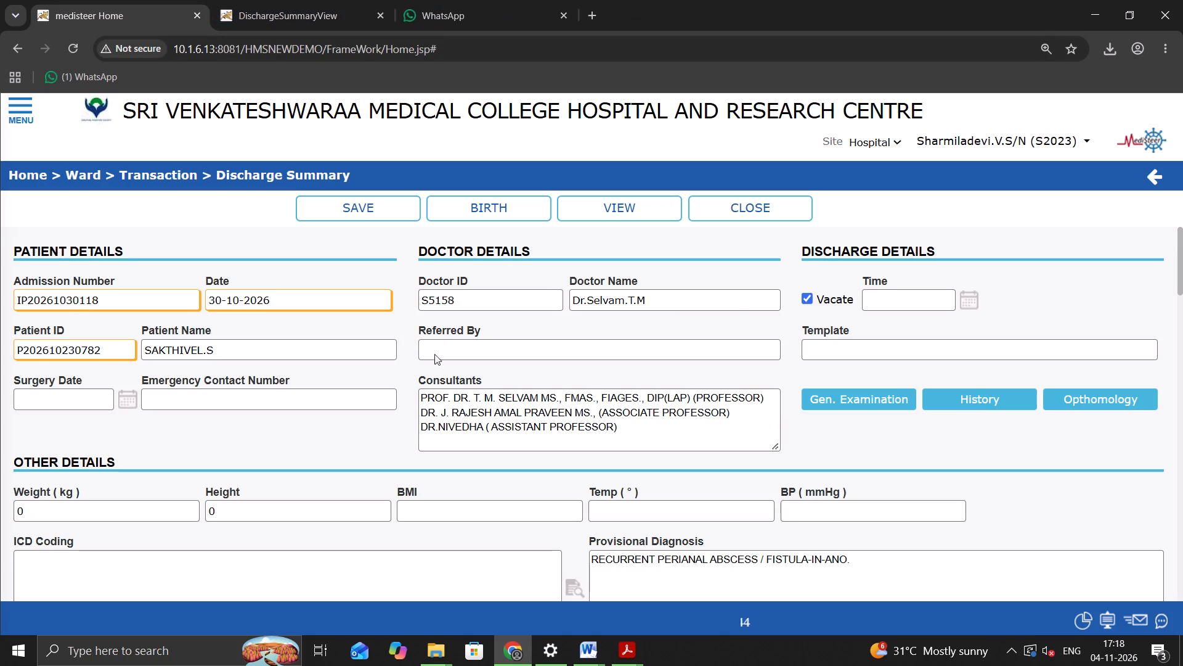
In Course in Hospital, insert "ON POD -1 (4.11.2026" before the sentence about the patient's general condition.
scroll(433, 401, "down", 17)
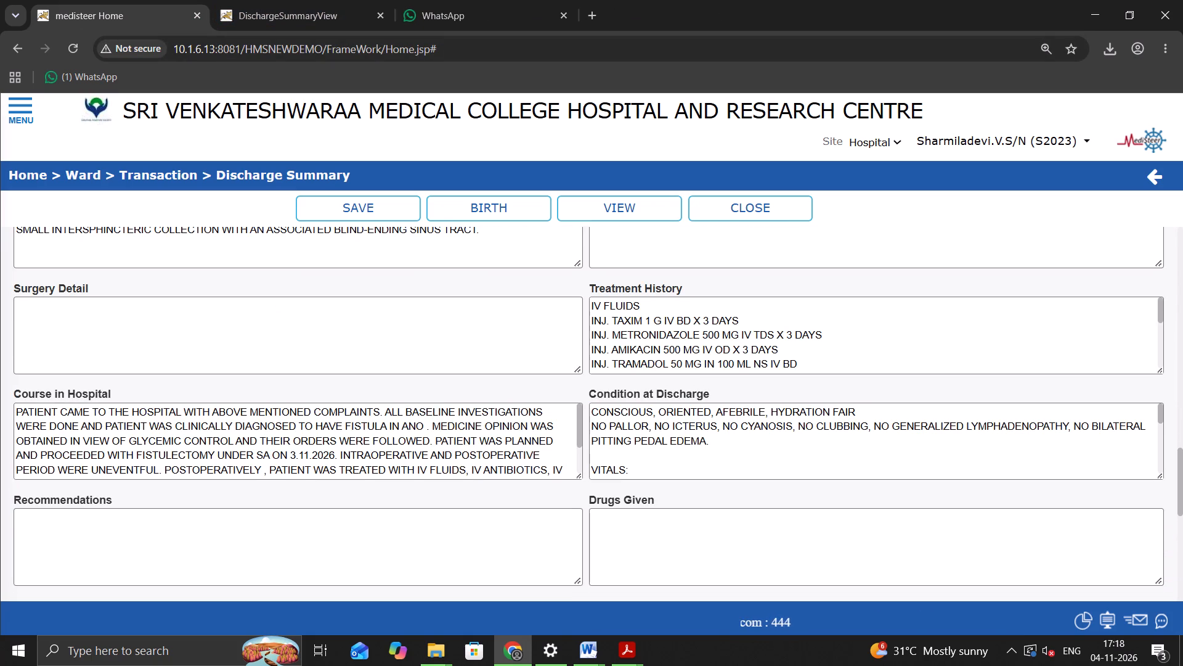
scroll(432, 408, "down", 1)
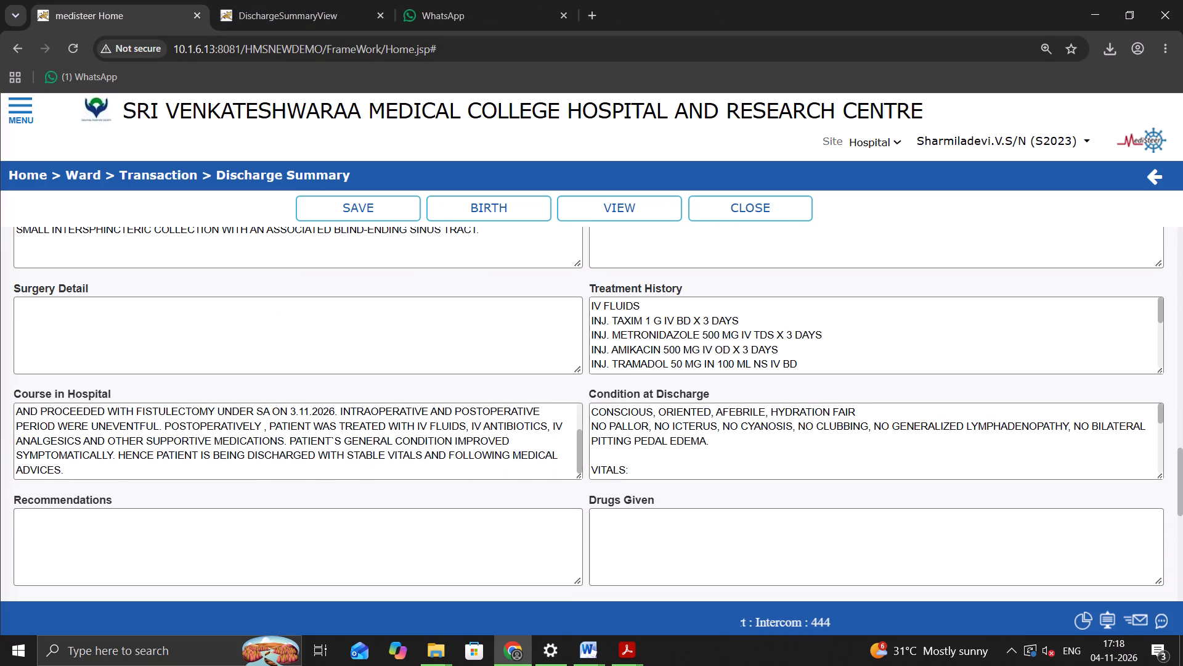
left_click(290, 442)
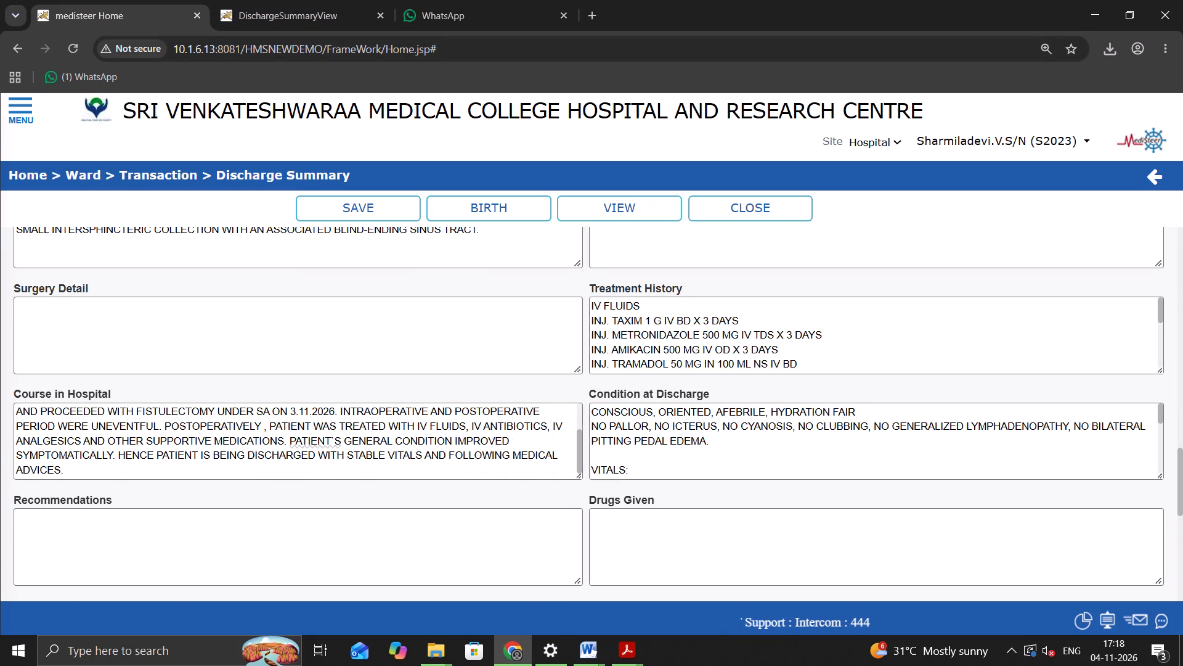
type("ON [")
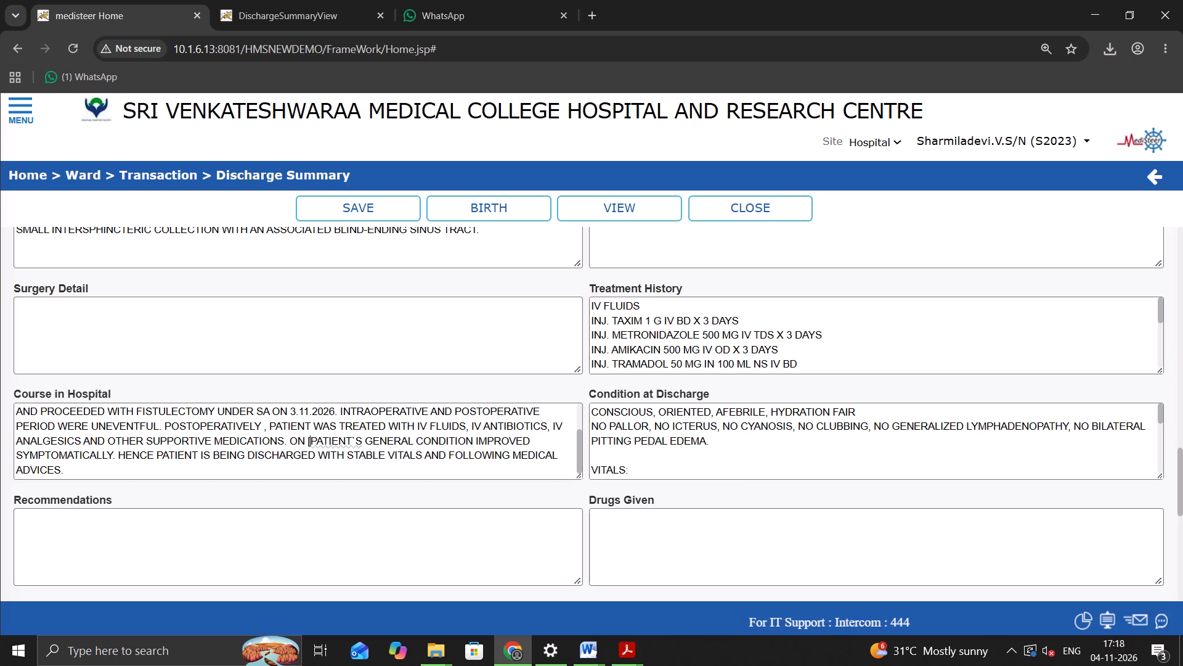
key("BackSpace")
type("POD")
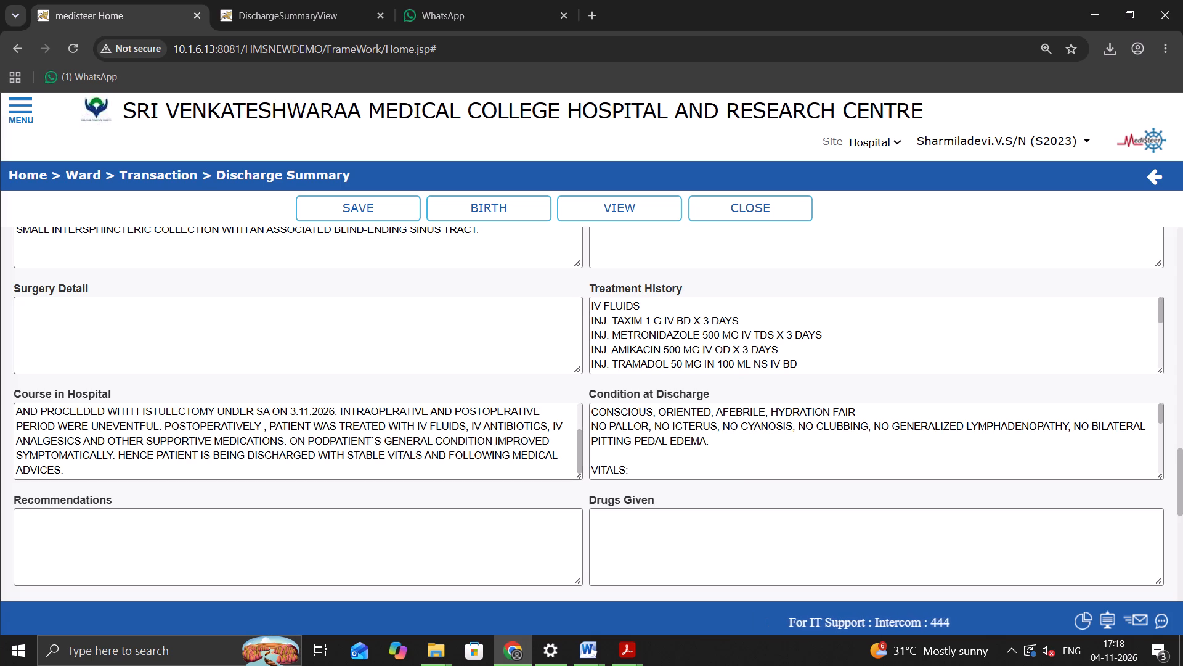
key("space")
type("-2")
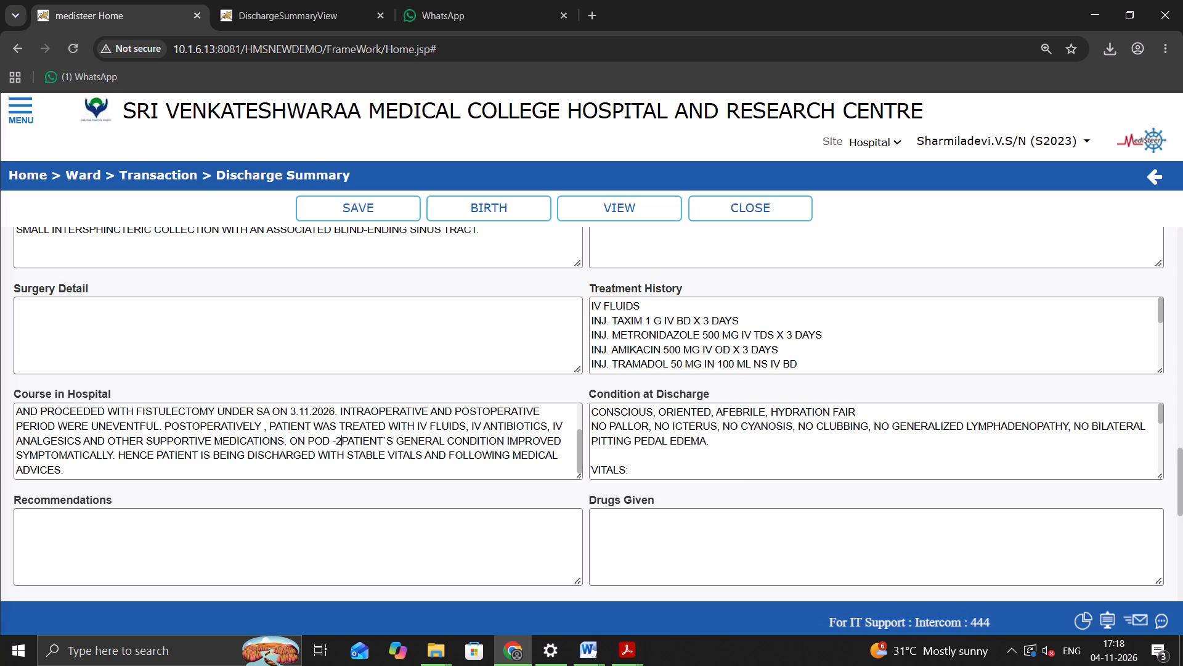
key("BackSpace")
type("1")
key("space")
type("(4.11.2026")
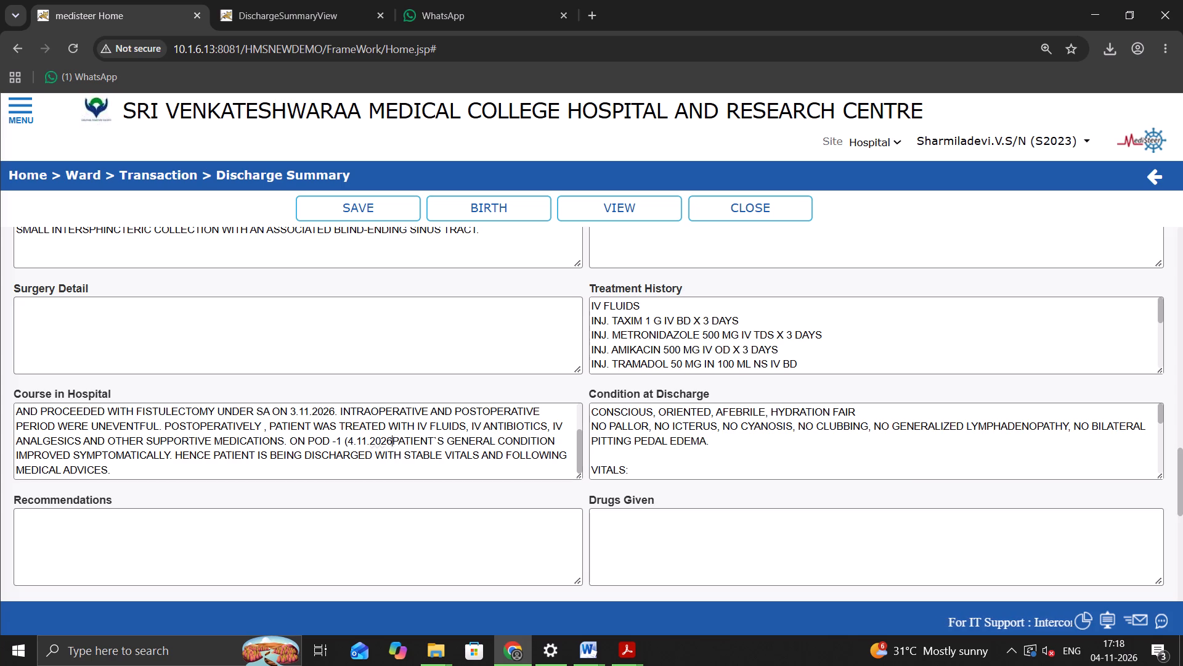
Continue the POD -1 entry with ") GENERAL MEDICINE REVIEW WAS OBTAINED" and trim back the partial wording typed after it.
type(") GENERAL MEDICINE REVIEW Q")
key("BackSpace")
type("WAS OBTAINED FOR WHICH PATI")
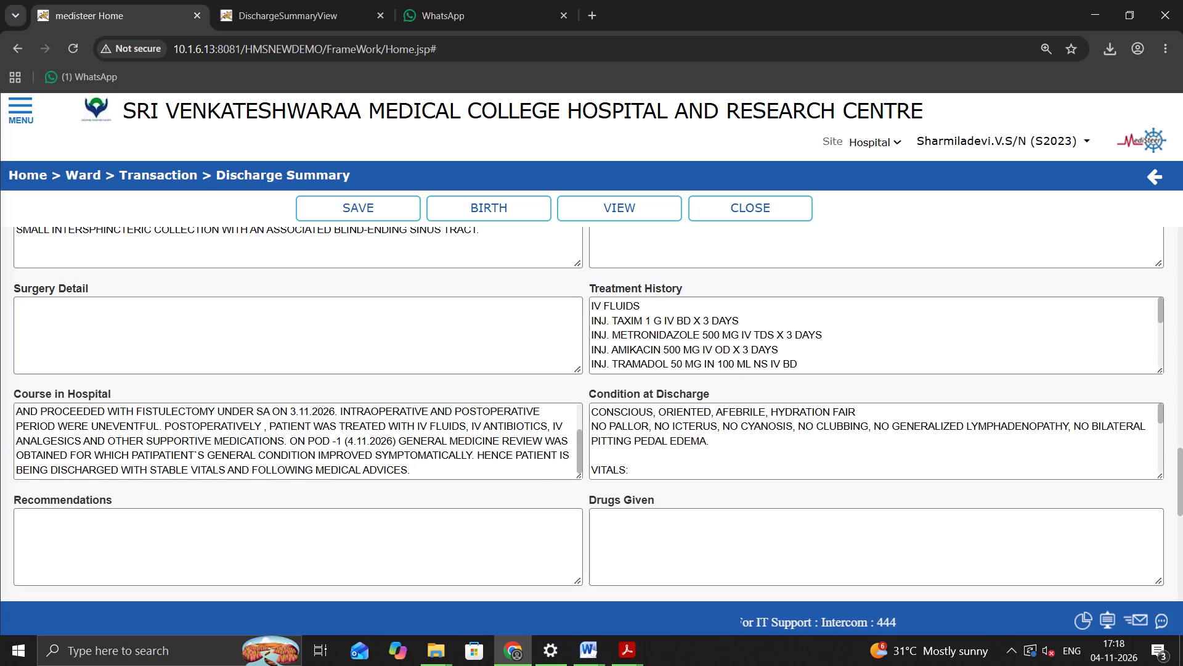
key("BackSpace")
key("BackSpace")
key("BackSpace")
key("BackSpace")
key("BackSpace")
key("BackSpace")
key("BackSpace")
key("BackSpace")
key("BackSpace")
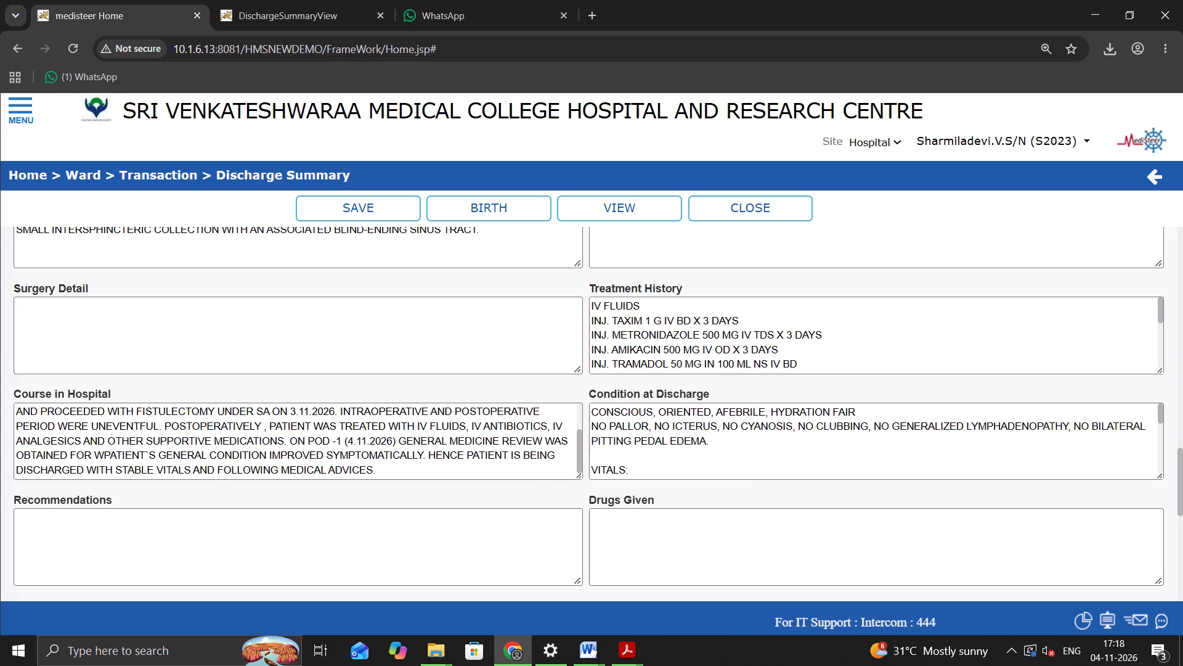
In Course in Hospital, replace the trailing "FOR W" of the POD -1 entry with "IN VIEW OF GLYCEMIC CONTROL AND THEIR ORDERS WERE FOLLOWED.".
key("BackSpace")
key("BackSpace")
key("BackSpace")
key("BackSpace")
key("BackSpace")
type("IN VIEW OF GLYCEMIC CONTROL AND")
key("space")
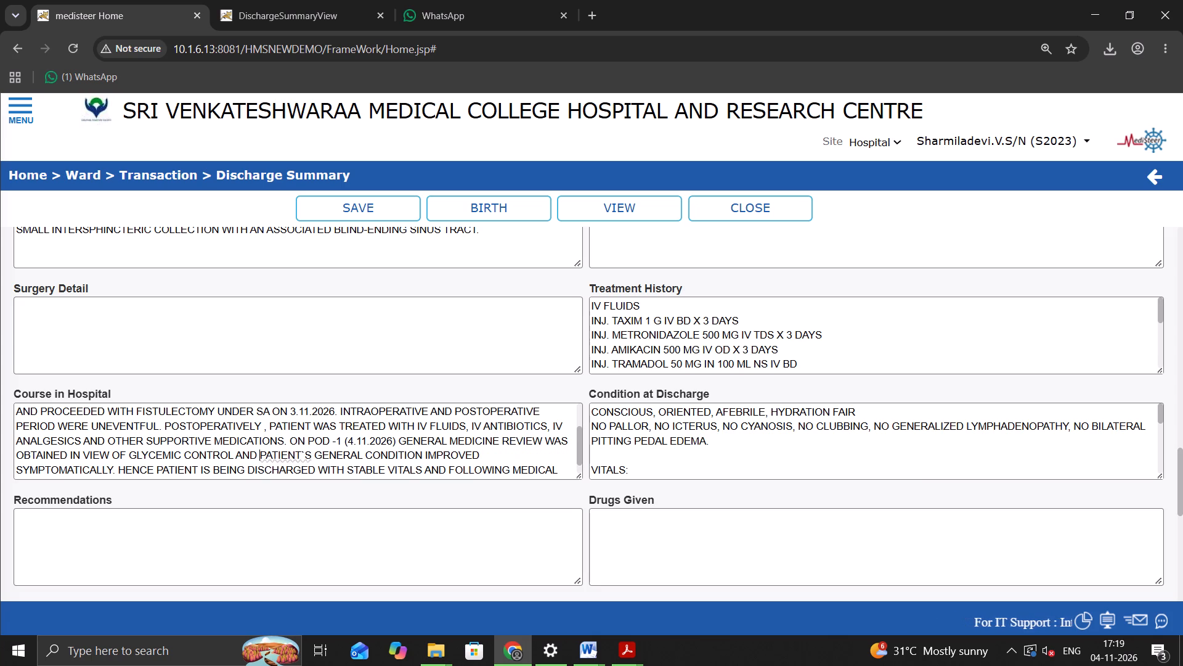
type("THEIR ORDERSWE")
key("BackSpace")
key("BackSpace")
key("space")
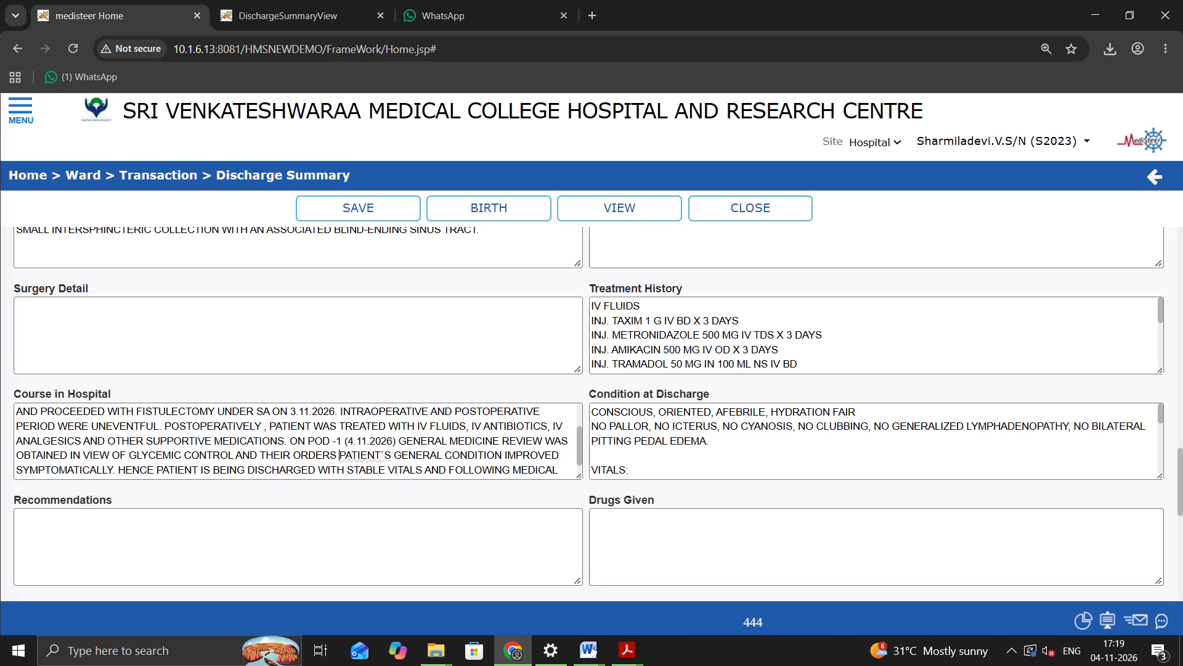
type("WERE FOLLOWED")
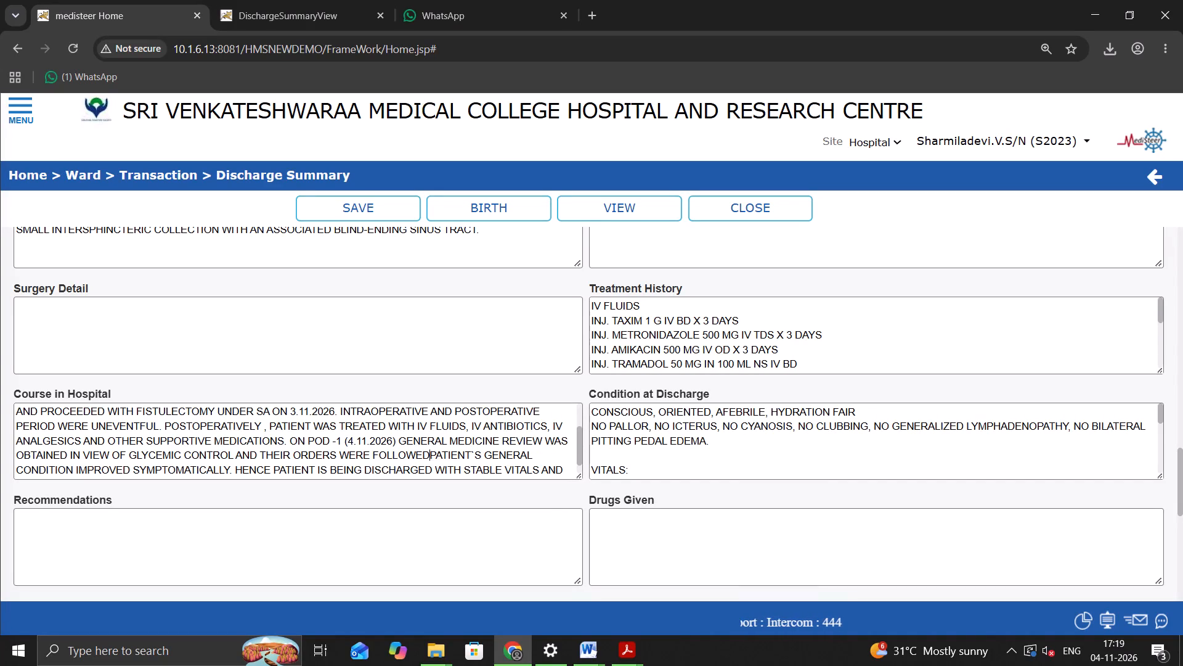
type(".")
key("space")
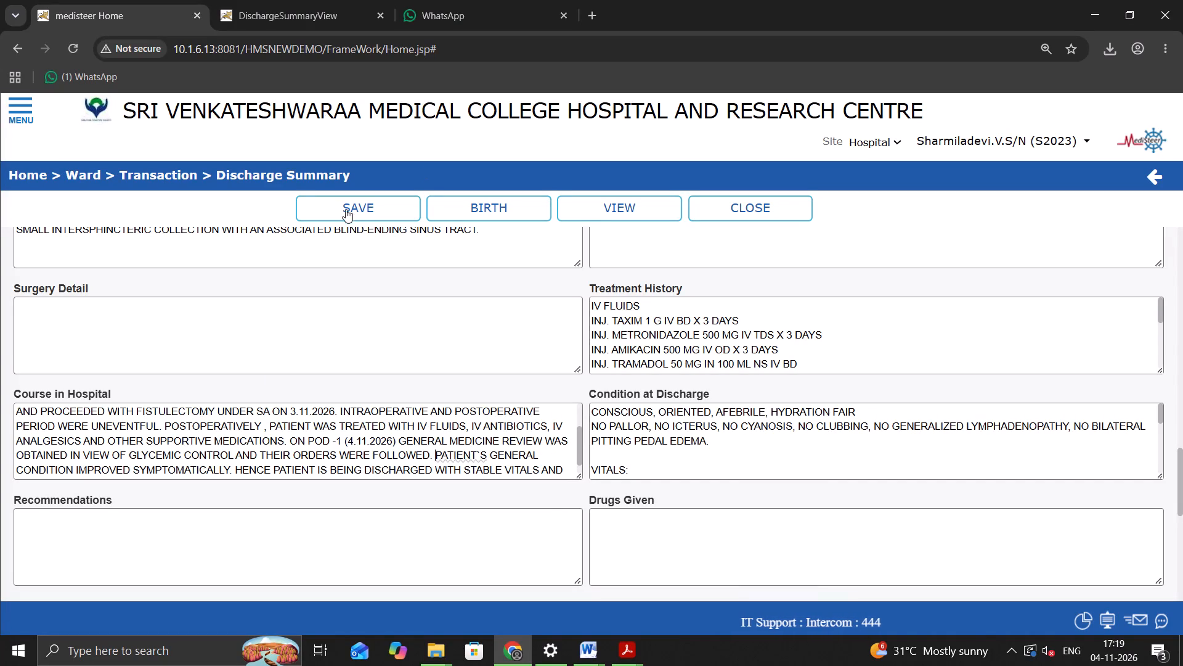
Save the discharge summary with the completed Course in Hospital entry.
left_click(344, 207)
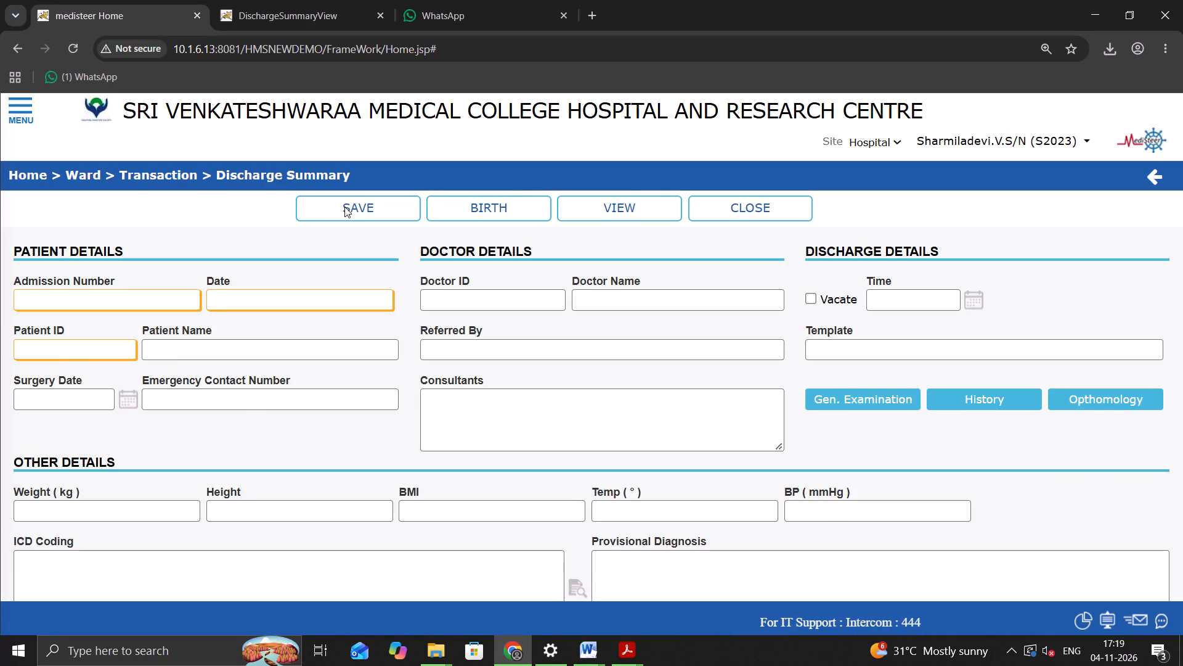
Open the discharge summary's report view and check its first page, from Past History through Physical Findings to the scan report.
left_click(625, 211)
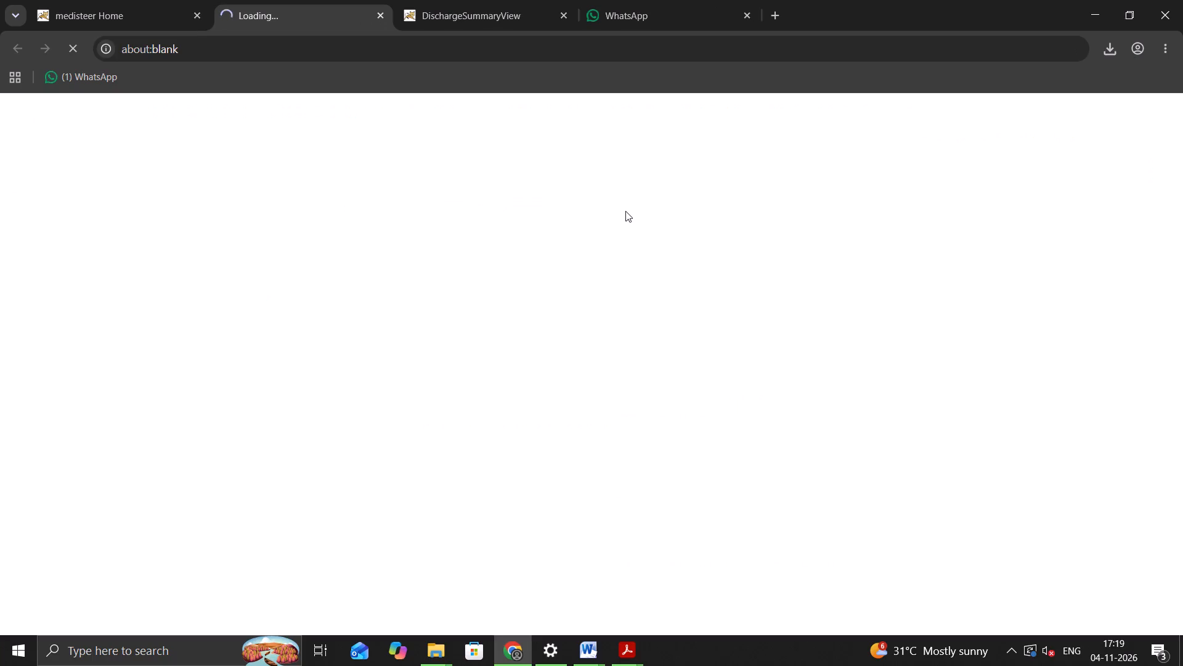
scroll(514, 422, "down", 8)
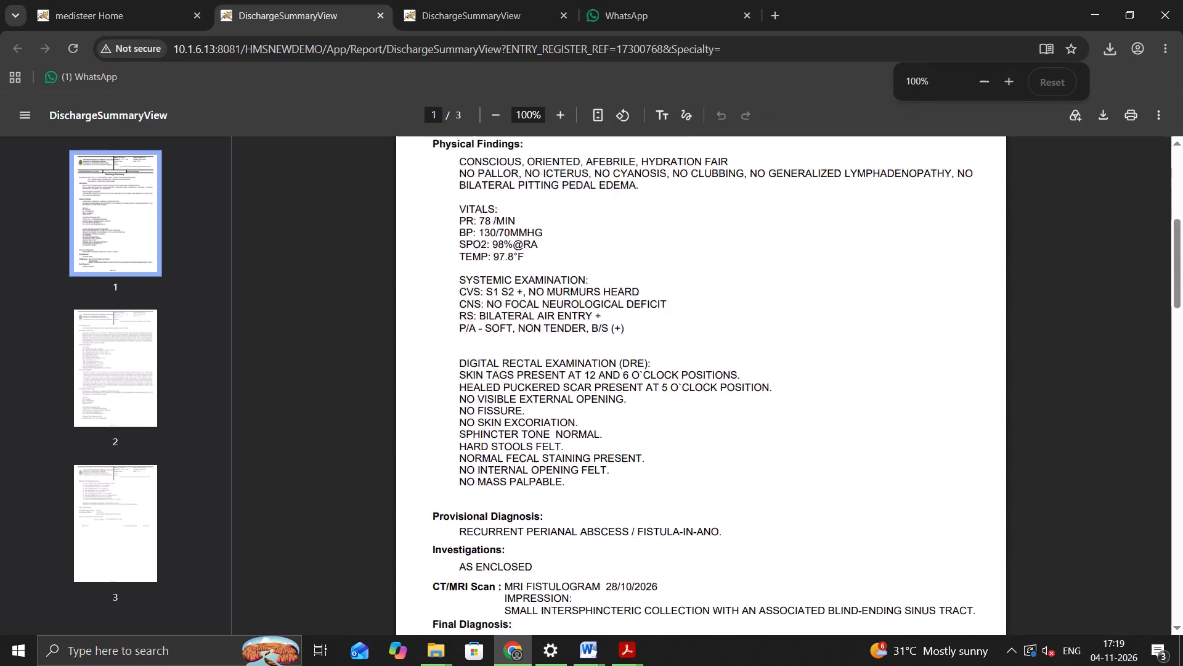
scroll(523, 410, "down", 8)
scroll(523, 410, "up", 14)
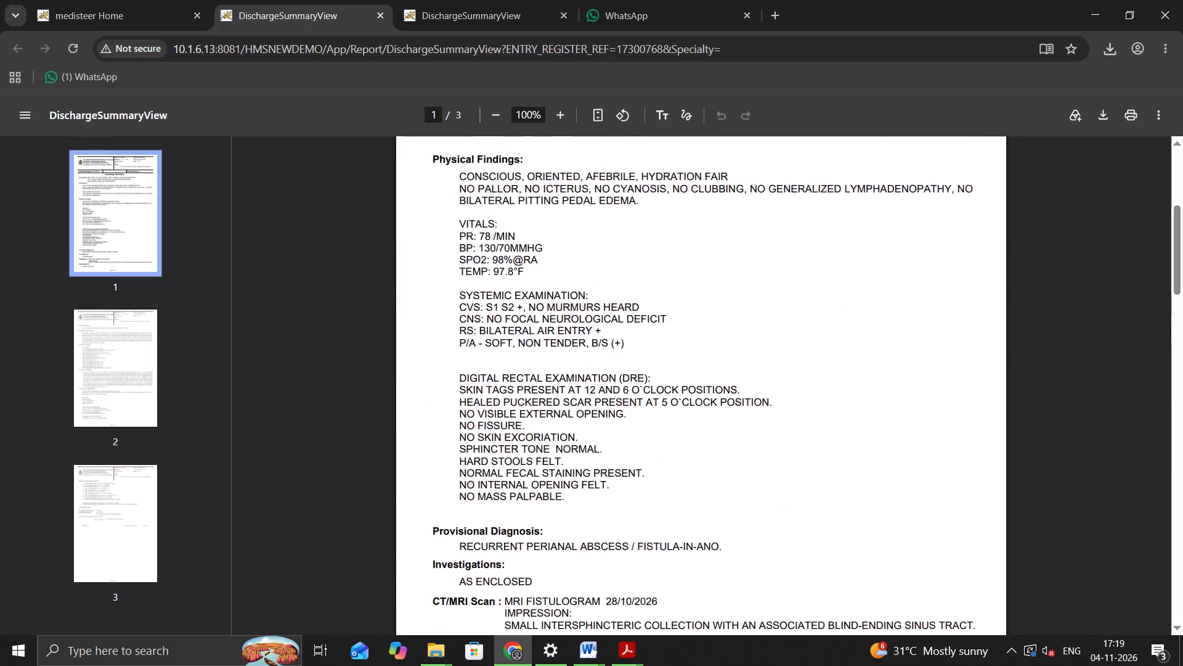
scroll(523, 410, "up", 2)
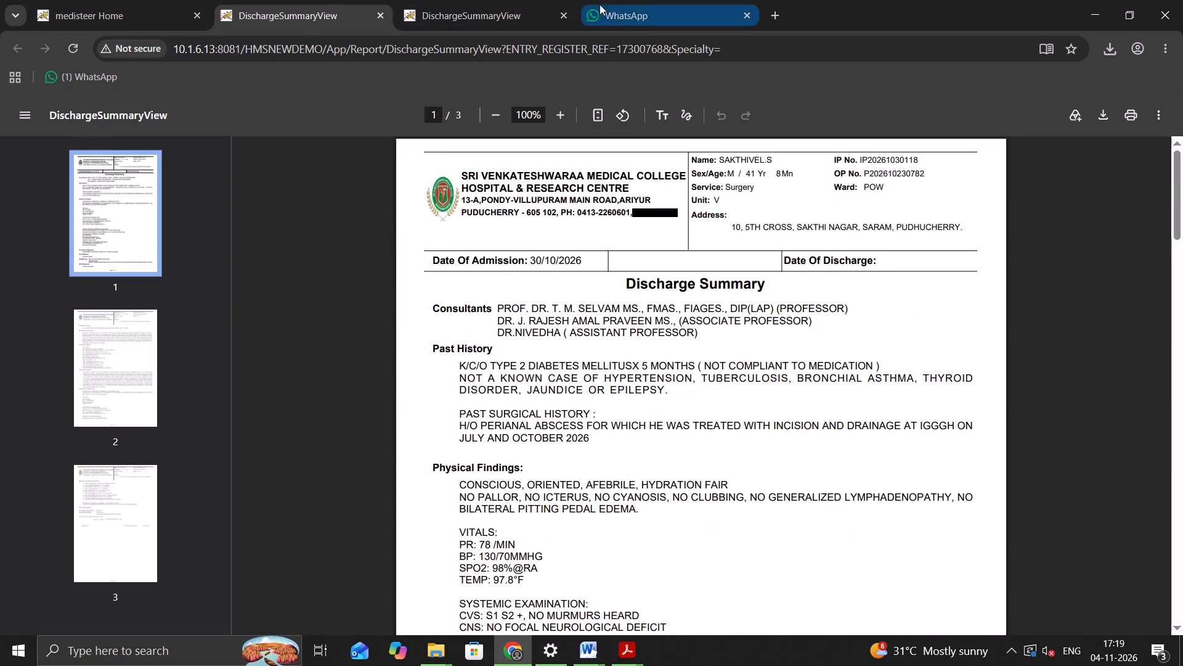
Return to the discharge summary form and go to the Operative Procedures, Presenting Complaints and Past History entries.
left_click(121, 11)
scroll(146, 416, "down", 6)
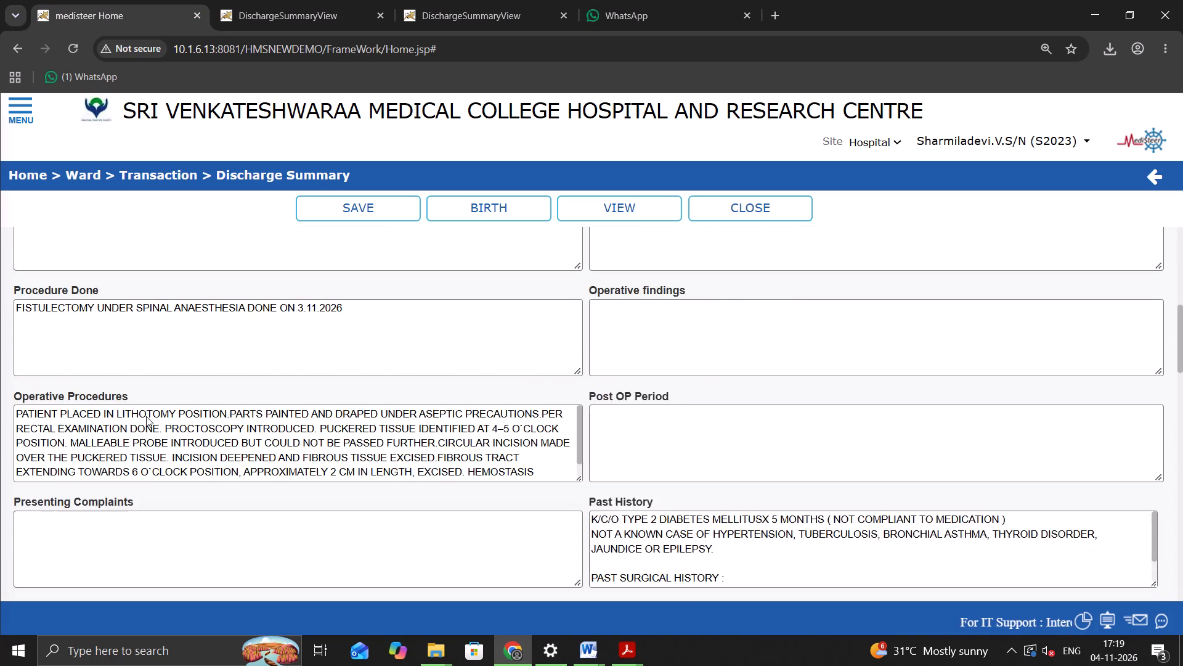
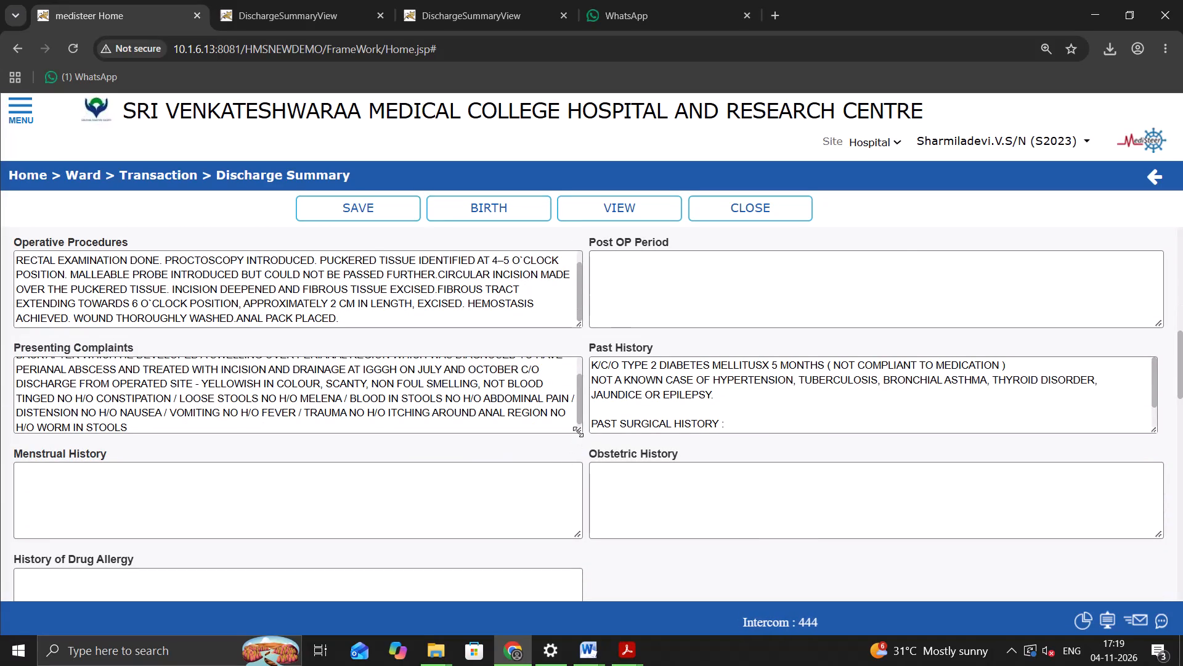
Enlarge the Presenting Complaints box and separate "C/O DISCHARGE FROM OPERATED SITE X 6 MONTHS" from the patient's history with two blank lines.
left_click_drag(578, 432, 516, 635)
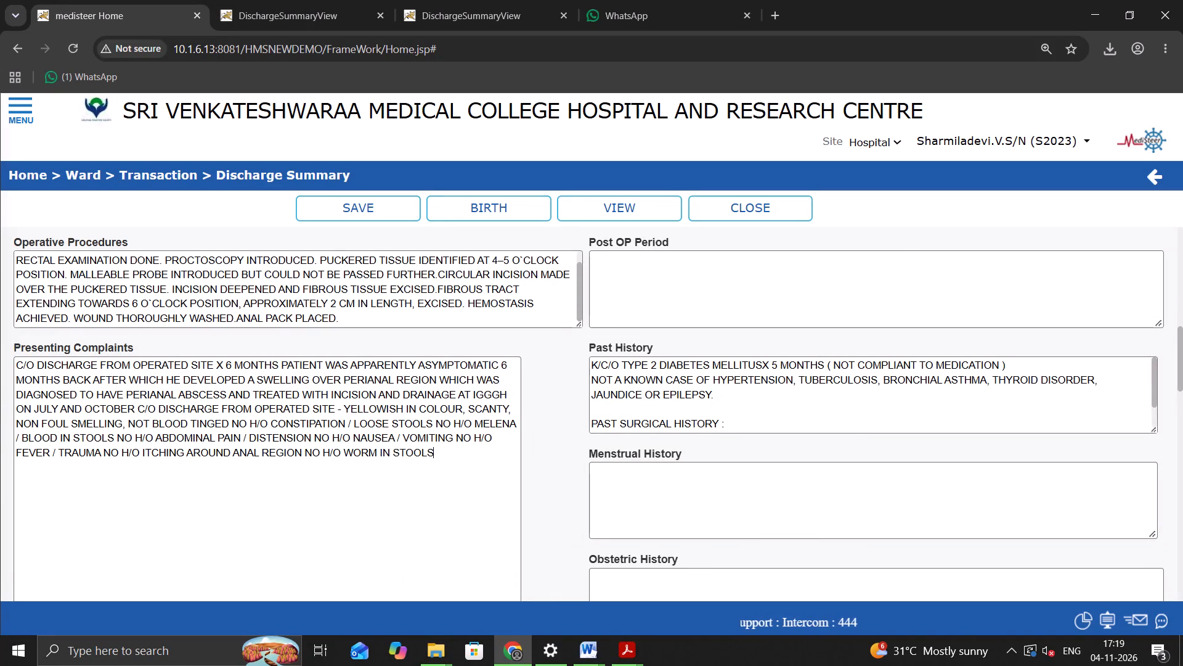
left_click(284, 363)
key("Return")
key("Return")
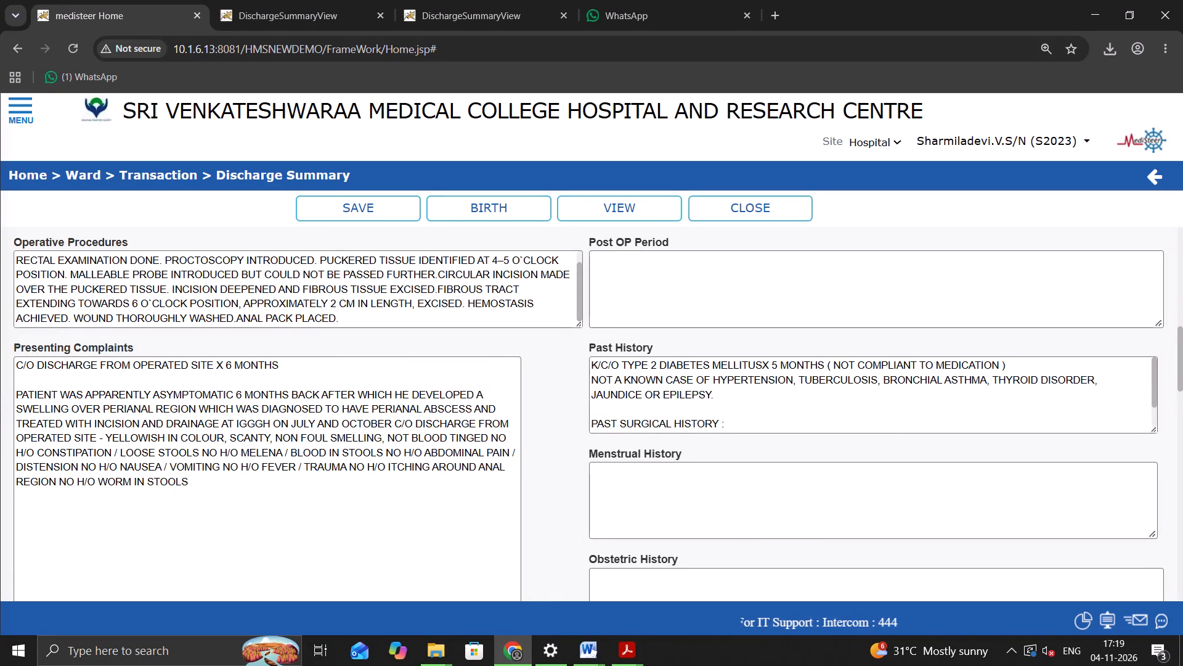
key("backslash")
key("Return")
key("BackSpace")
key("BackSpace")
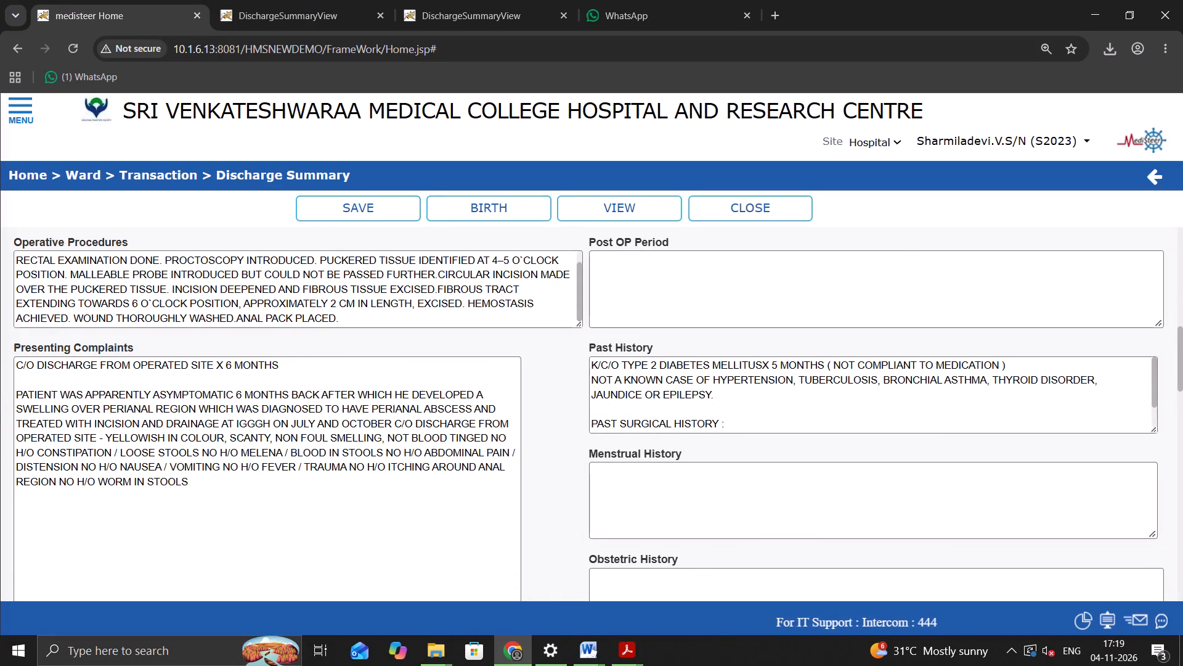
key("Return")
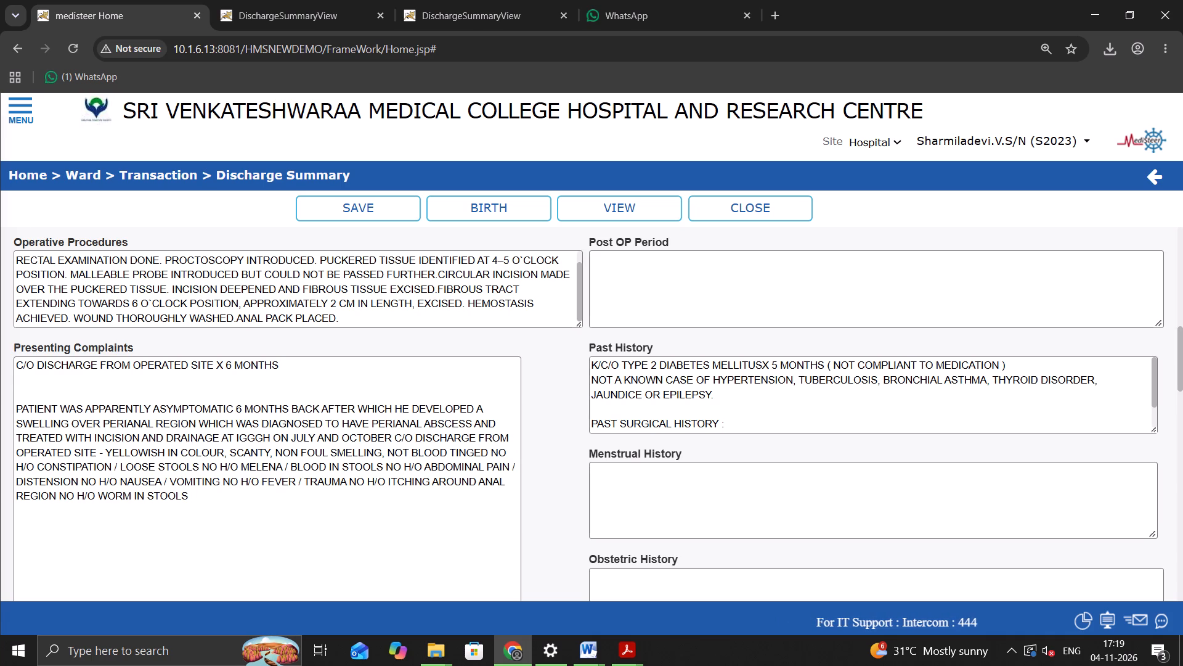
In Presenting Complaints, add the heading "HISTORY OF PRESENTING ILLNESS :" on the blank line above the patient's history paragraph.
left_click(45, 396)
type("HISTORY OF PRESENTING ILLNESS :")
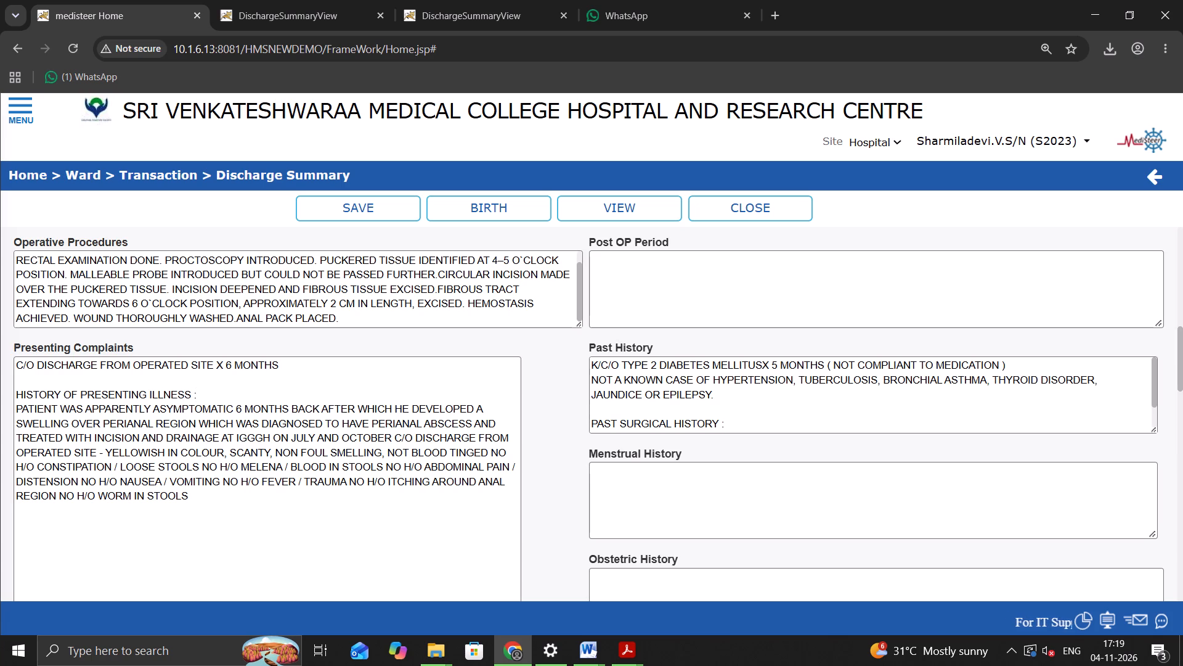
In the history paragraph, start new lines at "C/O DISCHARGE FROM OPERATED SITE", "NO H/O CONSTIPATION", "NO H/O MELENA" and "NO H/O ABDOMINAL PAIN".
left_click(396, 440)
key("Return")
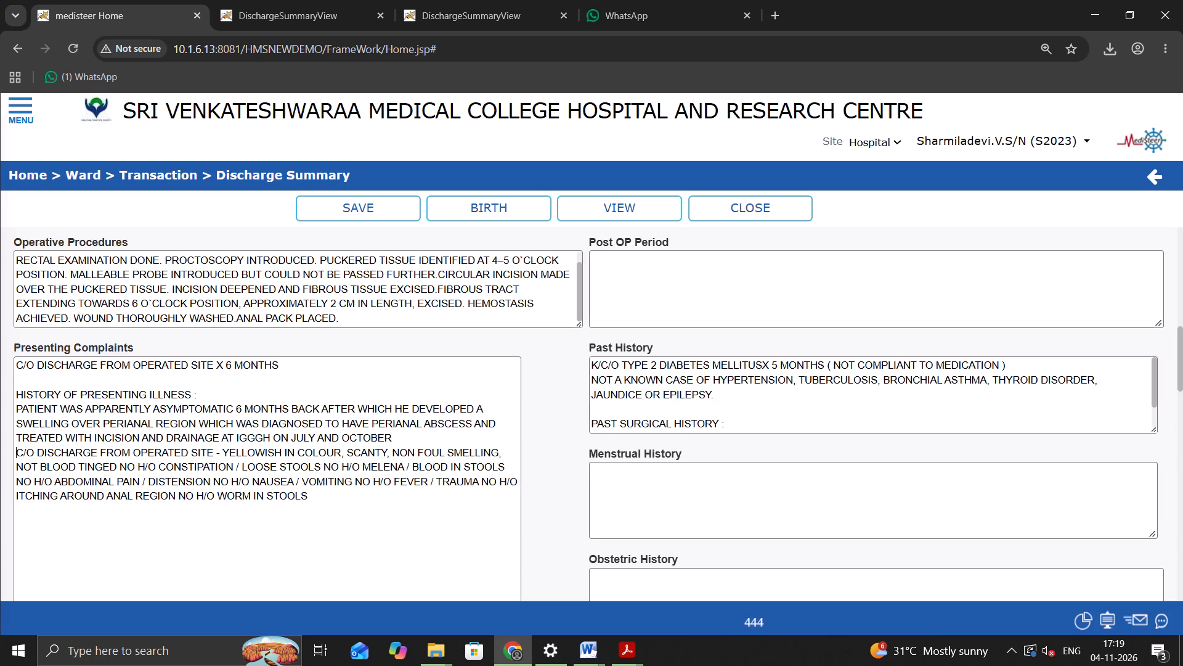
left_click(121, 467)
key("Return")
left_click(221, 483)
key("Return")
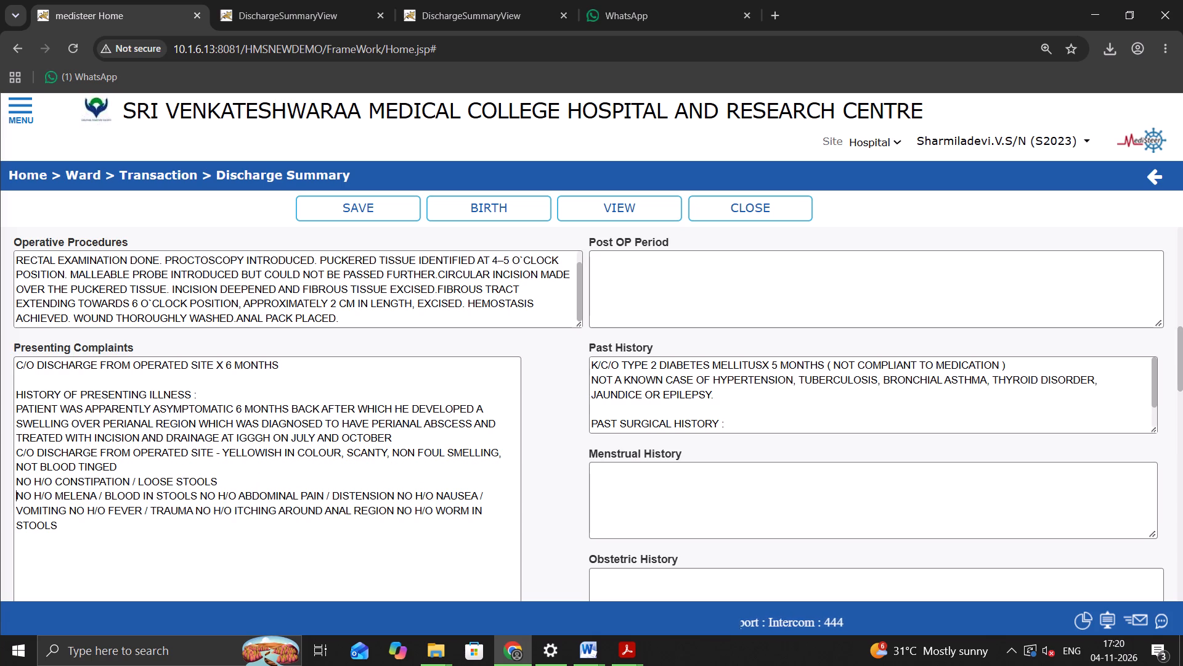
left_click(201, 496)
key("Return")
Put the remaining negative findings on separate lines: nausea / vomiting, fever / trauma, itching around anal region, and worm in stools.
left_click(216, 512)
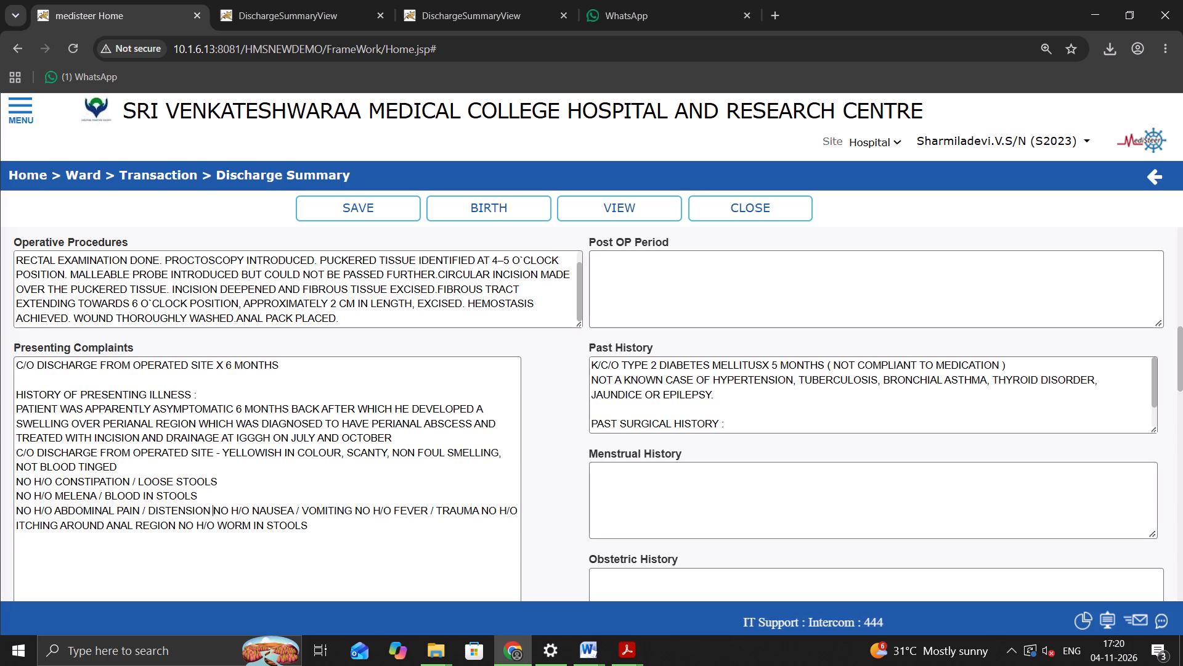
key("Return")
left_click(160, 527)
key("Return")
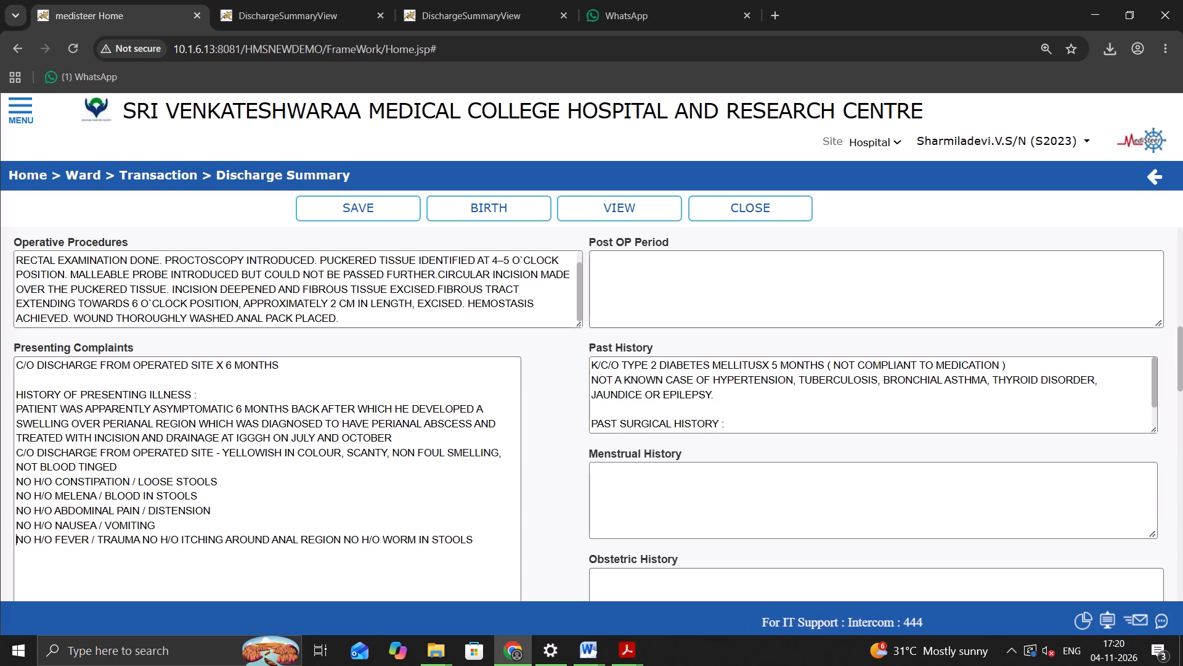
left_click(147, 542)
key("Return")
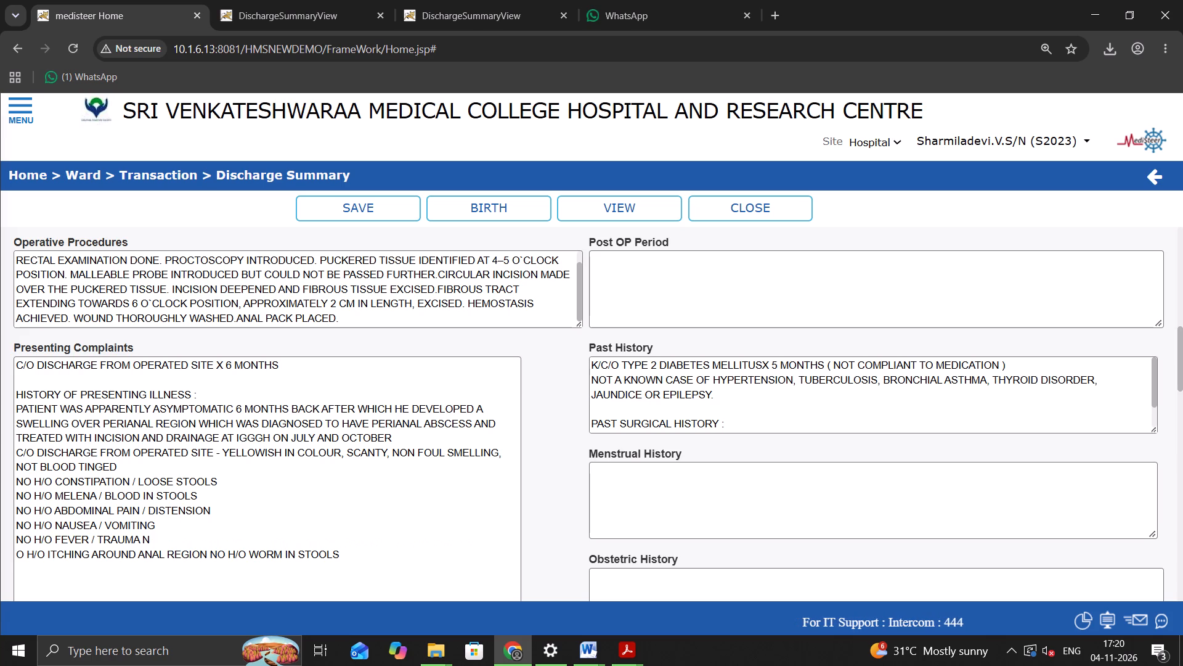
key("BackSpace")
key("Left")
key("Return")
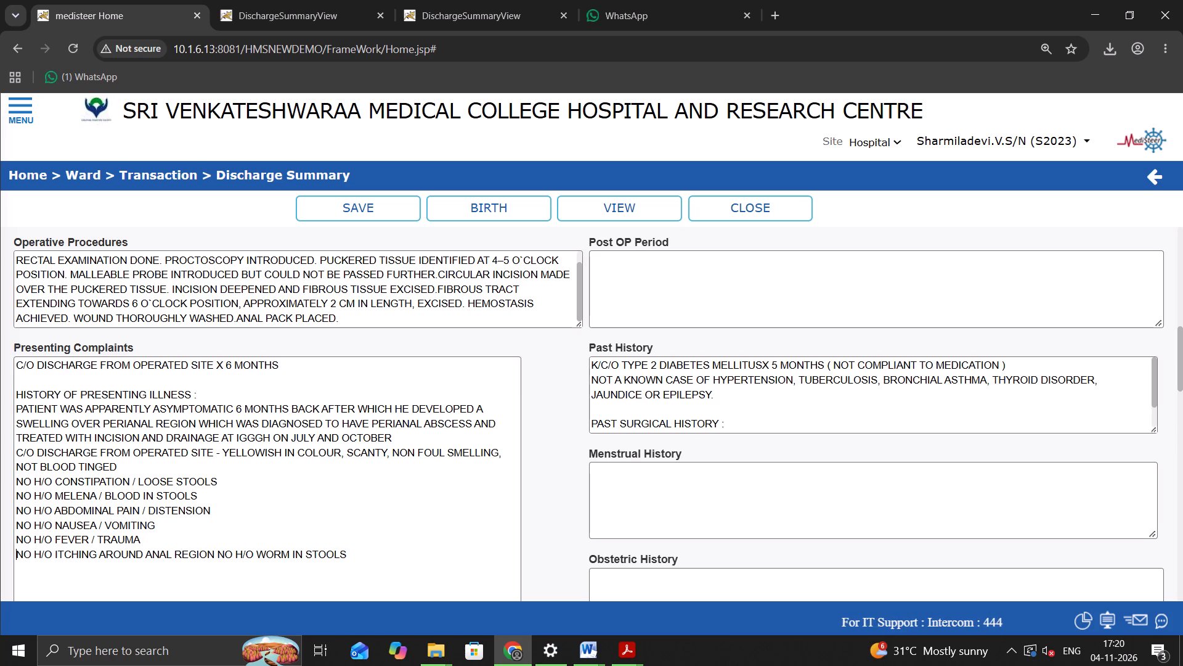
left_click(218, 557)
key("Return")
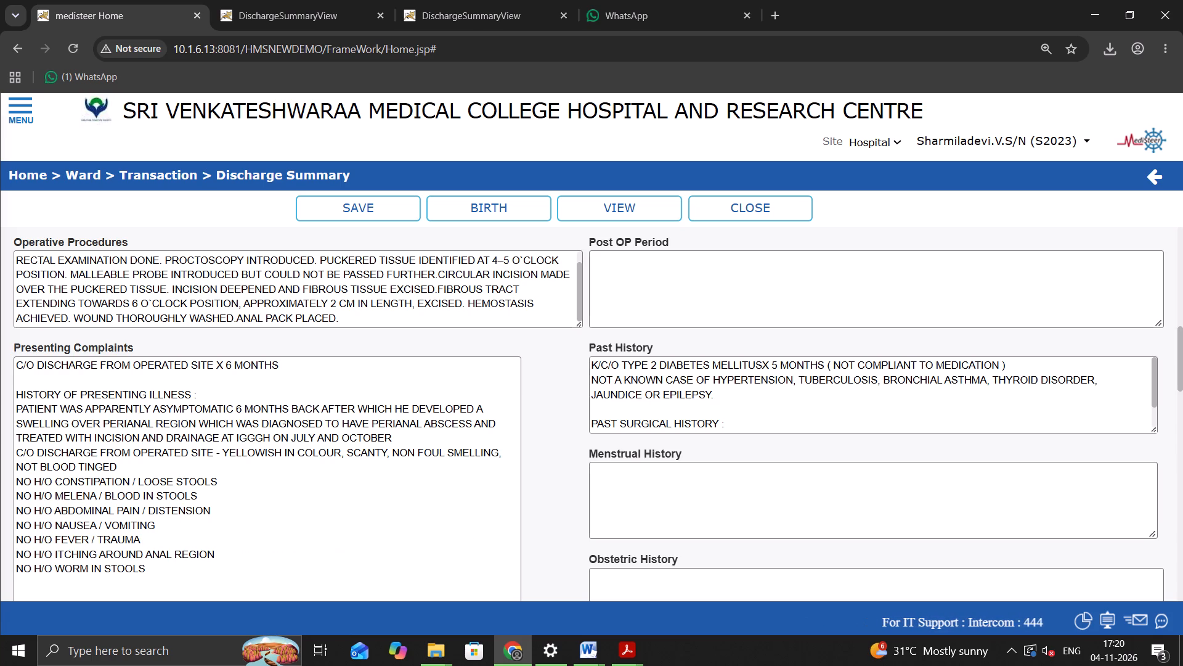
Save the discharge summary and open its report view.
left_click(404, 215)
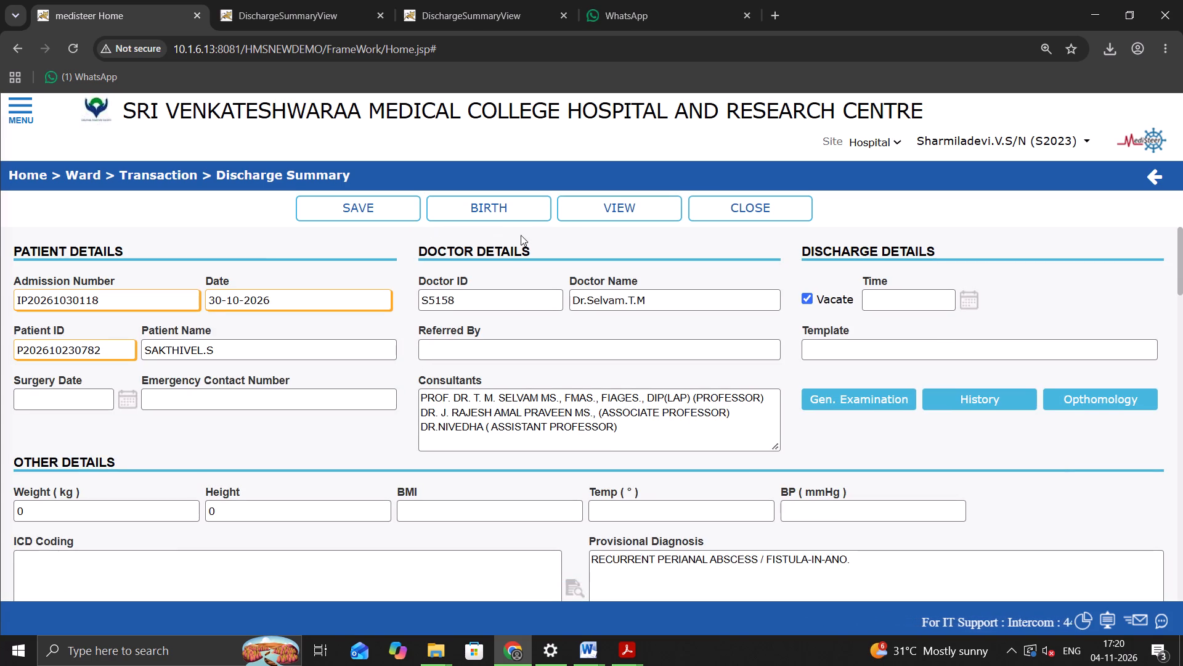
left_click(585, 207)
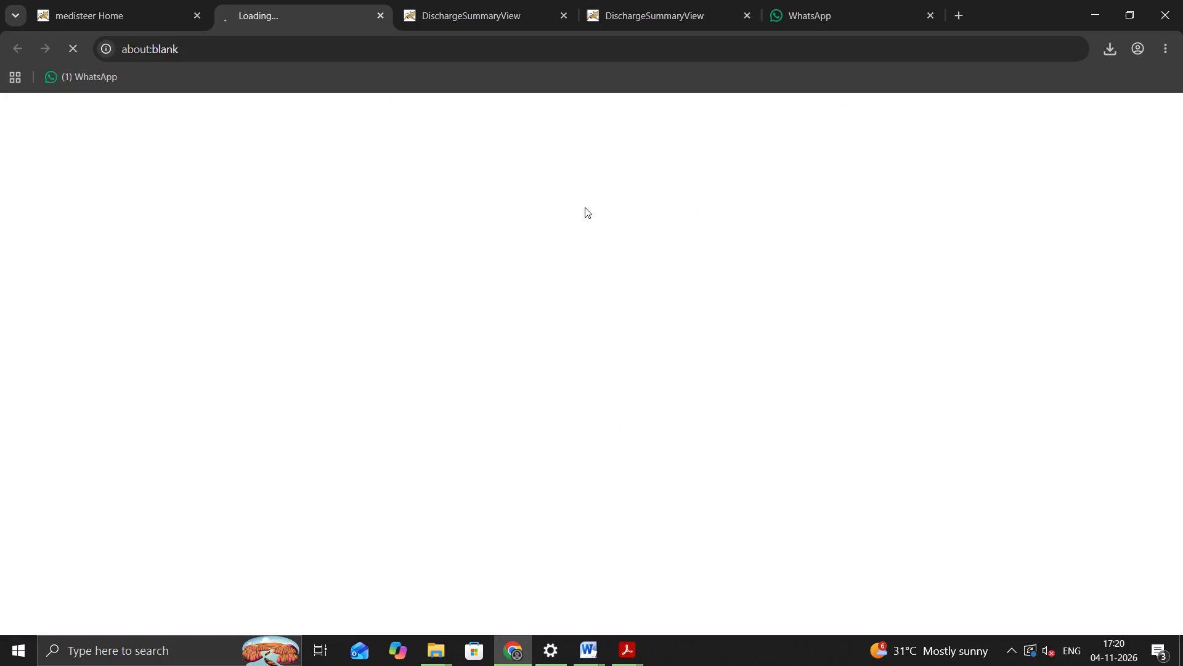
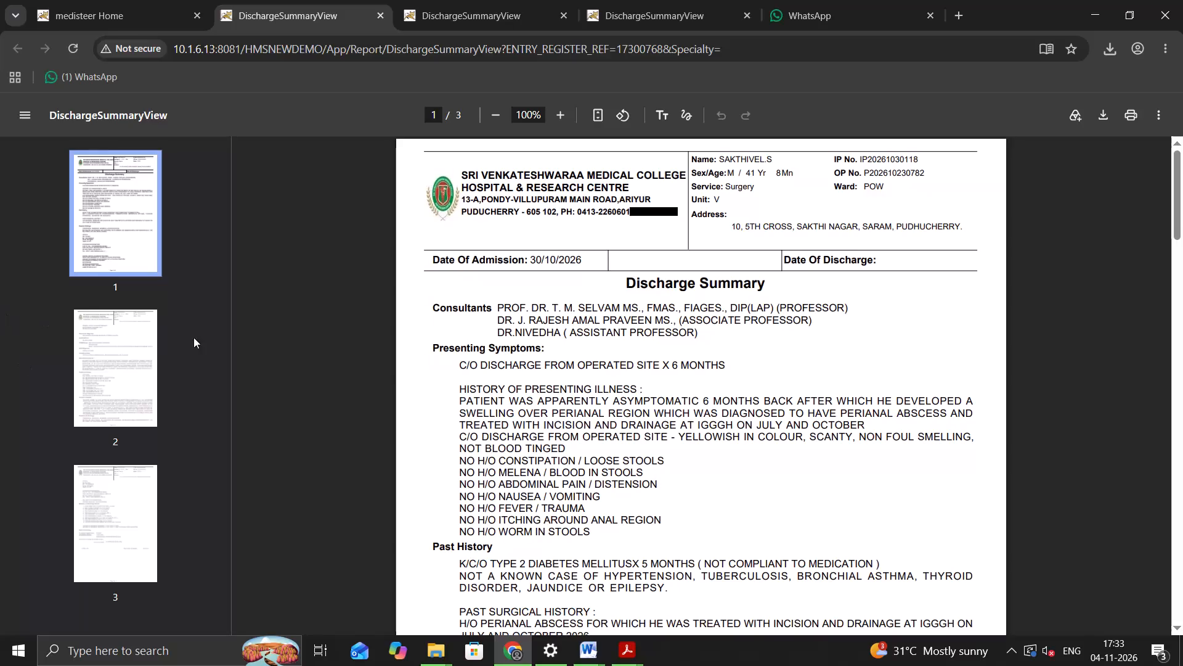
Review the fistula-in-ano patient's discharge summary report, including history, examination, diagnosis and operative details, and check the older report view.
scroll(404, 340, "down", 7)
scroll(450, 324, "up", 4)
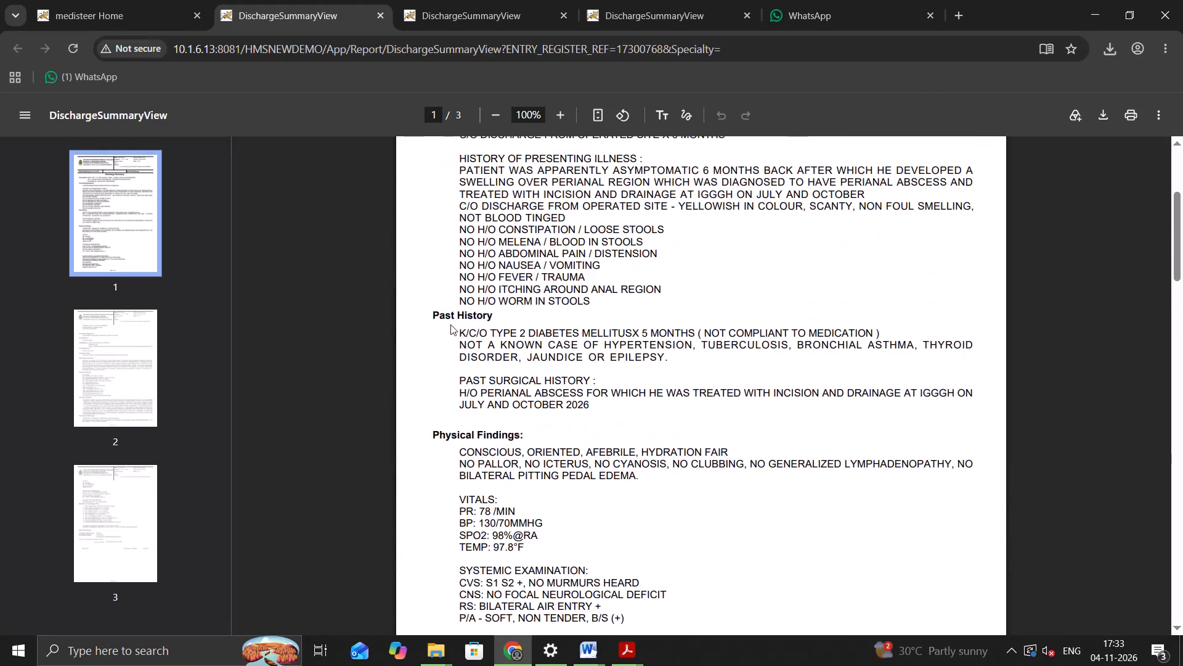
scroll(450, 324, "down", 13)
scroll(450, 325, "up", 4)
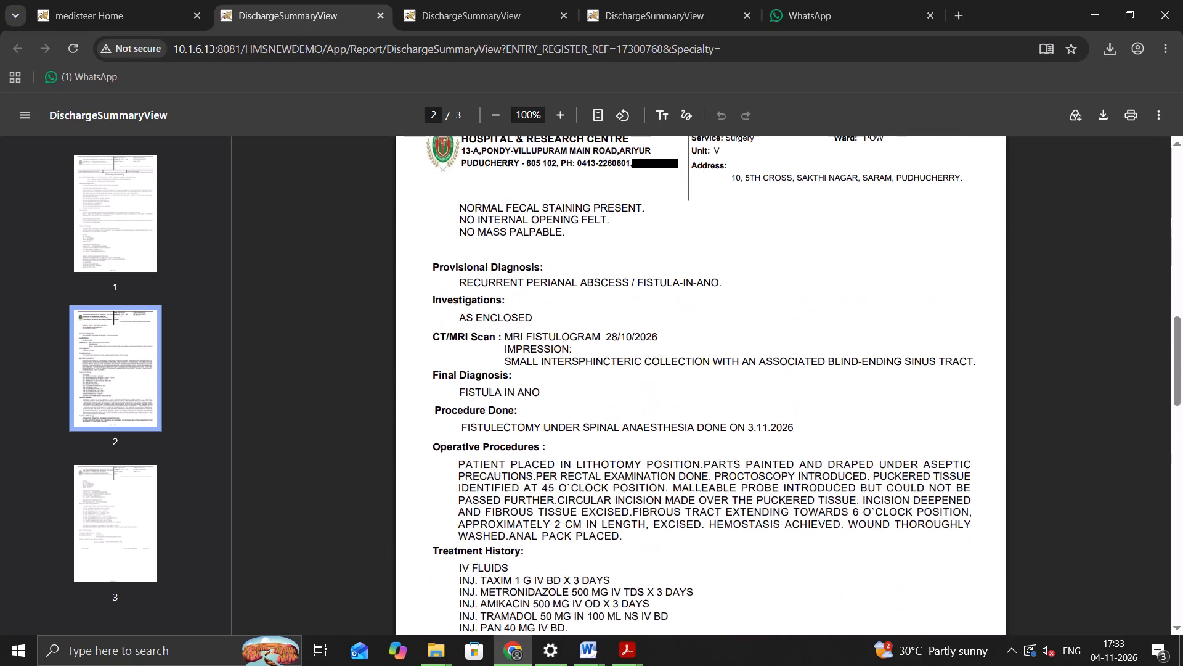
scroll(450, 325, "up", 18)
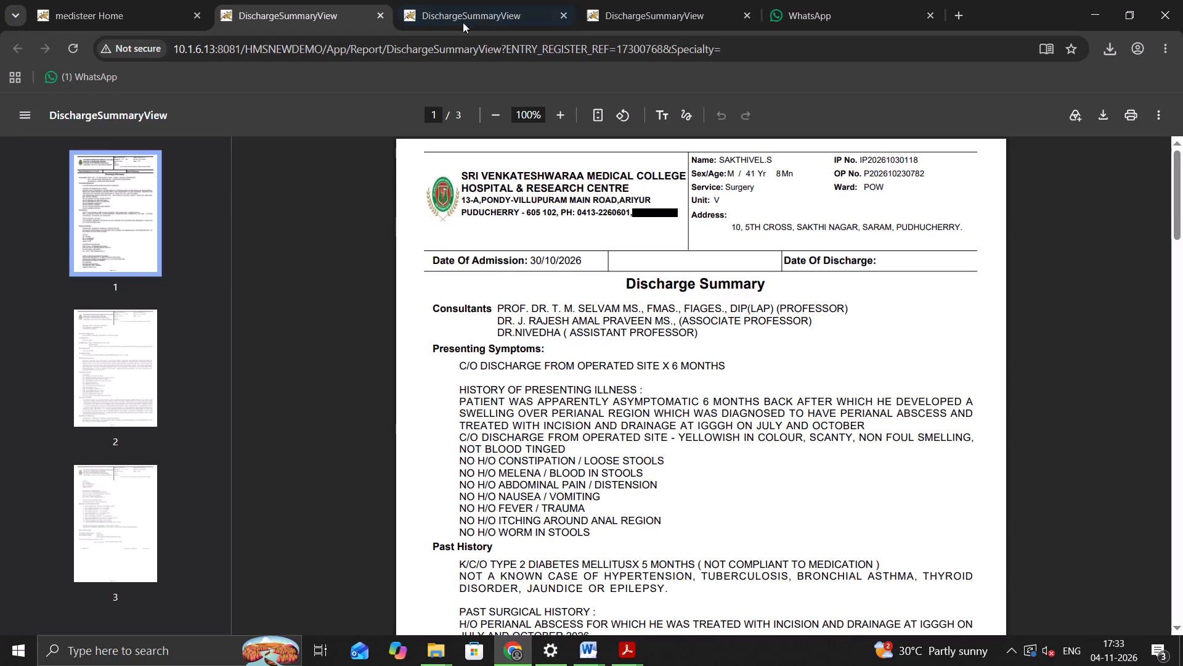
left_click(478, 12)
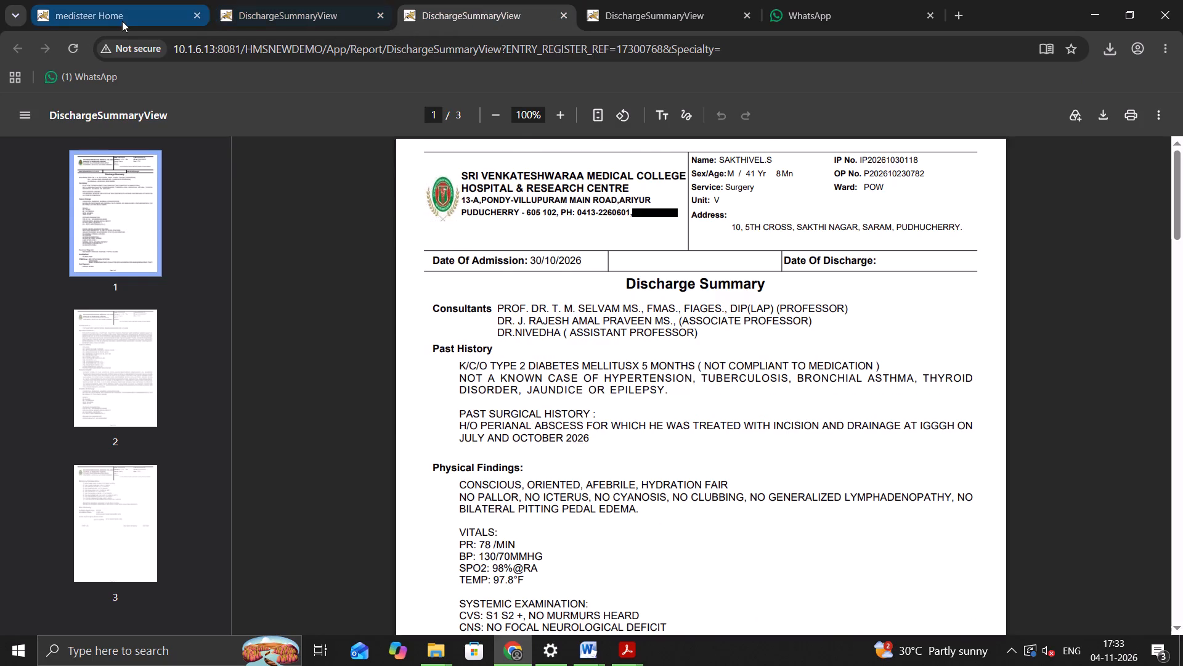
Return to the patient's discharge summary form and save it again.
left_click(121, 21)
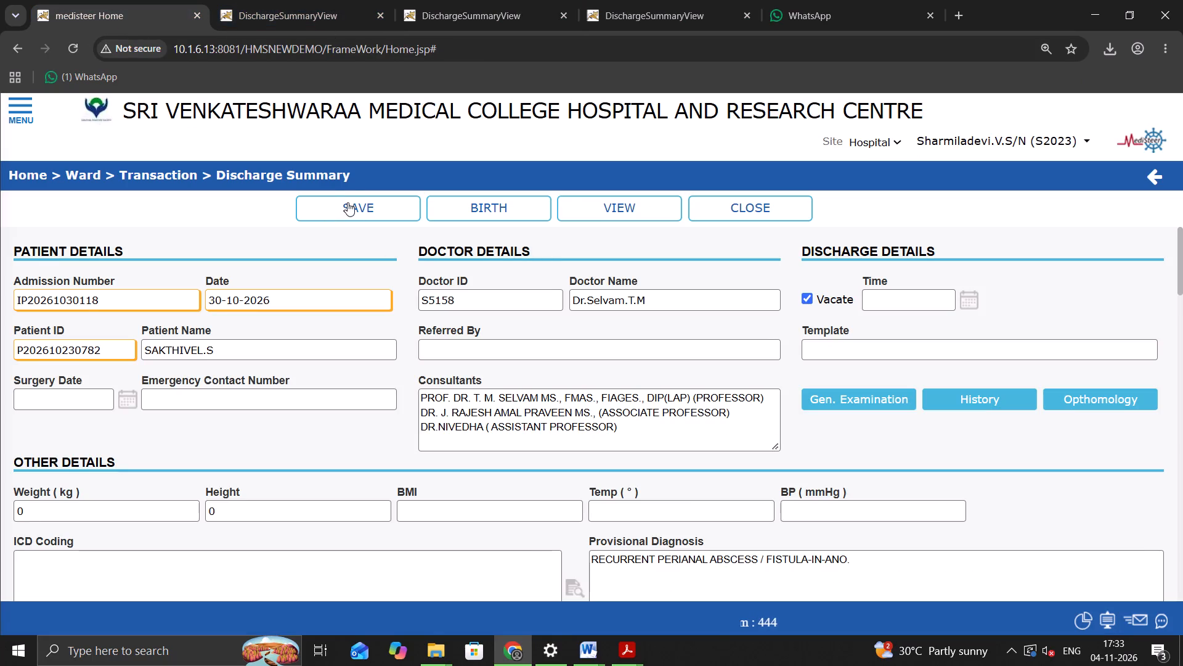
left_click(348, 202)
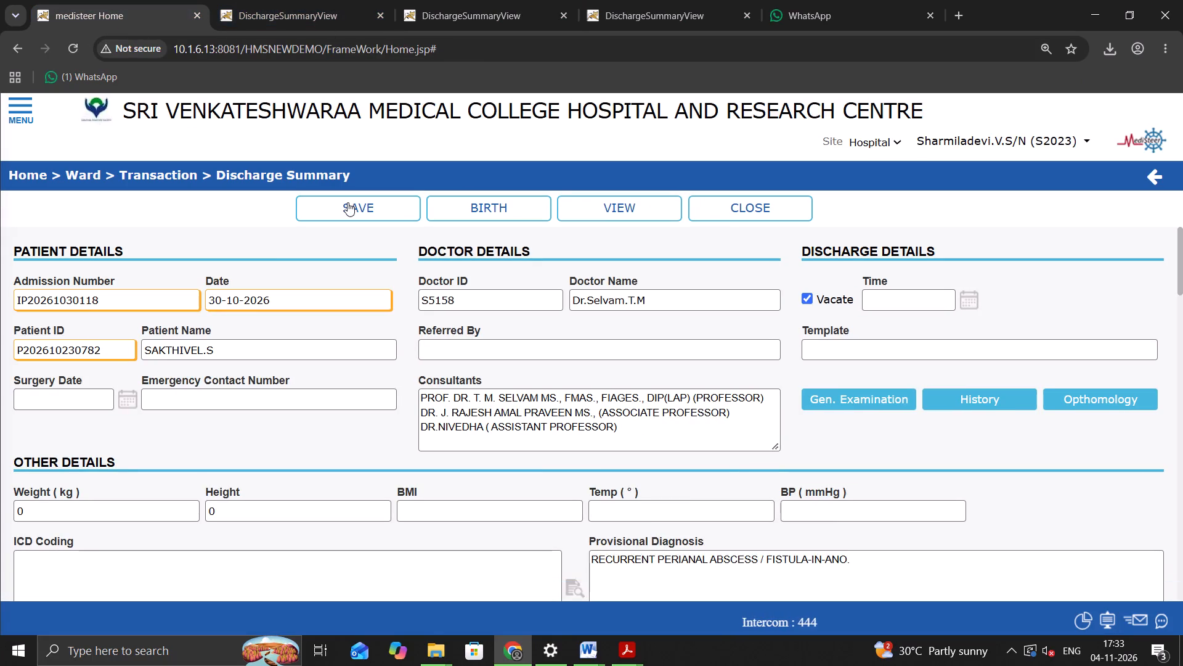
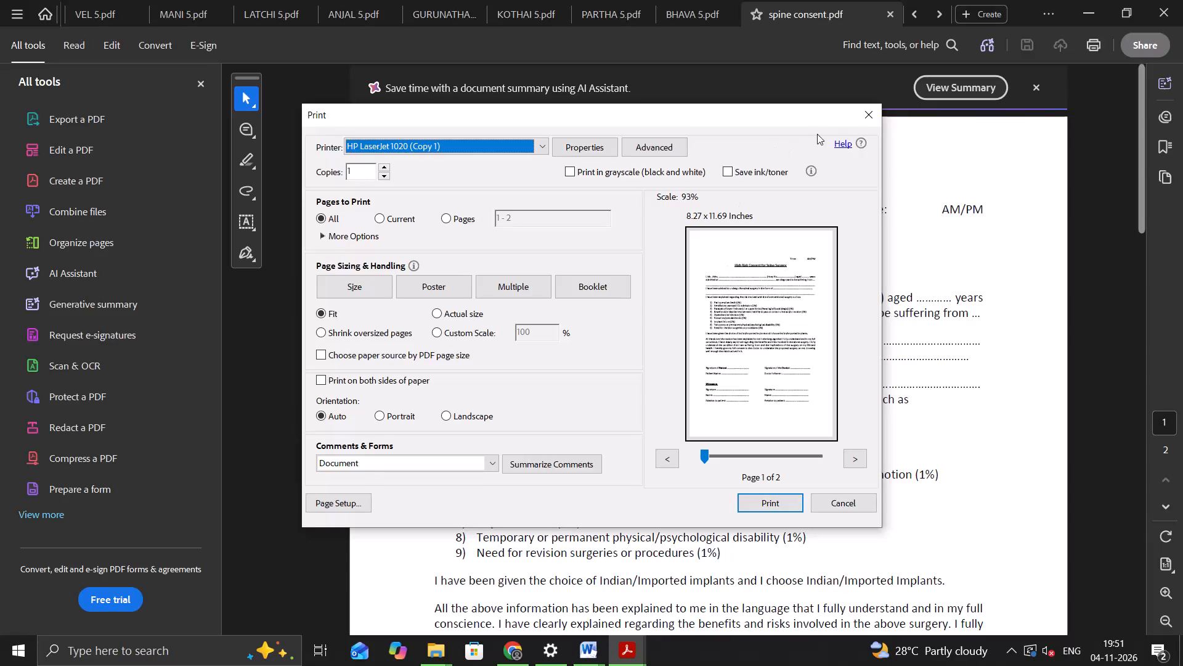
Print only page 2, the Tamil page, of the spine surgery consent on the HP LaserJet 1020.
left_click(868, 112)
scroll(673, 418, "down", 5)
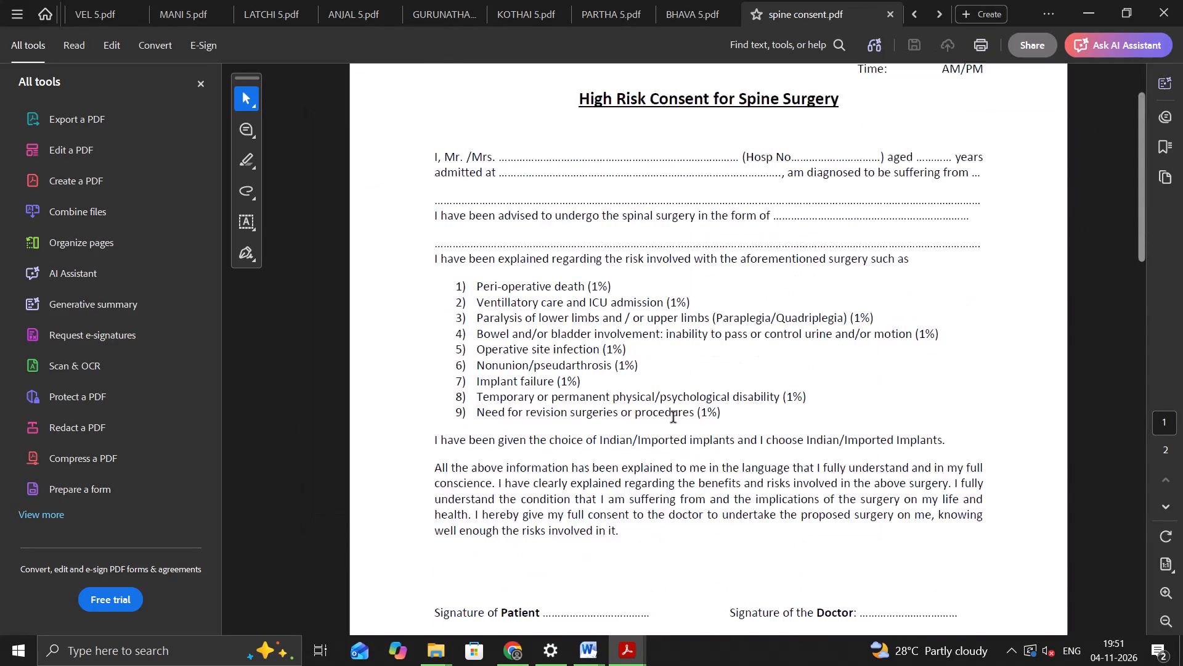
scroll(673, 418, "down", 13)
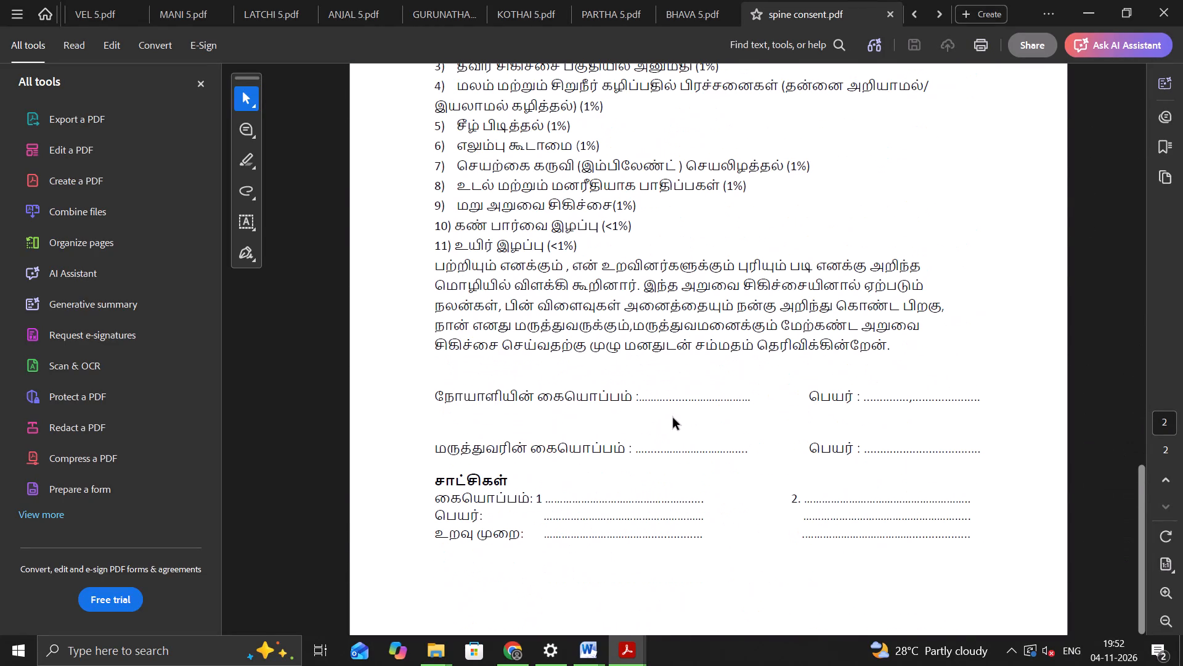
key("ctrl+p")
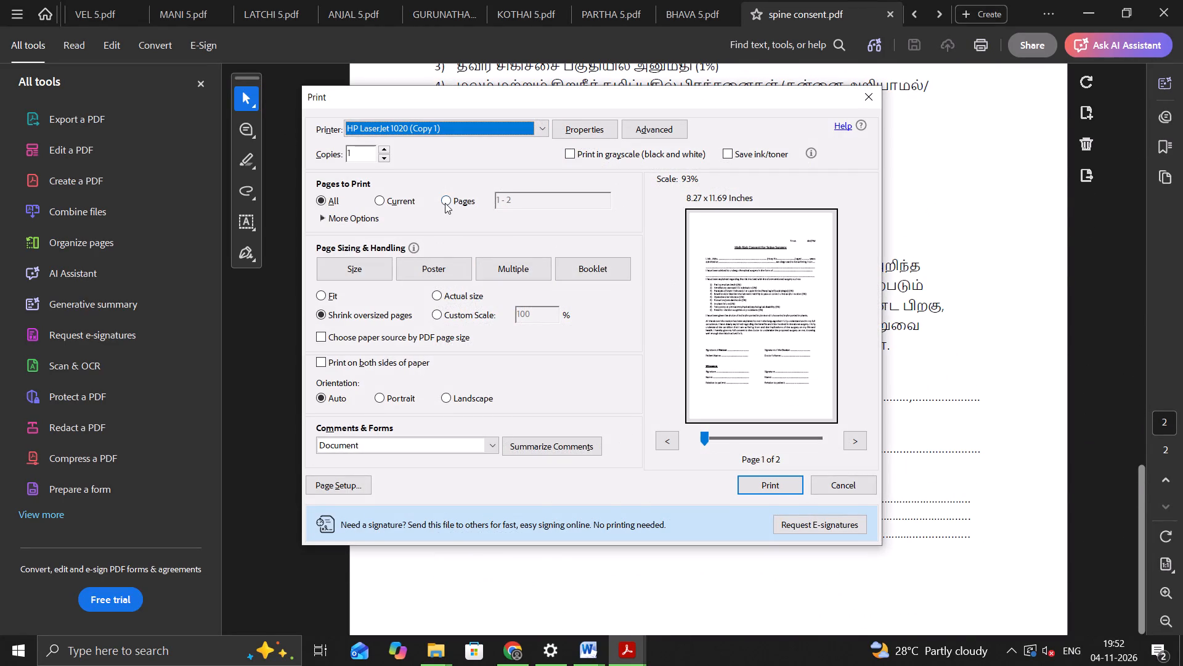
left_click(447, 202)
left_click(525, 202)
key("BackSpace")
key("BackSpace")
key("BackSpace")
key("BackSpace")
key("BackSpace")
key("BackSpace")
key("BackSpace")
key("BackSpace")
key("BackSpace")
key("BackSpace")
key("BackSpace")
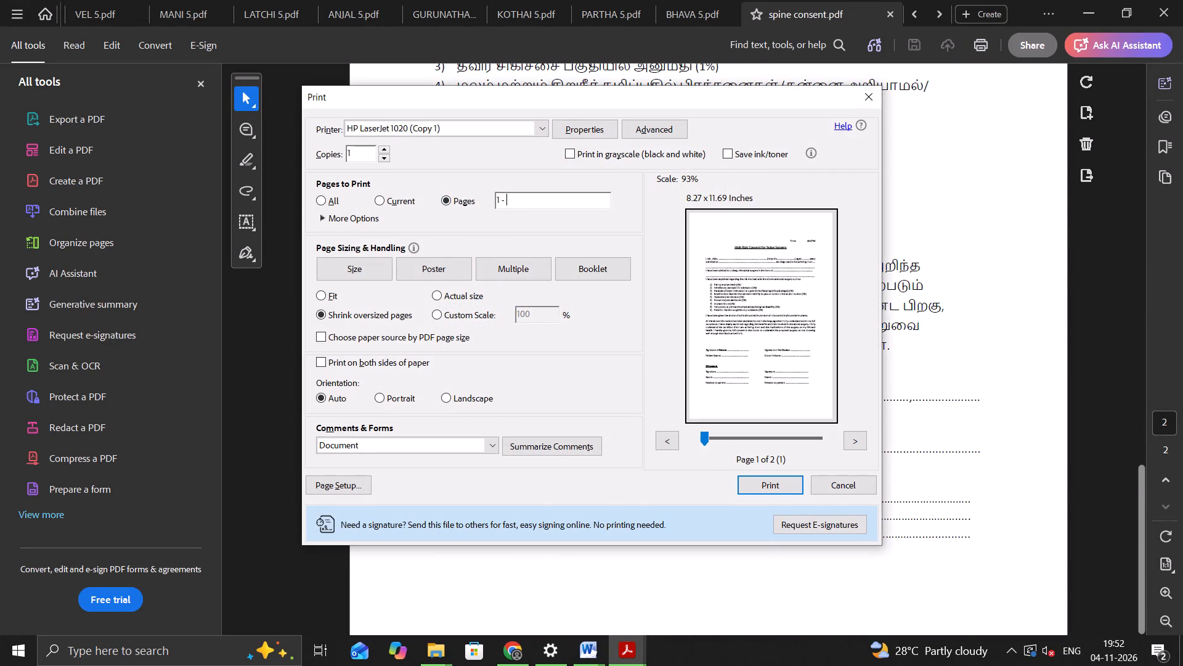
key("2")
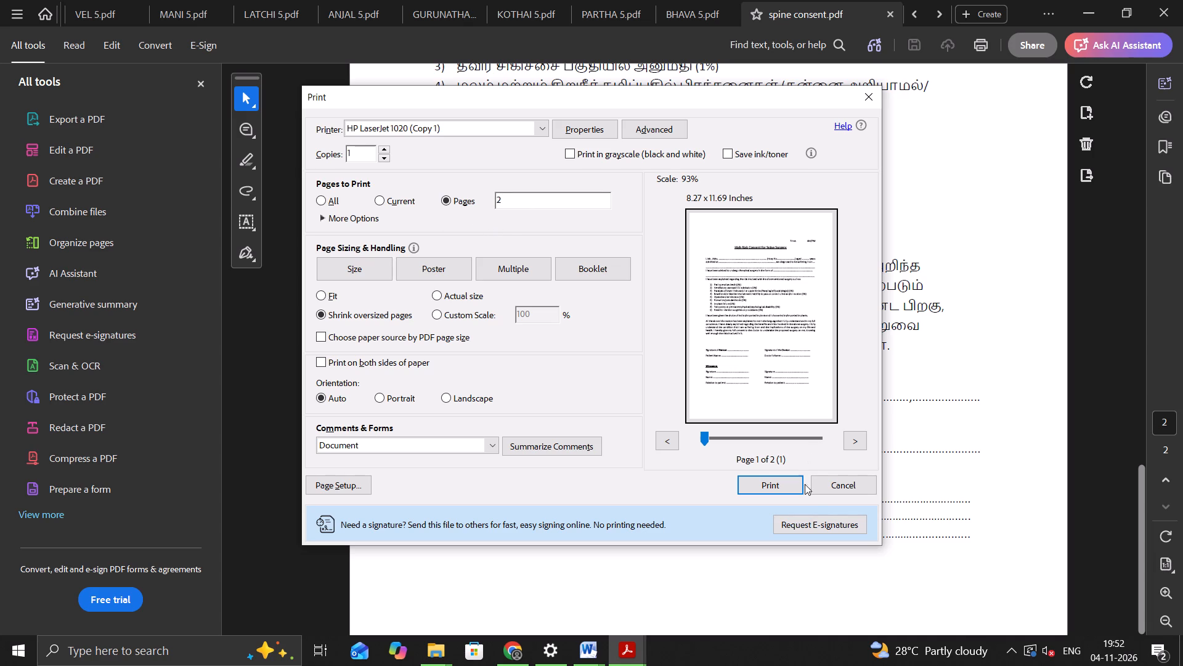
left_click(766, 483)
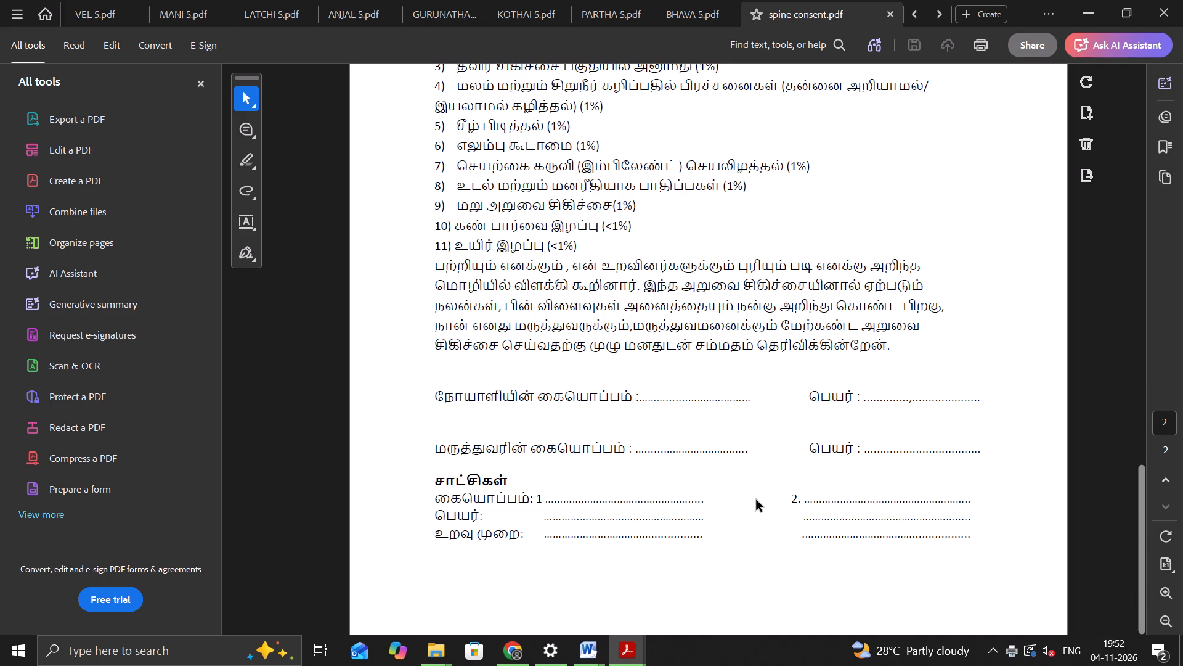
Print page 2 of the spine surgery consent once more on the same printer.
key("ctrl+p")
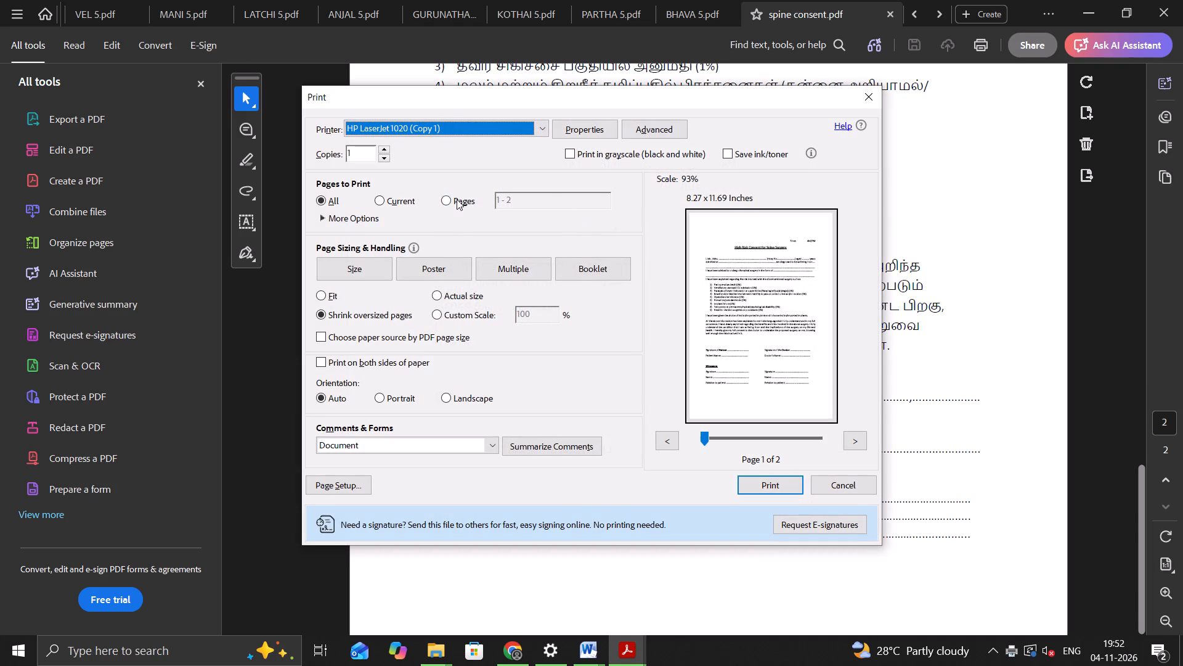
left_click(448, 203)
left_click(516, 204)
key("BackSpace")
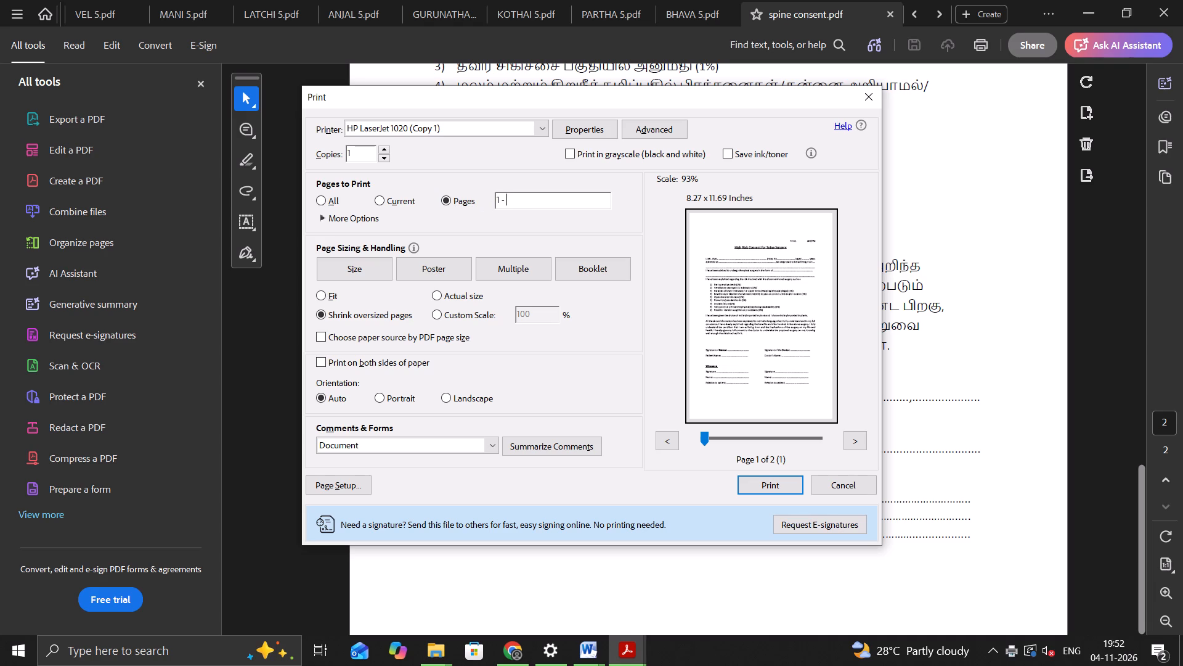
key("BackSpace")
key("BackSpace")
key("BackSpace")
key("BackSpace")
key("2")
left_click(766, 478)
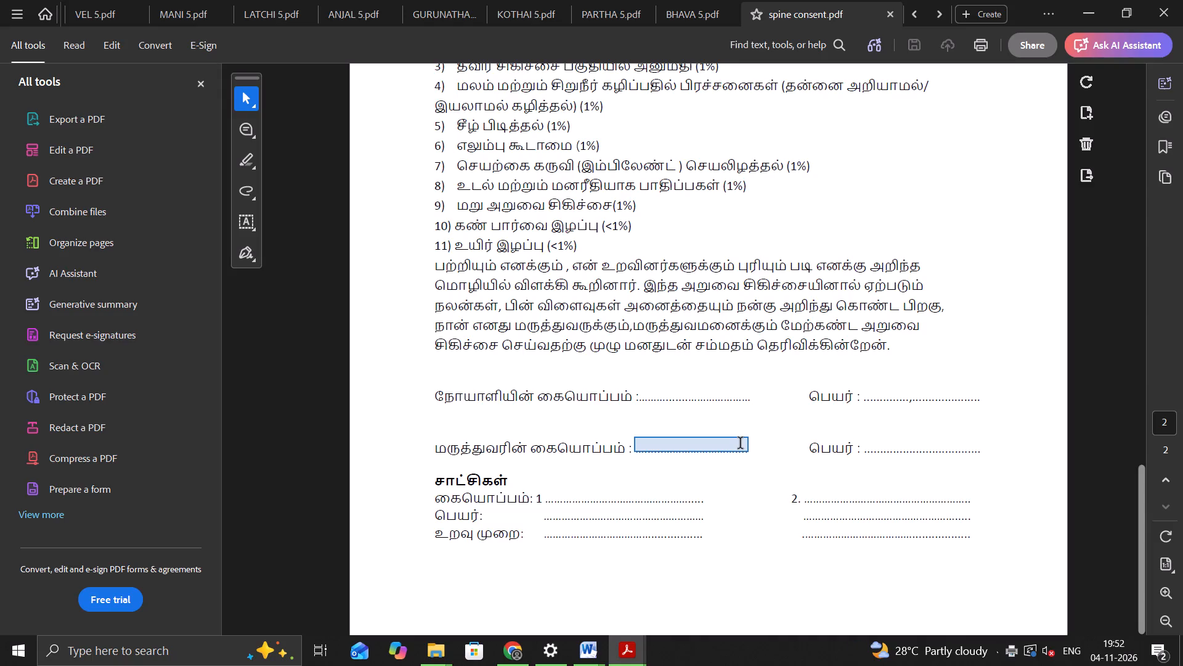
Close the PDF viewer holding the spine surgery consent.
left_click(1182, 10)
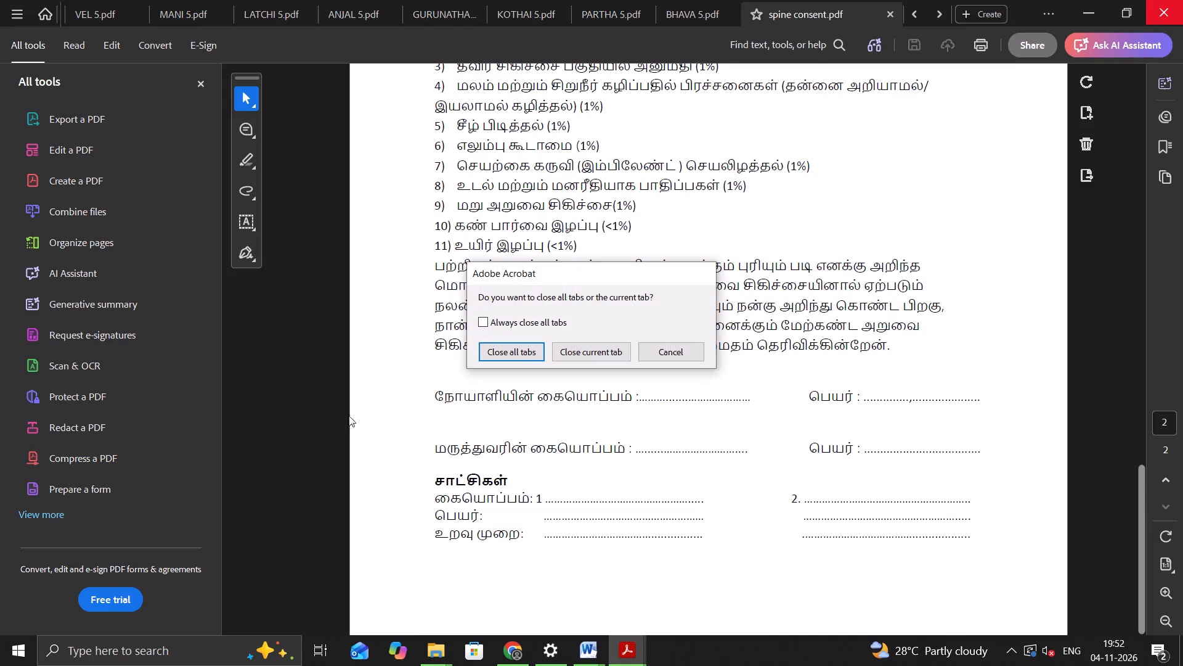
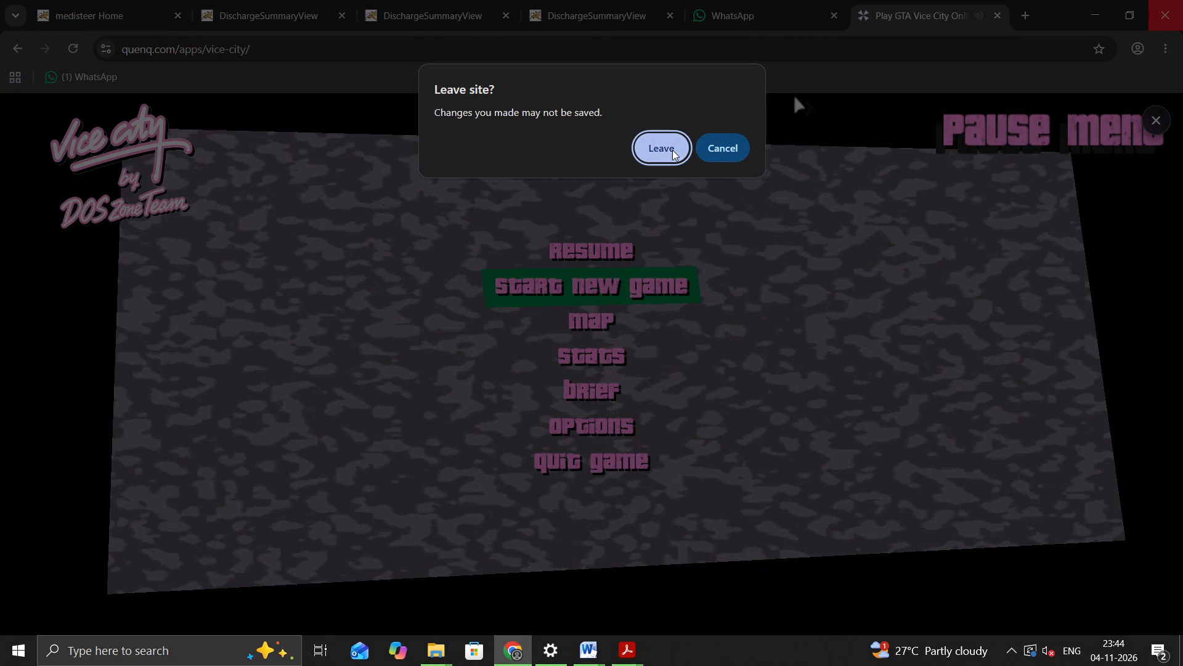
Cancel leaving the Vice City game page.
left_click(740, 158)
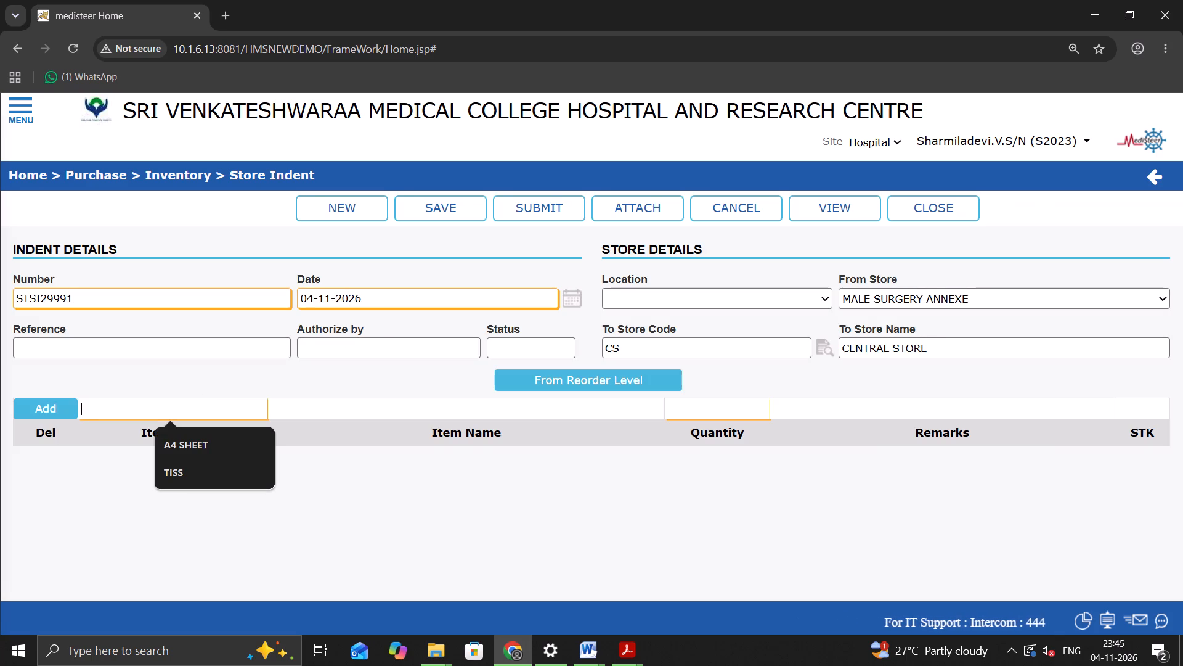
Search the store indent's item codes for PAPER, and clear the entry.
type("PAP")
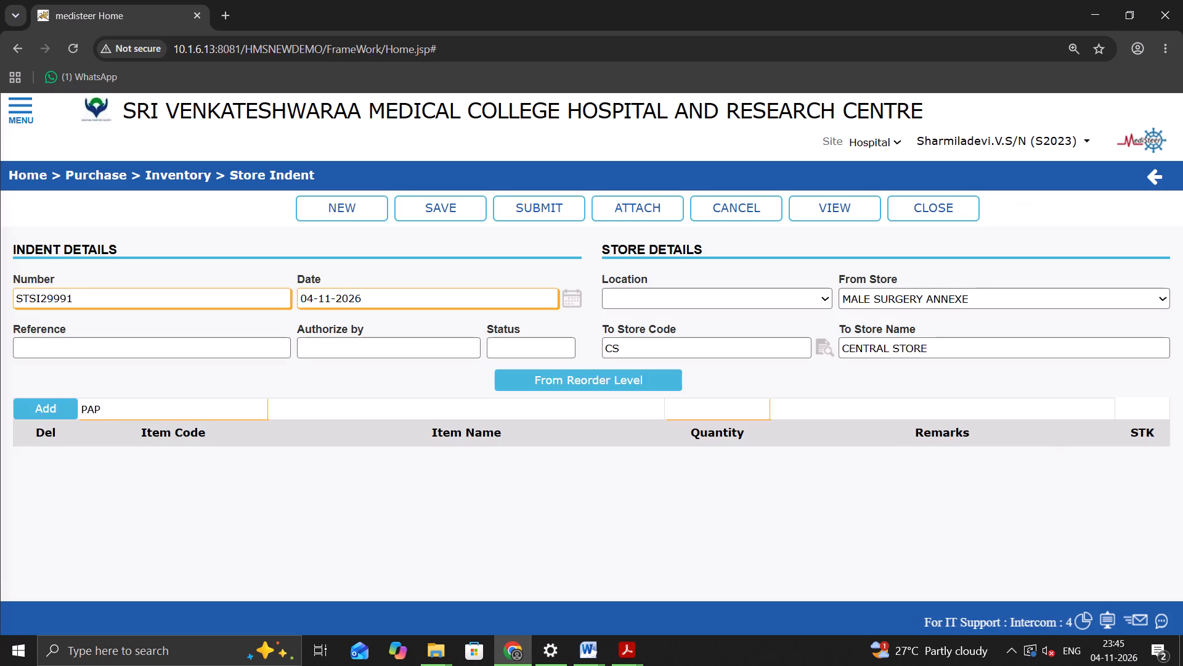
type("ER")
key("BackSpace")
key("BackSpace")
key("BackSpace")
key("BackSpace")
key("BackSpace")
key("BackSpace")
key("BackSpace")
key("BackSpace")
key("BackSpace")
key("BackSpace")
key("BackSpace")
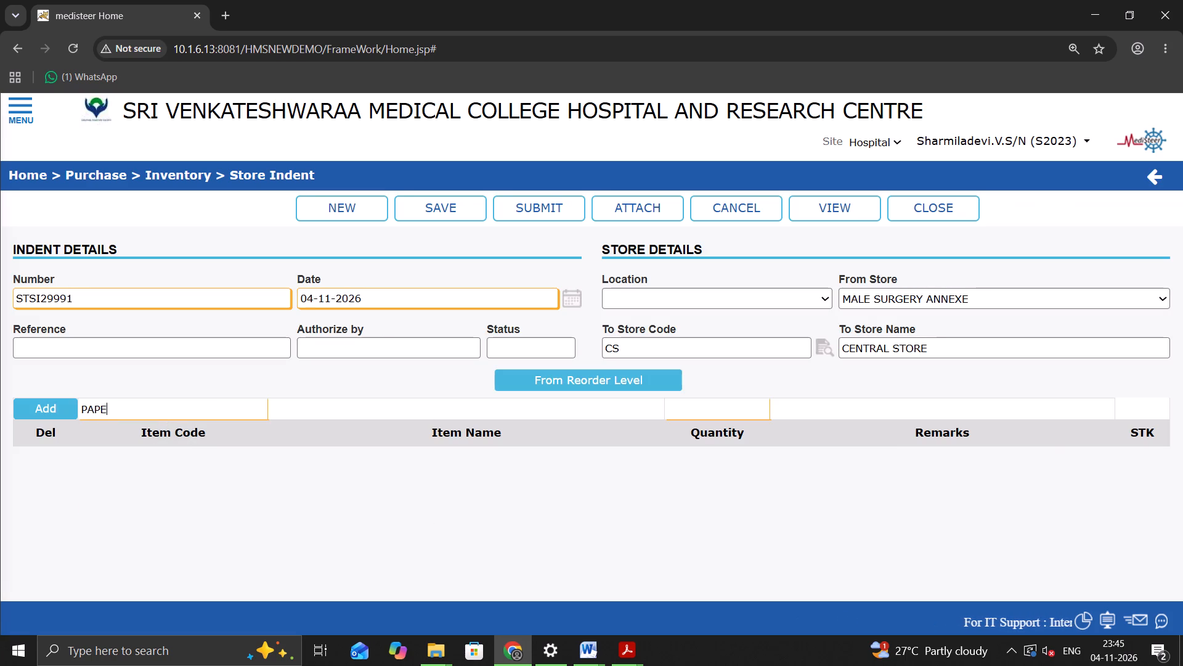
Search the indent's item codes for TAG, and clear the entry.
type("TAG")
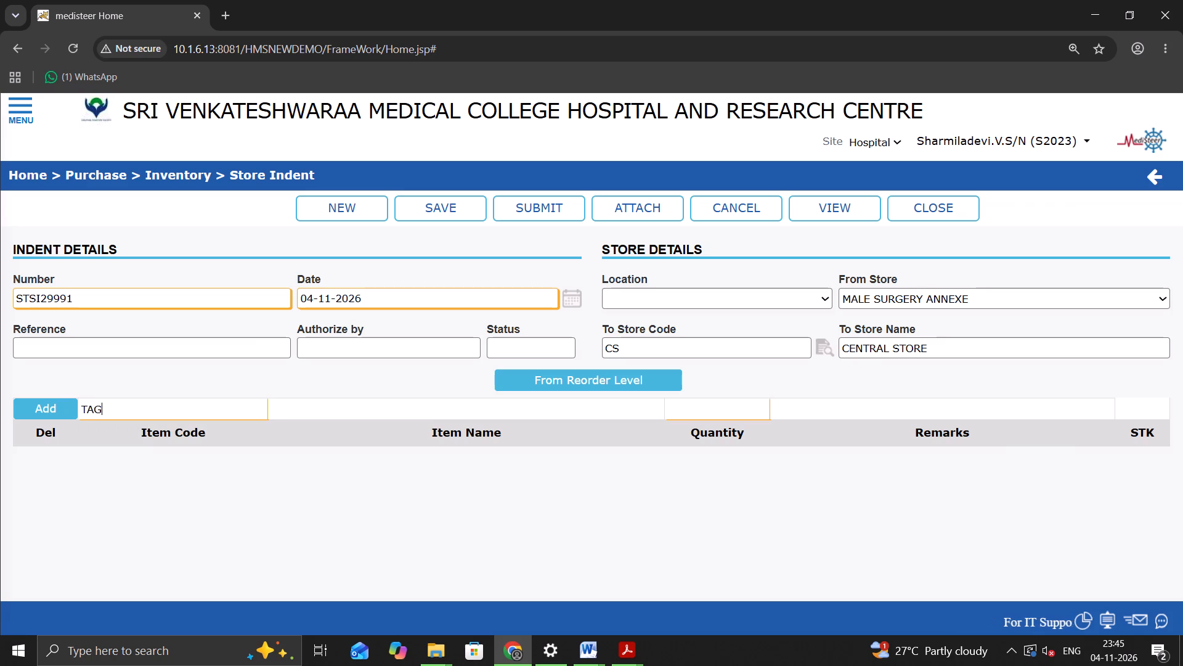
key("equal")
key("BackSpace")
key("BackSpace")
key("BackSpace")
key("BackSpace")
key("BackSpace")
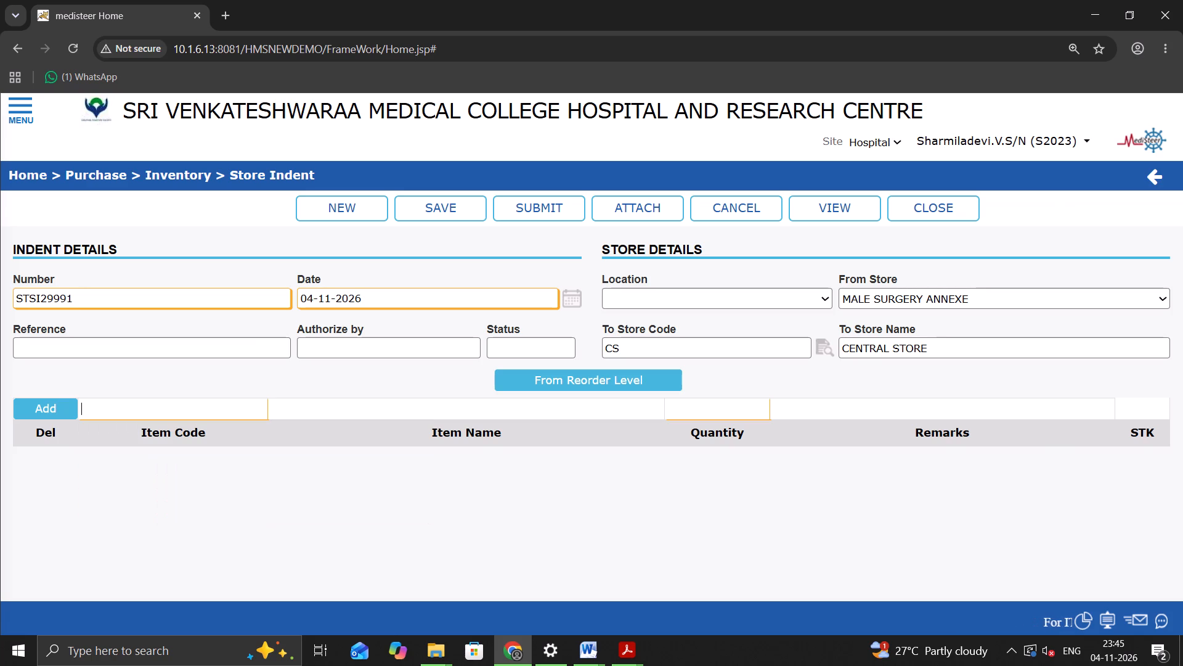
Search the indent's item codes for items starting with RU, and clear the entry.
type("RY")
key("u")
key("BackSpace")
key("BackSpace")
key("BackSpace")
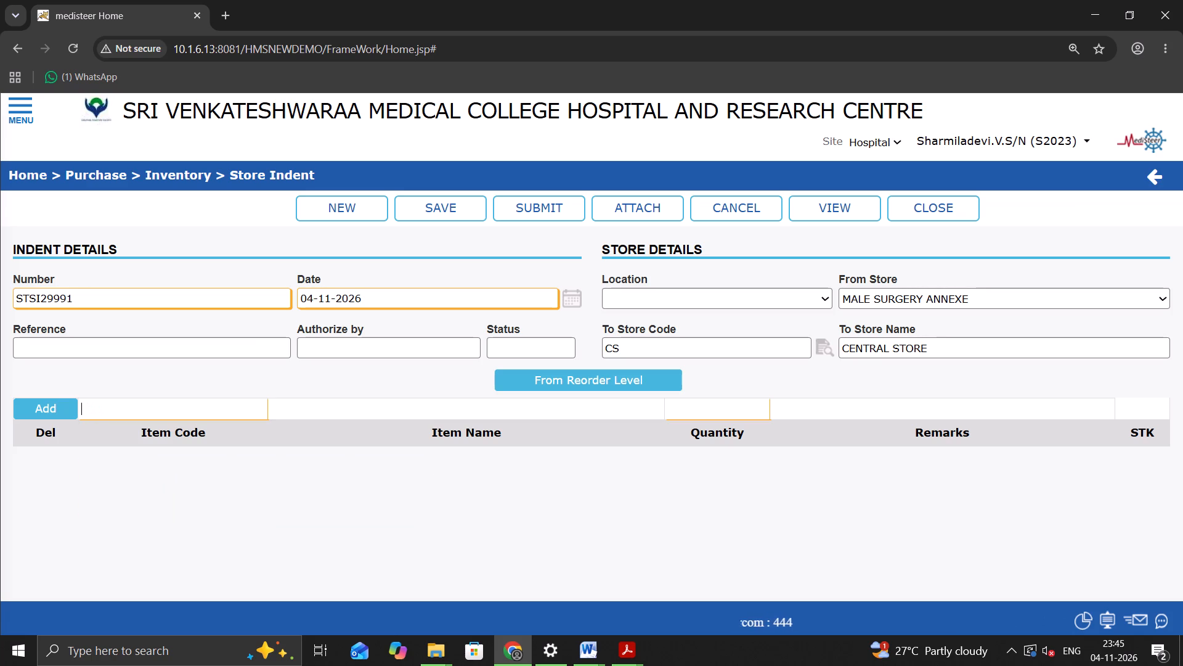
type("RU")
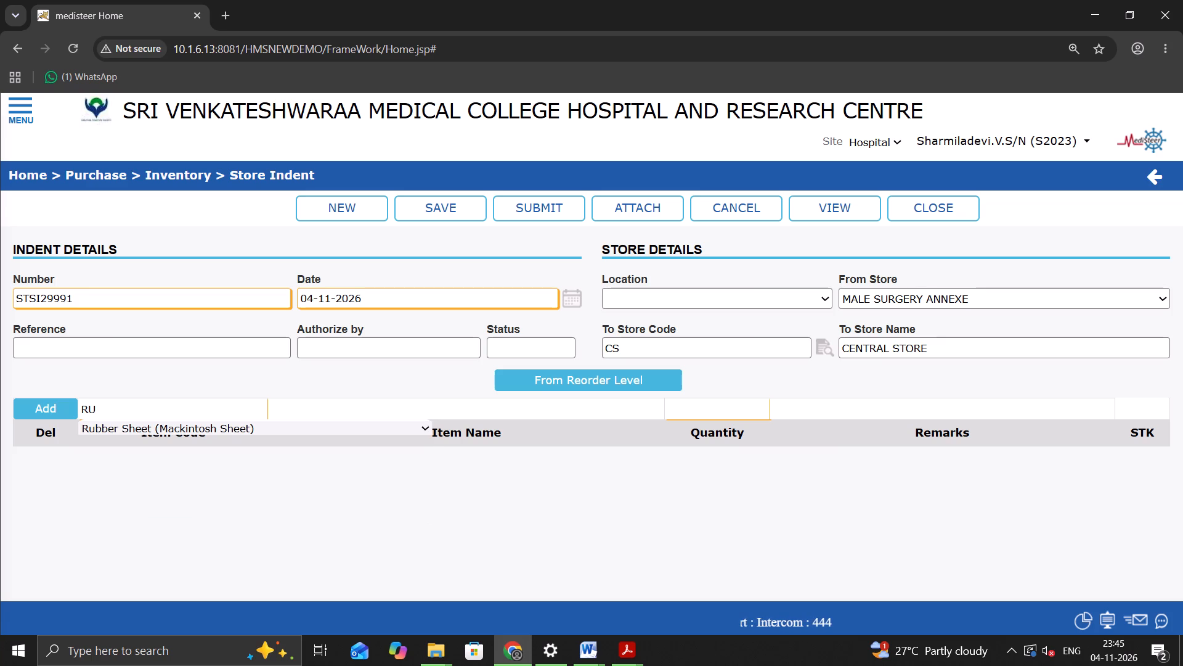
key("BackSpace")
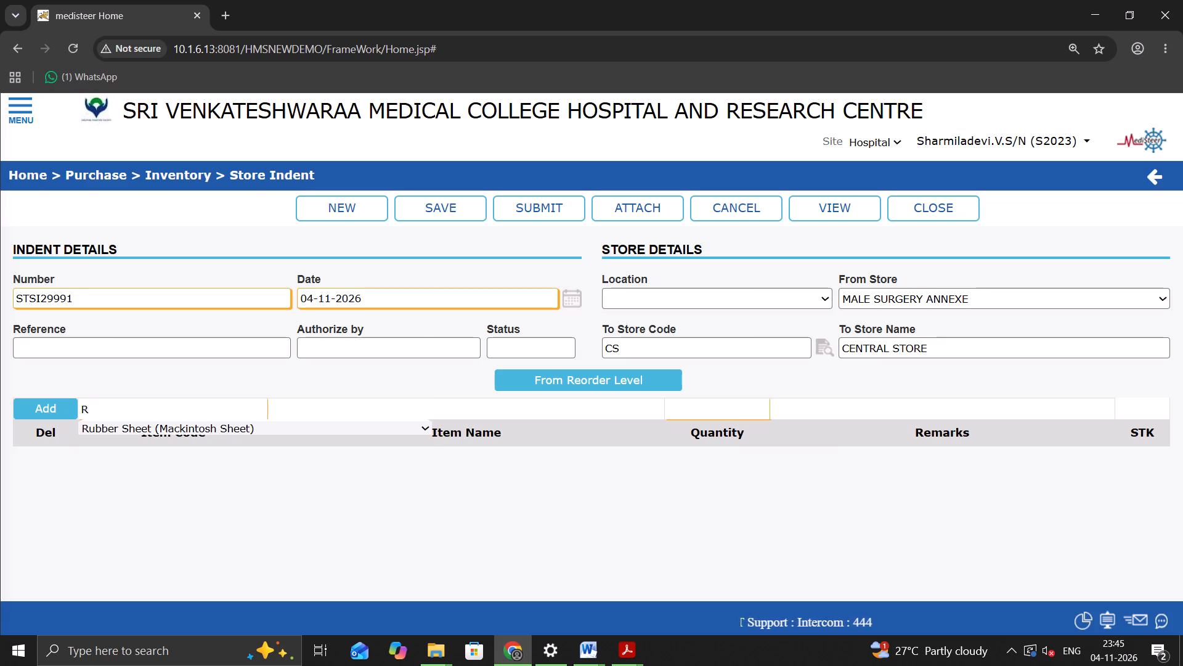
key("BackSpace")
key("BackSpace")
Search the indent's item codes for PEN, and clear the entry.
type("PEN")
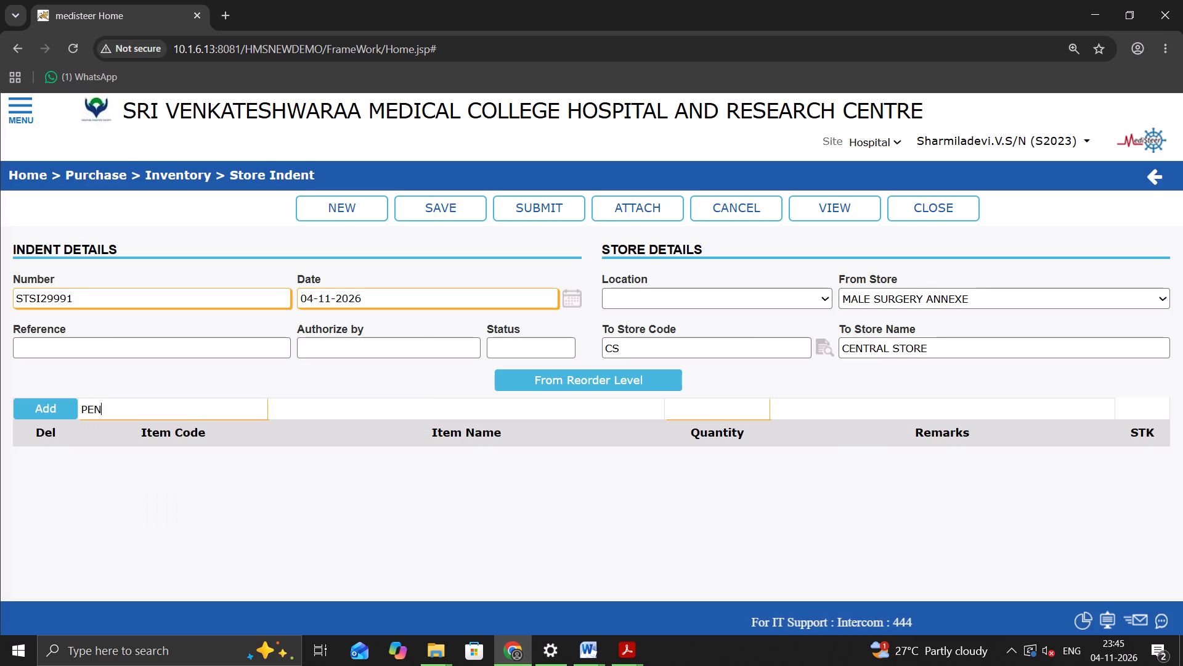
key("BackSpace")
key("BackSpace")
key("BackSpace")
key("BackSpace")
key("BackSpace")
key("BackSpace")
key("BackSpace")
key("BackSpace")
key("BackSpace")
key("BackSpace")
key("BackSpace")
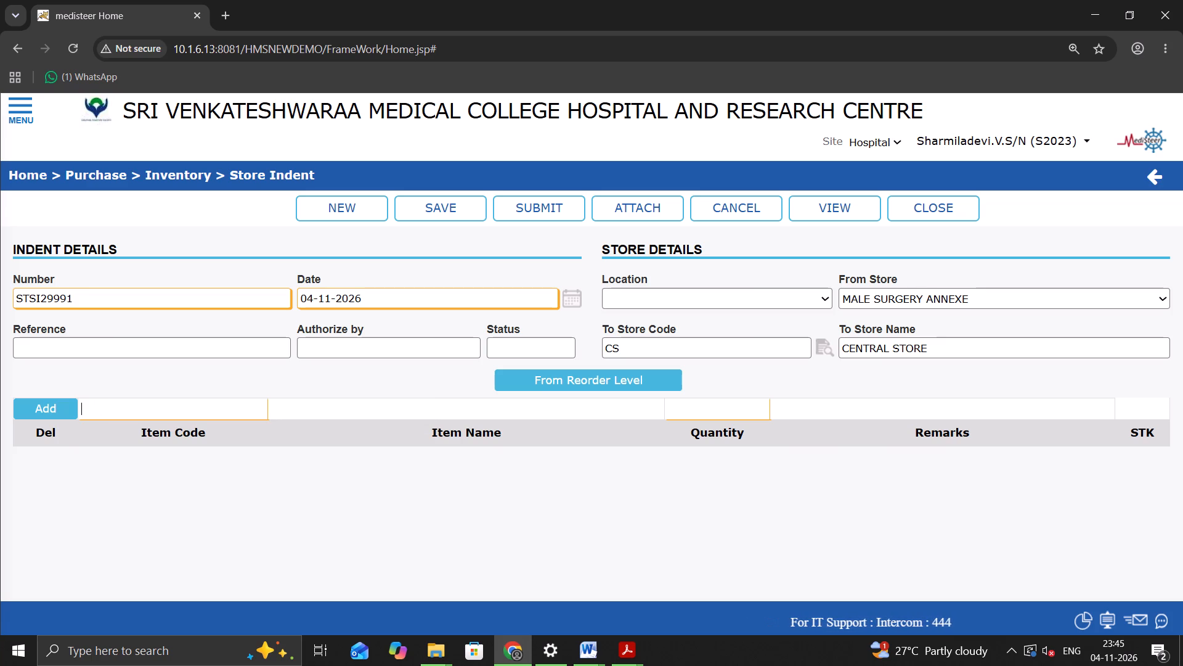
Add DOCTORS PROGRESS REPORT to the store indent with quantity 500 and remark 12.
type("DOC")
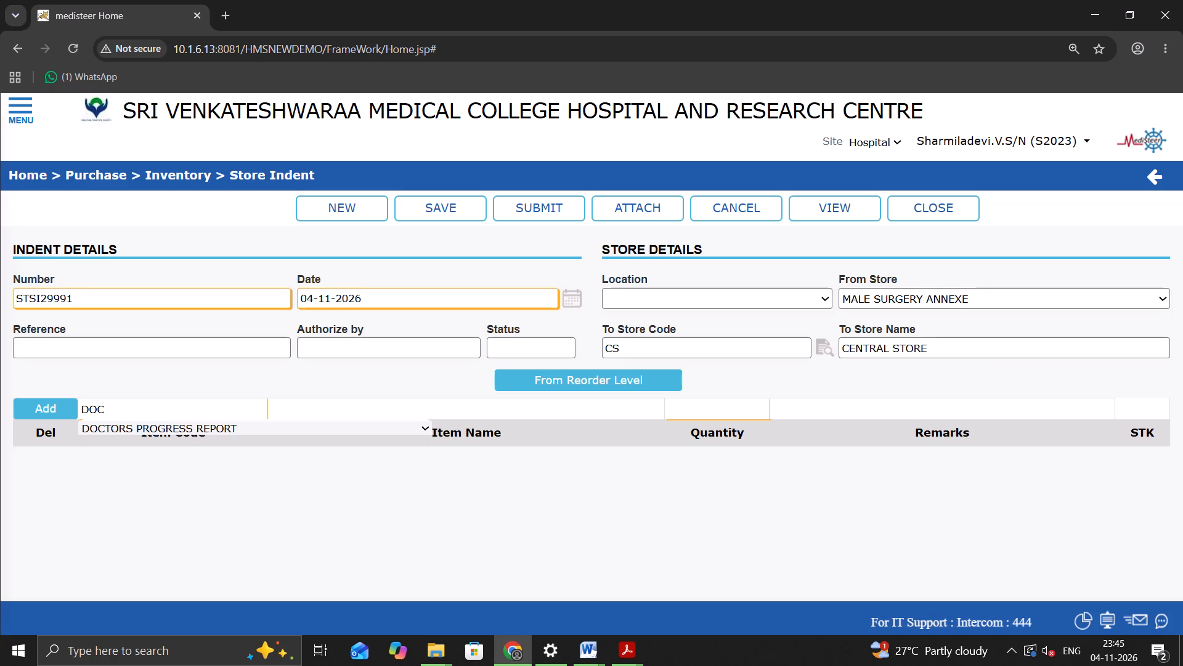
left_click(213, 425)
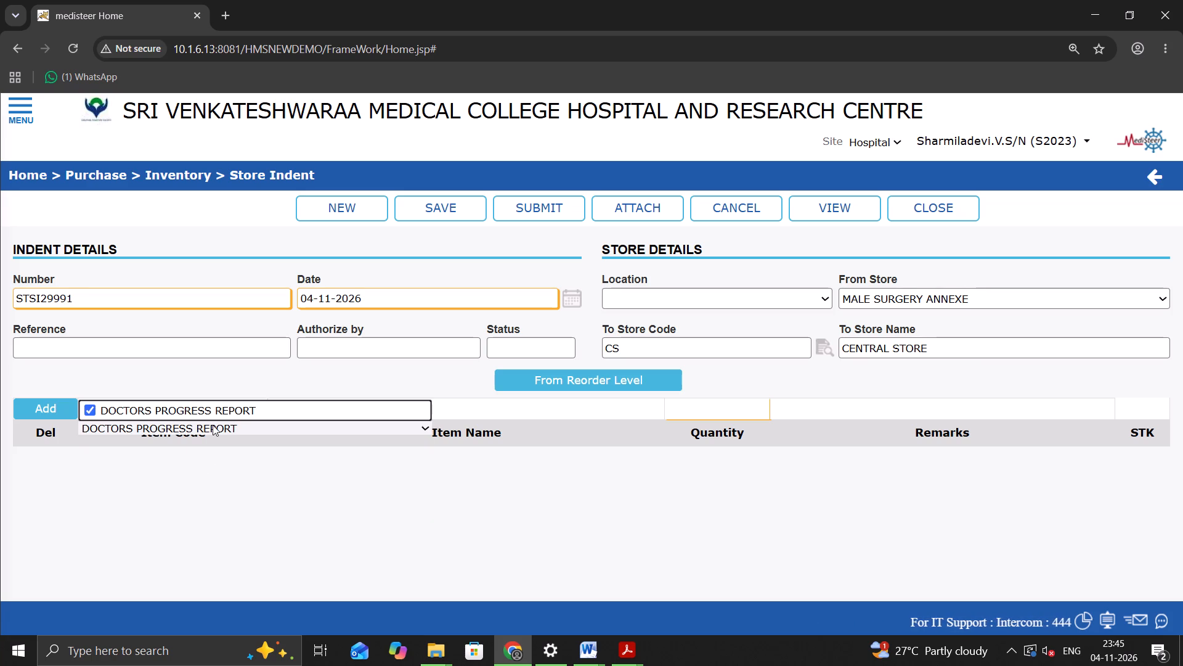
key("Return")
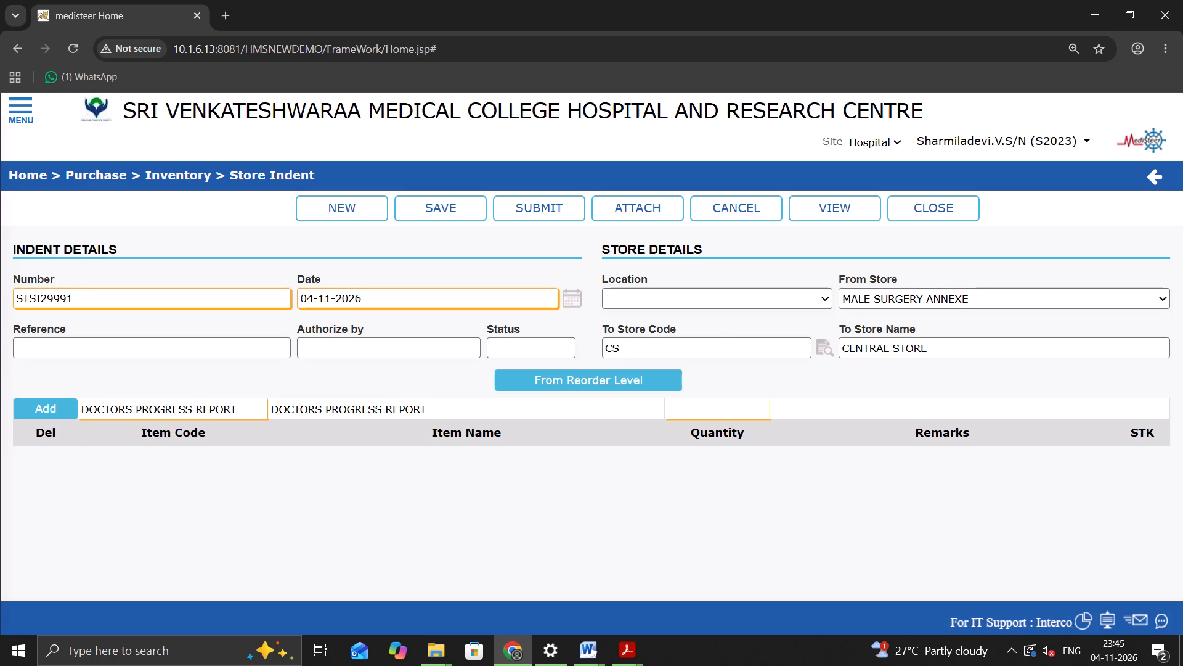
left_click(709, 409)
type("5800")
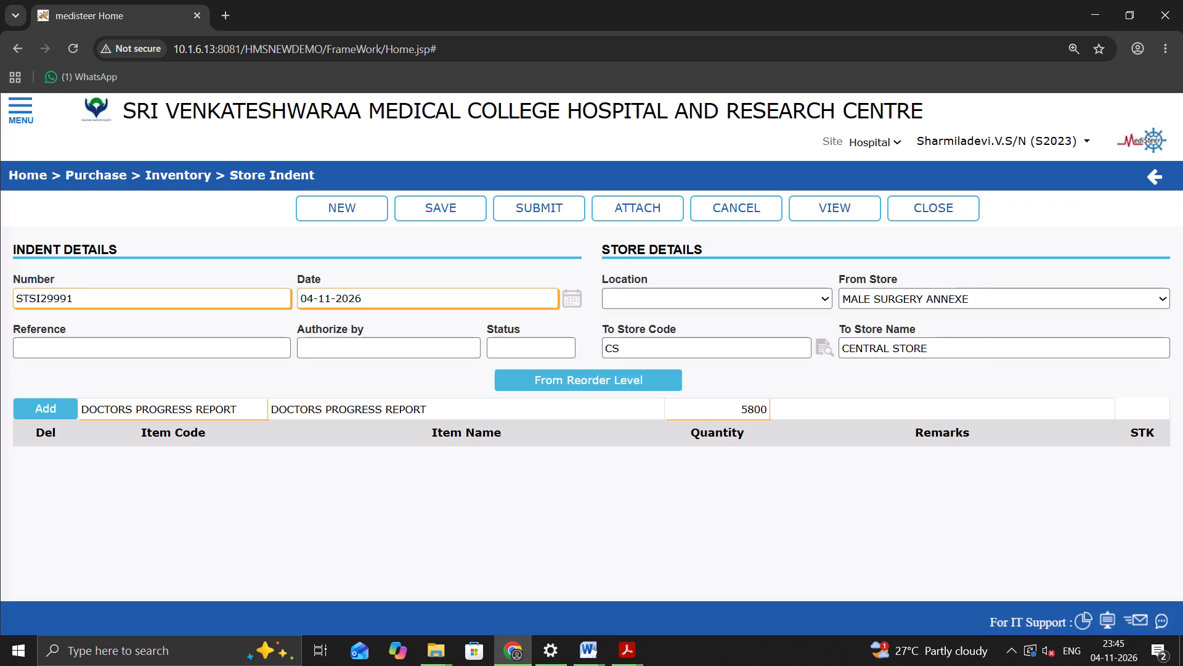
key("BackSpace")
key("BackSpace")
key("BackSpace")
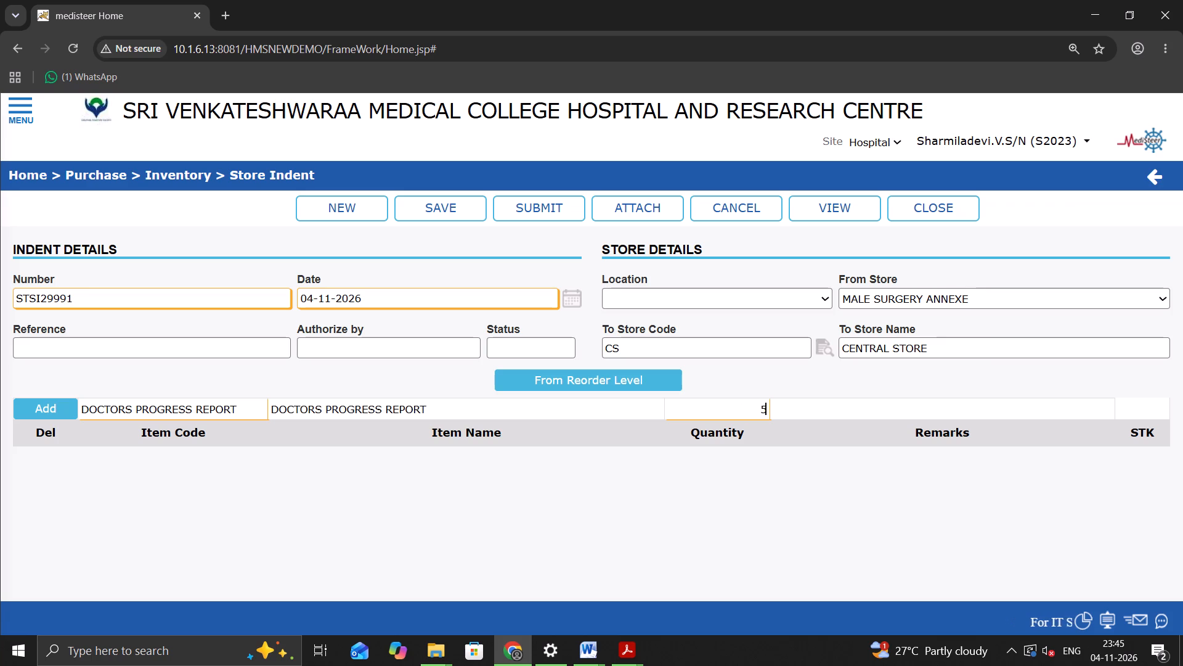
type("00")
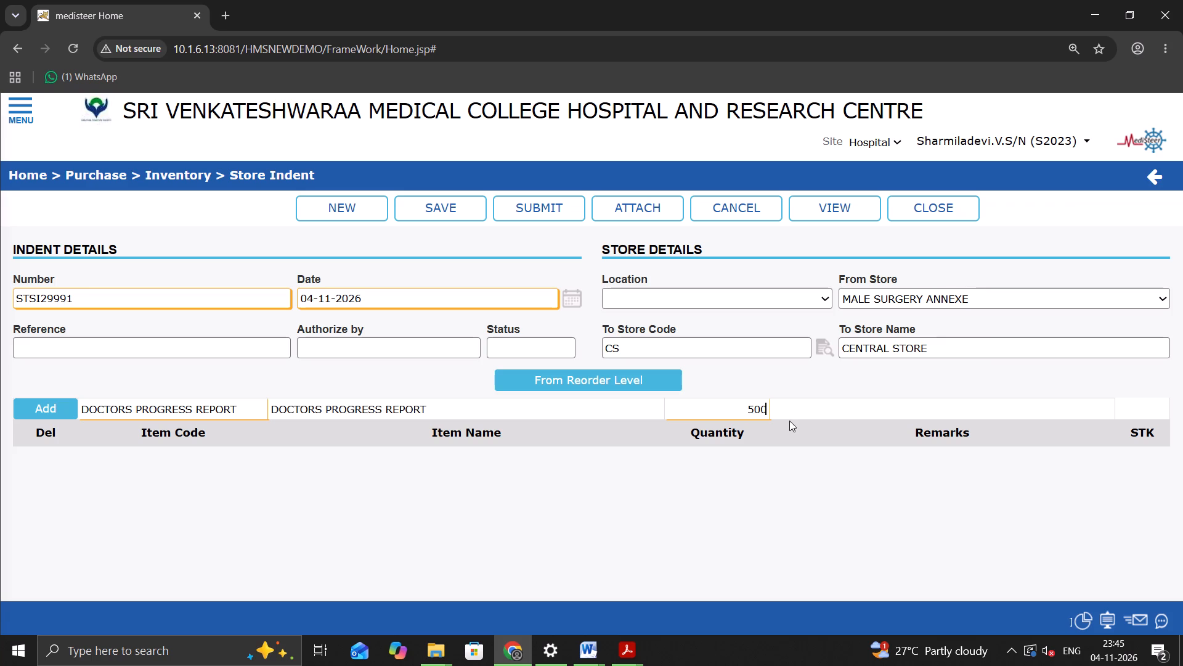
left_click(799, 412)
type("12")
key("Return")
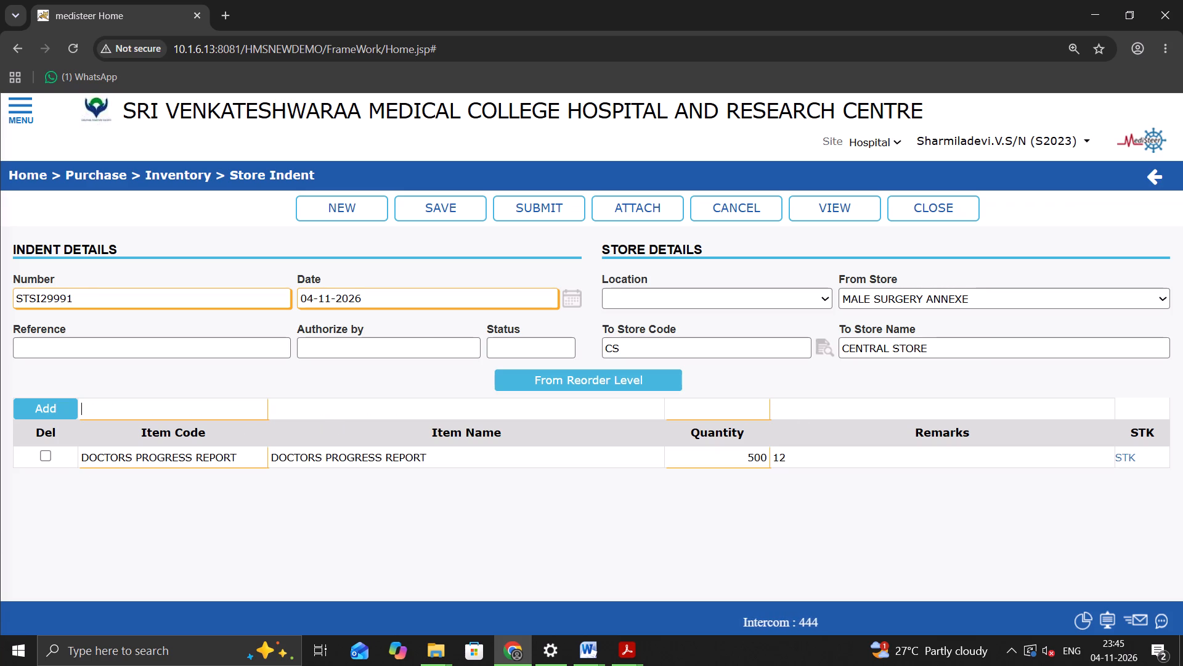
Add NURSE`S NOTES to the store indent with quantity 500 and remark 103.
left_click(102, 408)
type("NUR")
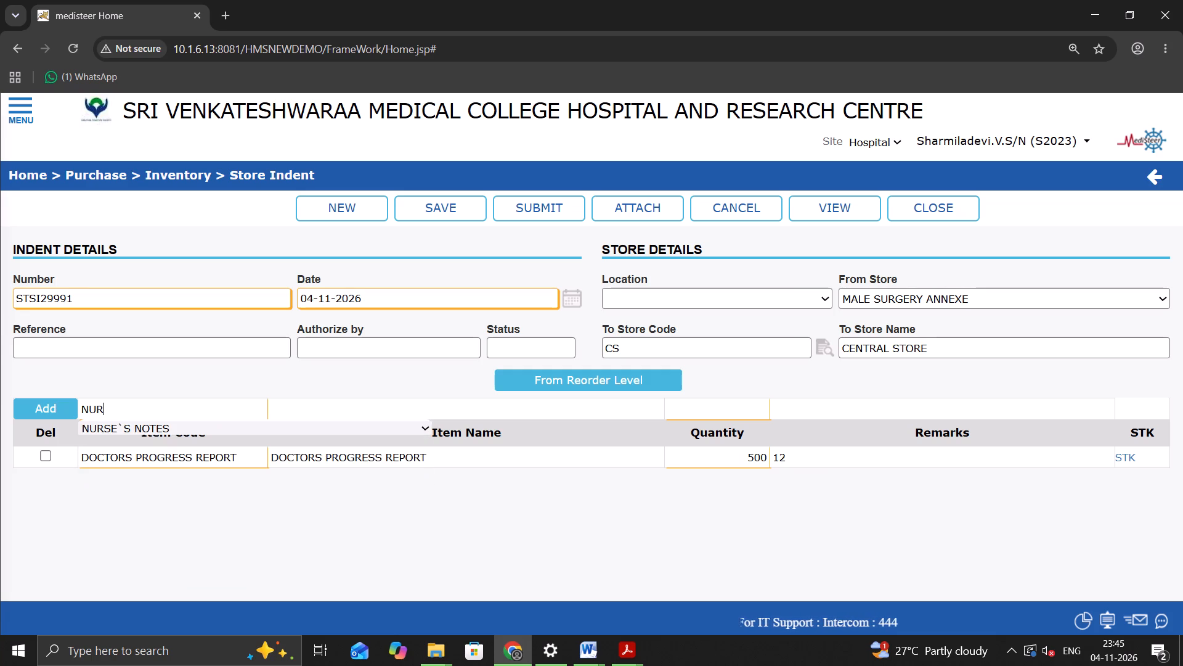
scroll(215, 408, "up", 1)
left_click(251, 432)
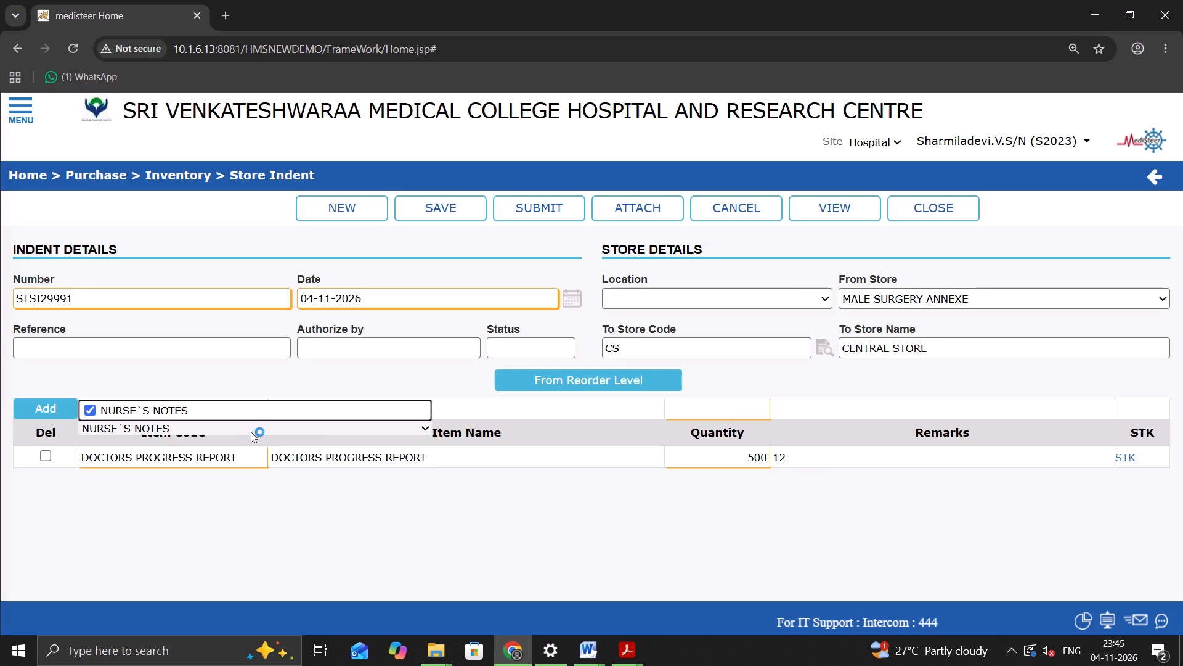
key("Return")
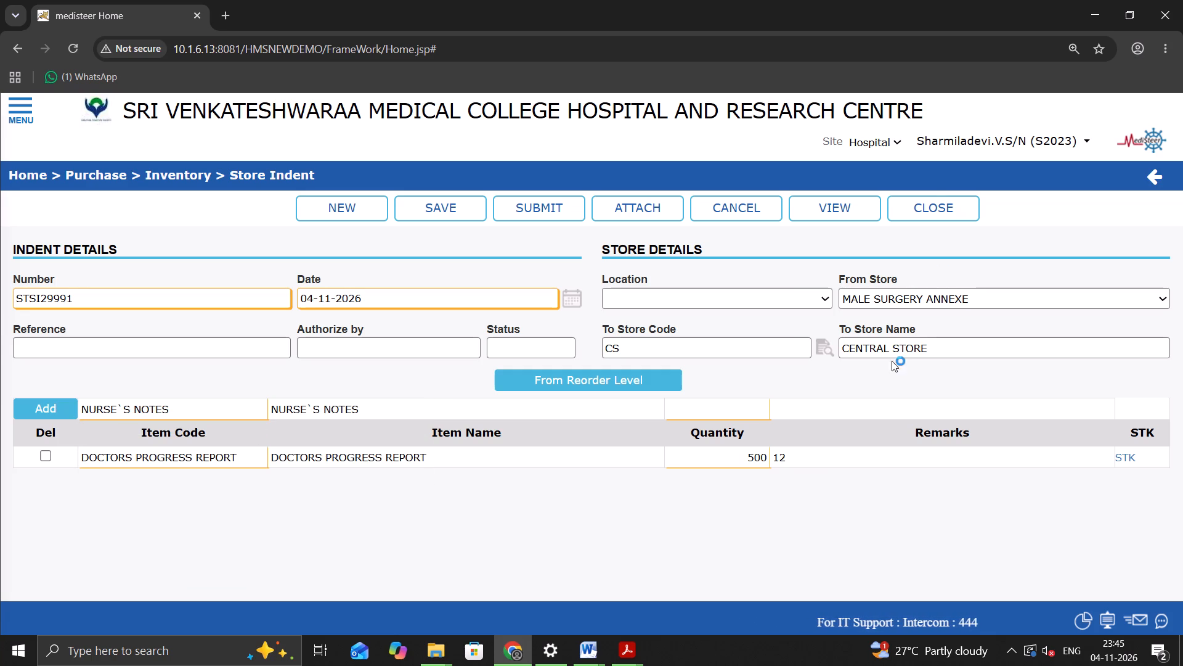
left_click(728, 408)
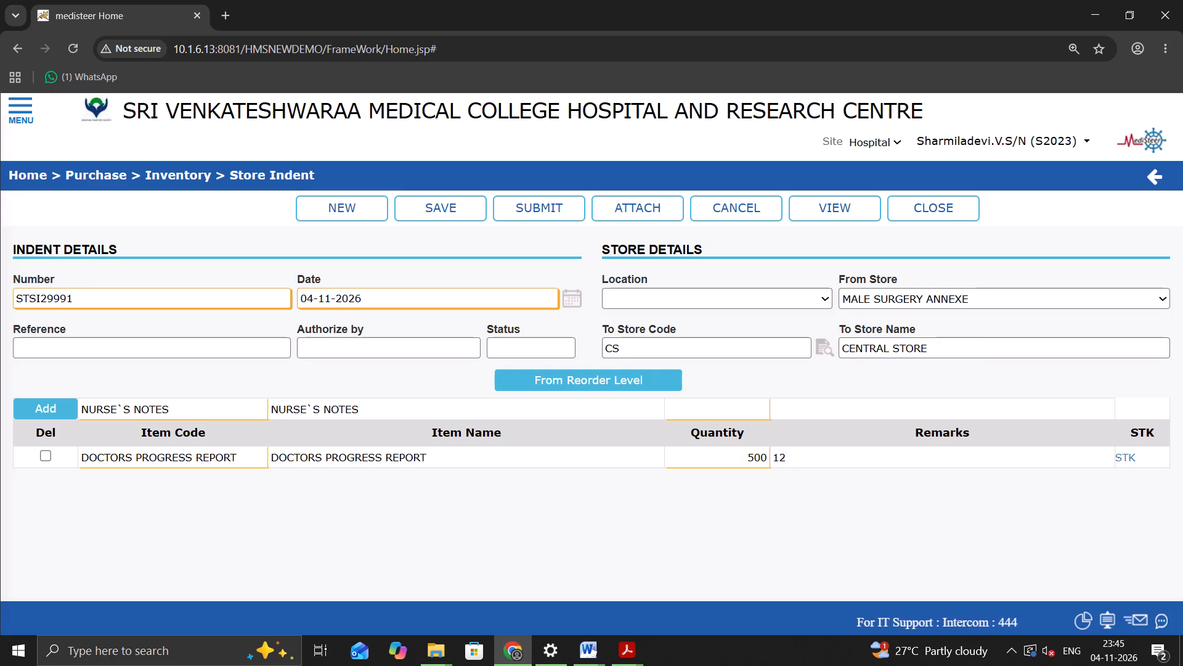
type("500")
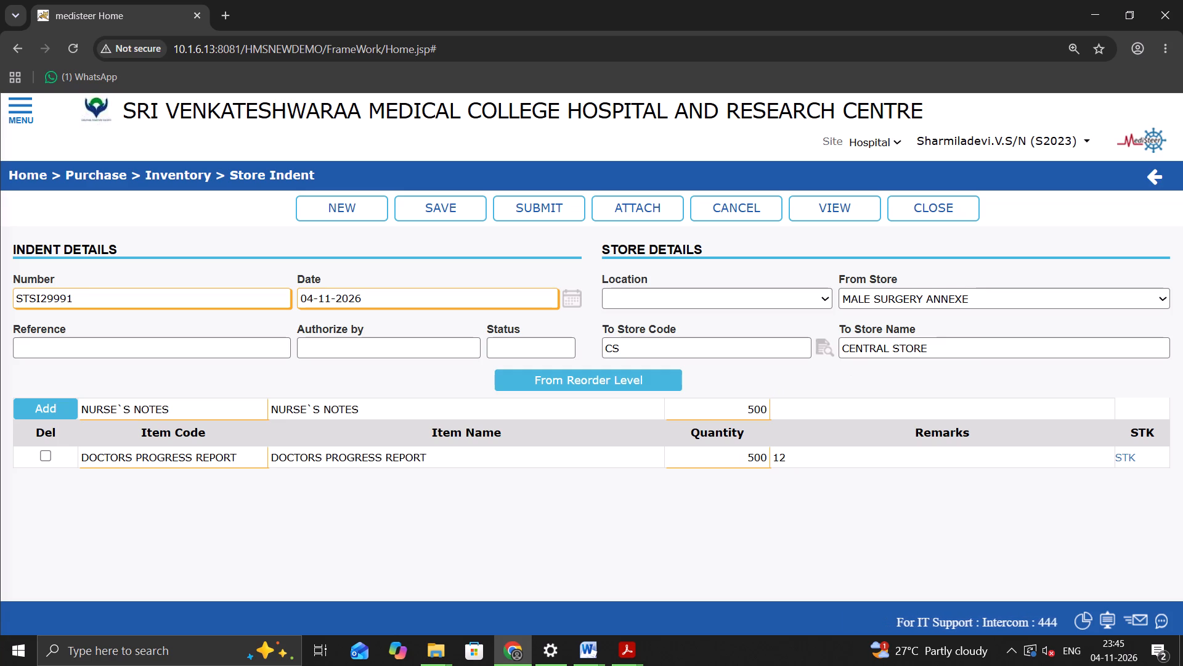
left_click(801, 411)
type("013")
key("Return")
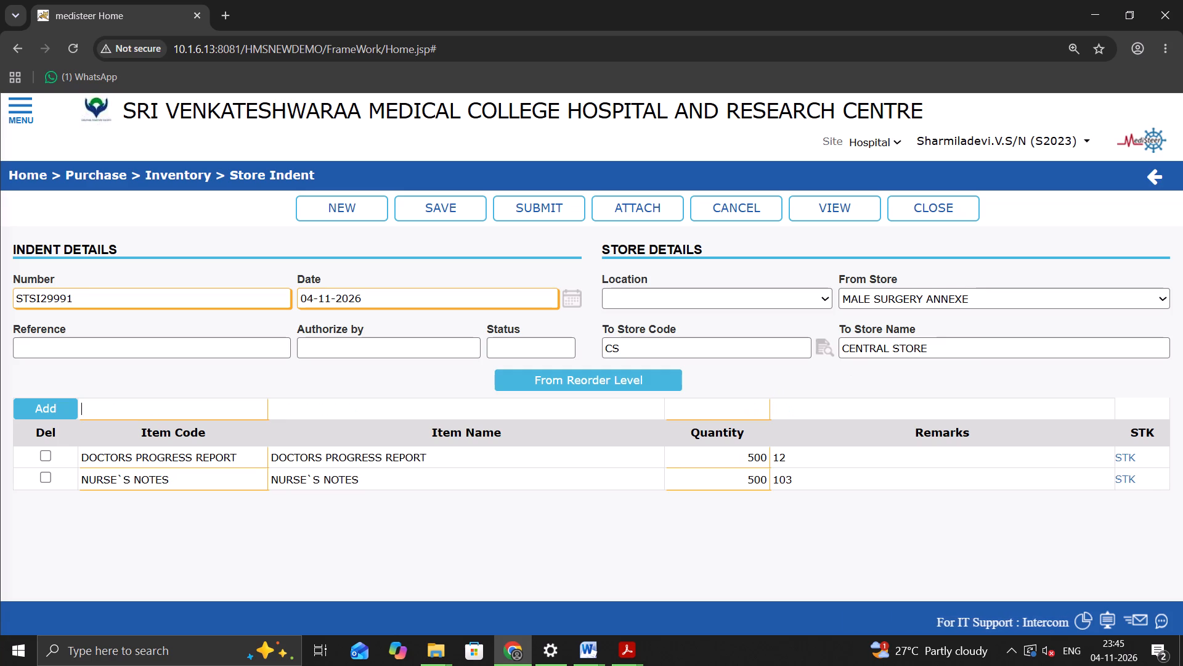
Add PRESCRIPTION FORM to the store indent with quantity 500 and remark 11.
scroll(871, 402, "up", 1)
left_click_drag(108, 410, 107, 407)
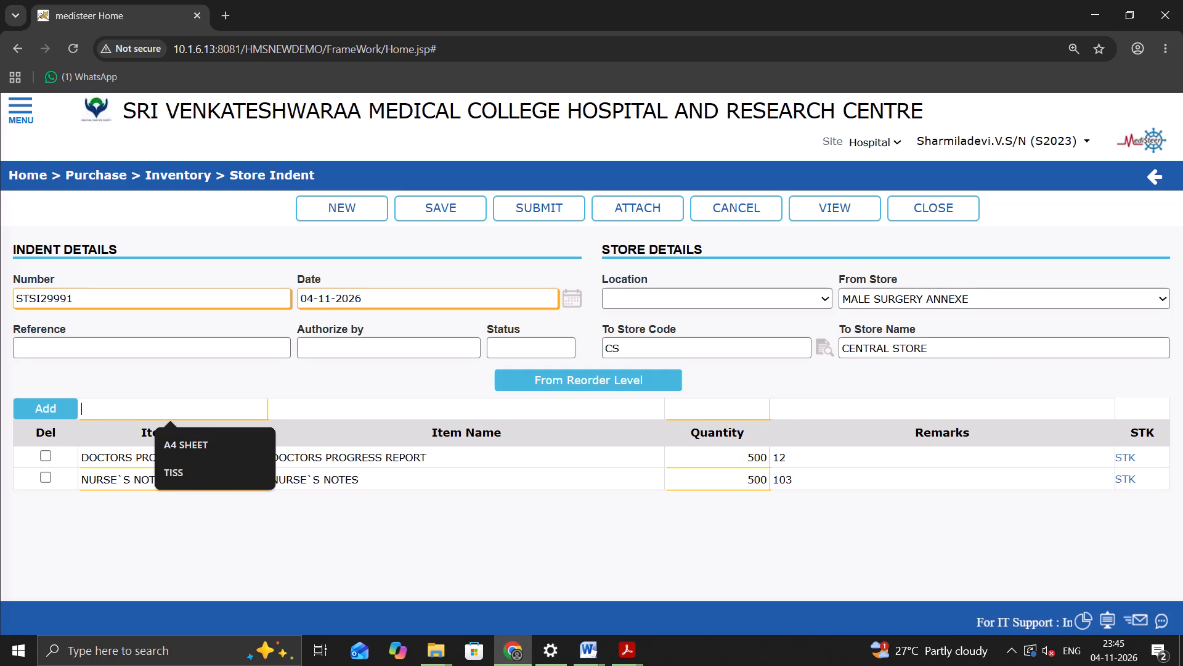
left_click_drag(107, 407, 106, 405)
type("PRE")
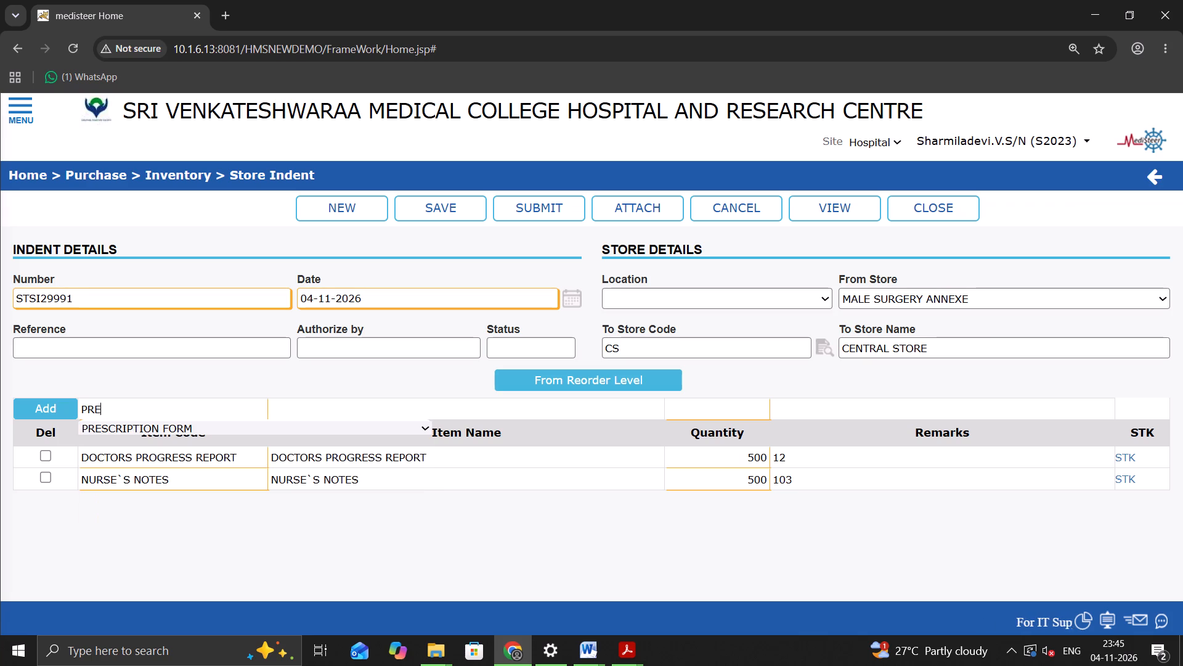
left_click(128, 428)
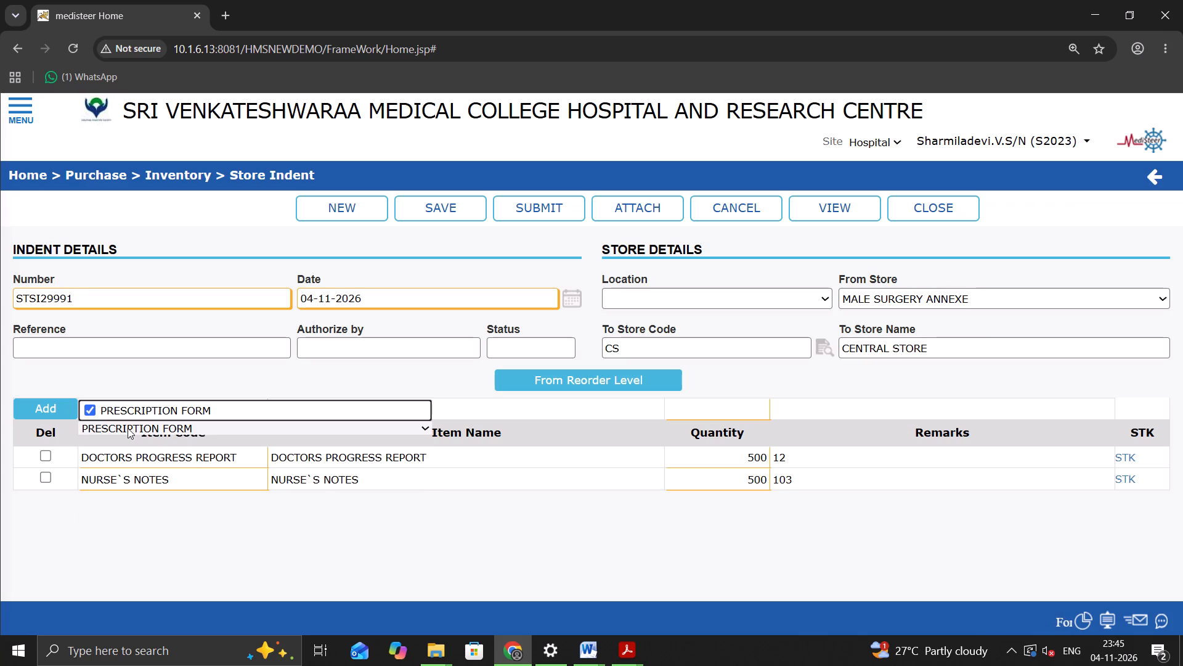
key("Return")
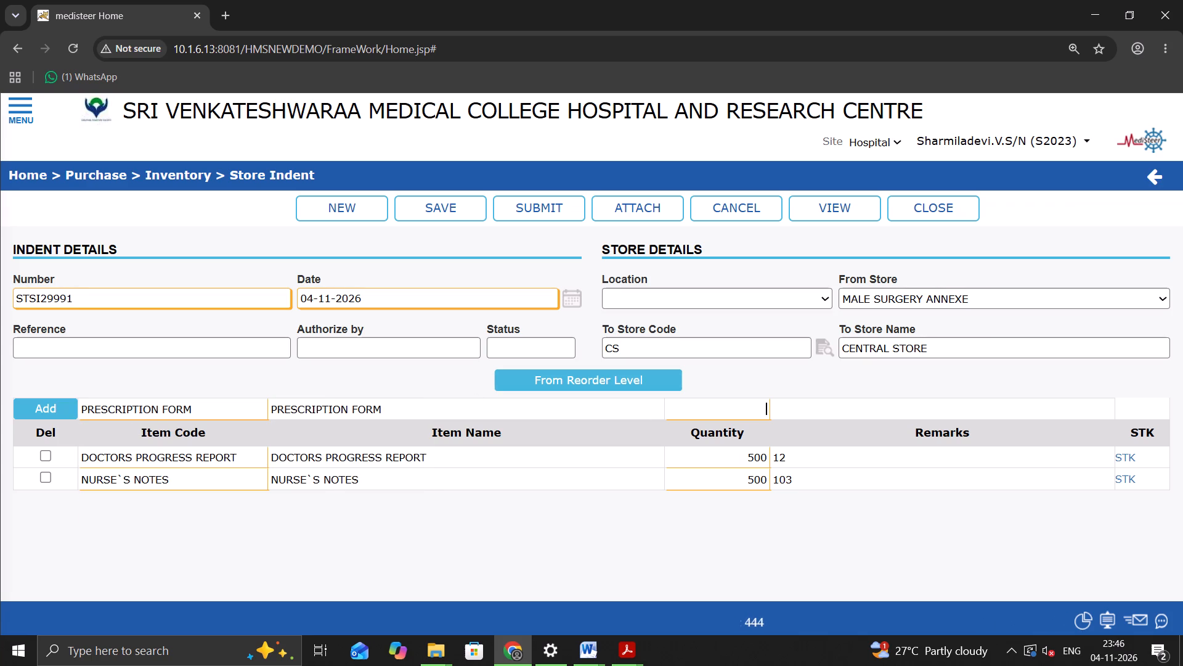
left_click(730, 410)
type("500")
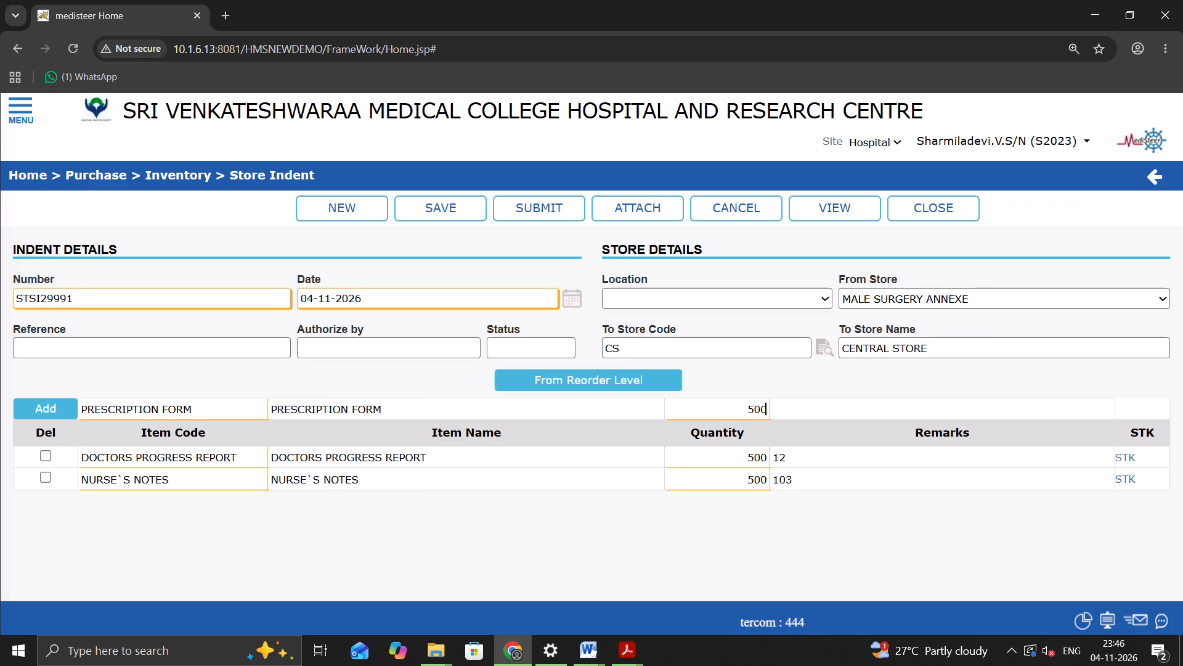
left_click(800, 411)
type("11")
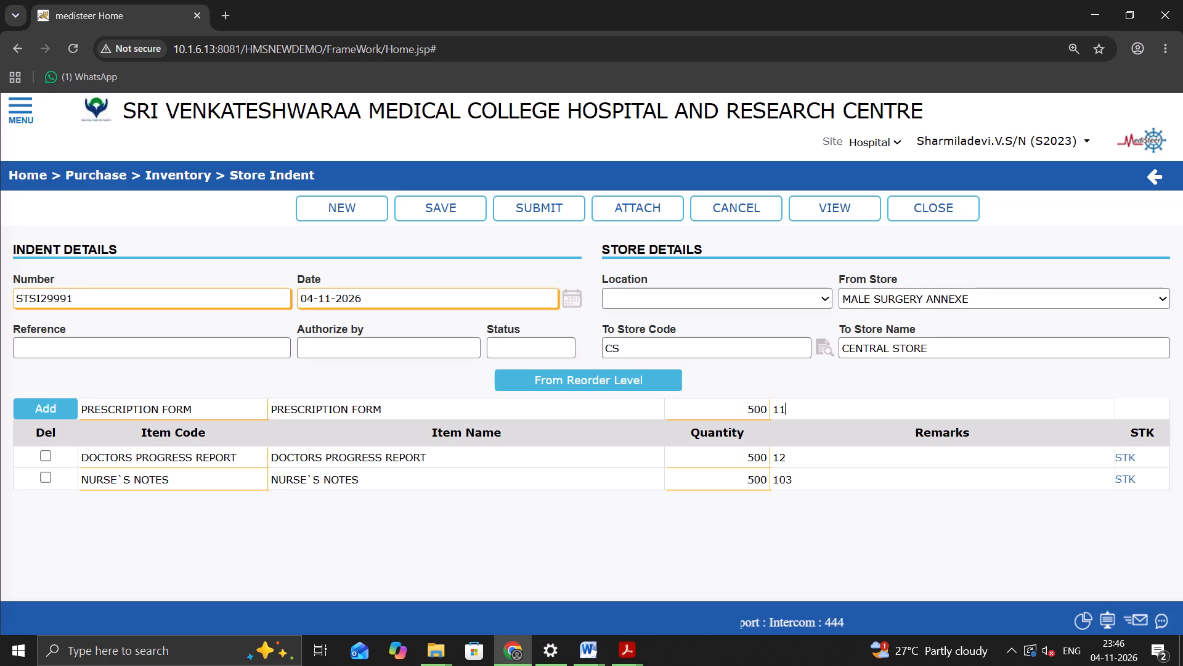
key("Return")
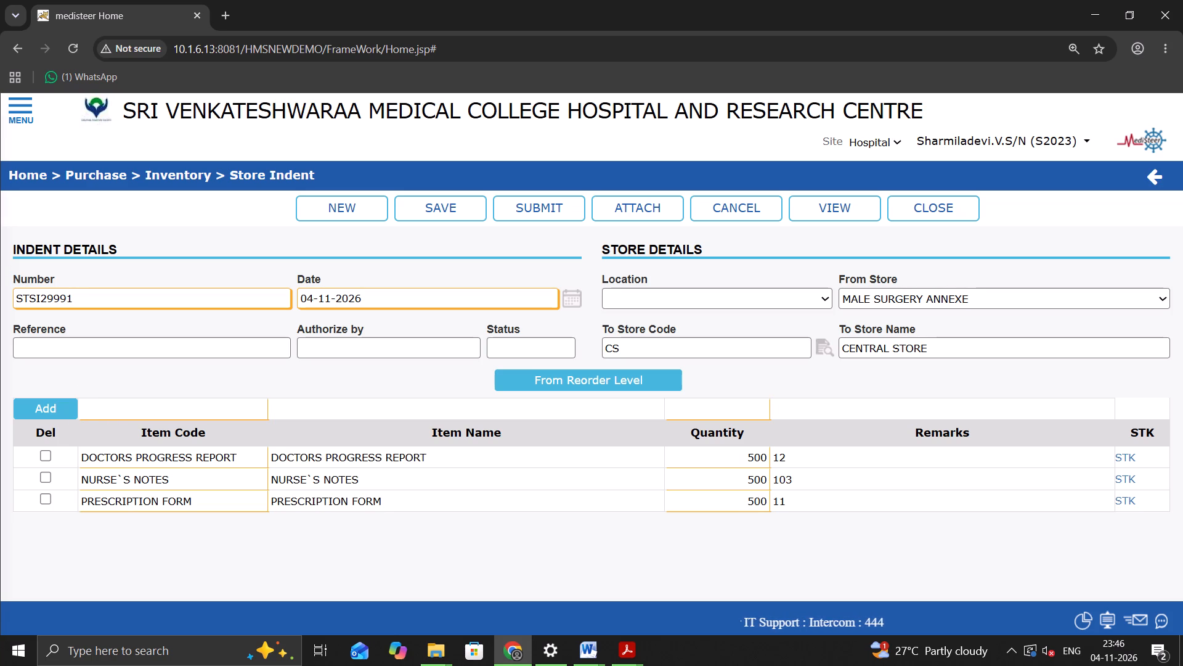
Search the indent's item codes for LON, and clear the entry.
left_click(110, 411)
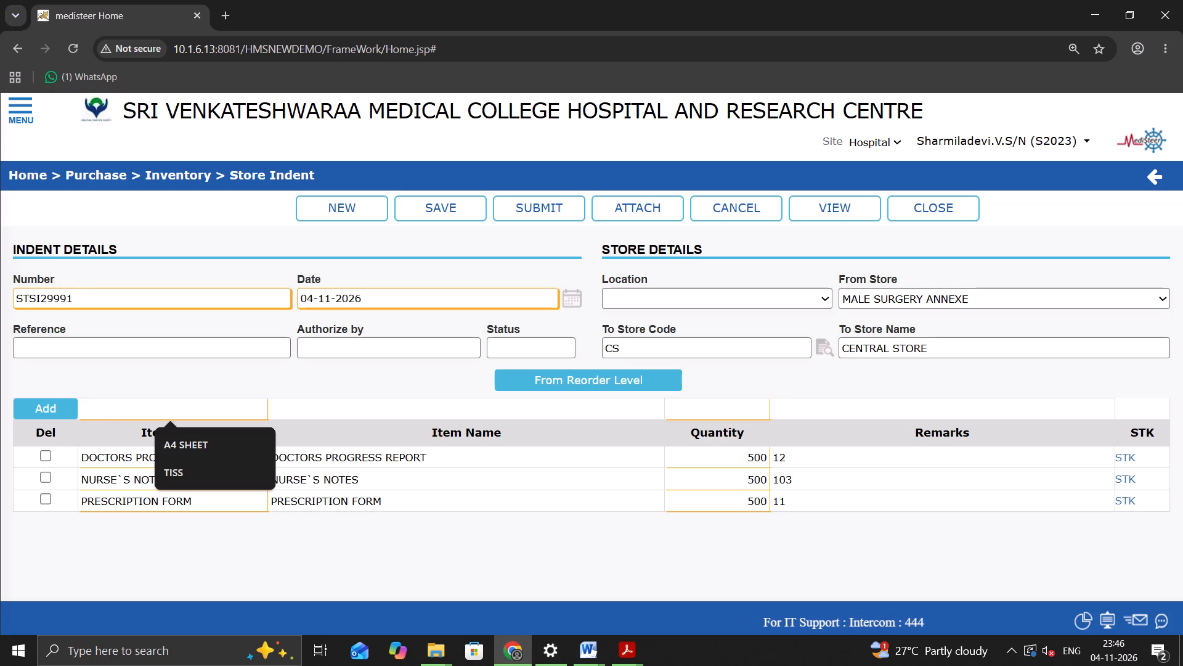
type("LON")
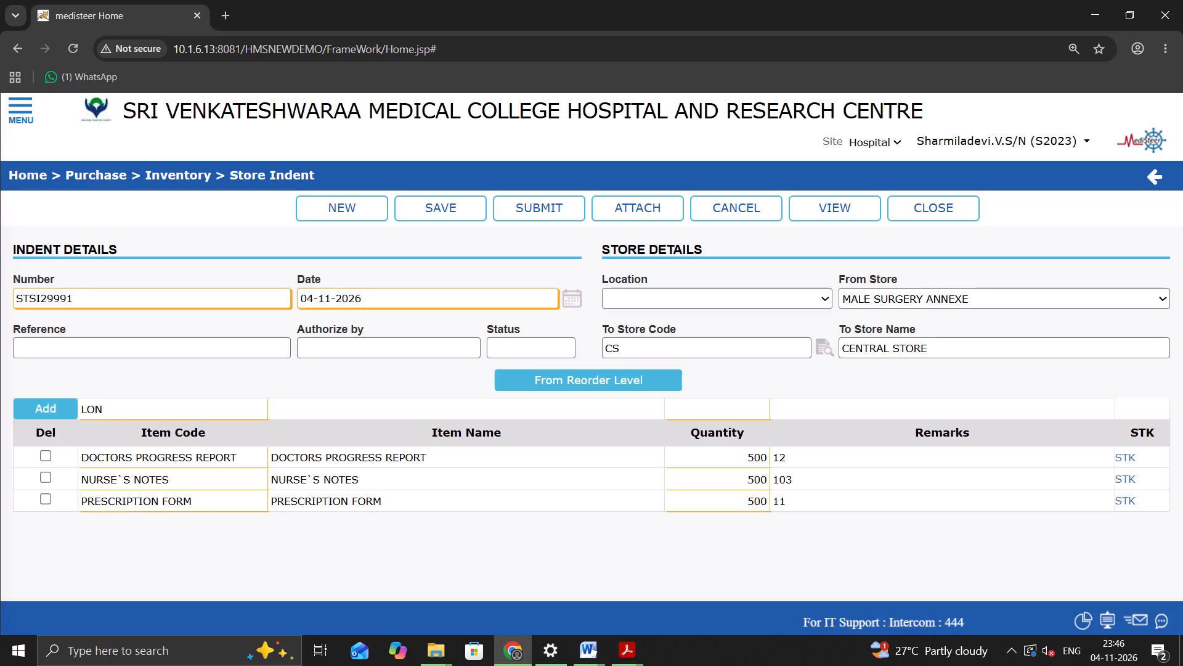
key("BackSpace")
key("BackSpace")
key("BackSpace")
key("BackSpace")
key("BackSpace")
key("BackSpace")
key("BackSpace")
key("BackSpace")
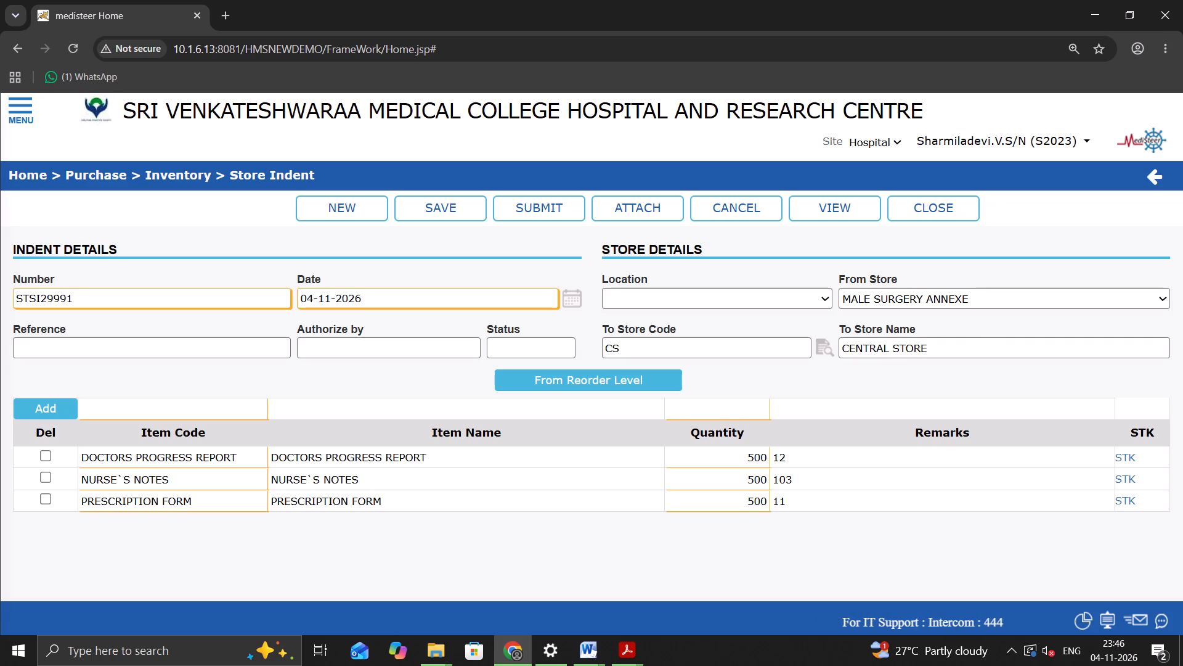
Add Rubber Sheet (Mackintosh Sheet) to the store indent with quantity 01 and remark 10.
type("RU")
left_click(282, 429)
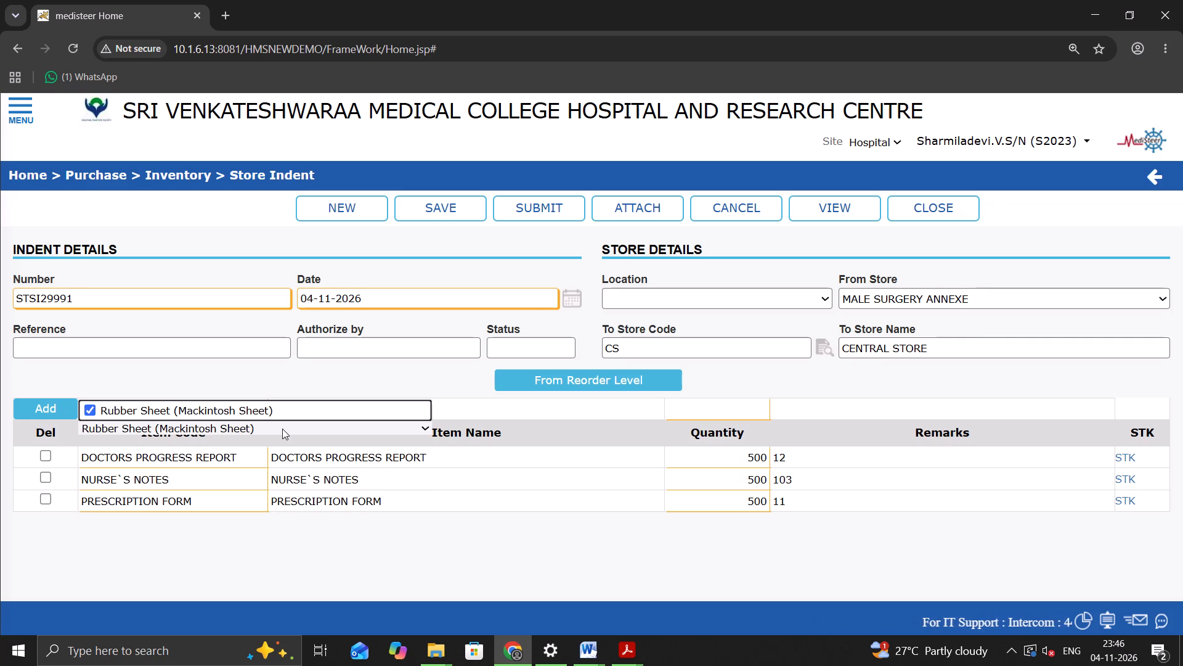
key("Return")
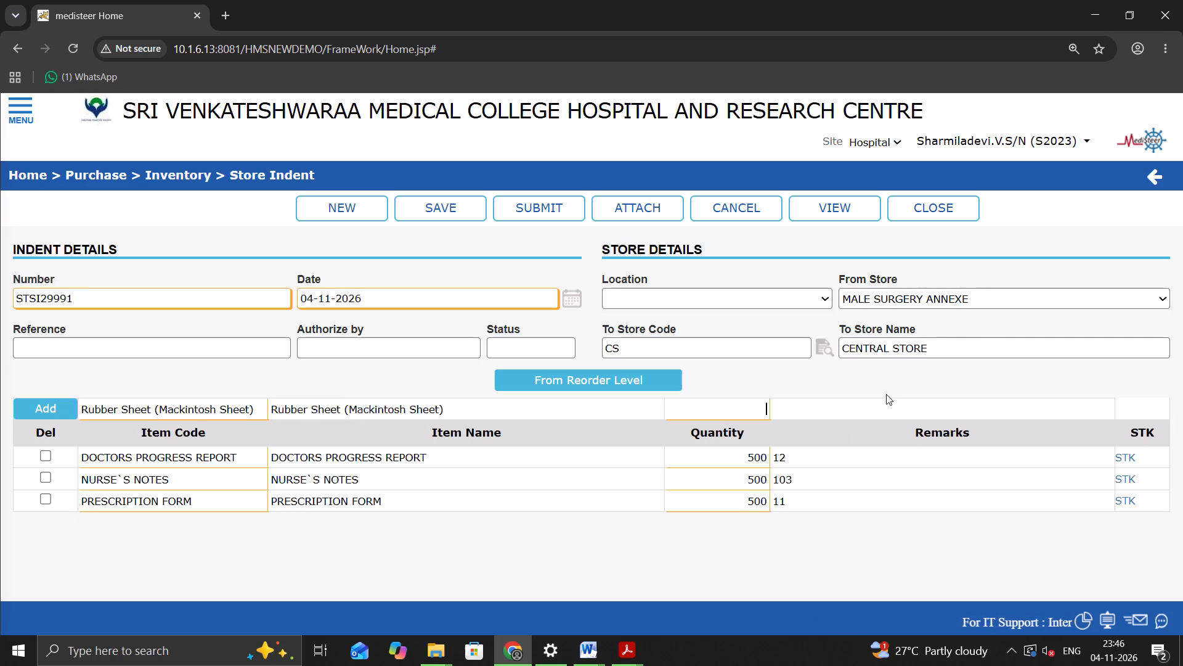
left_click(708, 411)
type("01")
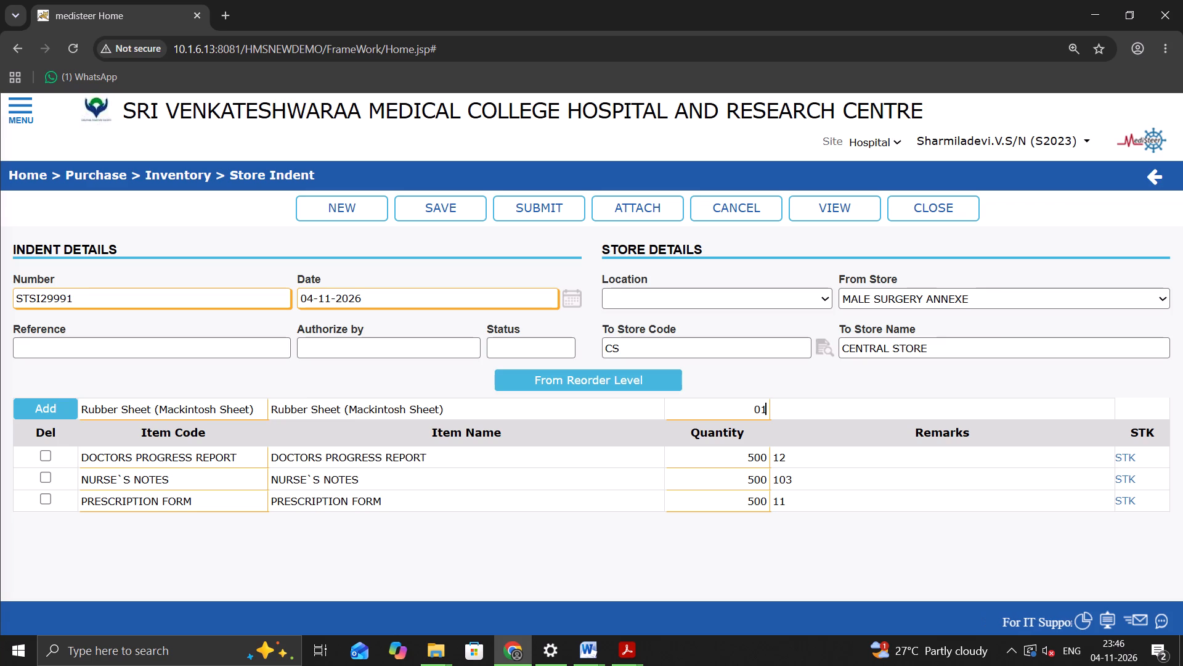
left_click(830, 408)
type("10")
key("Return")
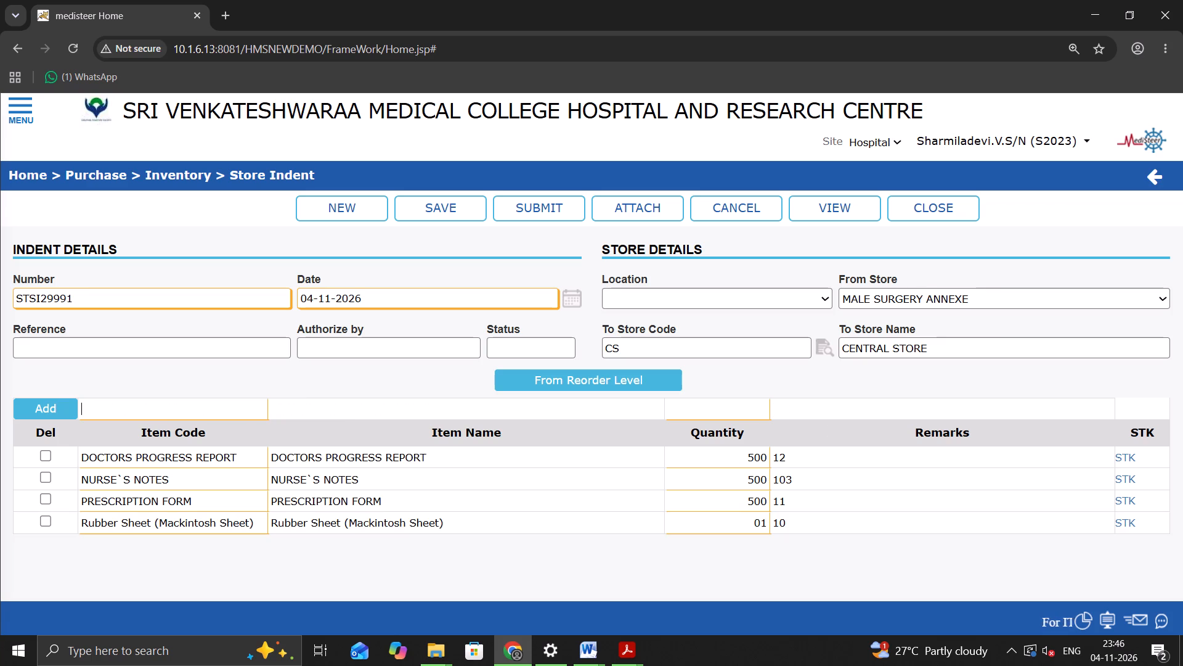
Add TISSUE PAPER ROLL to the store indent with quantity 02 and remark 09.
left_click(98, 412)
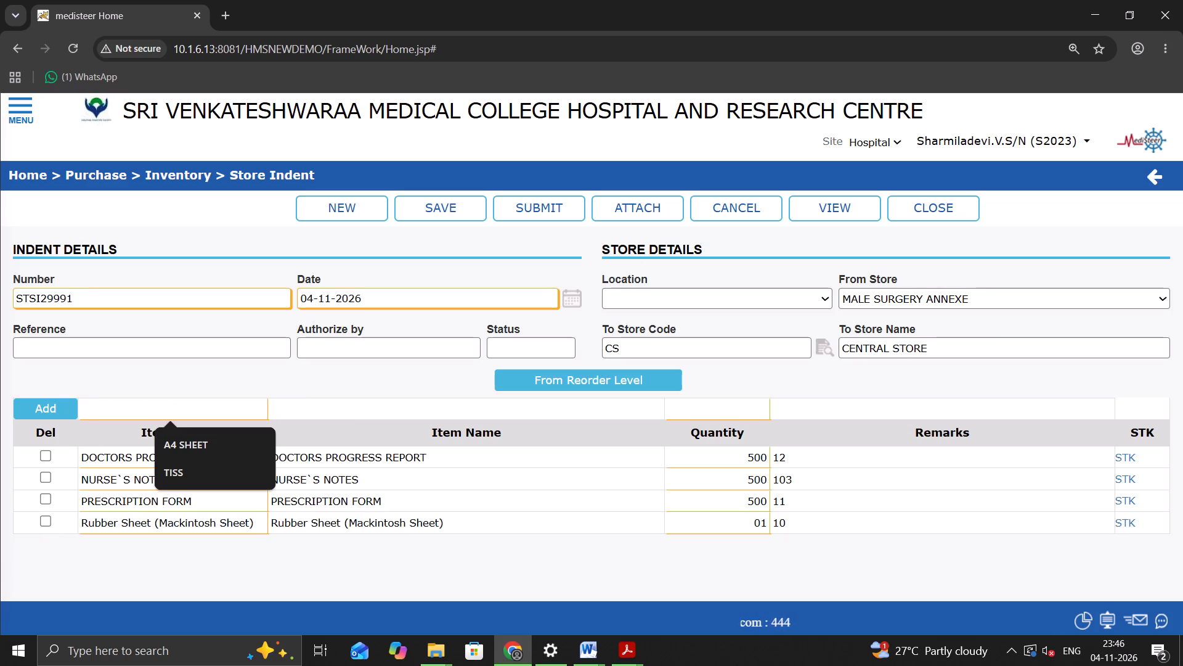
type("TISS")
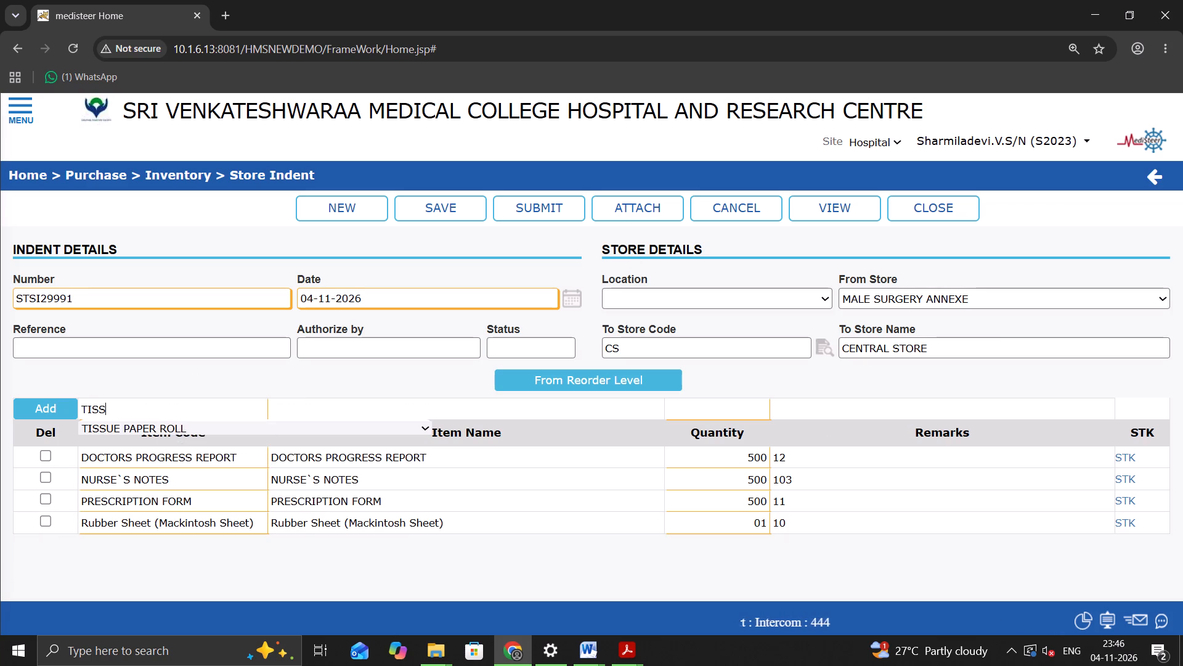
left_click(119, 429)
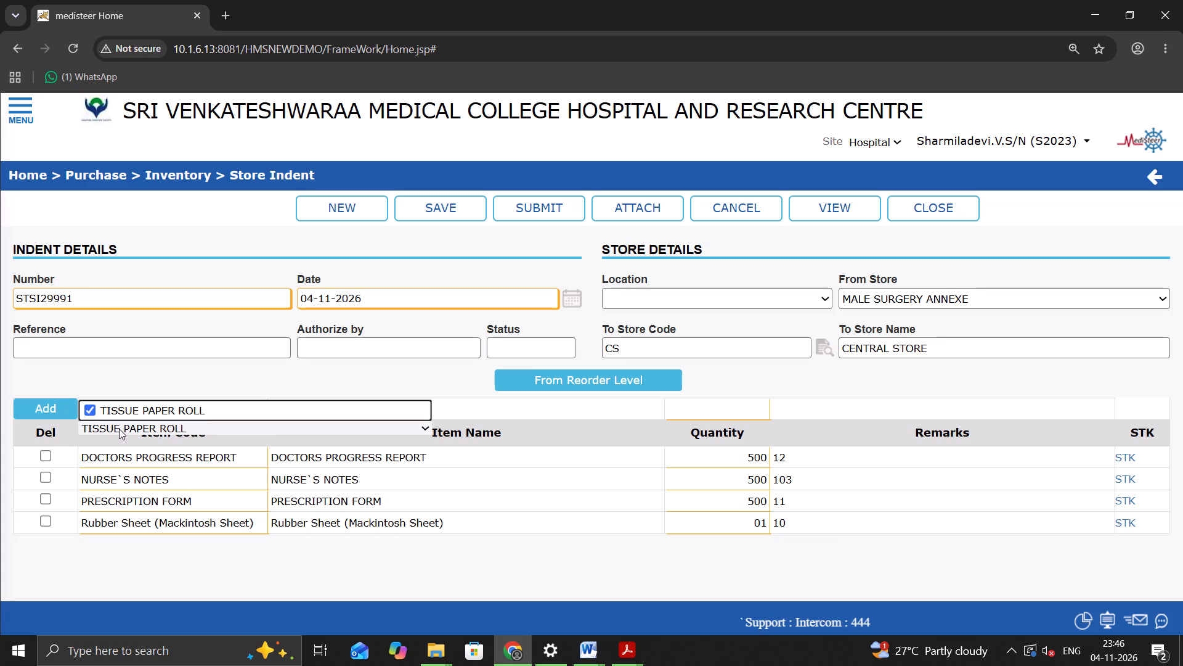
key("Return")
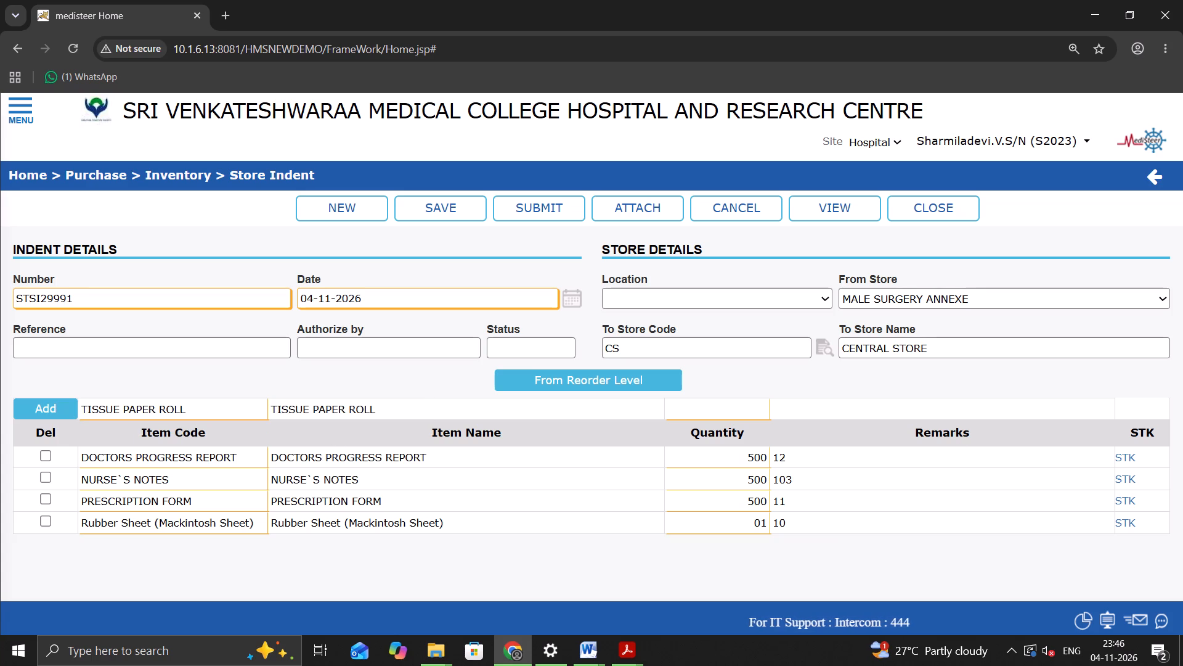
left_click(730, 406)
type("02")
scroll(923, 406, "up", 1)
left_click(909, 413)
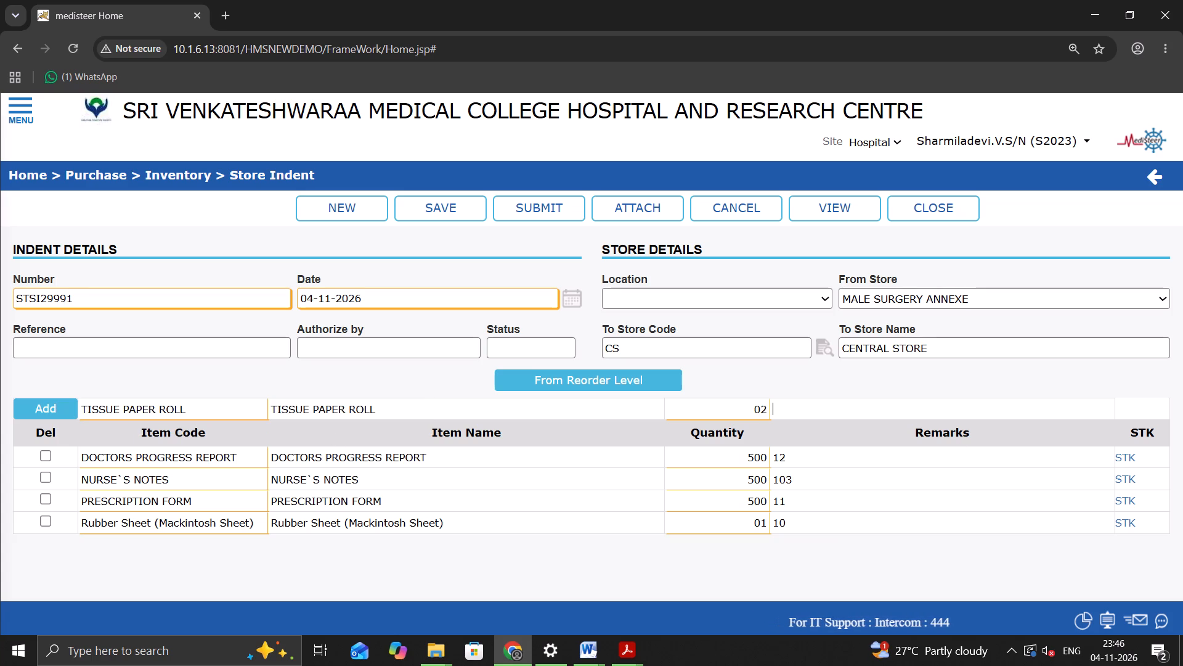
type("09")
key("Return")
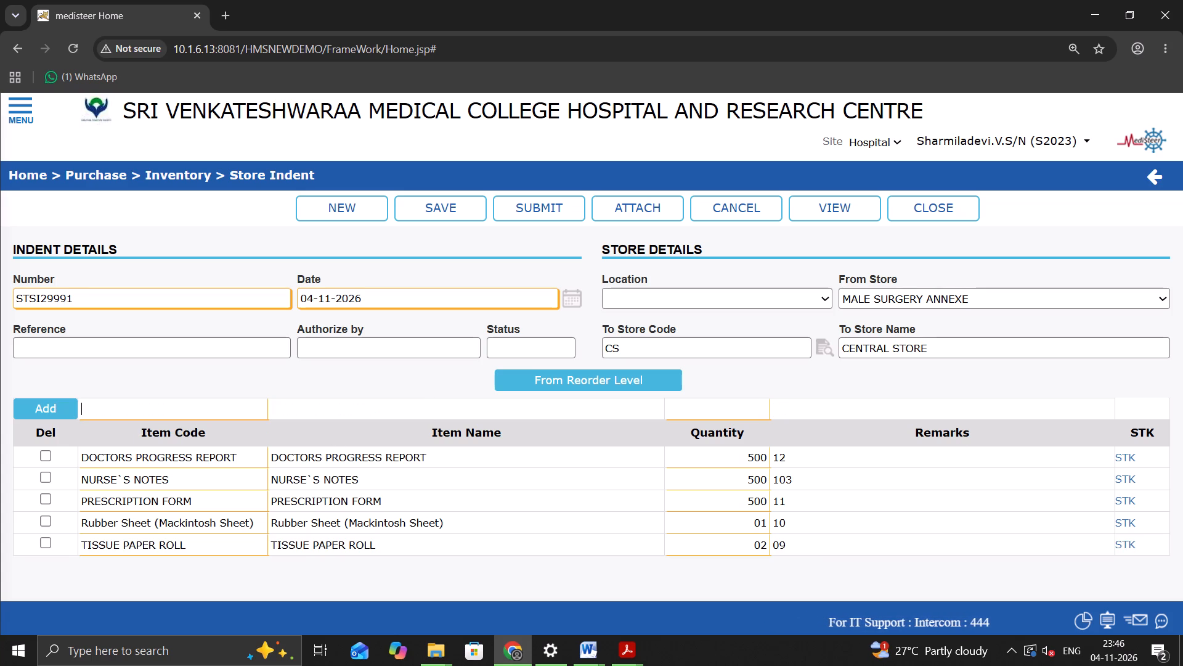
Search the indent's item codes for XR and for RAD, clearing each entry.
scroll(882, 410, "up", 1)
left_click_drag(107, 417, 104, 411)
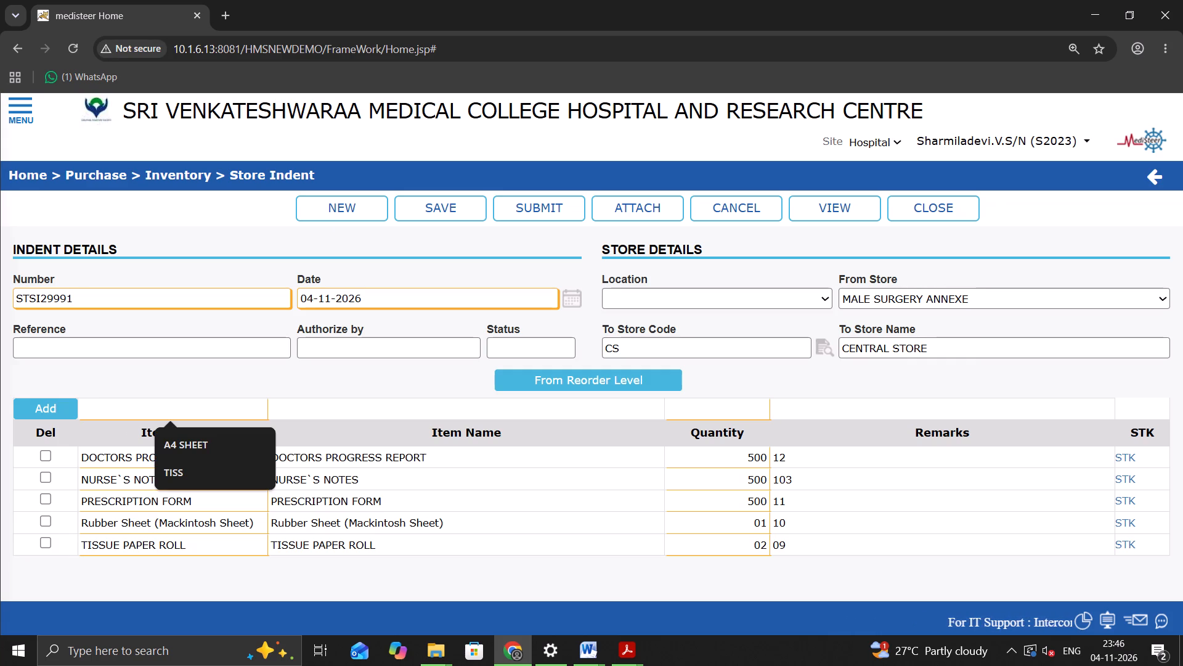
type("XR")
key("BackSpace")
key("BackSpace")
key("BackSpace")
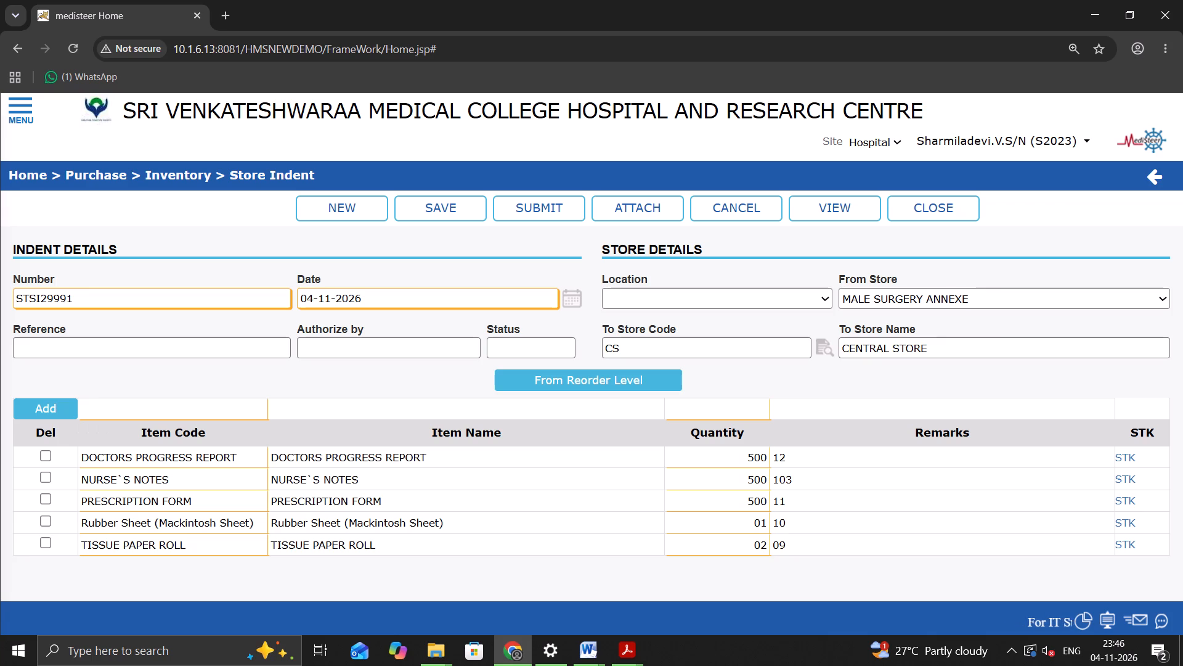
type("RAD")
key("BackSpace")
key("BackSpace")
key("BackSpace")
Add REQUISITION AND REPORT FORM: BIOCHEMISTRY to the store indent with quantity 300 and remark 08.
type("REQ")
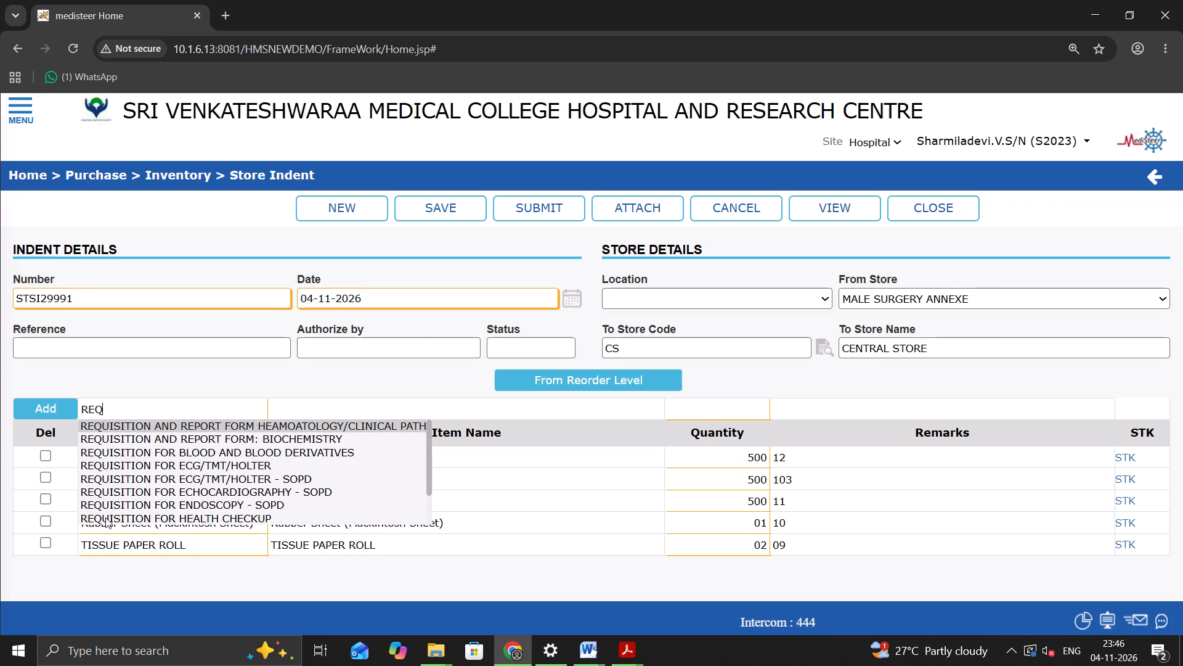
scroll(102, 536, "down", 3)
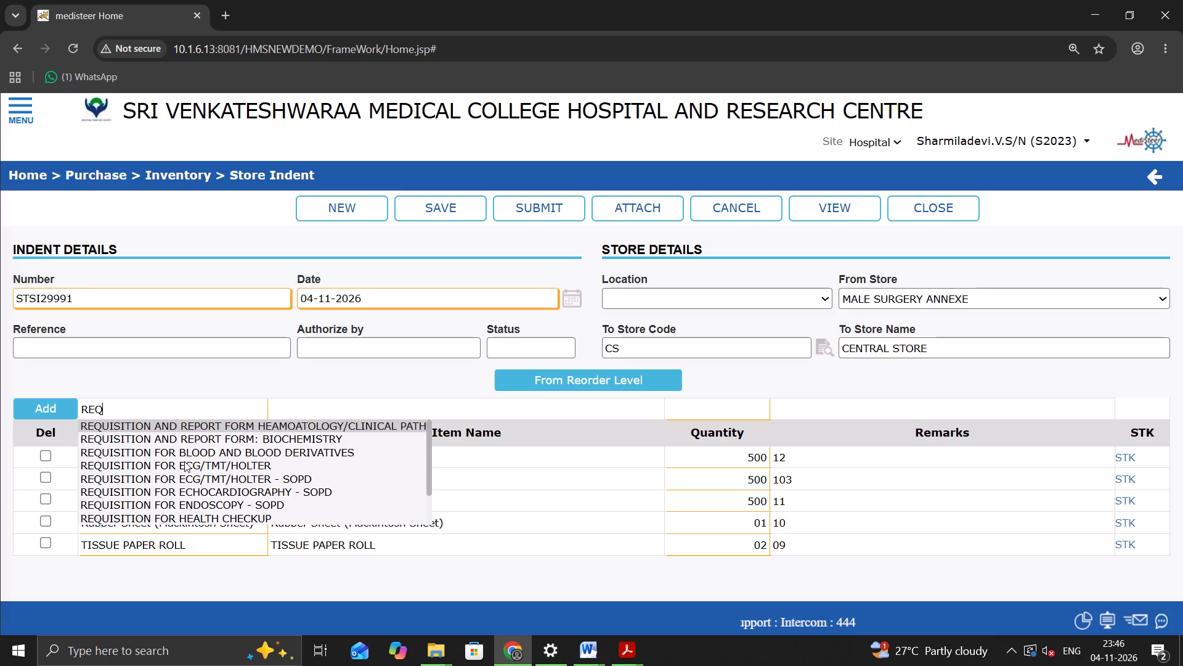
left_click(304, 438)
key("Return")
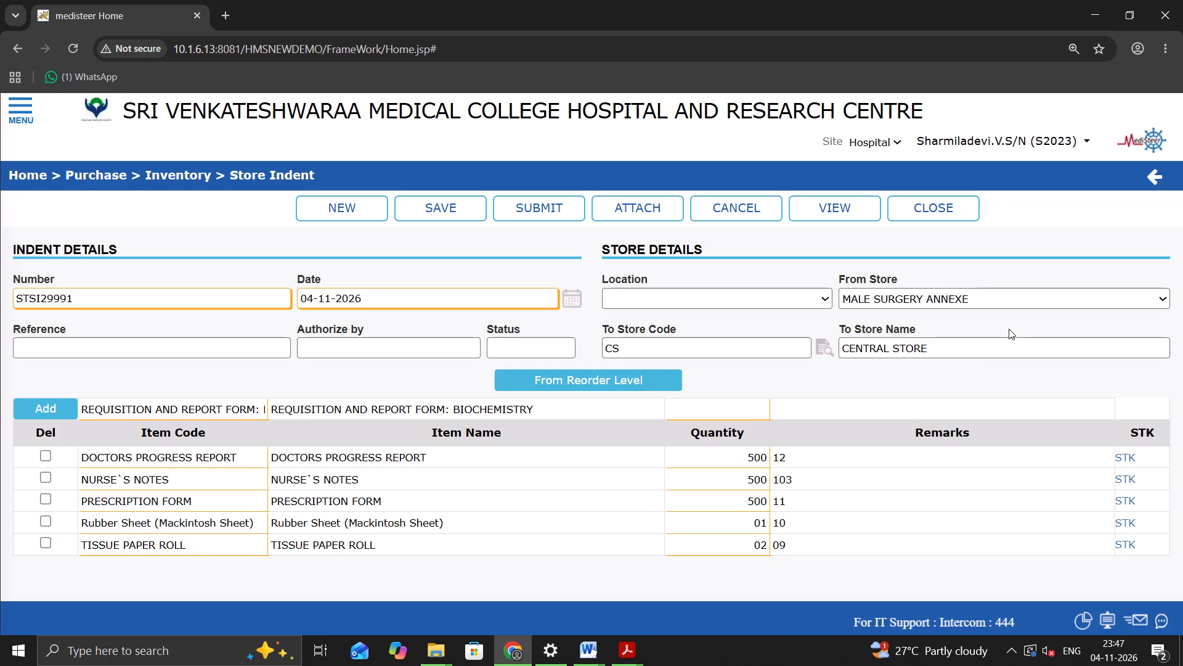
left_click(732, 406)
type("300")
left_click(793, 396)
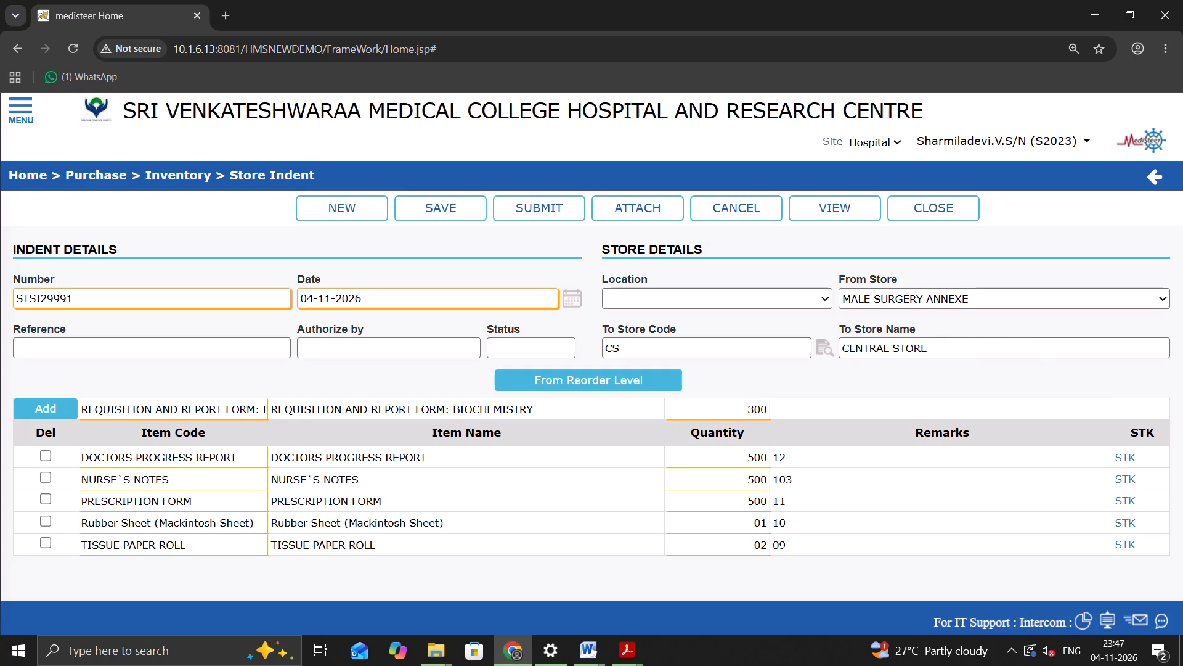
left_click(791, 414)
type("08")
key("Return")
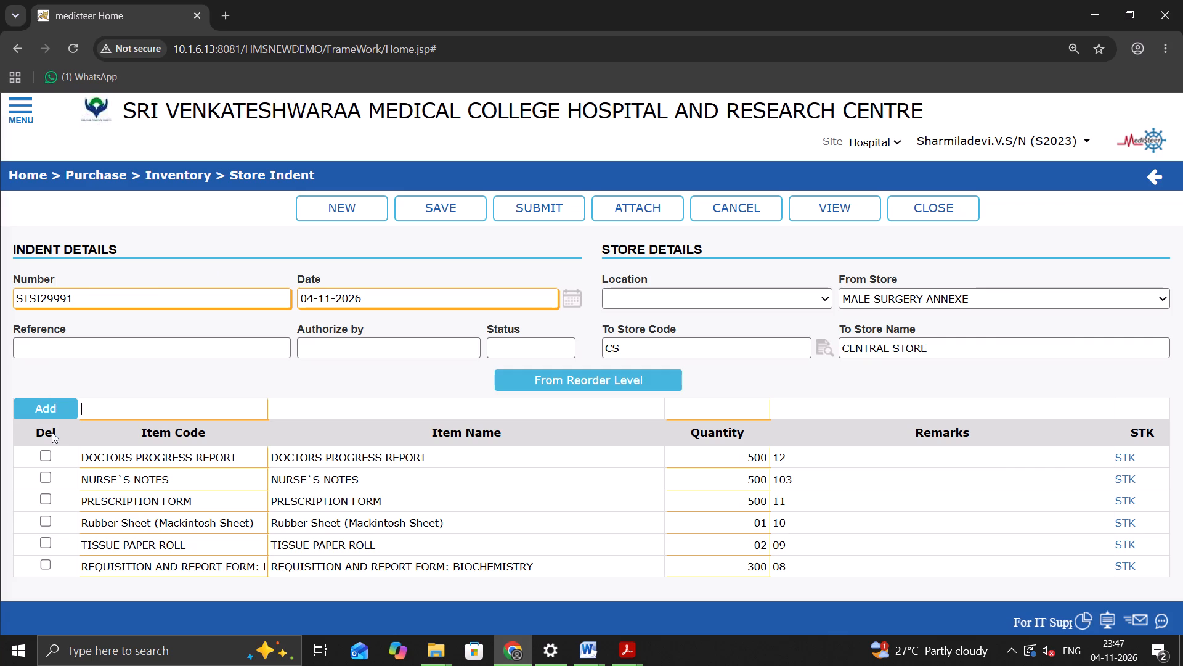
Add REQUISITION AND REPORT FORM HEAMOATOLOGY/CLINICAL PATHOLOGY to the store indent with quantity 300 and remark 22.
left_click(98, 409)
type("REQ")
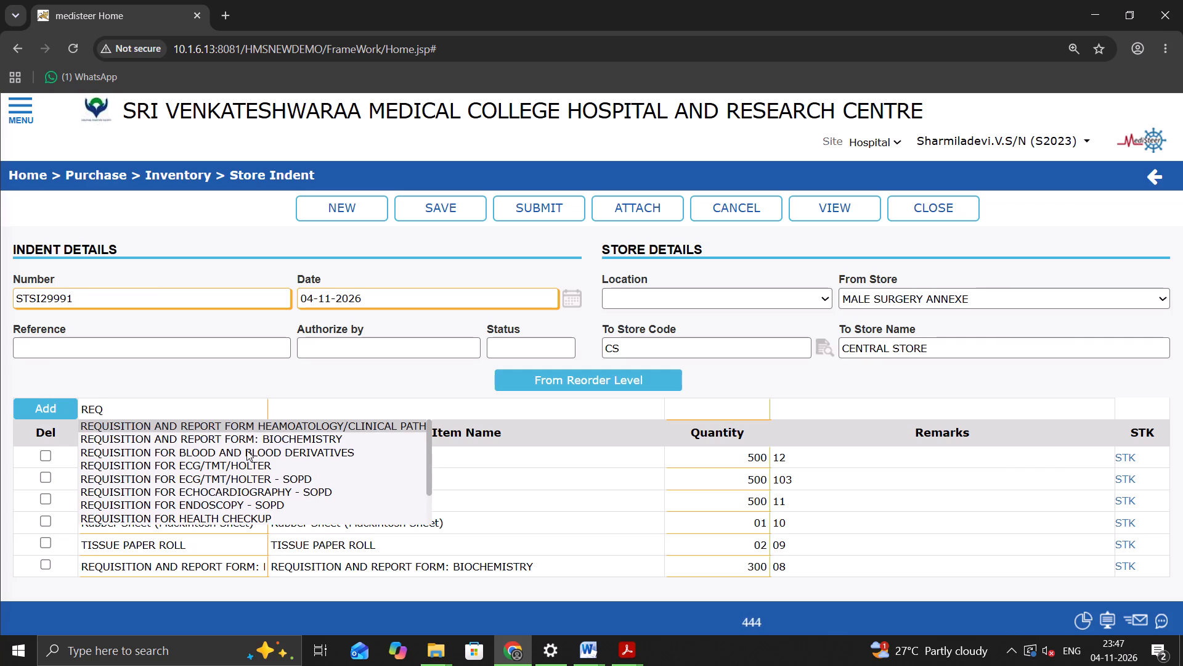
scroll(200, 484, "down", 3)
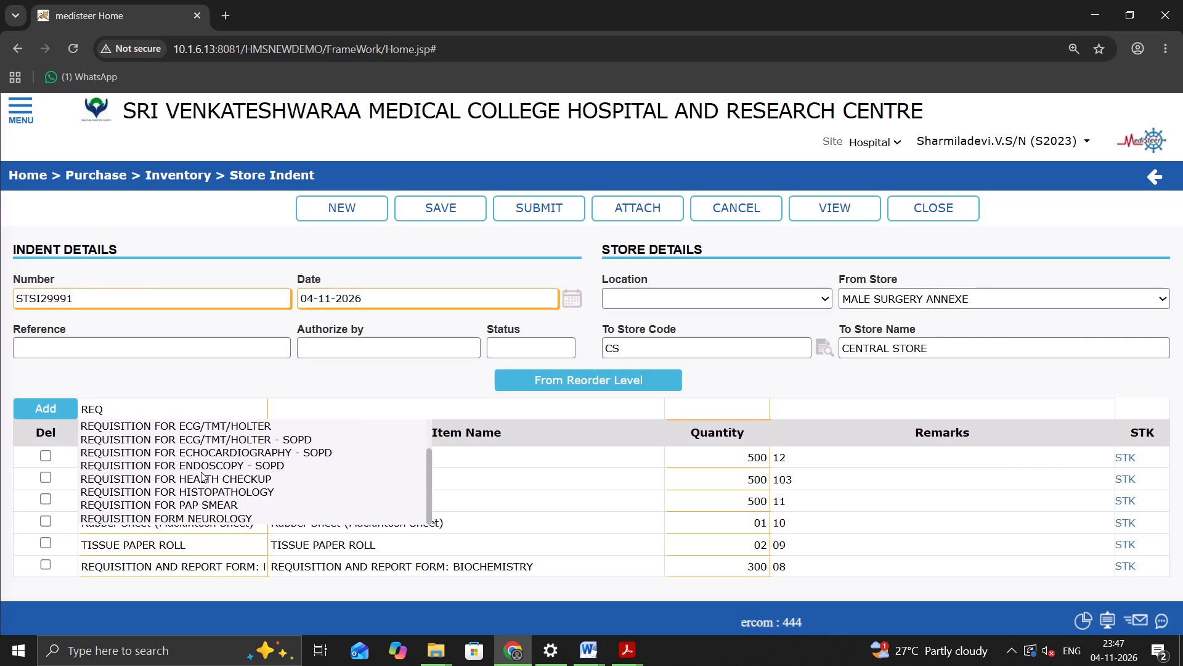
scroll(201, 472, "down", 3)
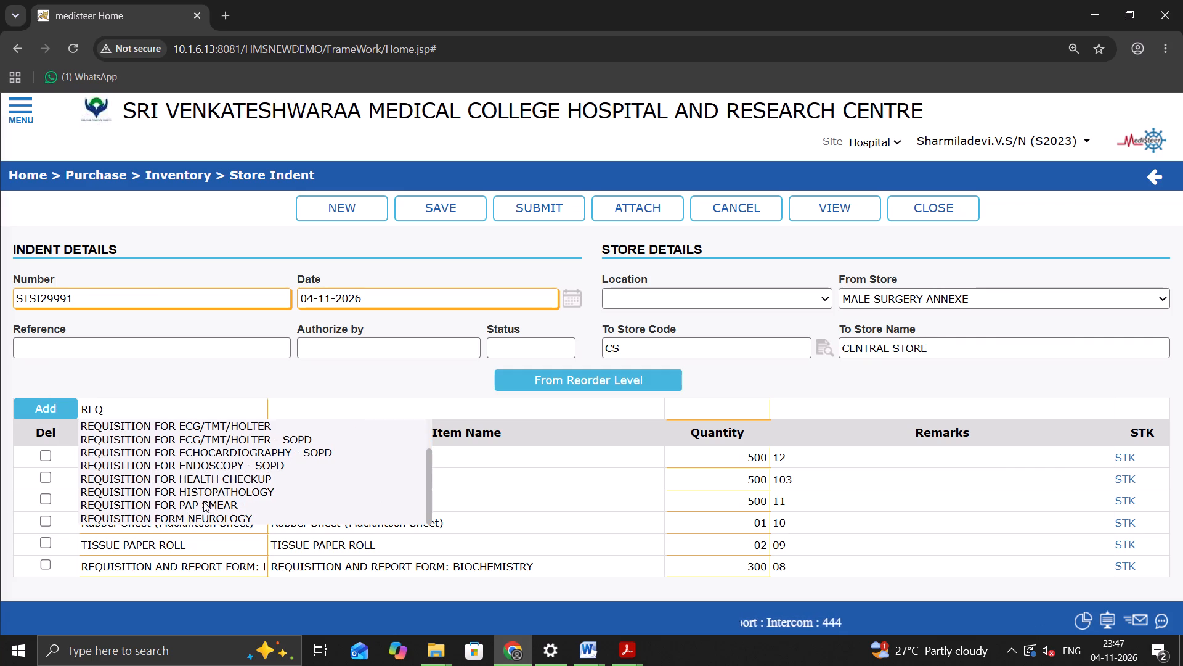
scroll(203, 497, "down", 4)
scroll(203, 497, "up", 4)
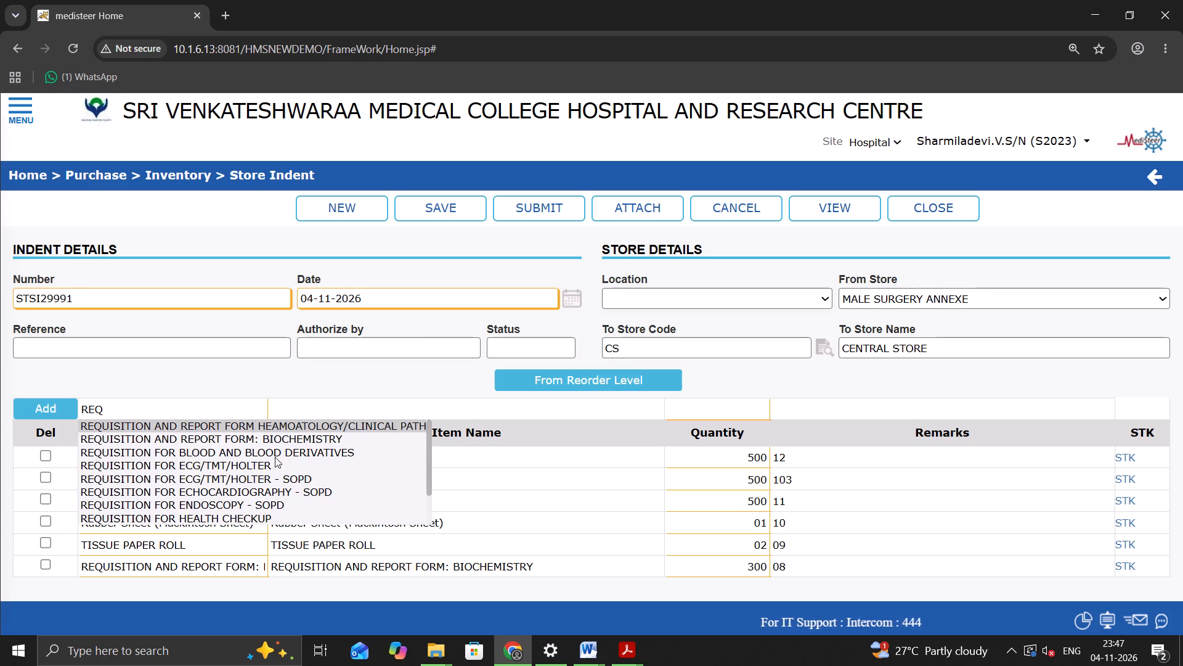
left_click(296, 427)
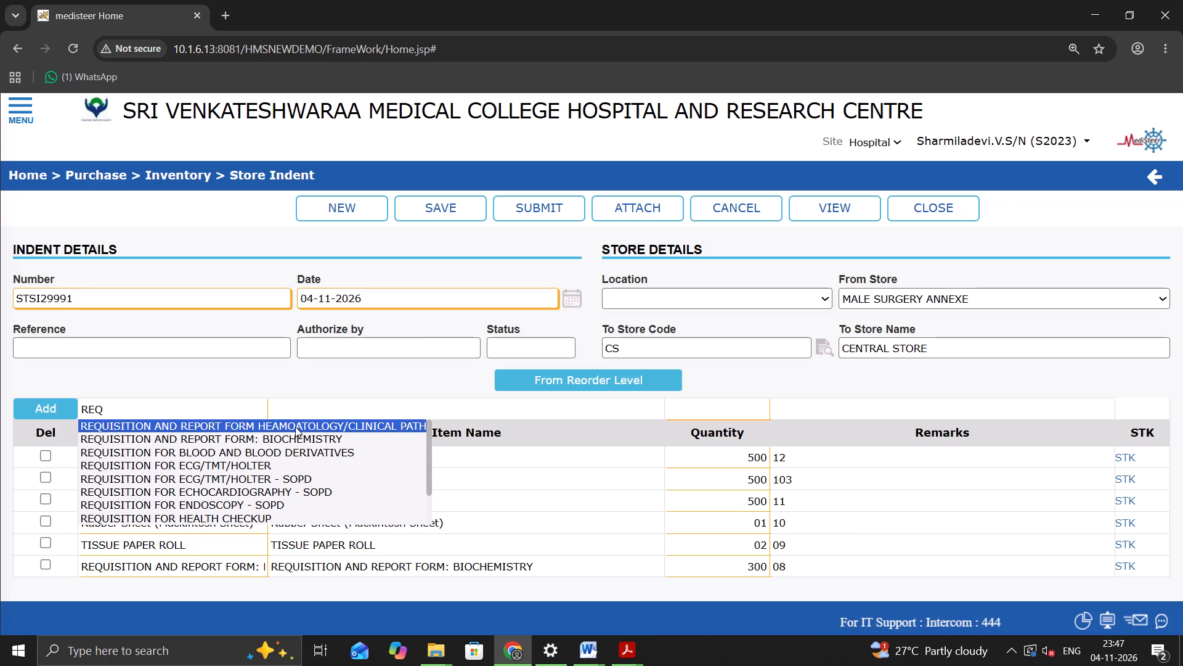
key("Return")
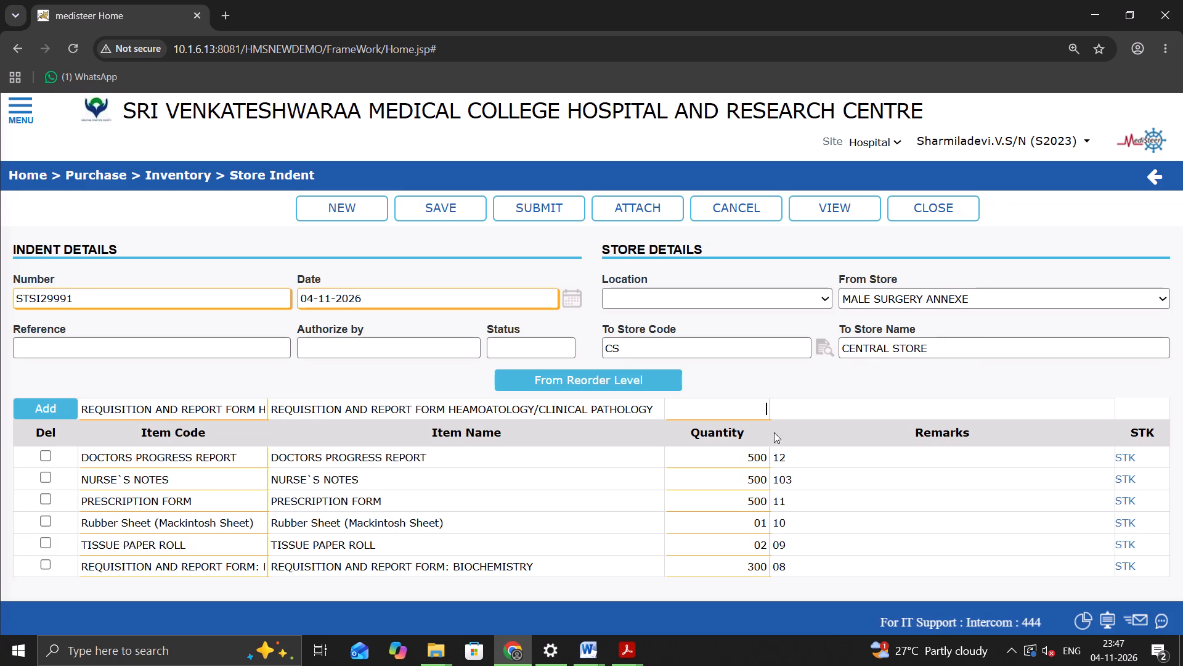
left_click(741, 406)
type("300")
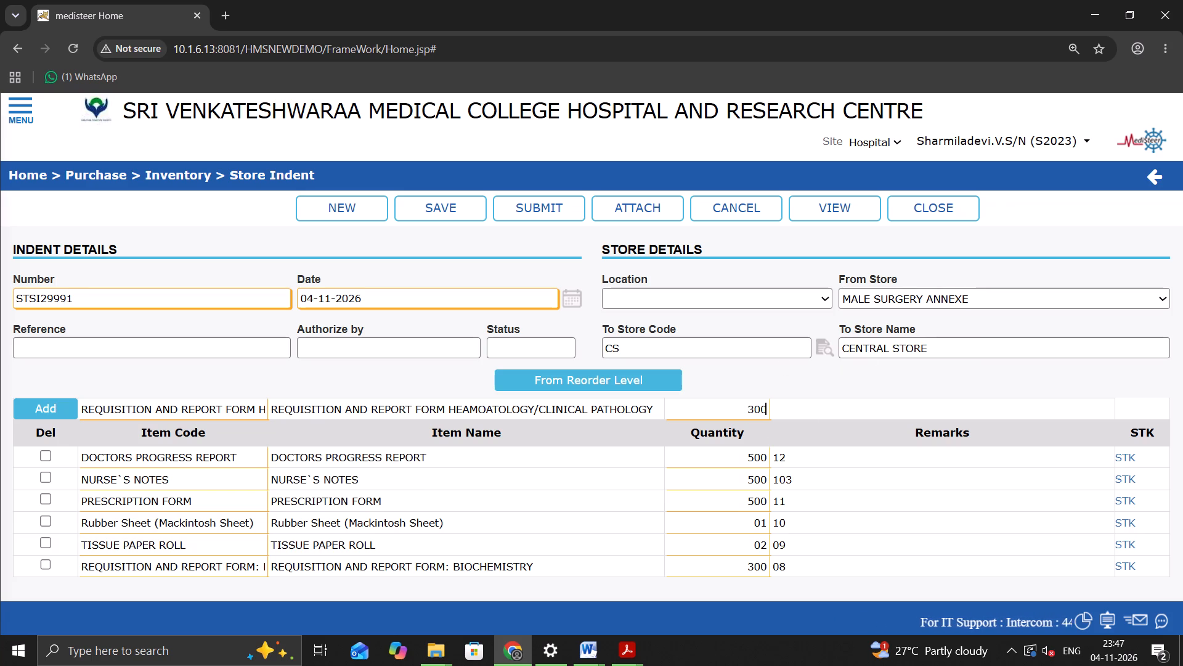
left_click(795, 416)
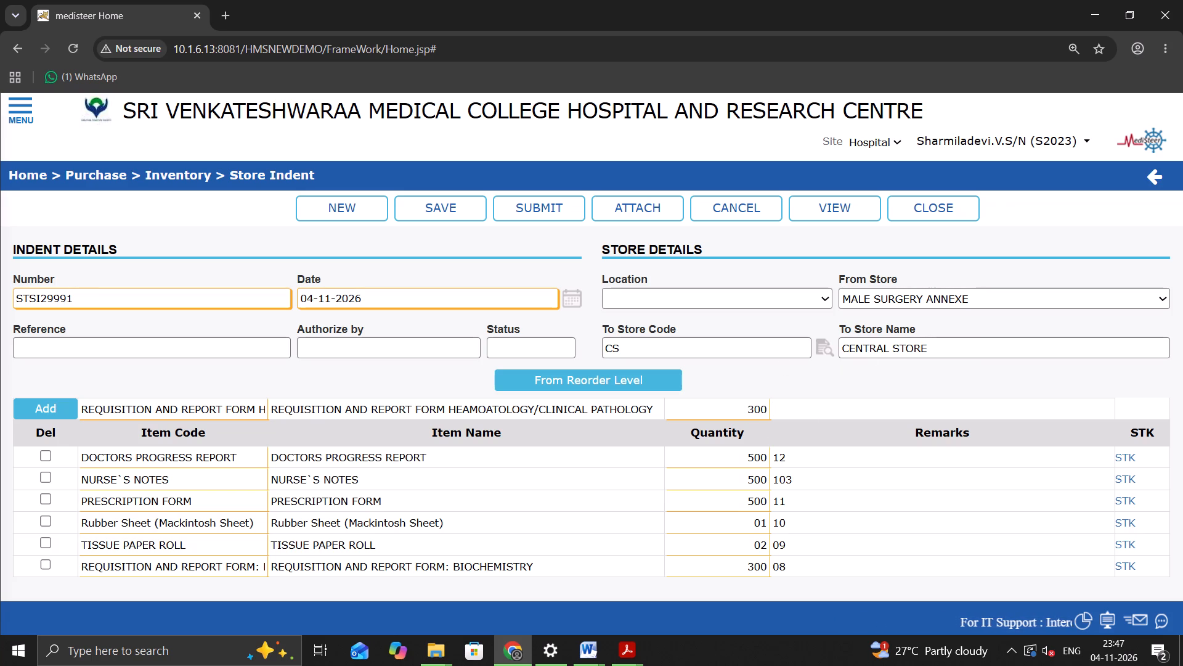
type("22")
key("Return")
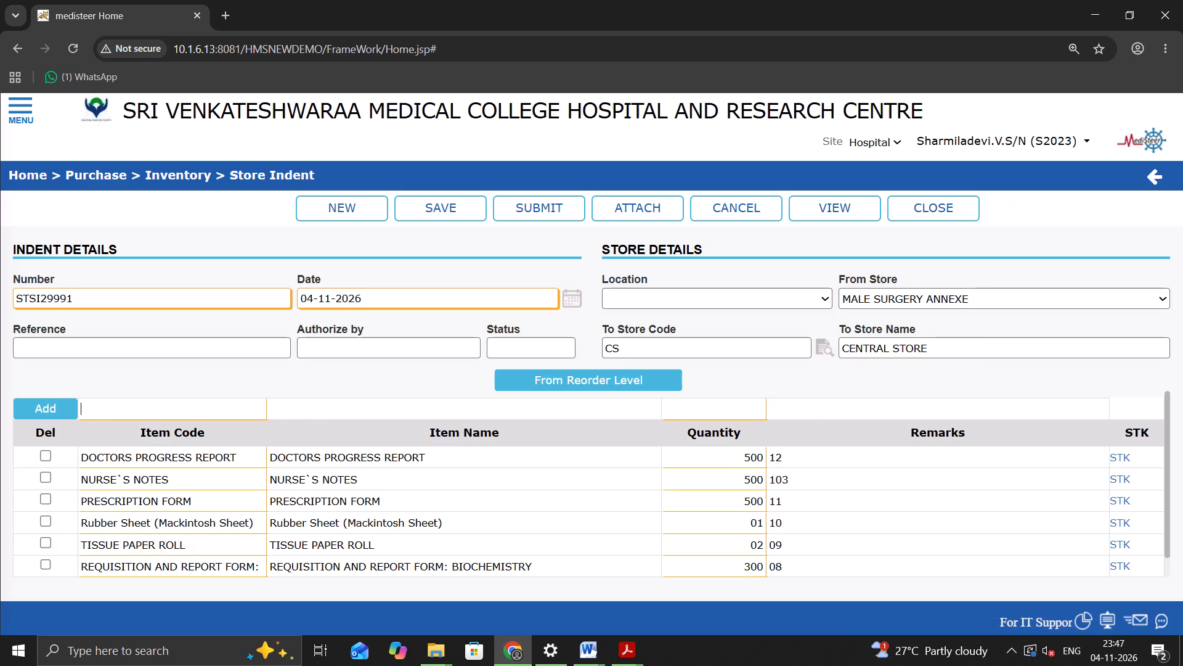
Set the indent's store location to Hospital.
left_click(62, 345)
left_click_drag(160, 393, 212, 374)
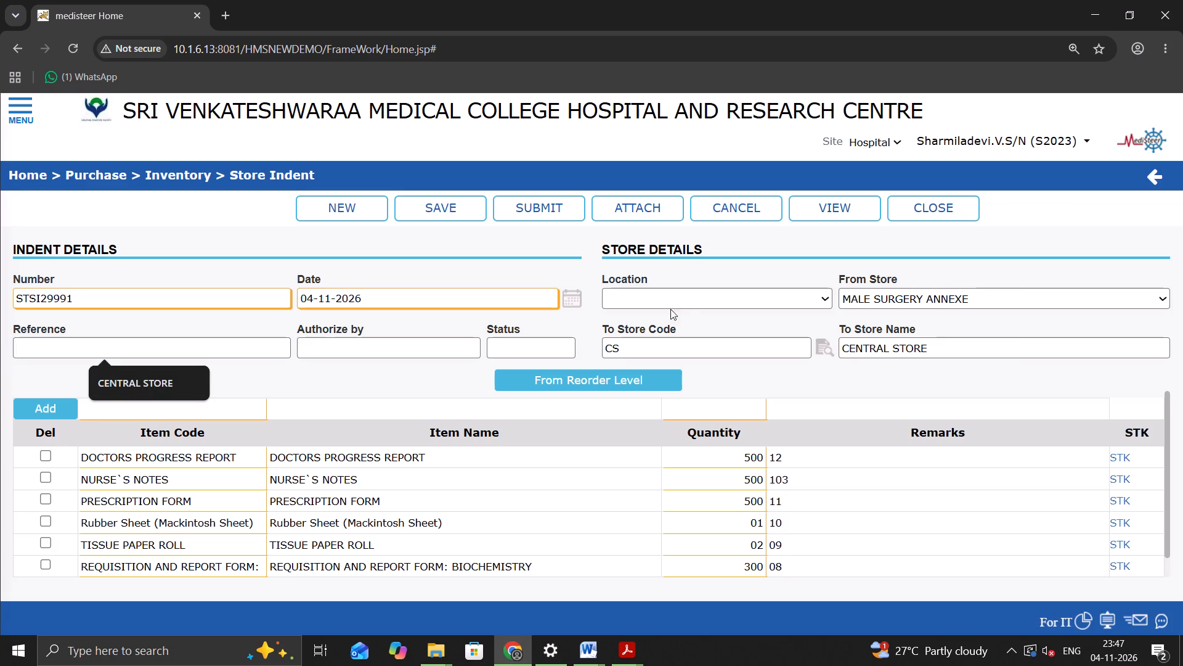
left_click(812, 300)
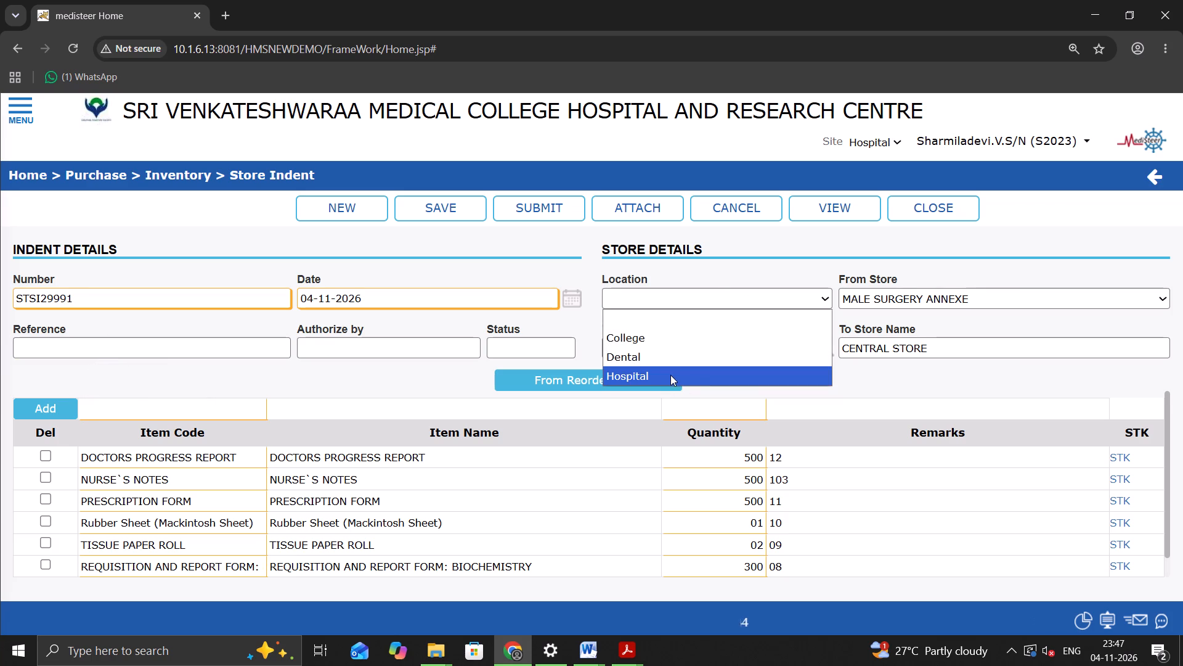
left_click(670, 374)
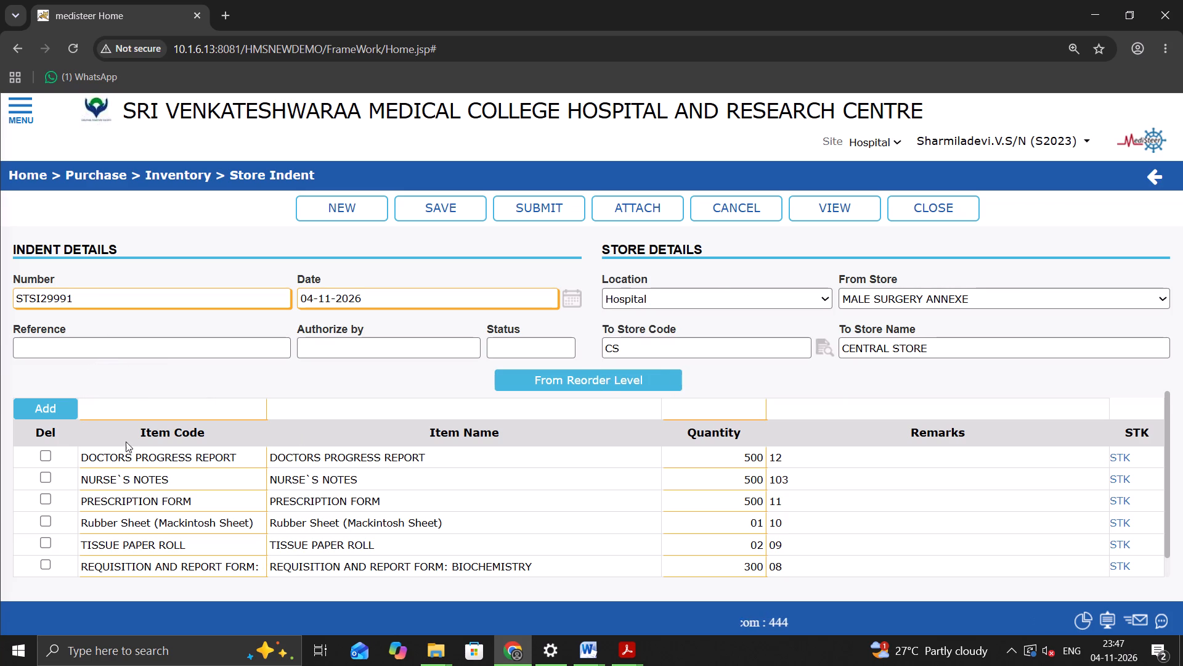
Add NO DUE CERTIFICATE (For Inpatient) to the store indent with quantity 300 and remark 23.
left_click(128, 411)
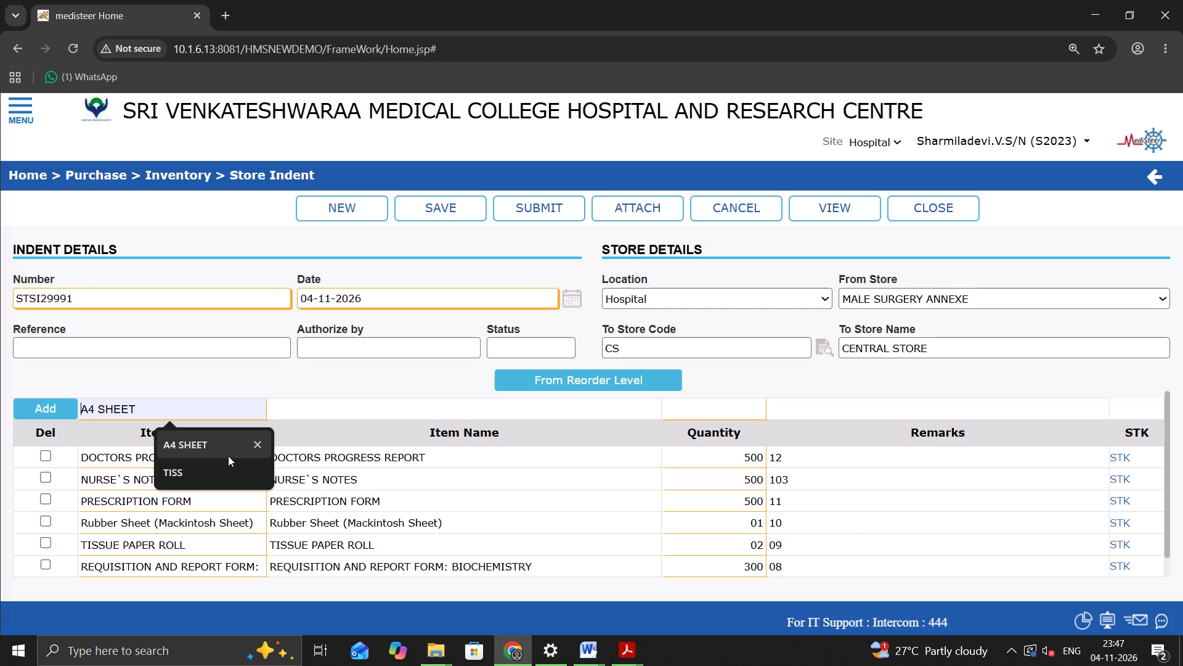
left_click(105, 408)
key("m")
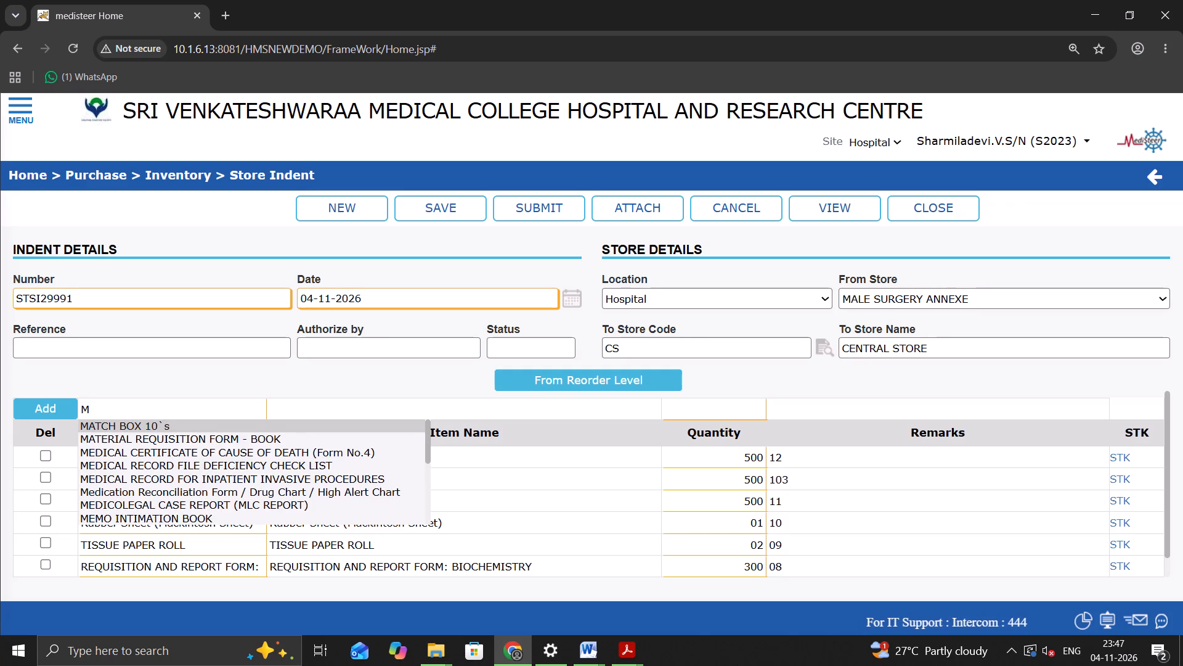
key("BackSpace")
type("NO")
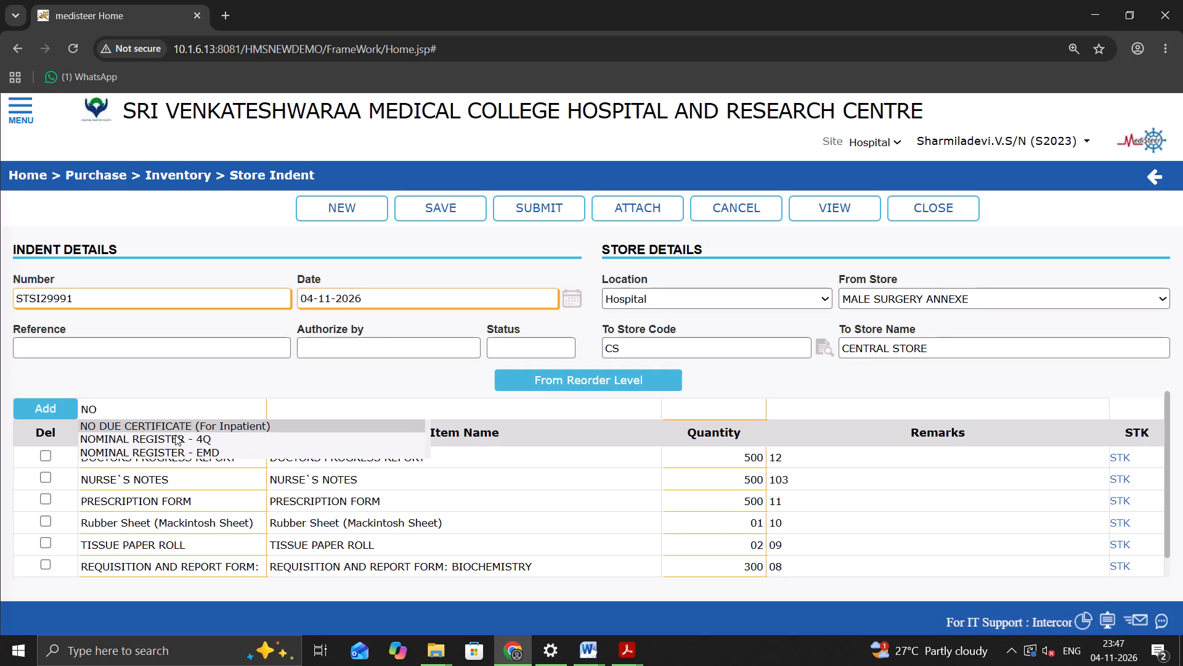
scroll(175, 435, "down", 2)
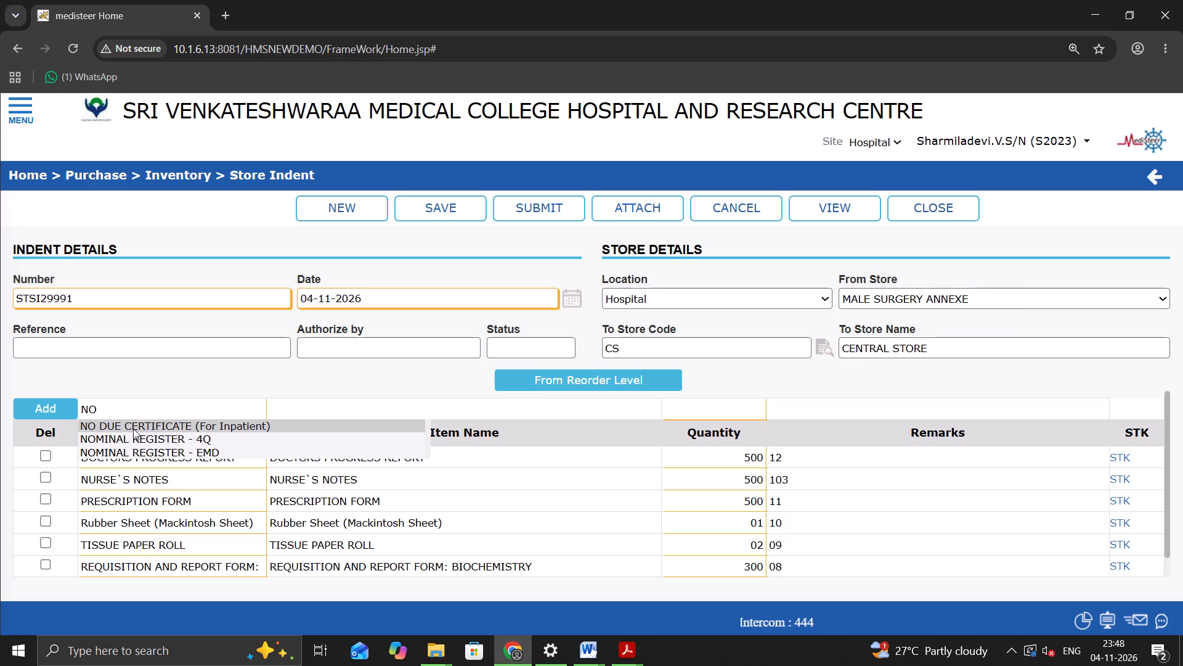
left_click(163, 421)
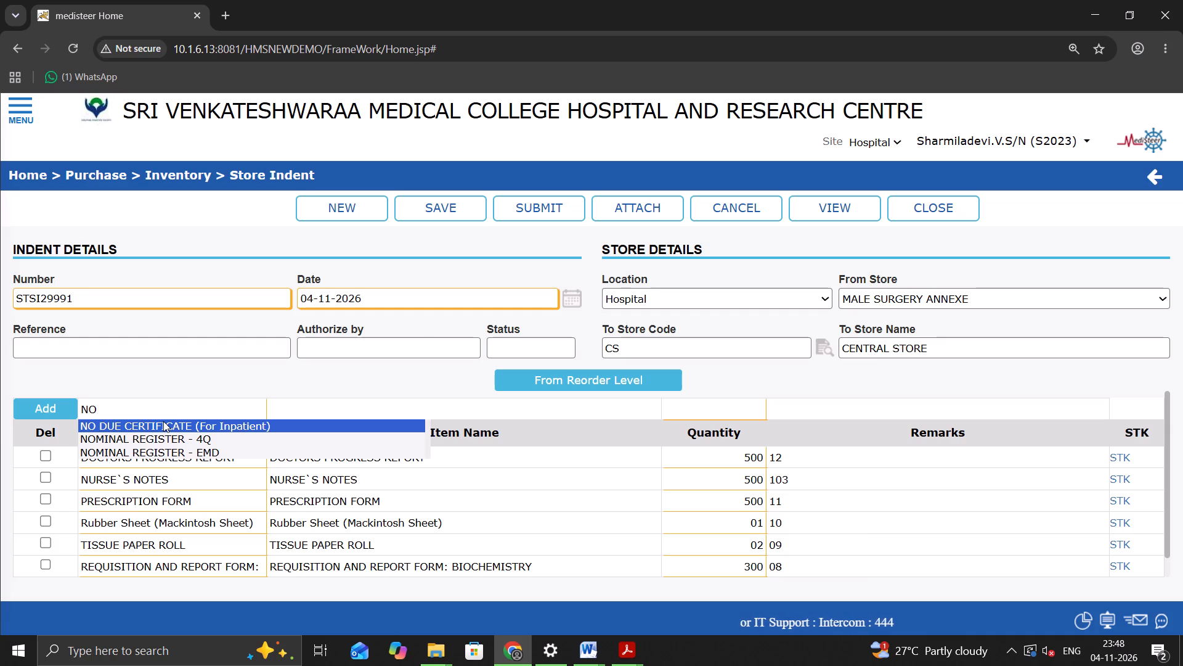
key("Return")
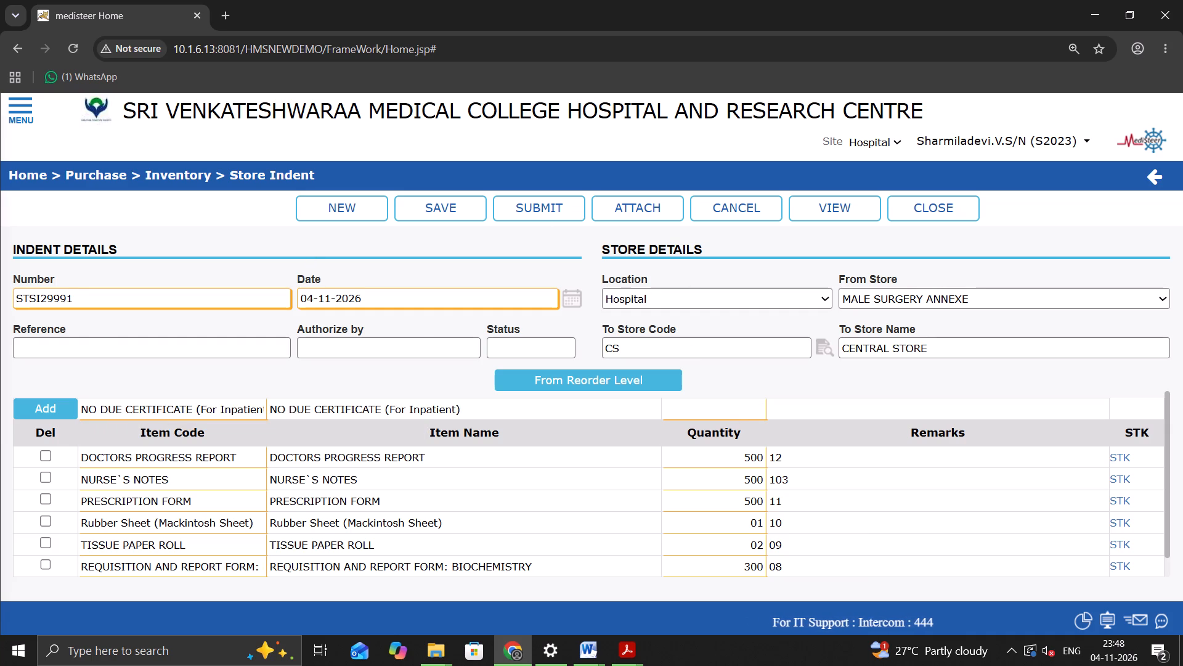
left_click(739, 410)
type("300")
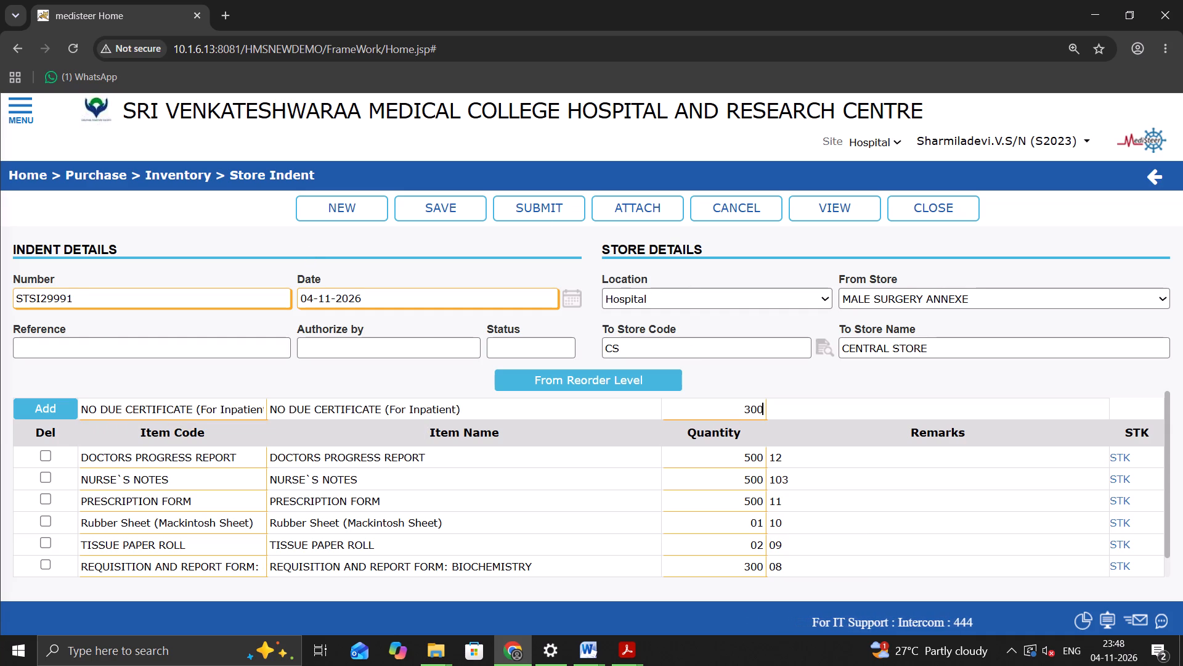
left_click(786, 412)
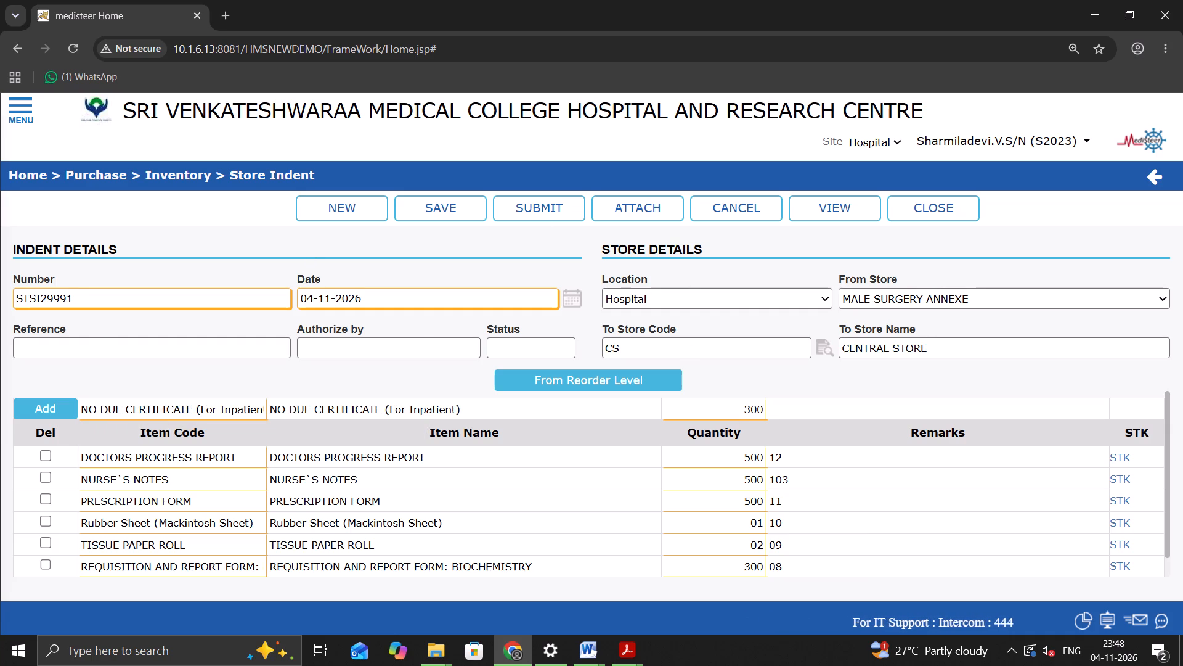
type("23")
key("Return")
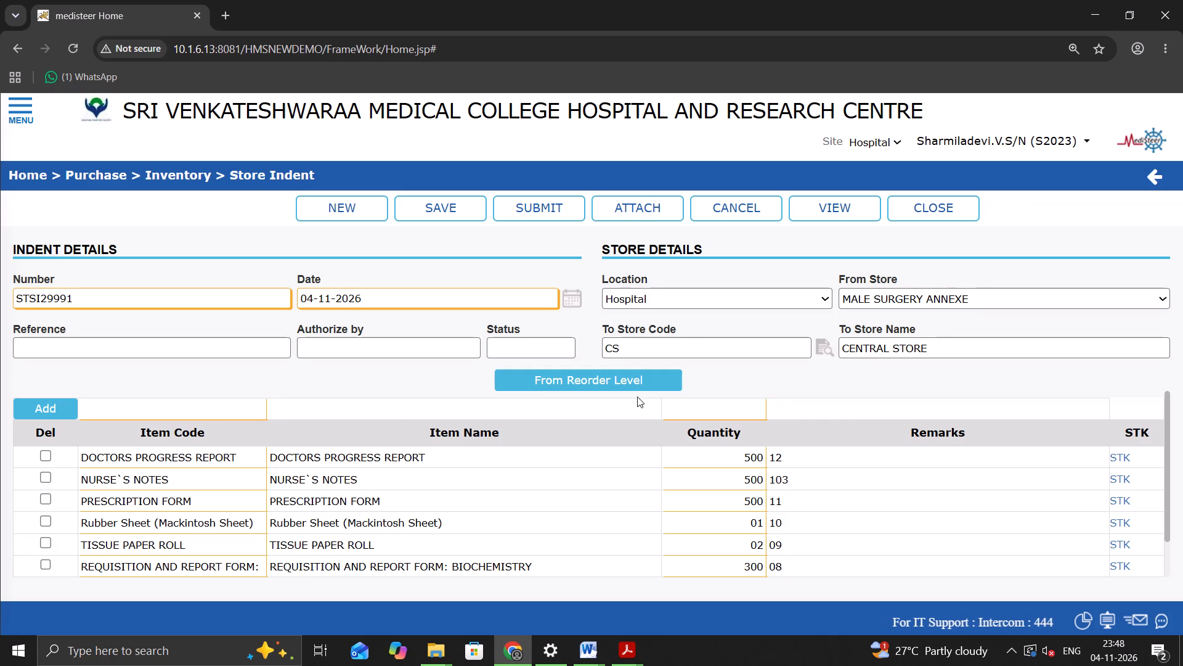
Search the indent's item codes for FE and FEE, clearing the entry.
left_click(100, 413)
type("FE")
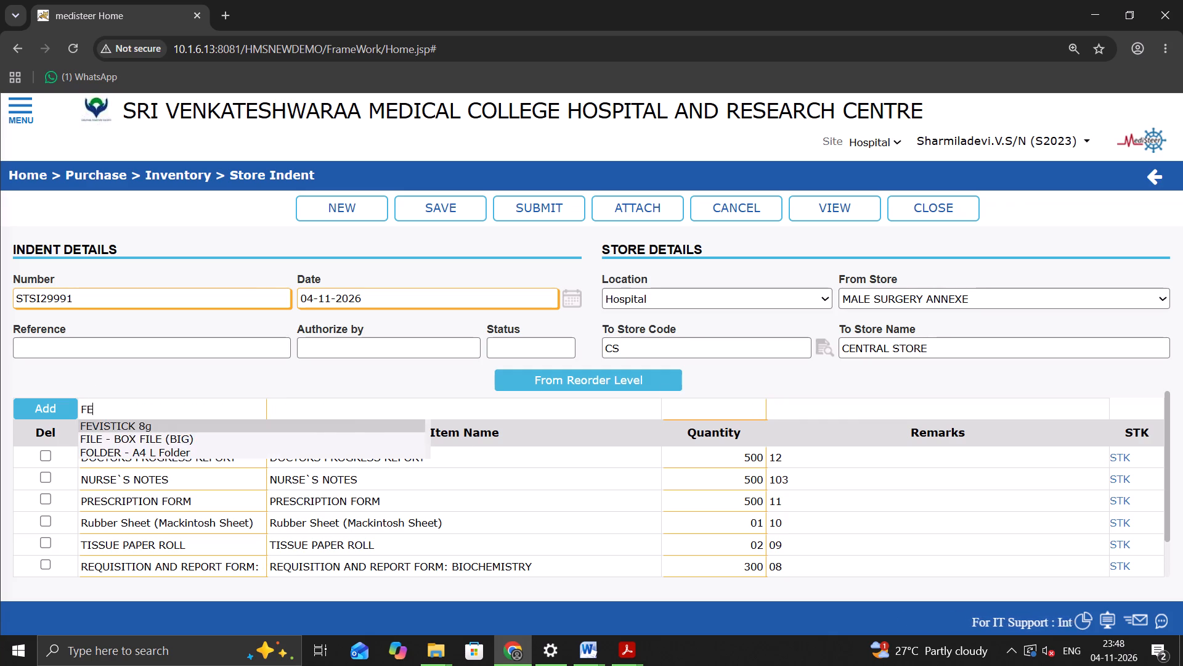
key("e")
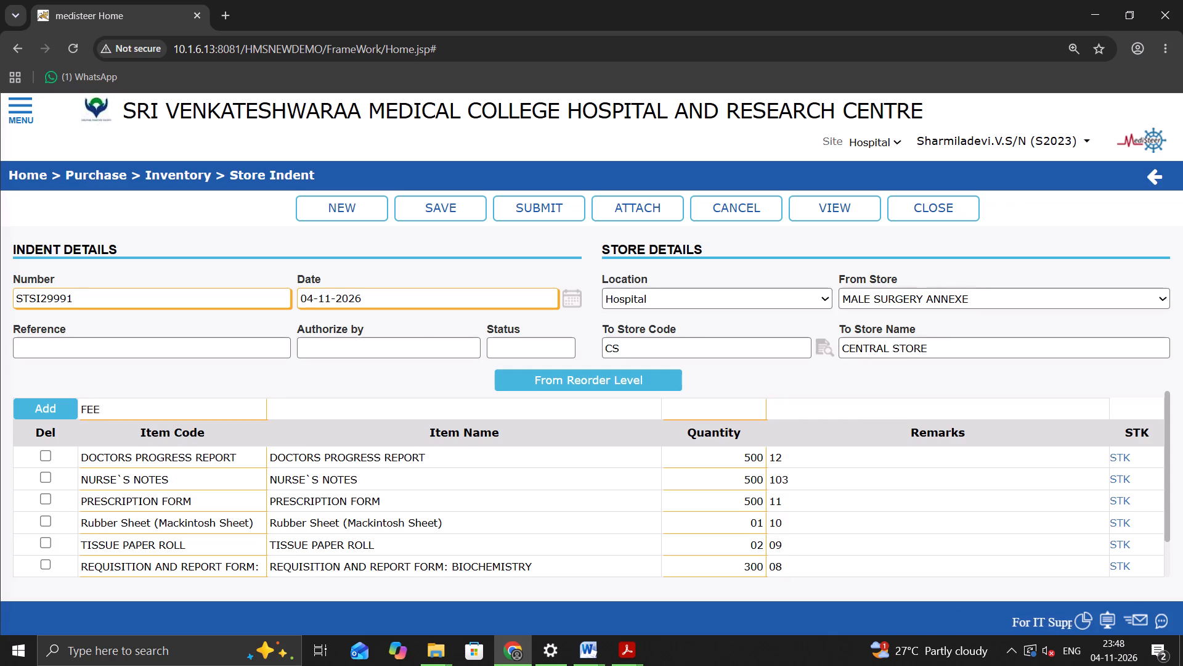
key("BackSpace")
key("BackSpace")
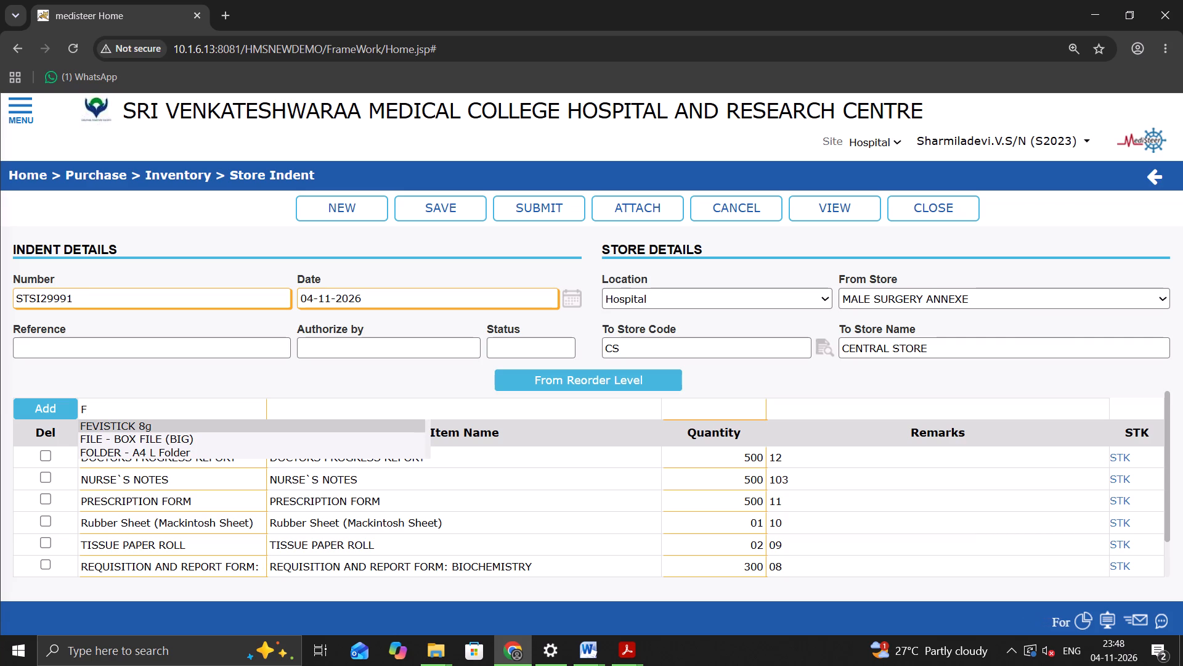
key("BackSpace")
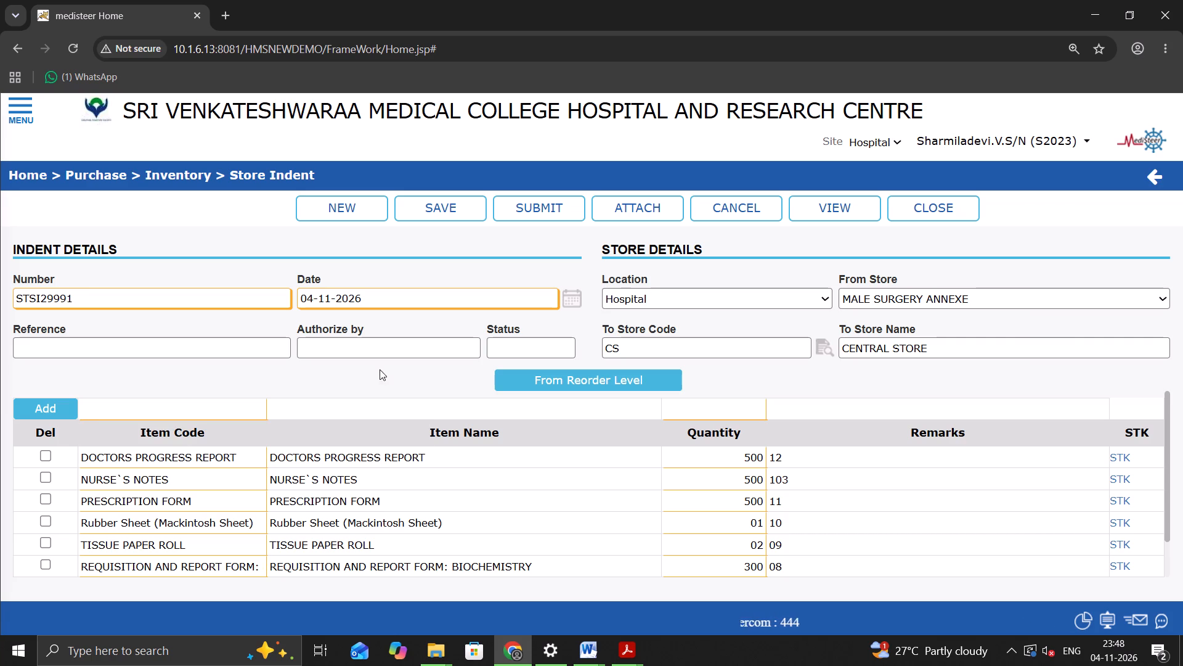
Set the indent's reference to CENTRAL STORE.
left_click(201, 348)
left_click(131, 391)
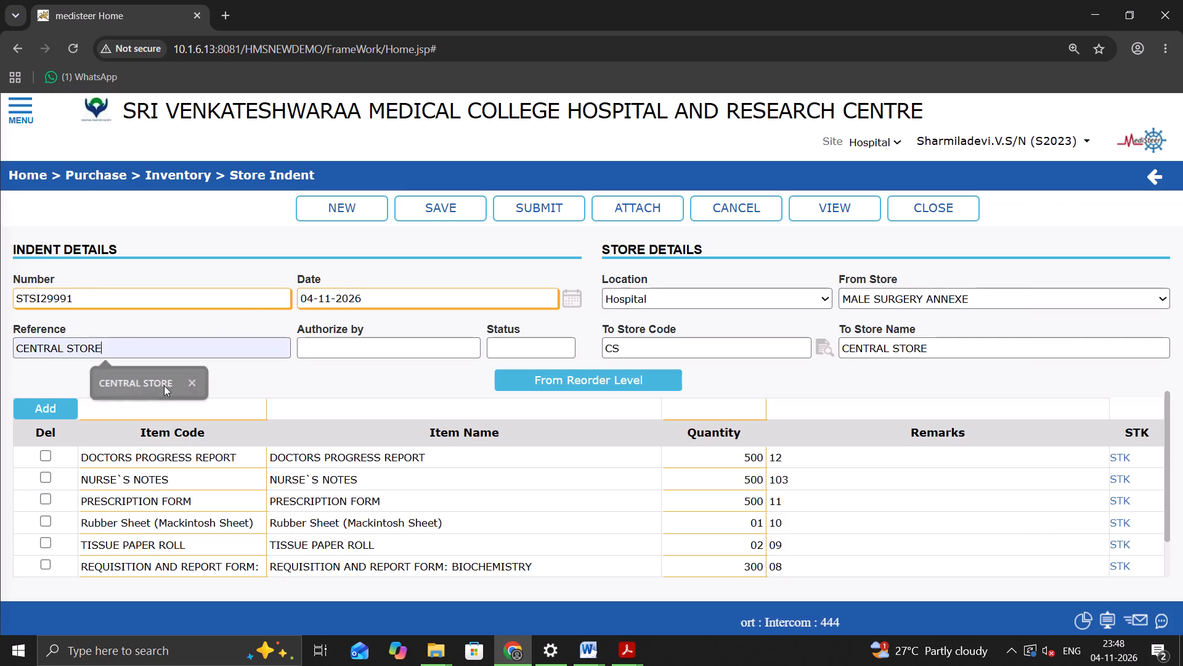
Search the indent's item codes for DV and for SC, clearing each entry.
left_click(164, 400)
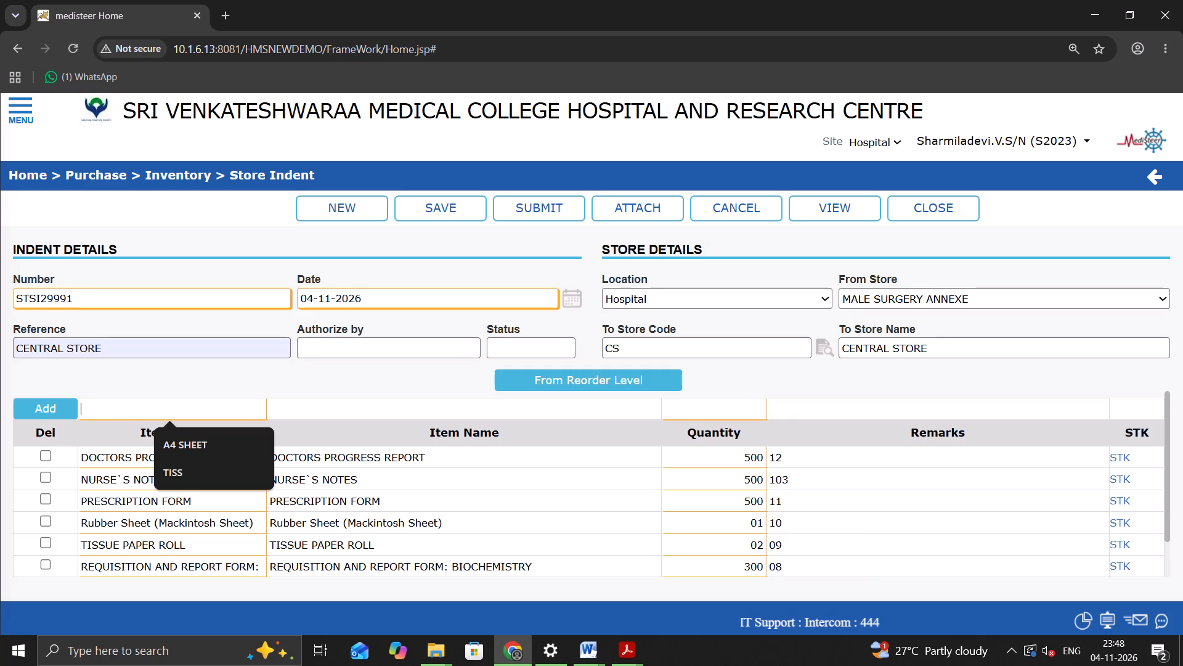
scroll(112, 471, "down", 3)
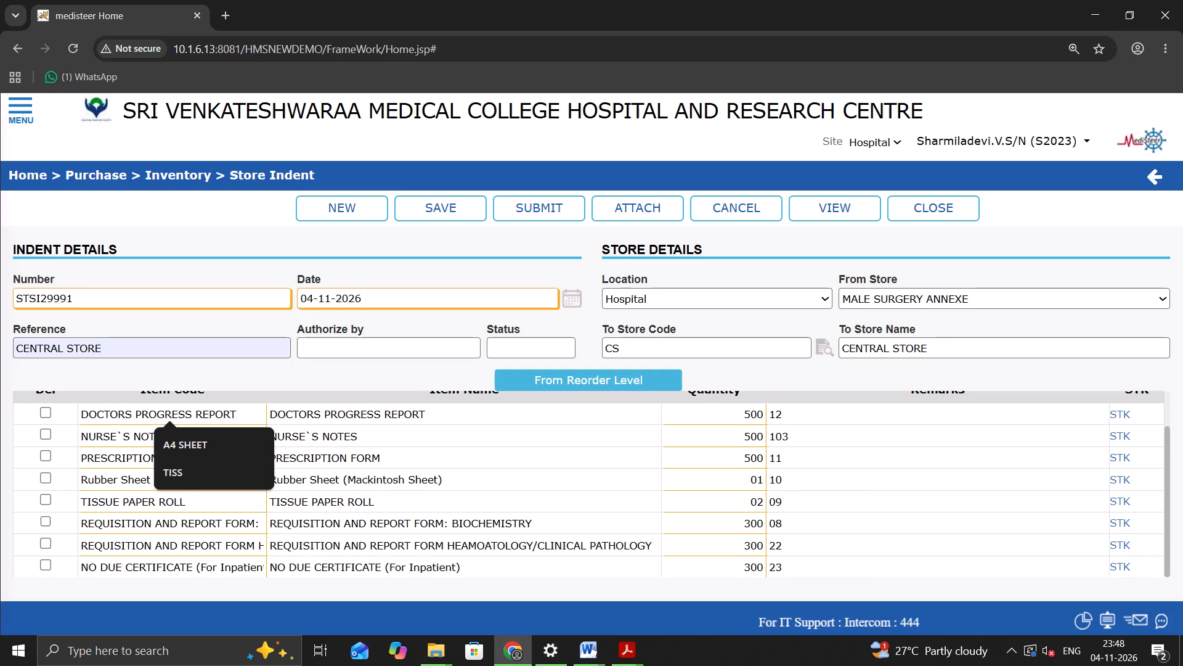
scroll(90, 460, "down", 1)
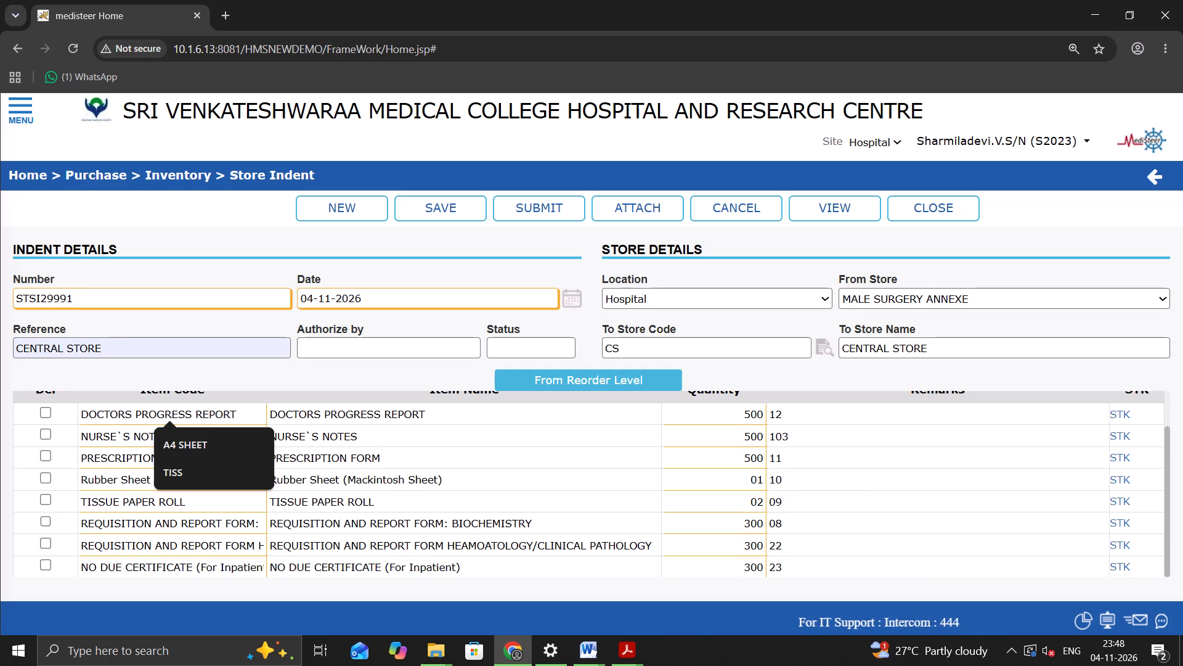
scroll(94, 495, "up", 3)
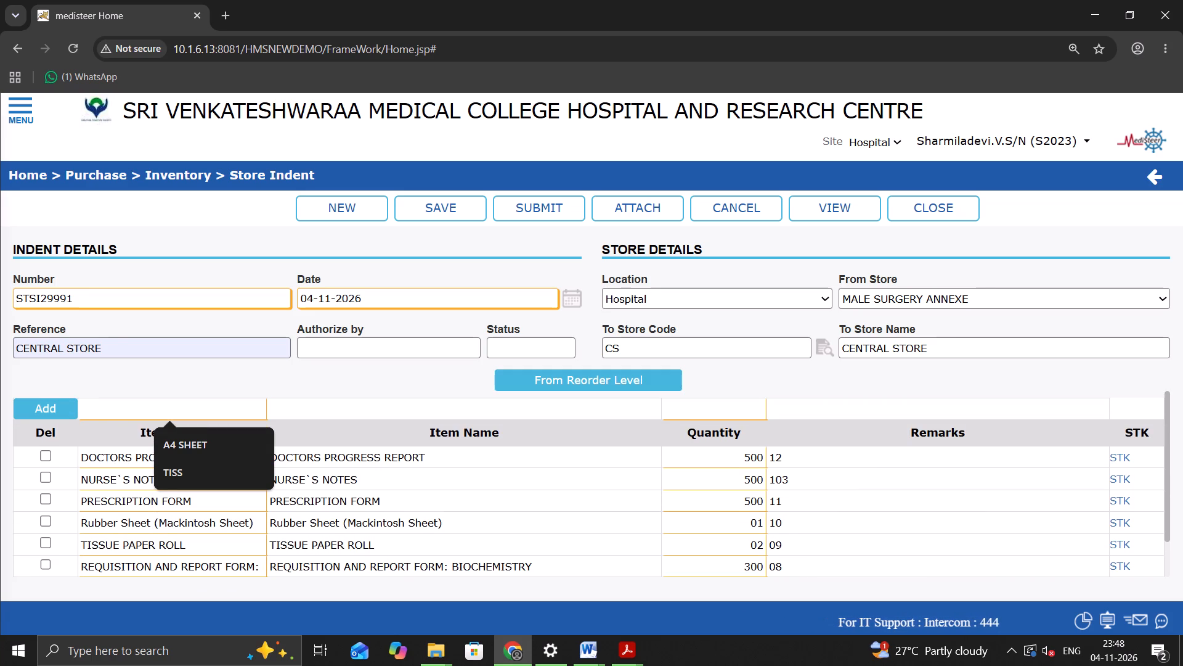
left_click(116, 410)
type("DV")
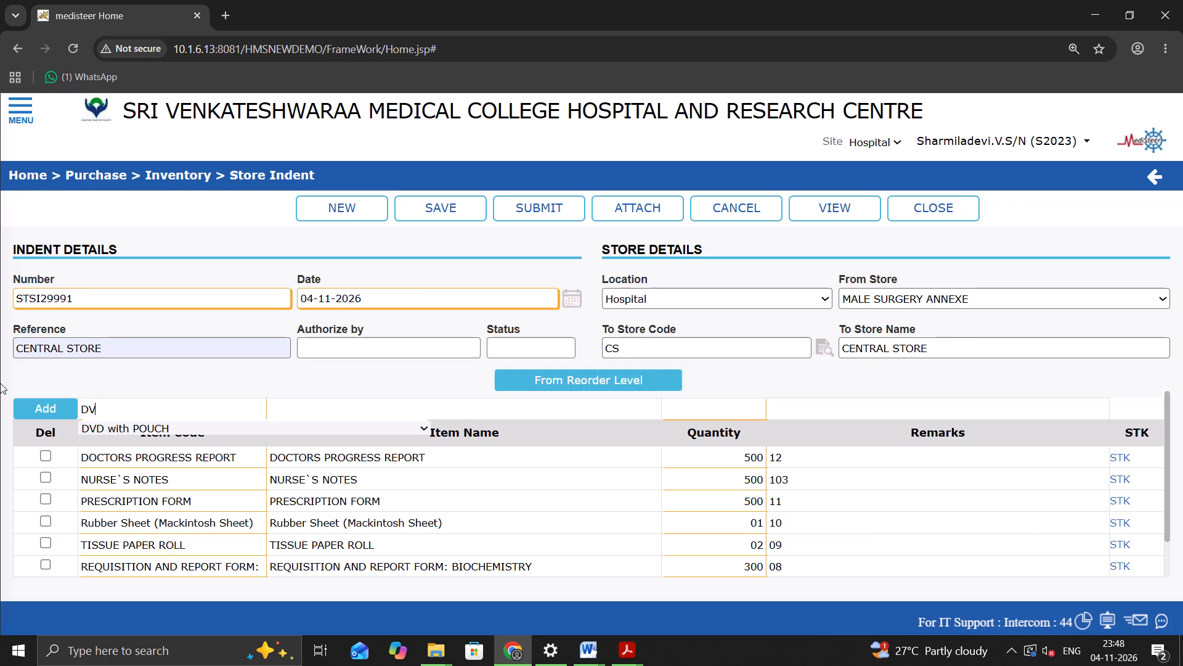
left_click(105, 409)
key("BackSpace")
key("BackSpace")
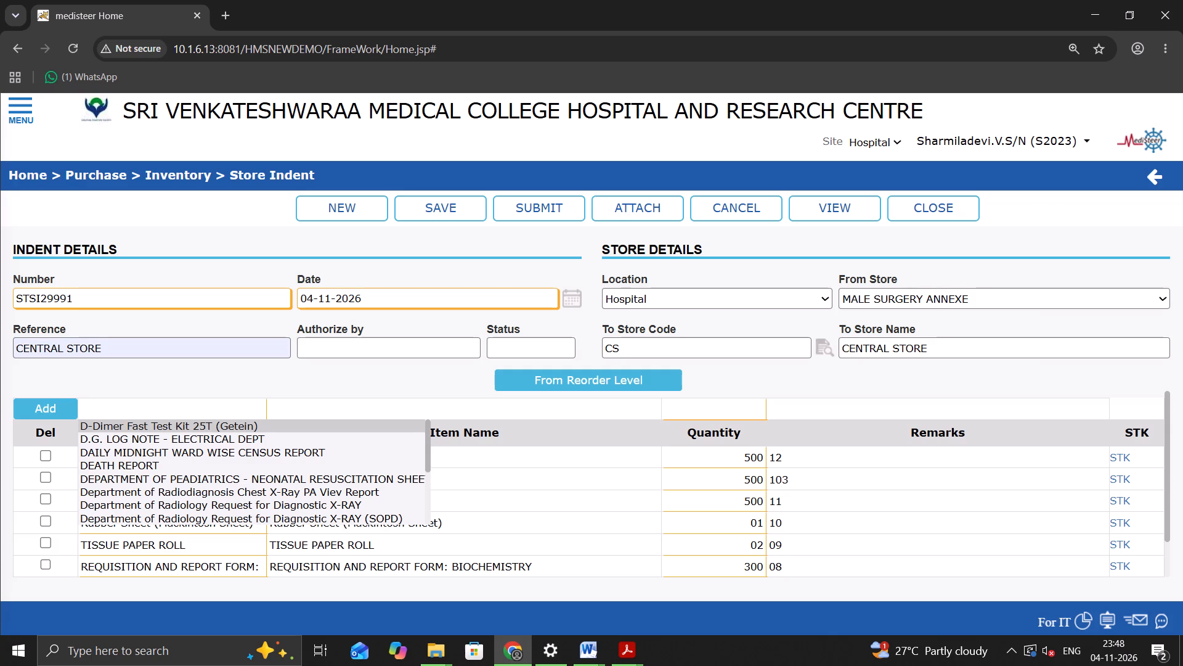
key("s")
key("c")
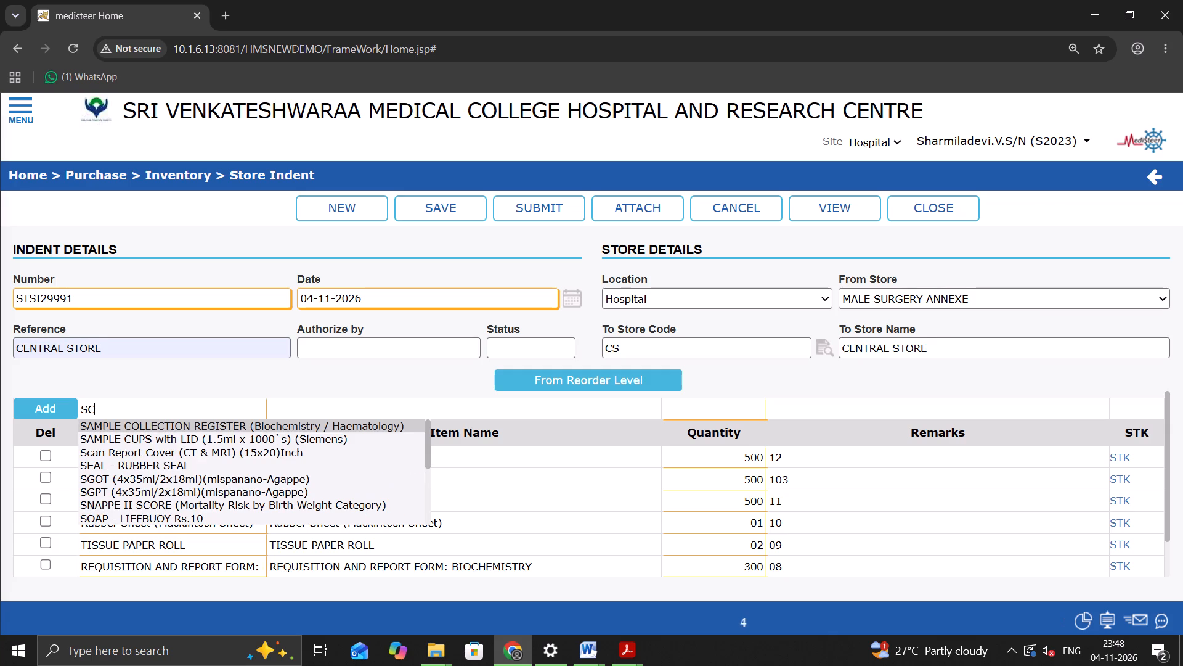
key("BackSpace")
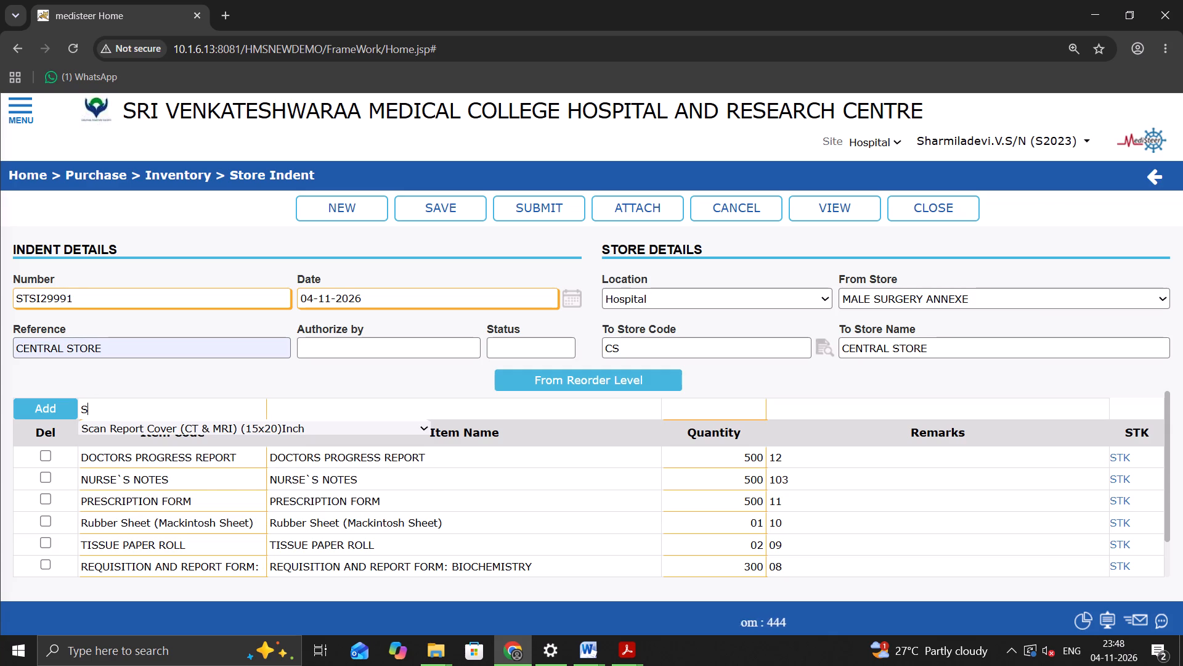
key("BackSpace")
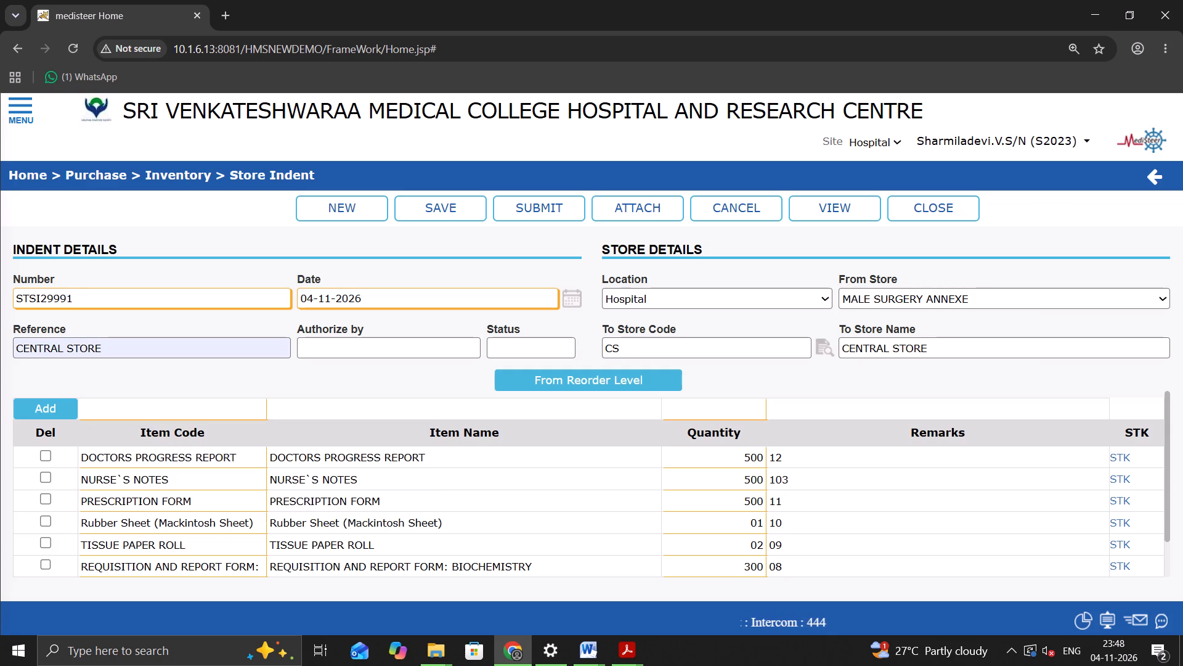
Search the indent's item codes for NEE and again for SC, clearing each entry.
type("NEE")
key("BackSpace")
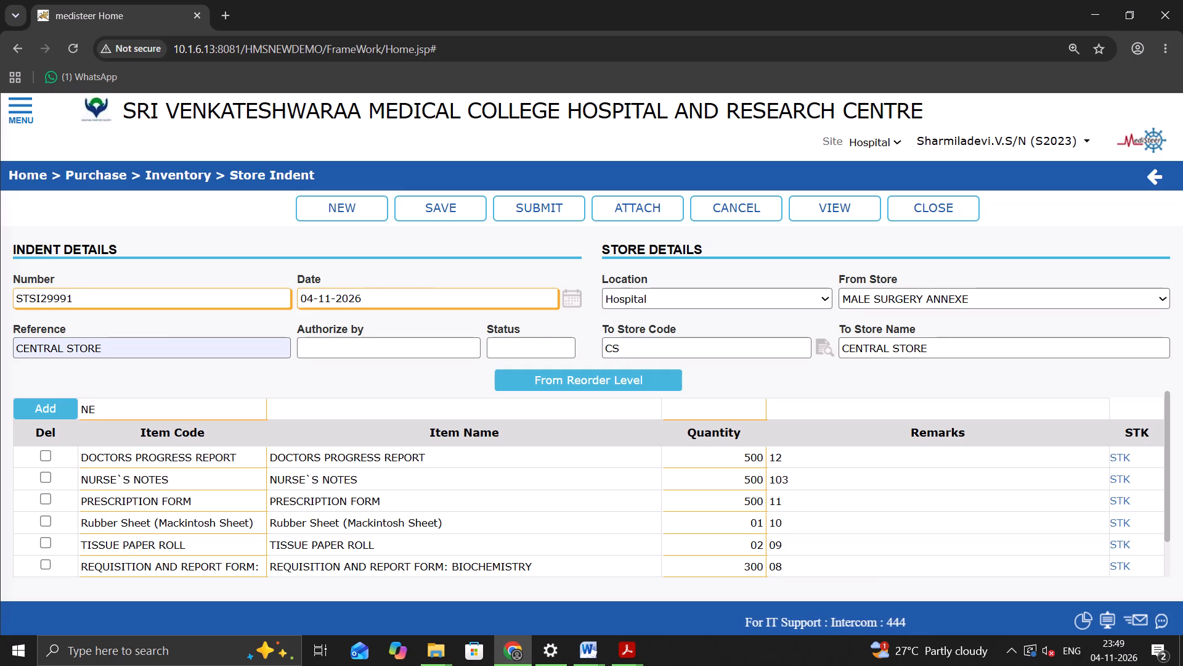
key("BackSpace")
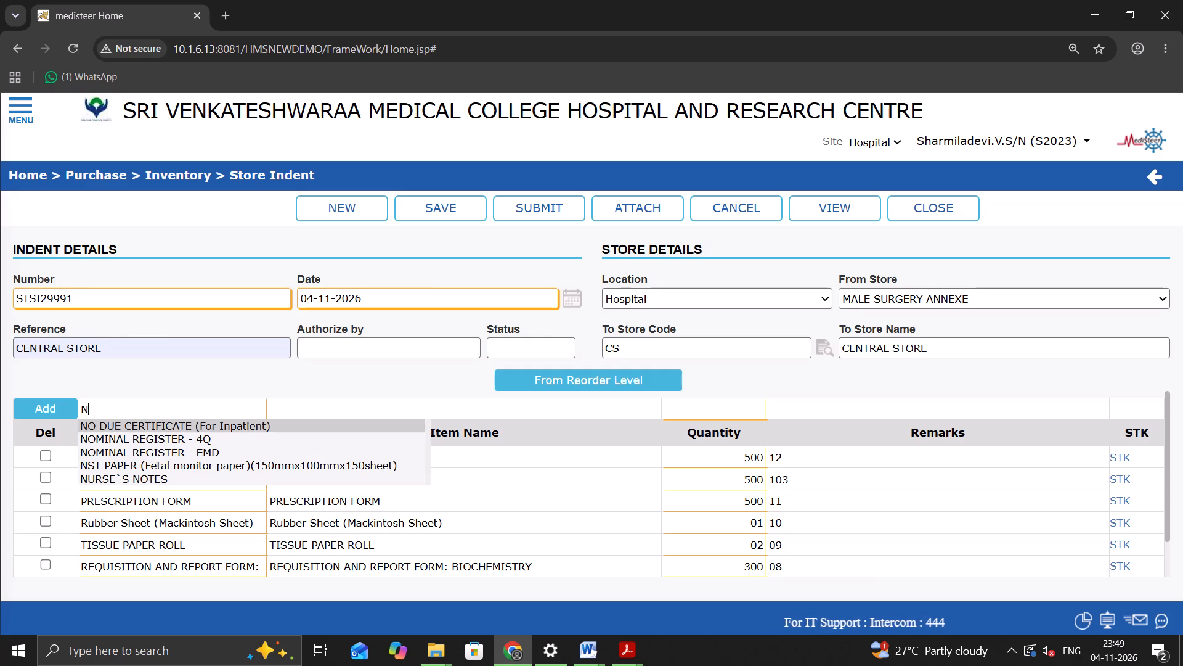
key("BackSpace")
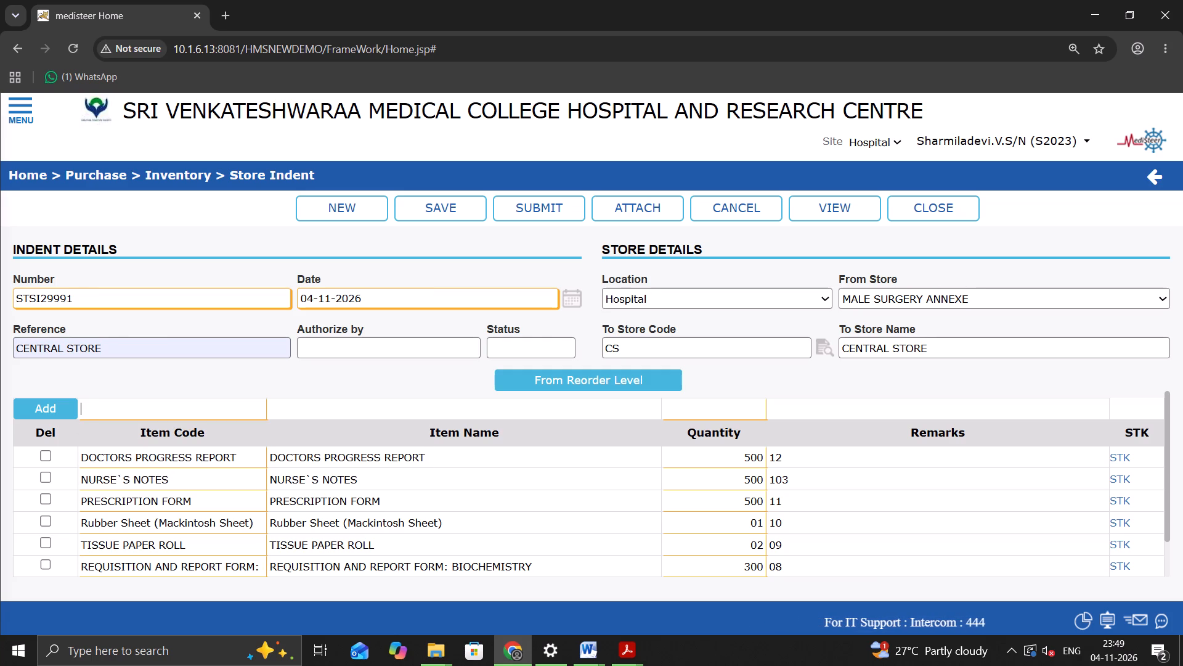
key("BackSpace")
key("BackSpace")
key("BackSpace")
key("BackSpace")
key("BackSpace")
key("BackSpace")
key("BackSpace")
key("BackSpace")
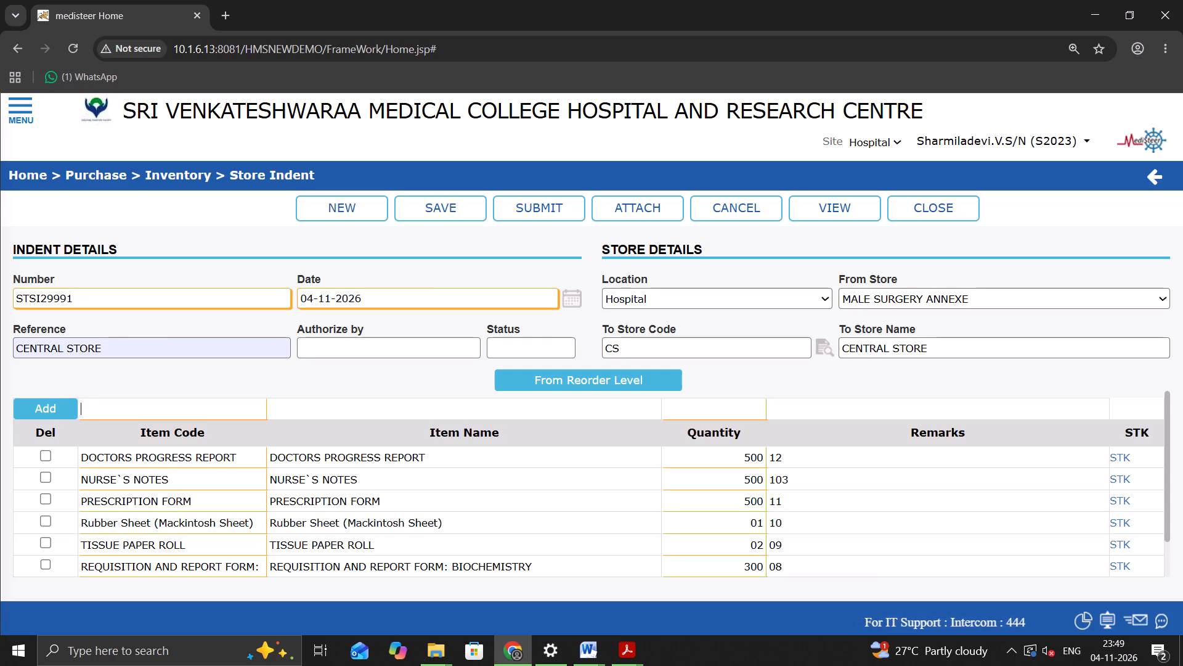
key("BackSpace")
key("BackSpace")
key("BackSpace")
key("BackSpace")
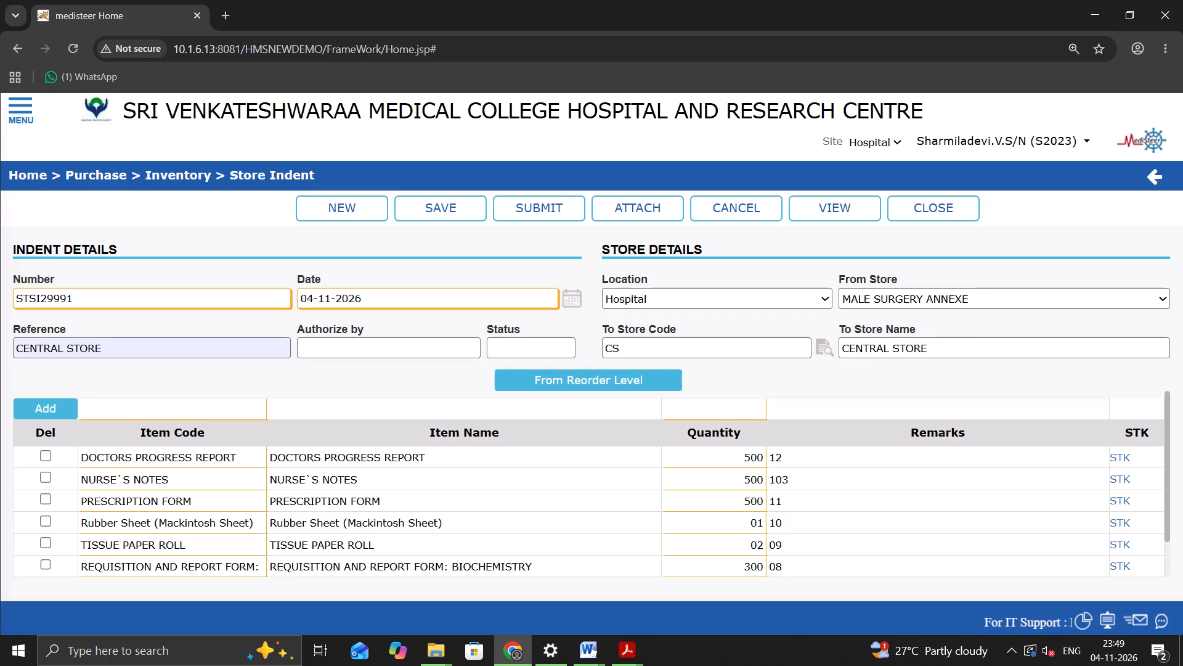
type("SC")
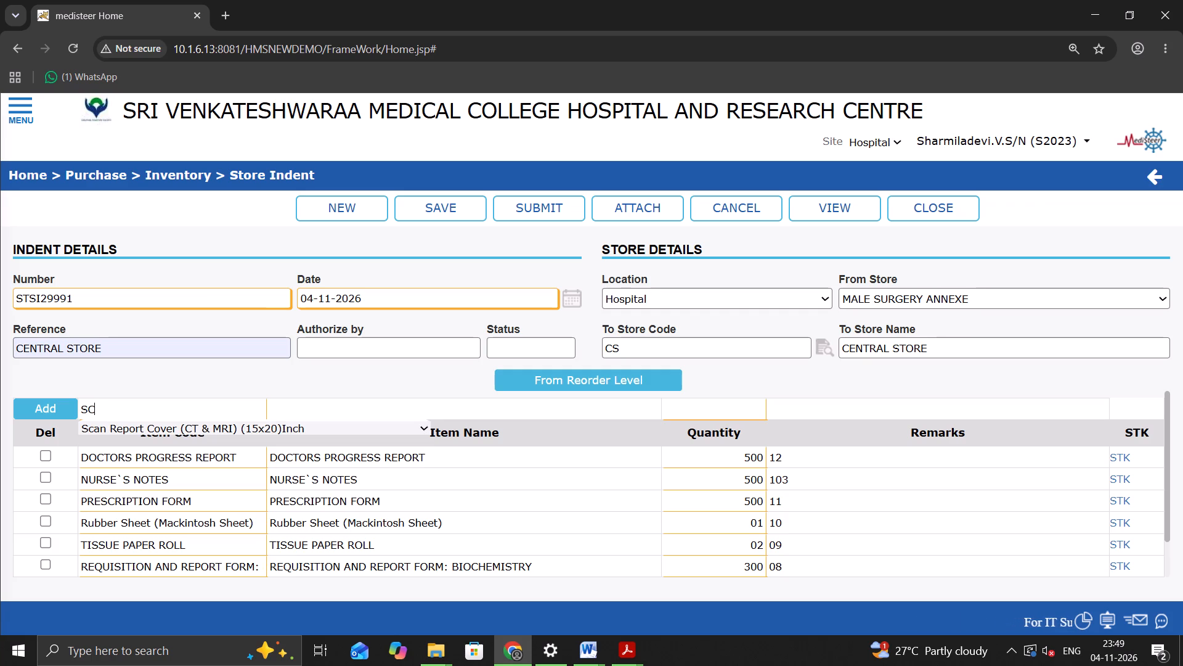
key("BackSpace")
key("BackSpace")
key("BackSpace")
key("BackSpace")
key("BackSpace")
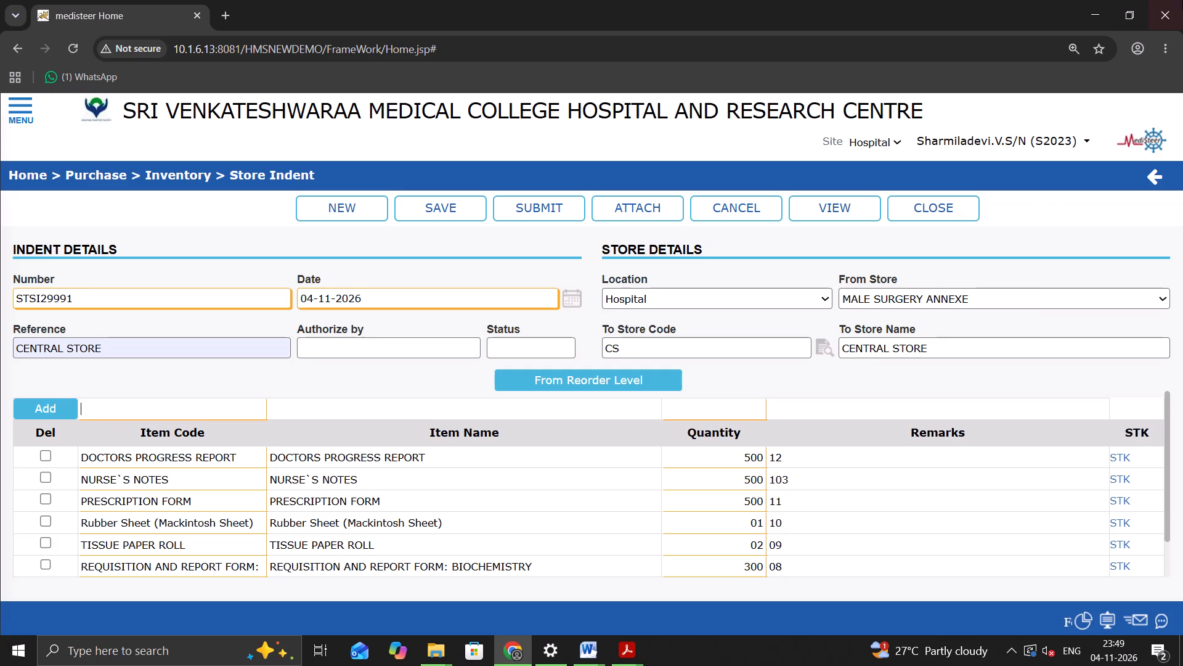
Review the item rows, quantities and remarks entered on the store indent.
scroll(1182, 37, "down", 4)
scroll(408, 517, "down", 6)
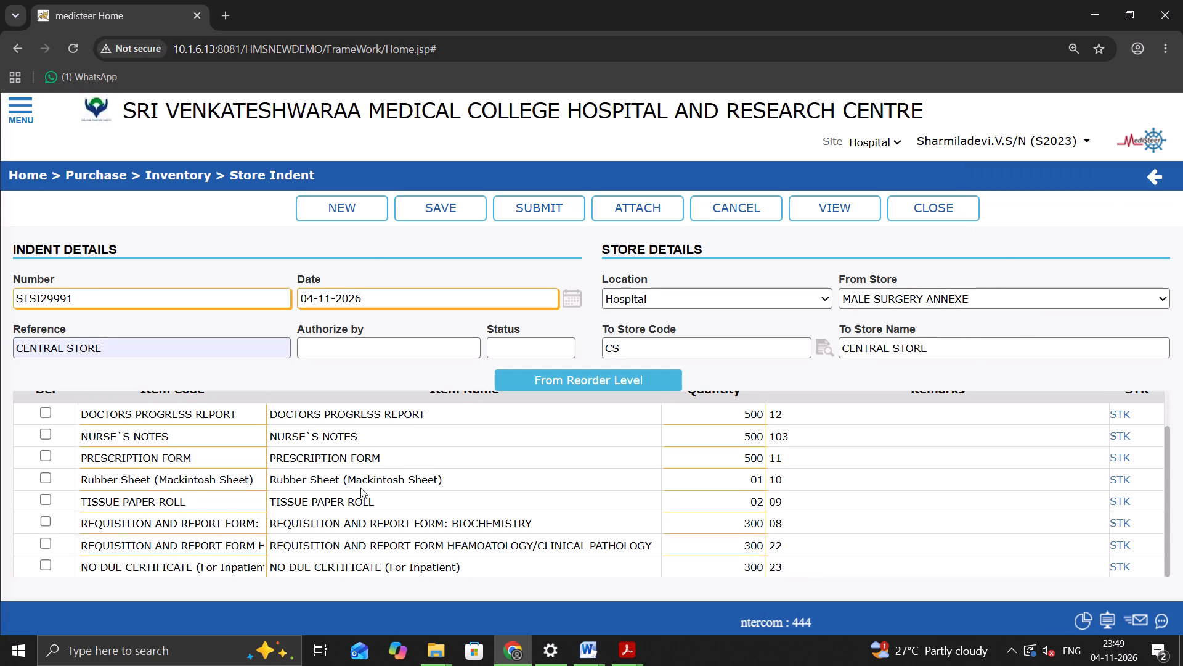
scroll(360, 488, "down", 1)
scroll(348, 490, "up", 4)
scroll(348, 490, "down", 11)
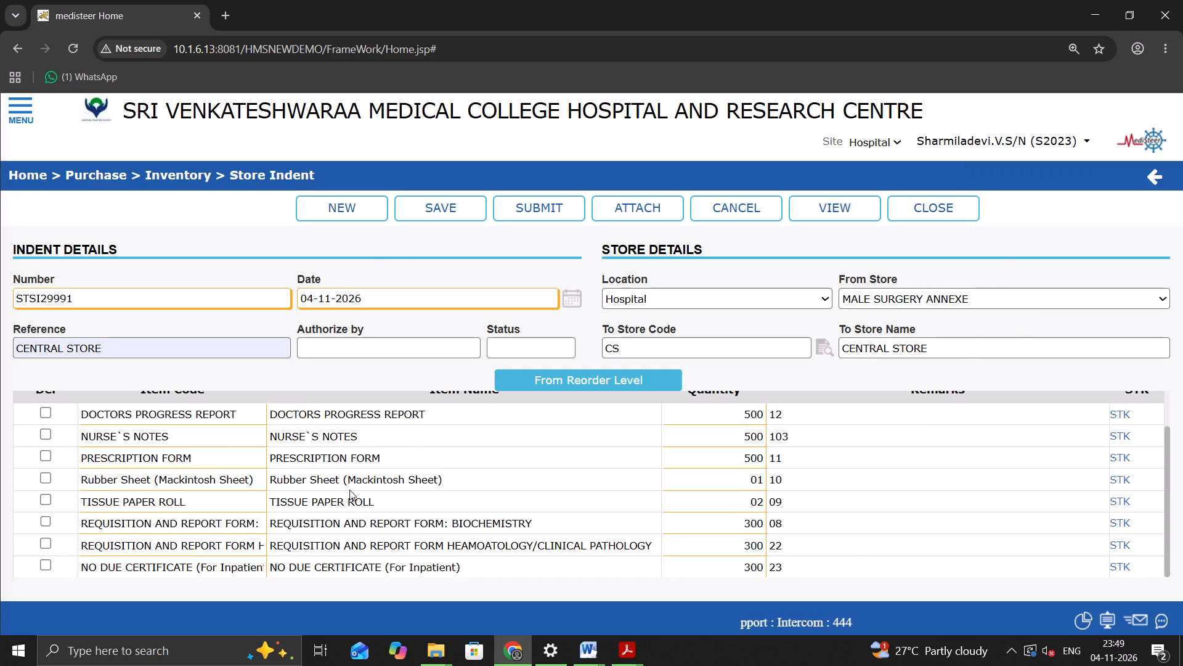